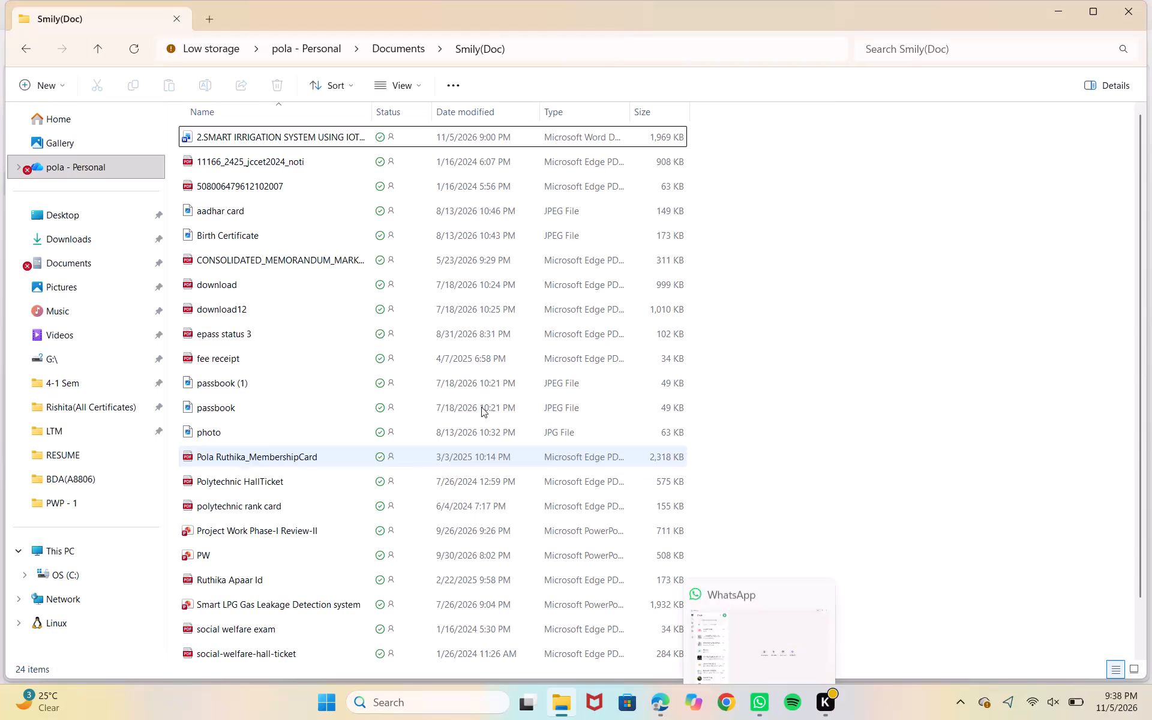
Open the Word report "2.SMART IRRIGATION SYSTEM USING IOT(report)" from the Smily(Doc) folder.
double_click(476, 127)
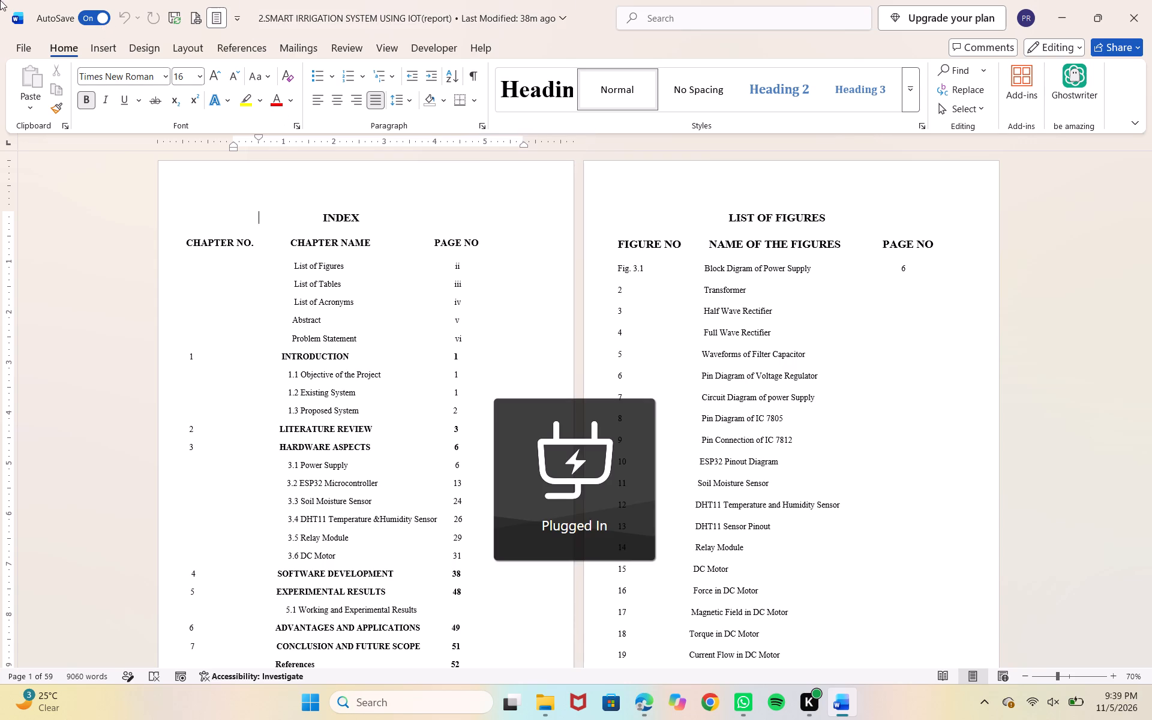
In the List of Figures, add one space before "Half Wave Rectifier" and "Full Wave Rectifier" and two before "Waveforms of Filter Capacitor".
scroll(722, 241, "down", 2)
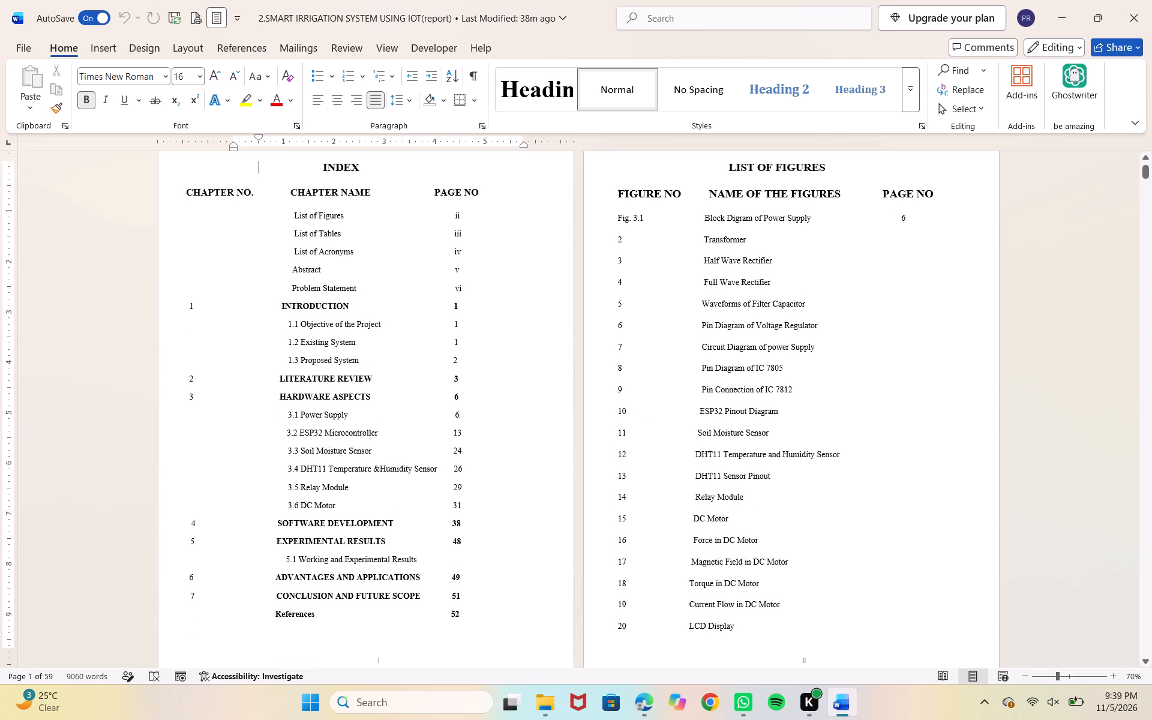
left_click_drag(702, 217, 728, 378)
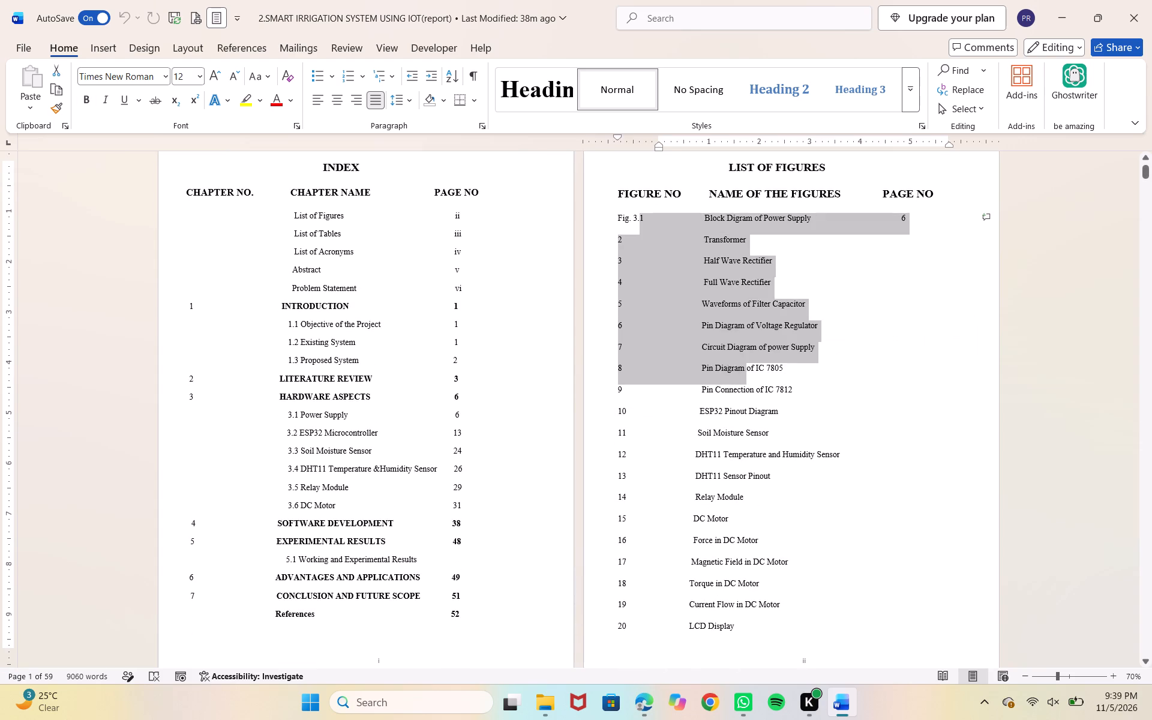
left_click(741, 440)
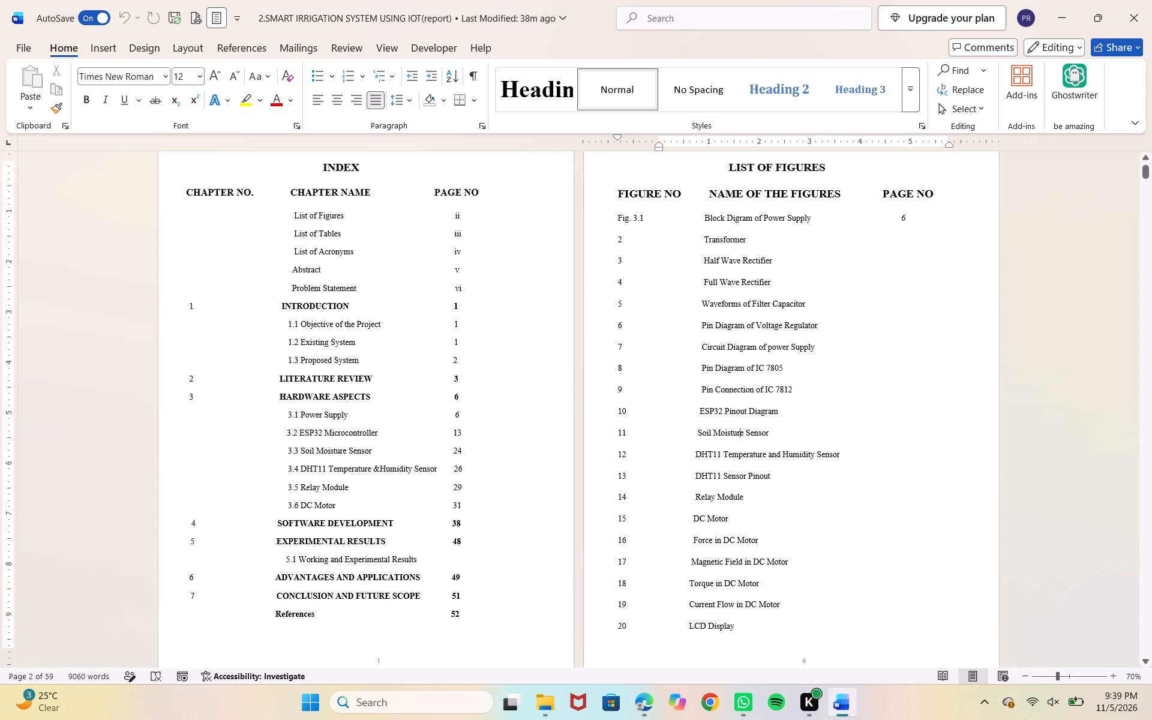
left_click(705, 238)
key("space")
key("BackSpace")
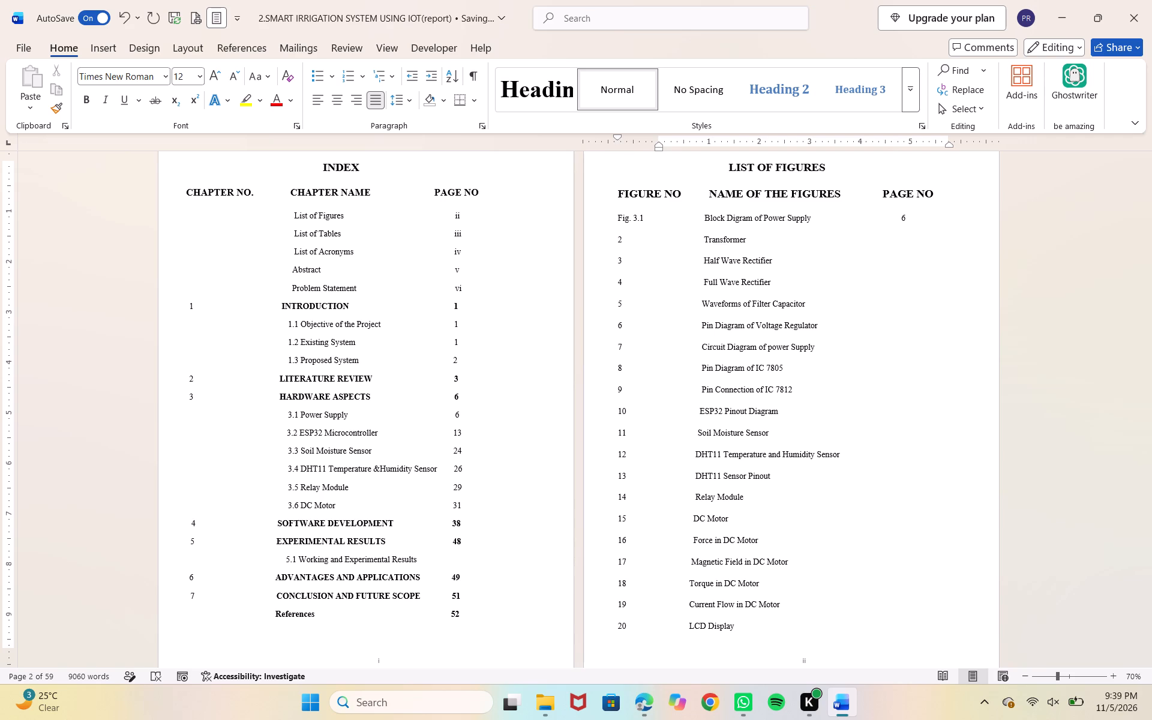
key("Down")
key("space")
key("Down")
key("Left")
key("space")
key("Down")
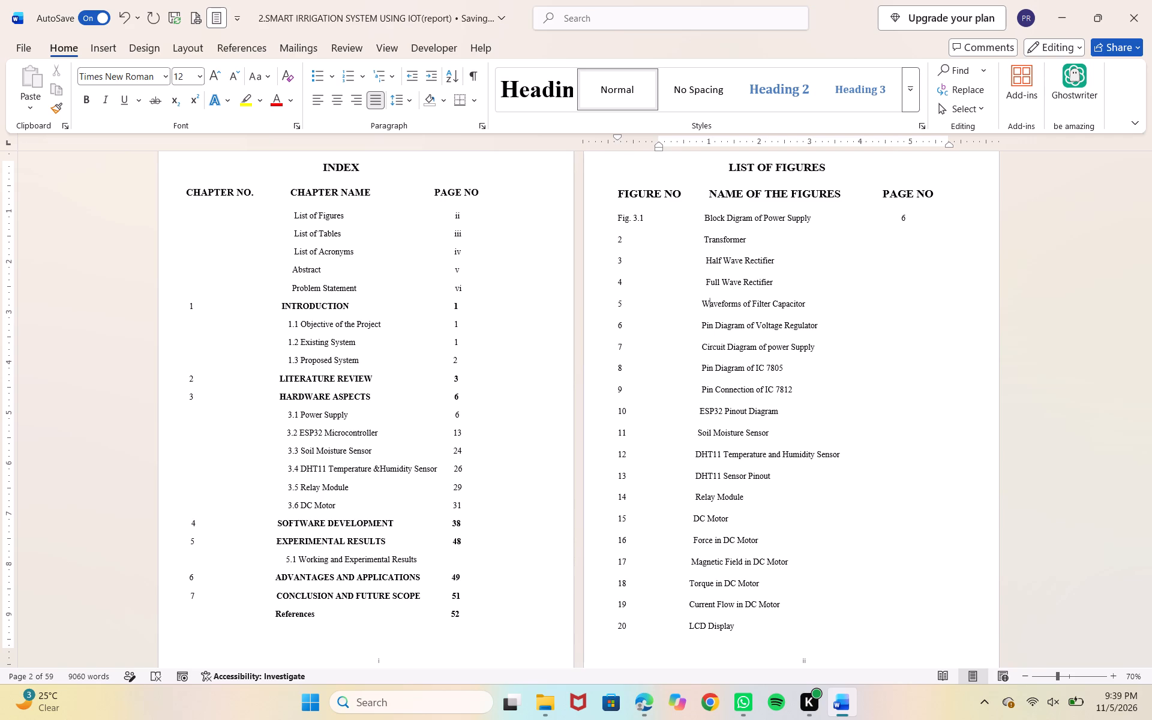
key("Left")
key("space")
key("space")
Add two spaces before "Pin Diagram of Voltage Regulator" and before "Circuit Diagram of power Supply" in the List of Figures.
key("Down")
key("Left")
key("space")
key("space")
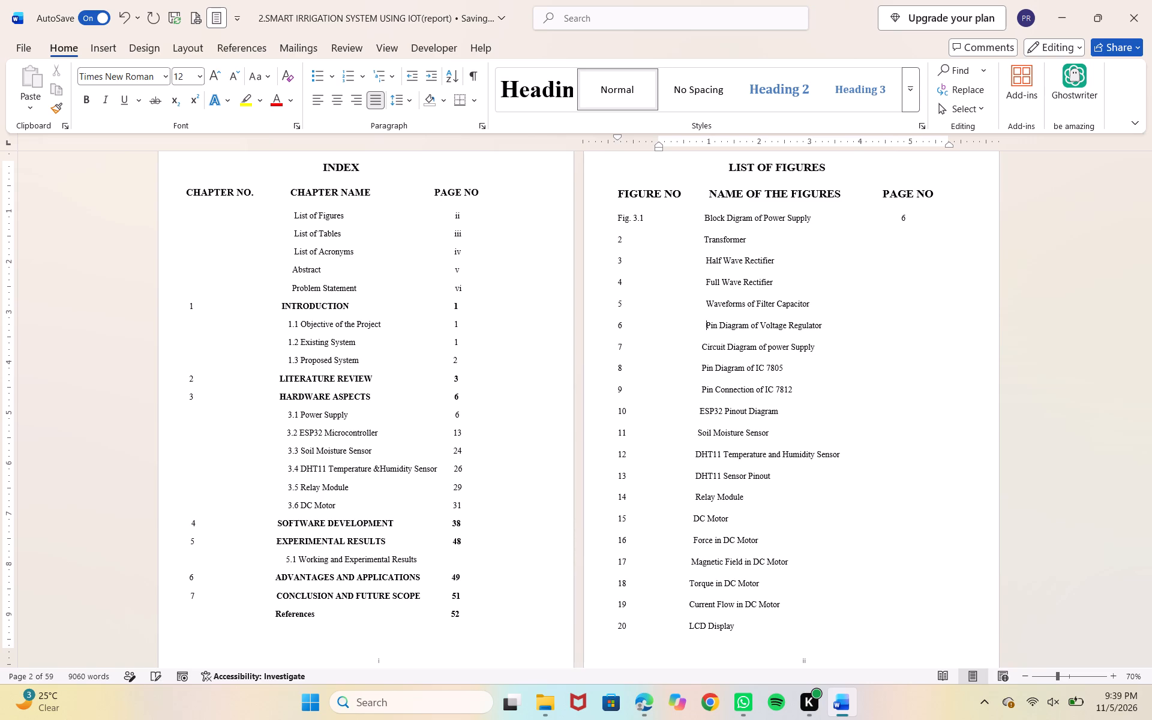
key("Up")
key("Down")
key("Down")
key("Left")
key("space")
key("space")
Add two spaces before "Pin Diagram of IC 7805" and before "Pin Connection of IC 7812" in the List of Figures.
key("Down")
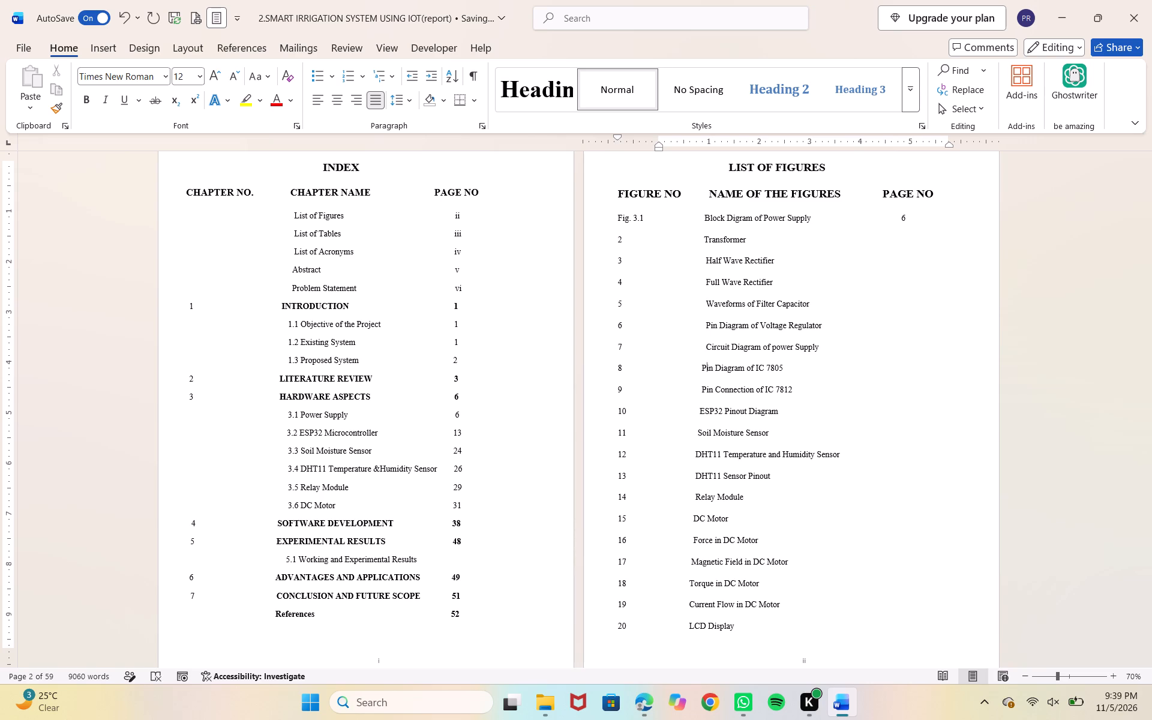
key("Left")
key("space")
key("space")
key("space")
key("BackSpace")
key("Down")
key("Left")
key("space")
key("space")
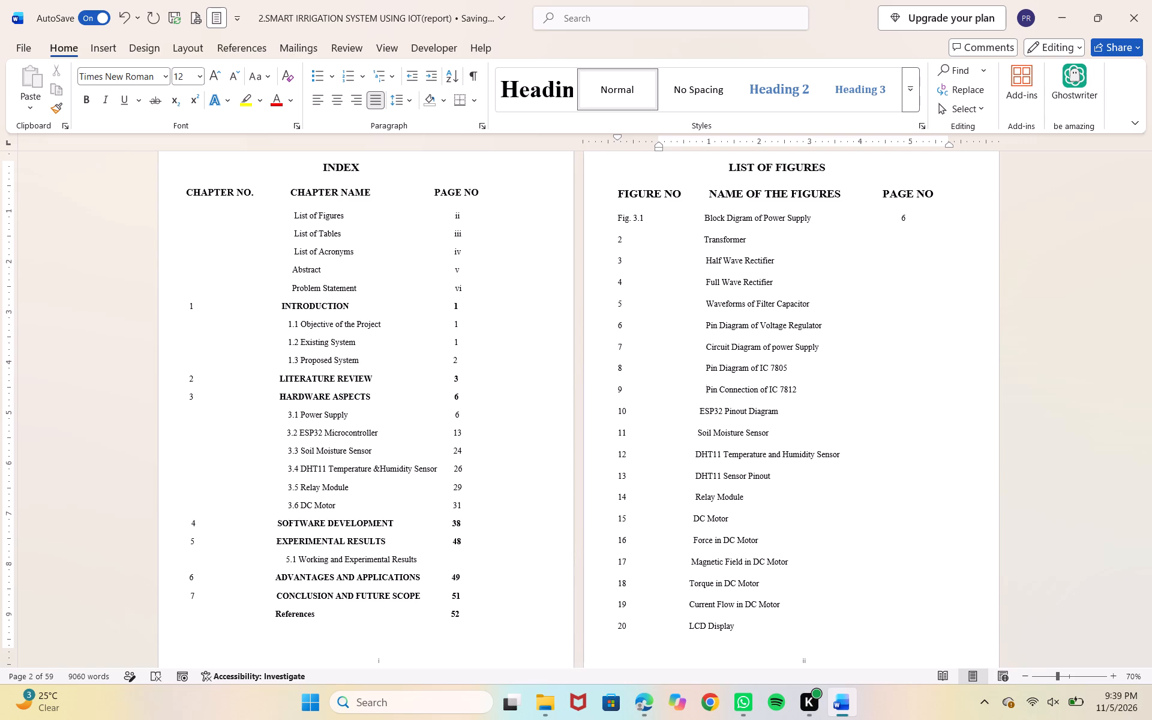
Add two spaces before "ESP32 Pinout Diagram" and three spaces before "Soil Moisture Sensor" in the List of Figures.
key("Down")
key("Left")
key("space")
key("space")
key("Down")
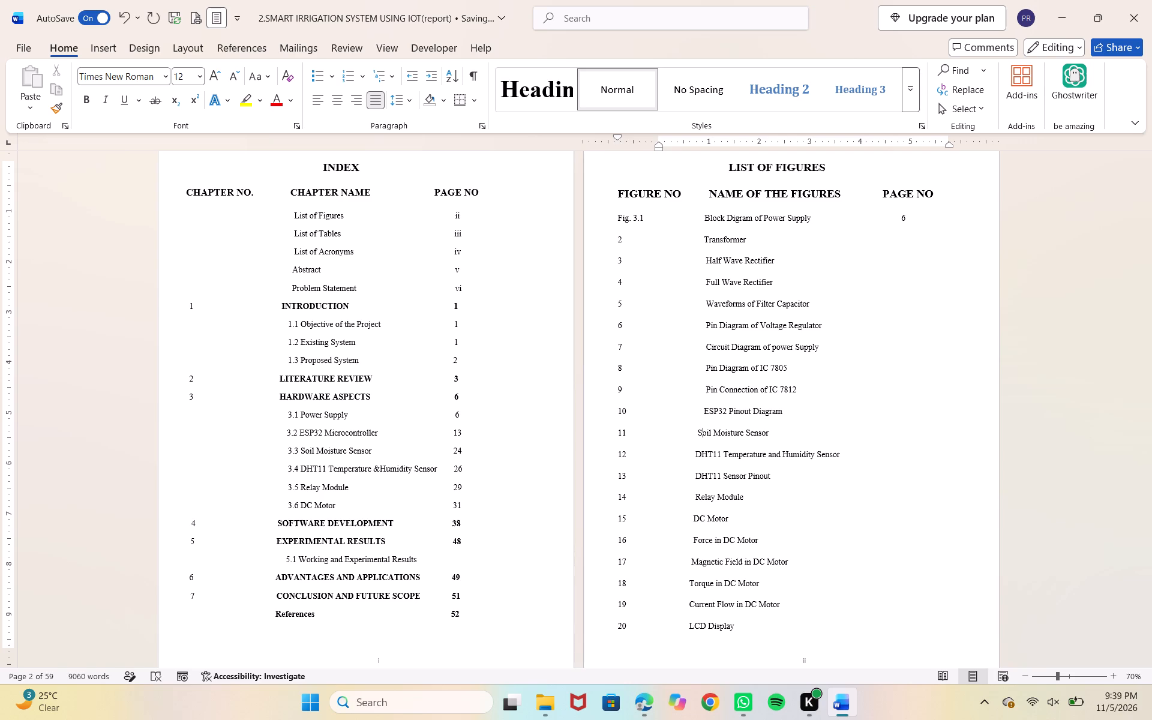
key("Left")
key("space")
key("space")
key("space")
Add four spaces before "DHT11 Temperature and Humidity Sensor" and three spaces before "DHT11 Sensor Pinout" in the List of Figures.
key("Down")
key("Left")
key("space")
key("space")
key("space")
key("space")
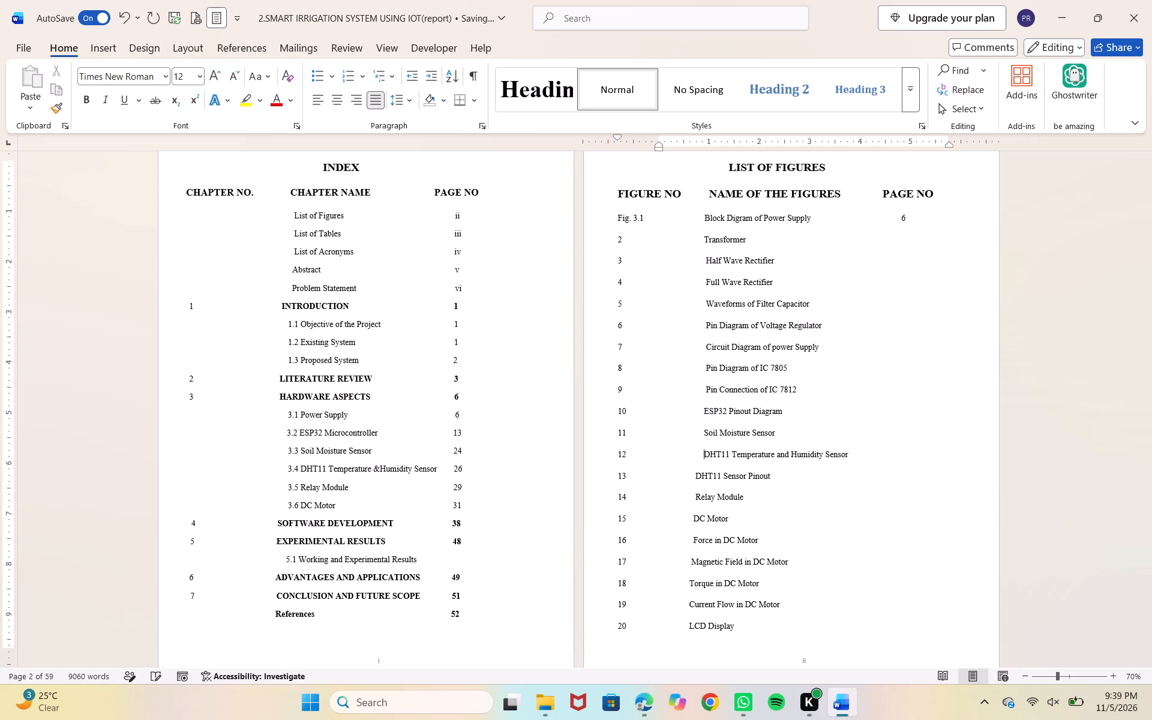
key("Down")
key("Up")
key("Down")
key("Left")
key("space")
key("space")
key("space")
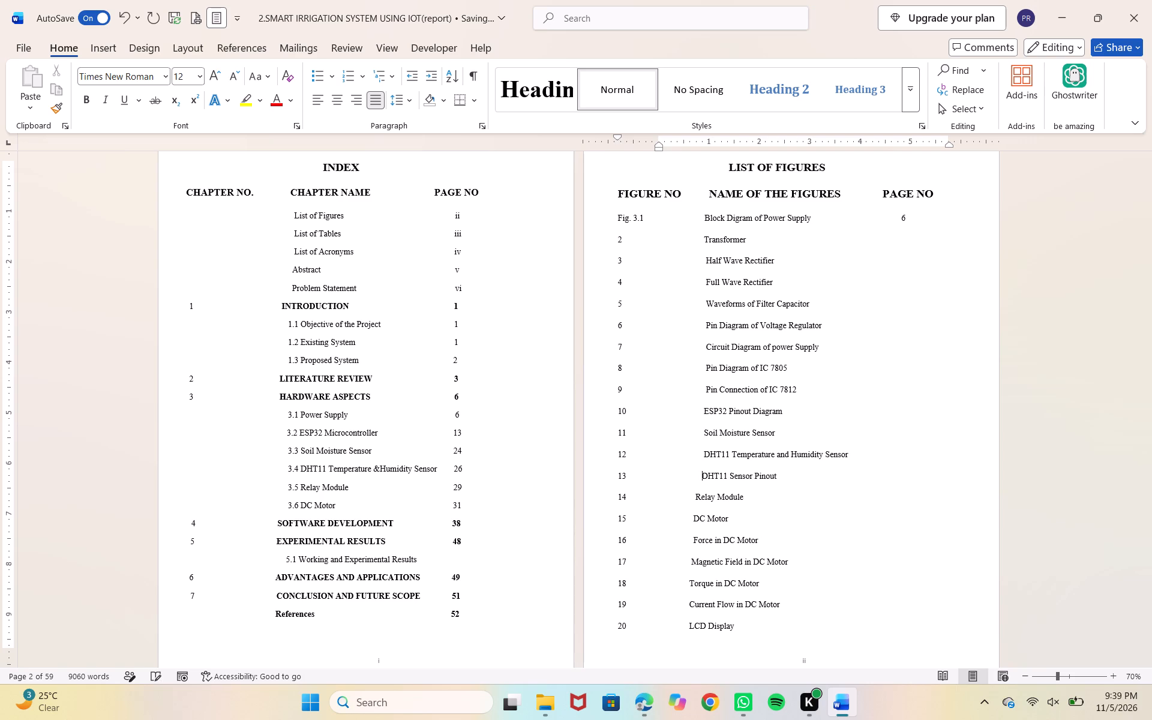
Add two spaces before each of the "Relay Module", "DC Motor" and "Force in DC Motor" entries in the List of Figures.
key("Down")
key("Left")
key("space")
key("space")
key("Down")
key("Left")
key("space")
key("space")
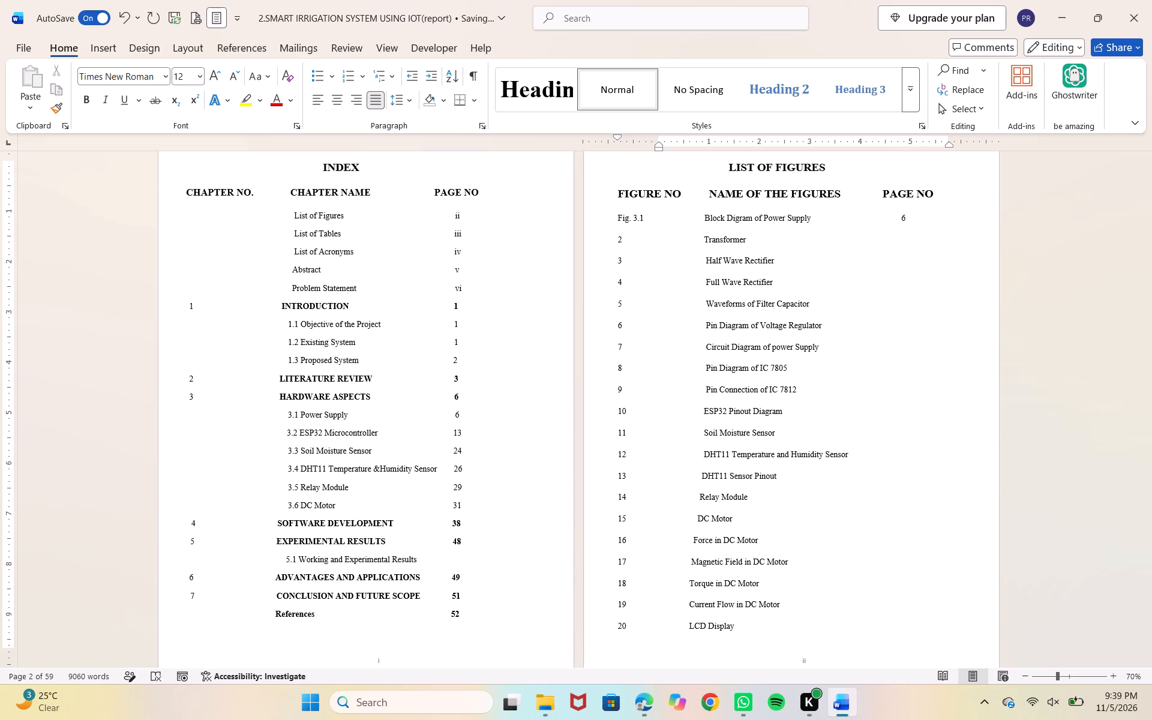
key("Down")
key("Left")
key("space")
key("space")
Add two spaces before "Magnetic Field in DC Motor" and three spaces before "Torque in DC Motor" in the List of Figures.
key("Down")
key("Left")
key("space")
key("space")
key("space")
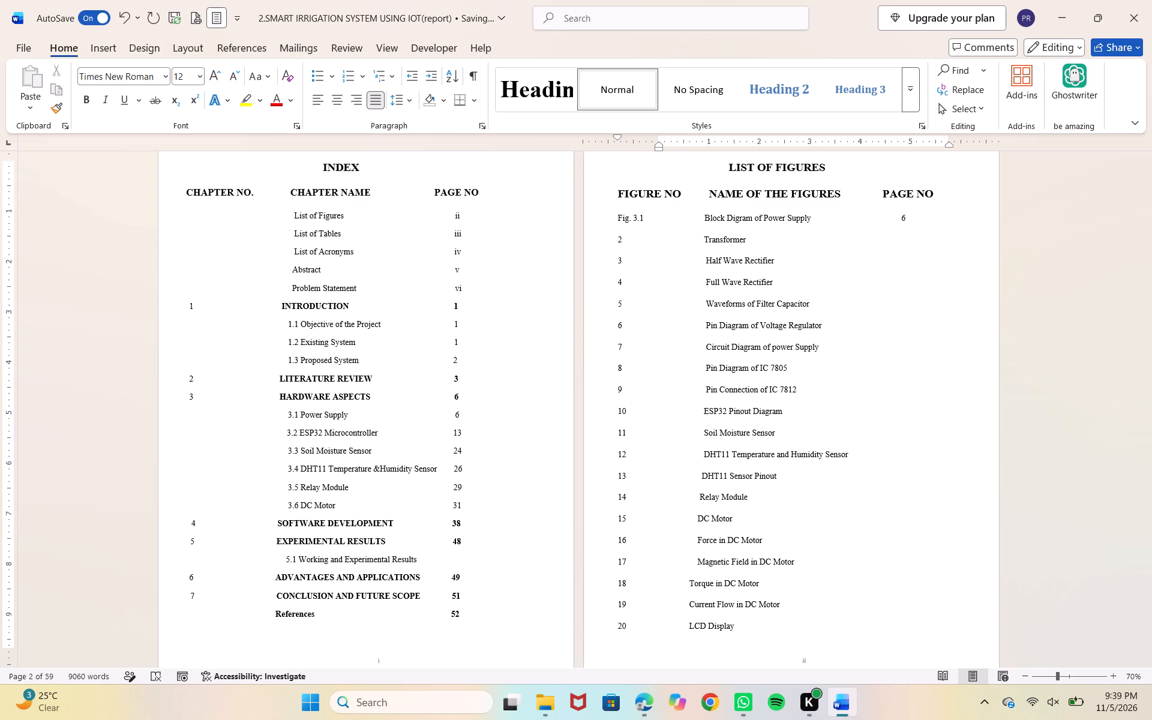
key("BackSpace")
key("Down")
key("Left")
key("space")
key("space")
key("space")
key("space")
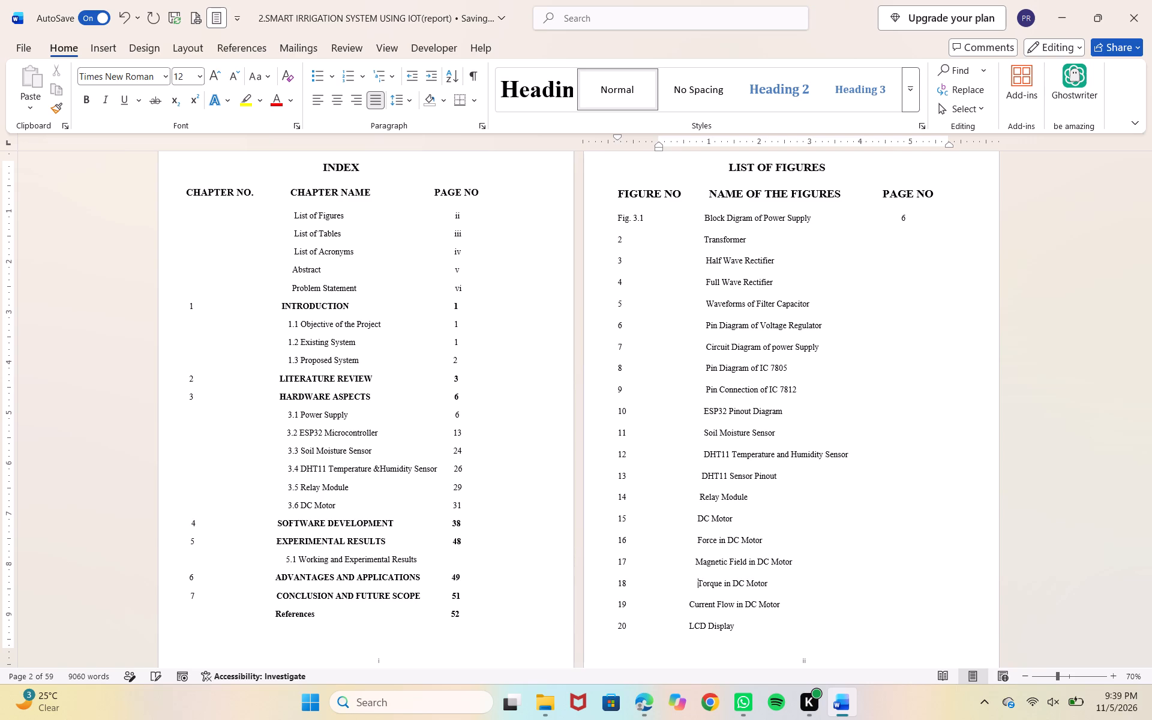
key("BackSpace")
Add two spaces before "Current Flow in DC Motor" and before "LCD Display" in the List of Figures.
key("Down")
key("Left")
key("space")
key("space")
key("space")
key("BackSpace")
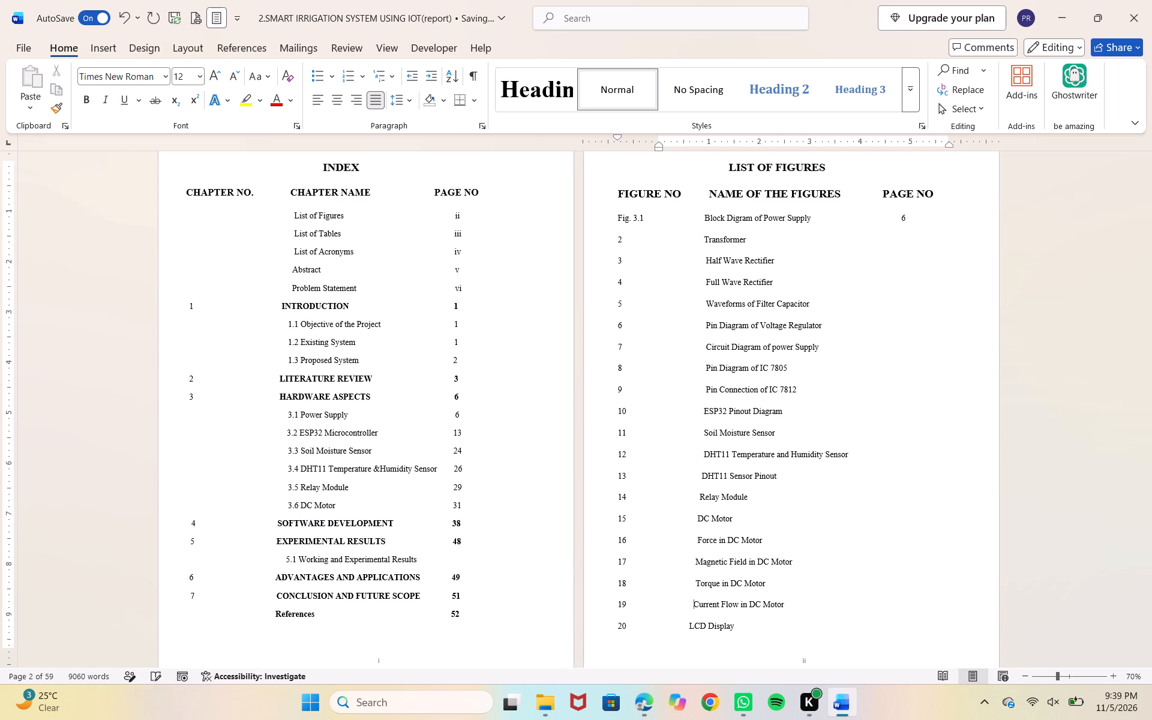
key("Down")
key("Left")
key("space")
key("space")
key("space")
key("BackSpace")
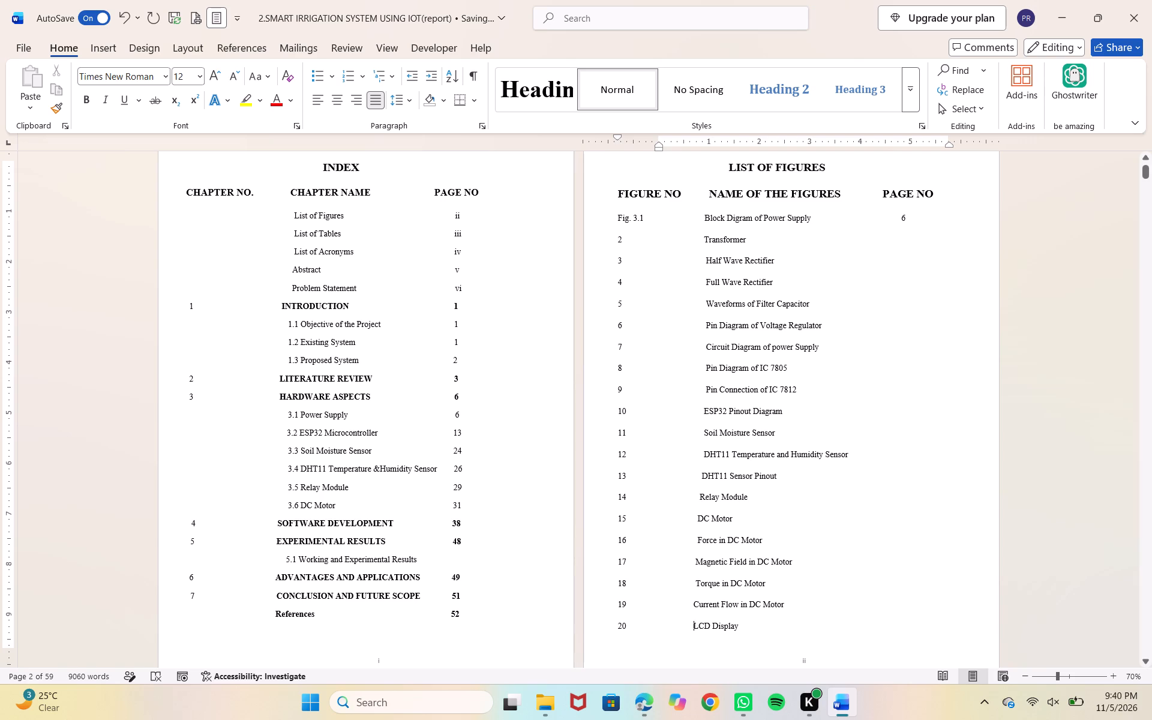
Remove one space before each of "Half Wave Rectifier", "Full Wave Rectifier" and "Waveforms of Filter Capacitor" in the List of Figures.
left_click(705, 266)
key("BackSpace")
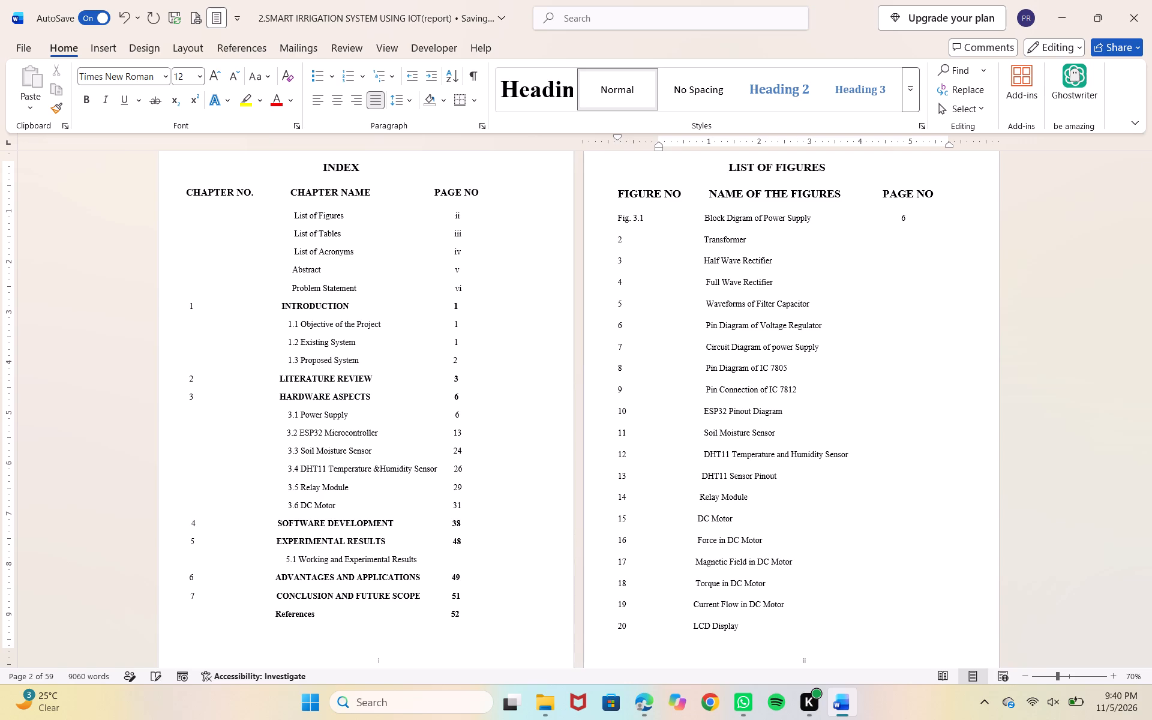
key("Up")
key("Down")
key("Down")
key("Right")
key("BackSpace")
key("Down")
key("Right")
key("BackSpace")
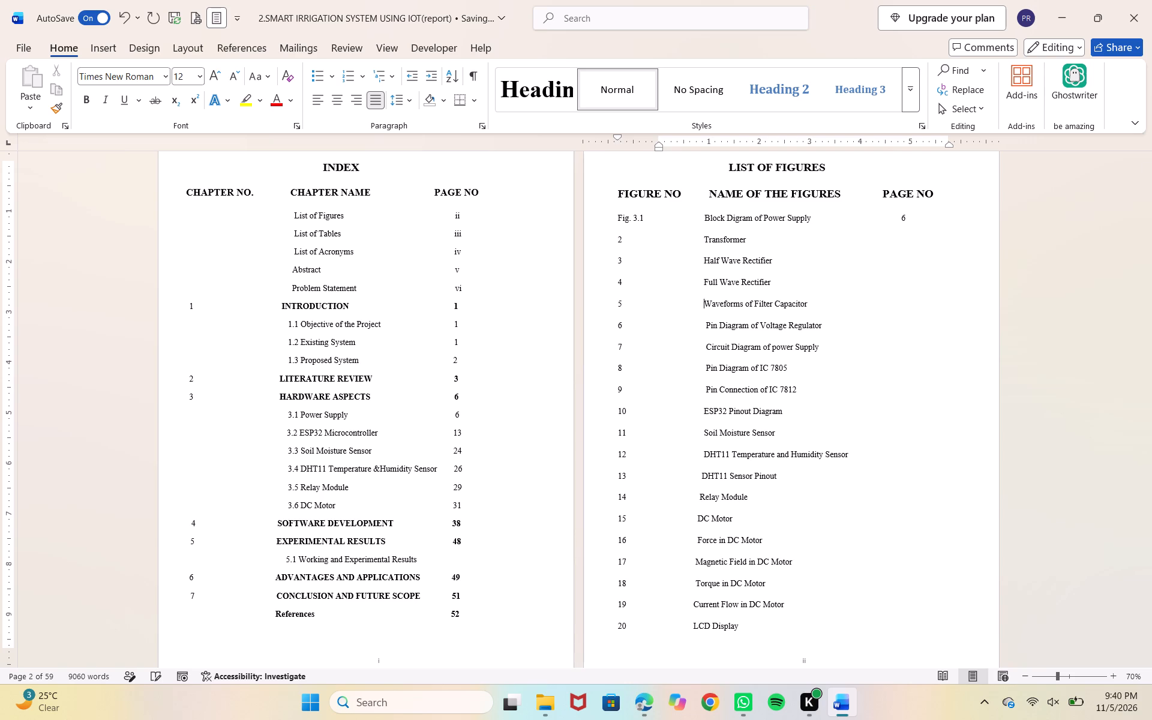
Remove one space before each of the figure 6 to 9 names in the List of Figures, from "Pin Diagram of Voltage Regulator" to "Pin Connection of IC 7812".
key("Down")
key("Right")
key("BackSpace")
key("Down")
key("Right")
key("BackSpace")
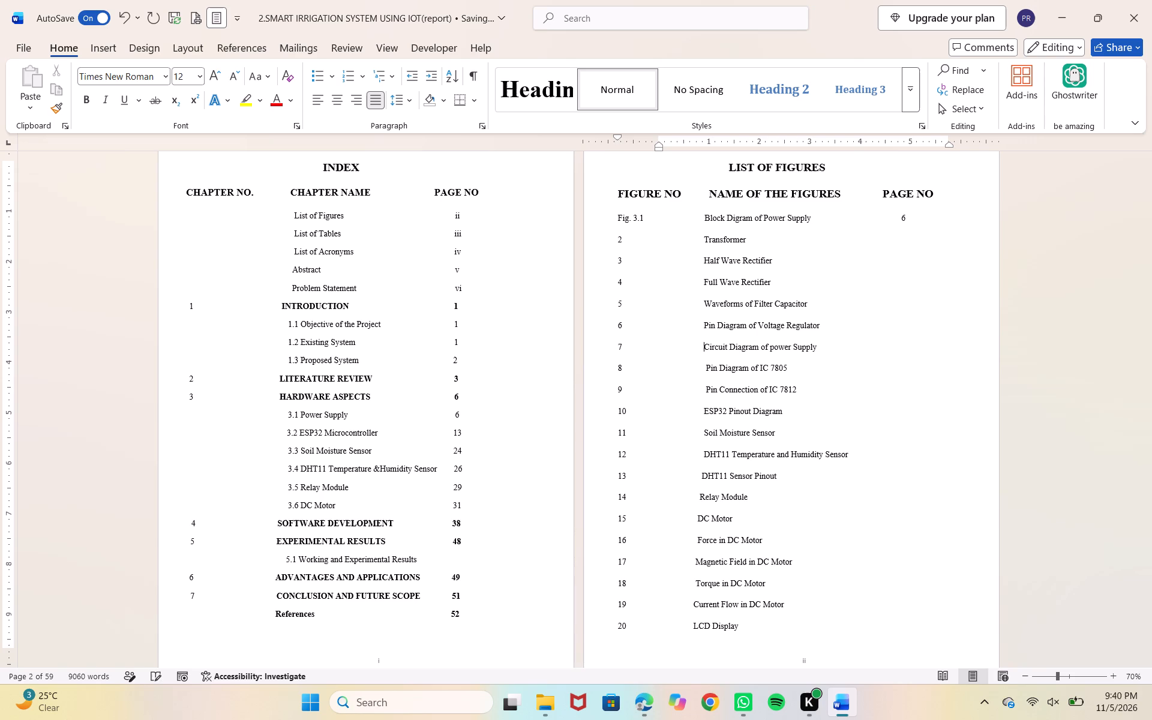
key("Down")
key("Right")
key("BackSpace")
key("Down")
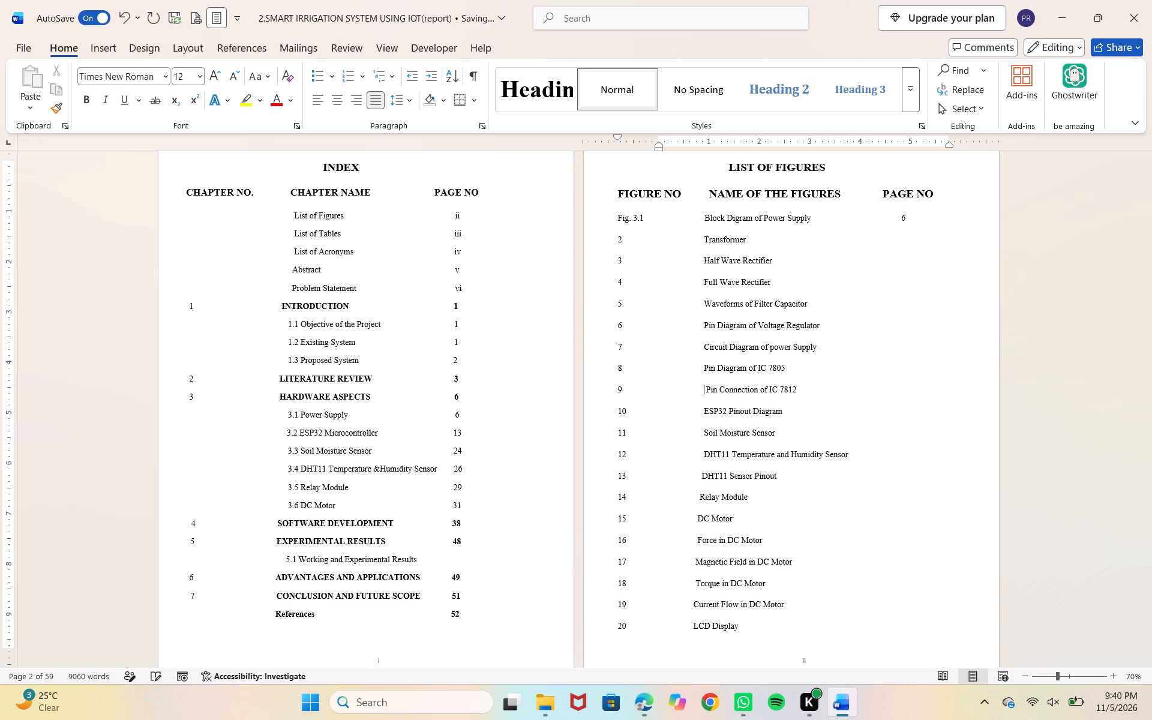
key("Right")
key("BackSpace")
Remove one space before "DHT11 Temperature and Humidity Sensor" in the List of Figures.
key("Down")
key("Down")
key("Down")
key("BackSpace")
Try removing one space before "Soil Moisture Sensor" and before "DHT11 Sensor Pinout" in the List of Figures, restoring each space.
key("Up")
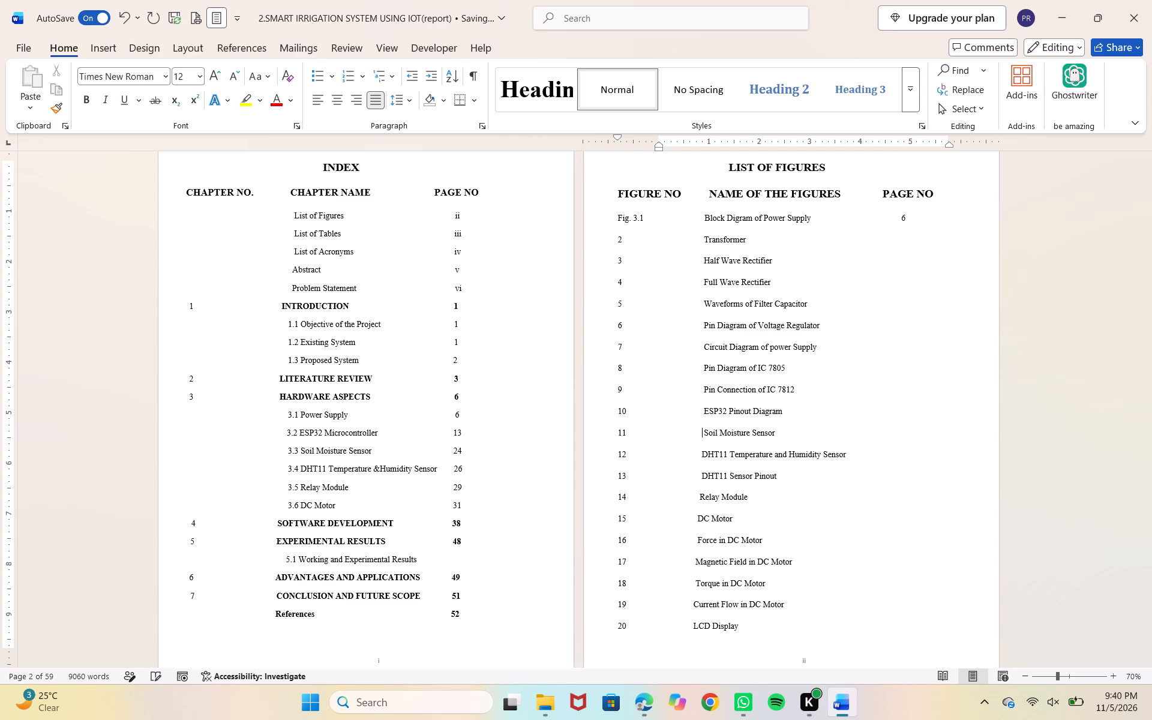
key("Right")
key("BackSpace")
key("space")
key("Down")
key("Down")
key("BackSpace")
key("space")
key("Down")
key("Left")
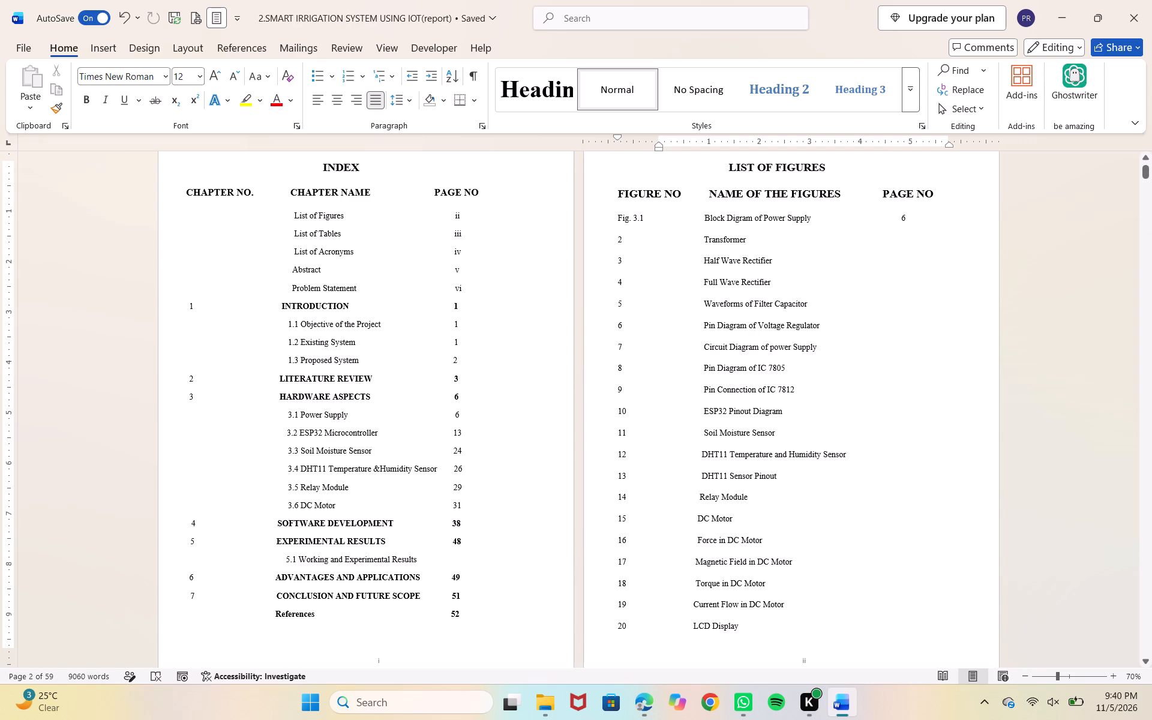
Add the header text "ANURAG ENGINEERING COLLEGE" on the Chapter-1 page, preceded by a run of about 41 spaces.
scroll(991, 303, "up", 10)
scroll(991, 303, "down", 17)
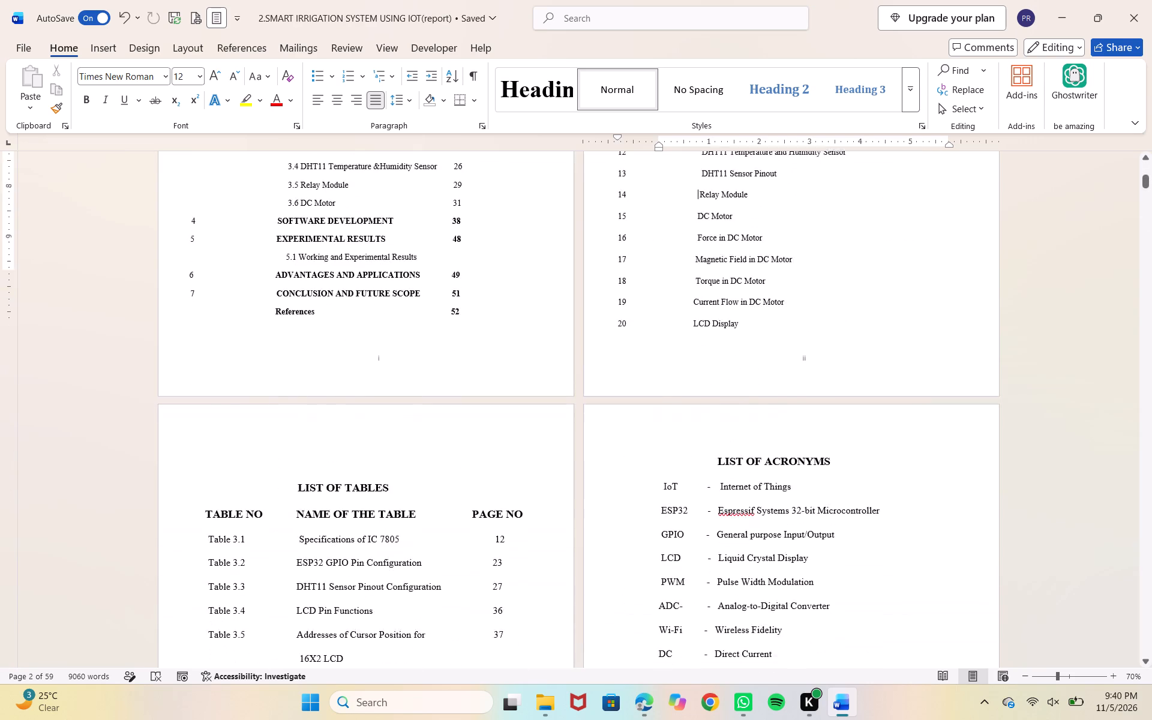
scroll(992, 301, "down", 20)
scroll(992, 301, "down", 9)
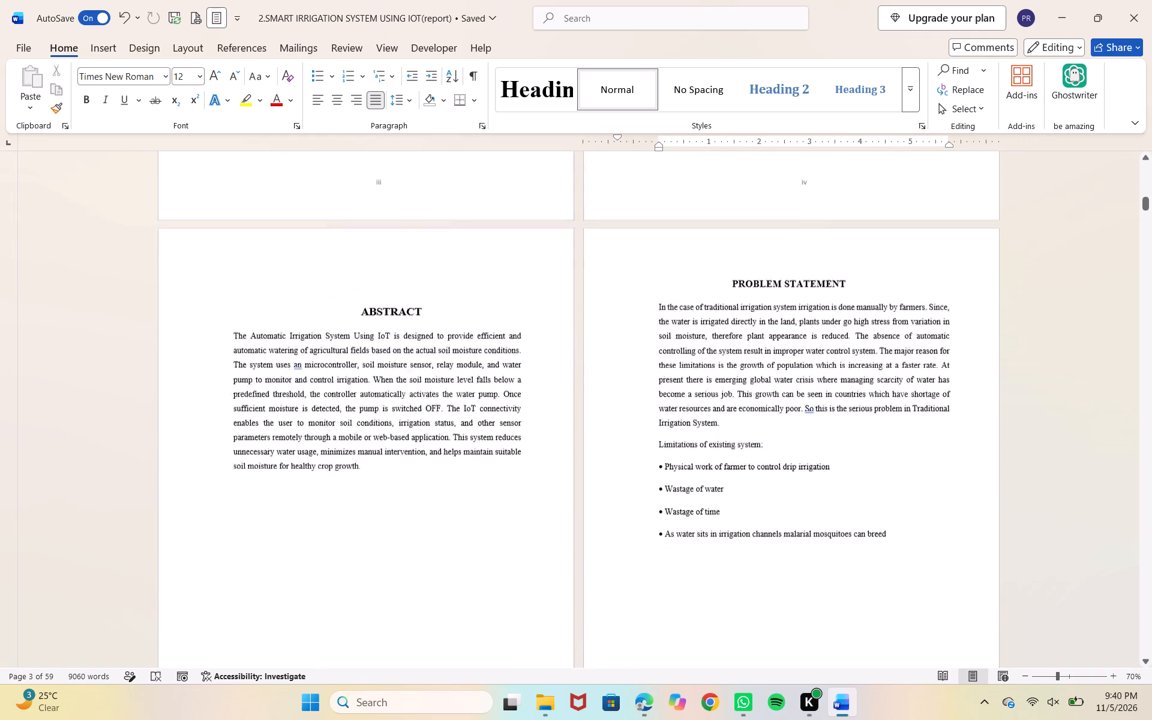
scroll(990, 299, "down", 20)
scroll(991, 297, "down", 8)
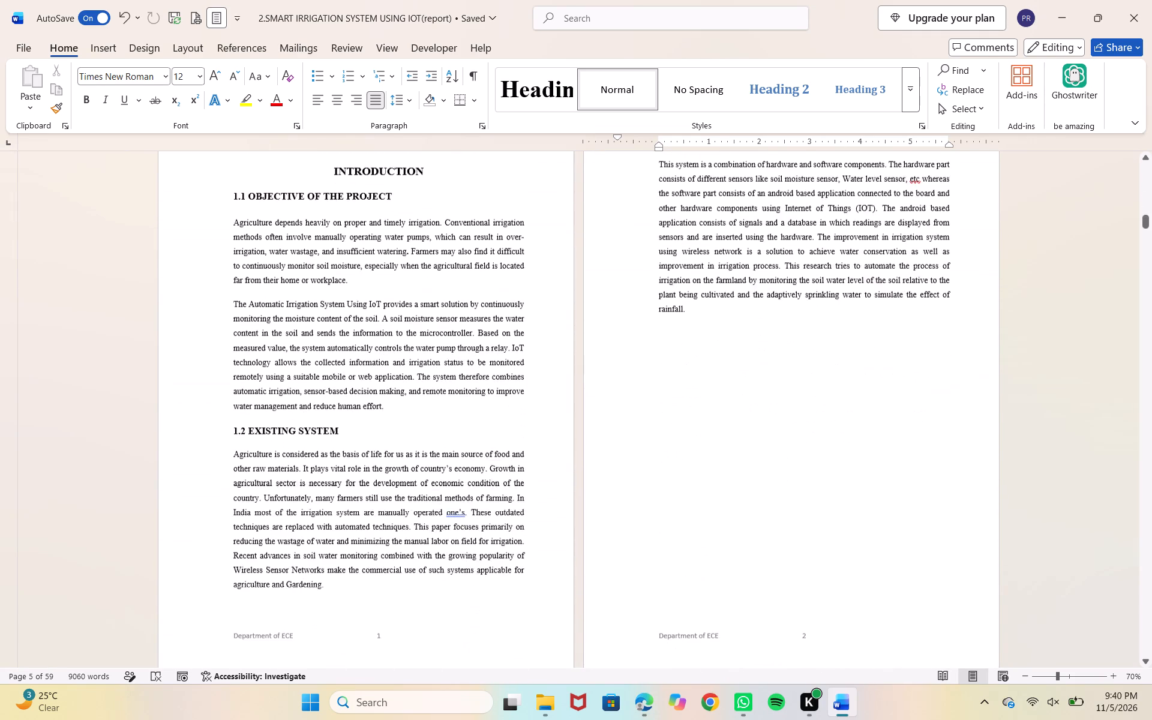
scroll(991, 297, "down", 6)
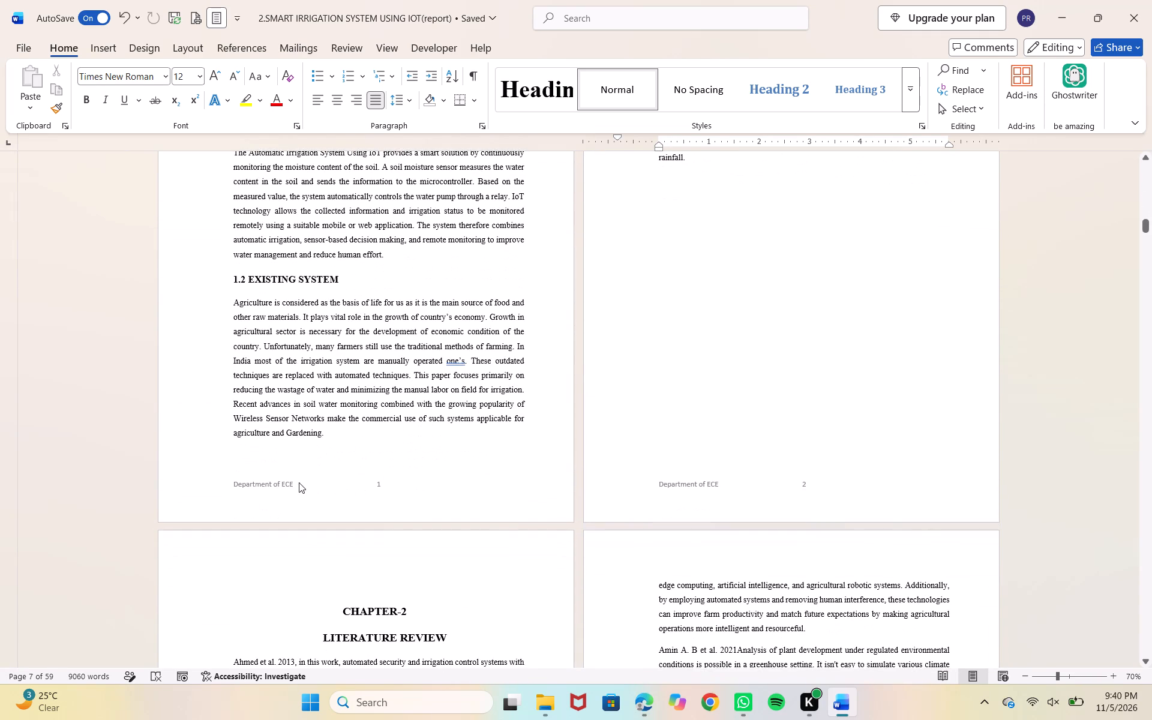
double_click(282, 482)
scroll(282, 482, "up", 12)
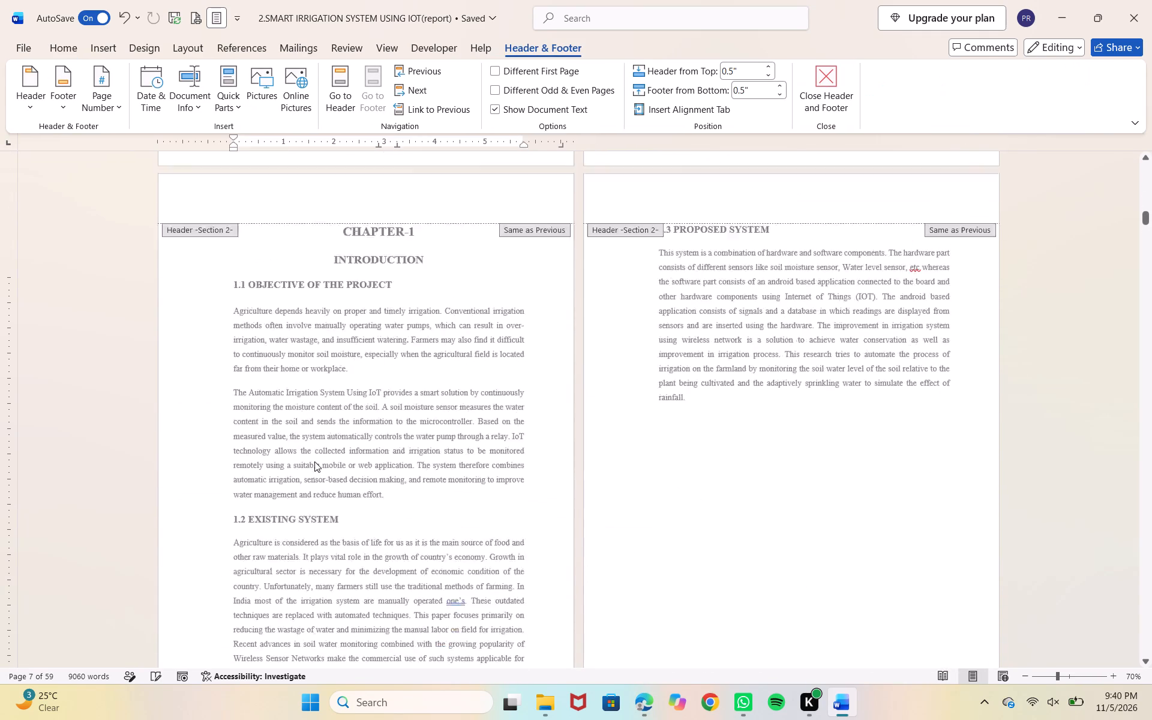
left_click(452, 277)
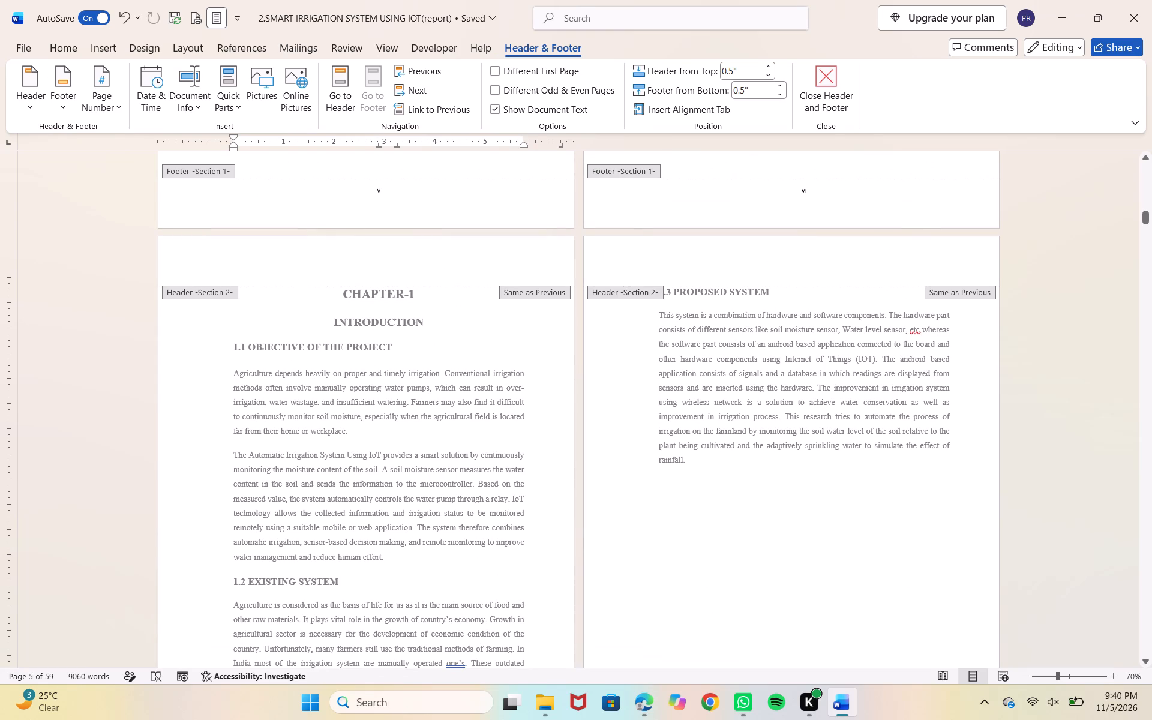
key("space")
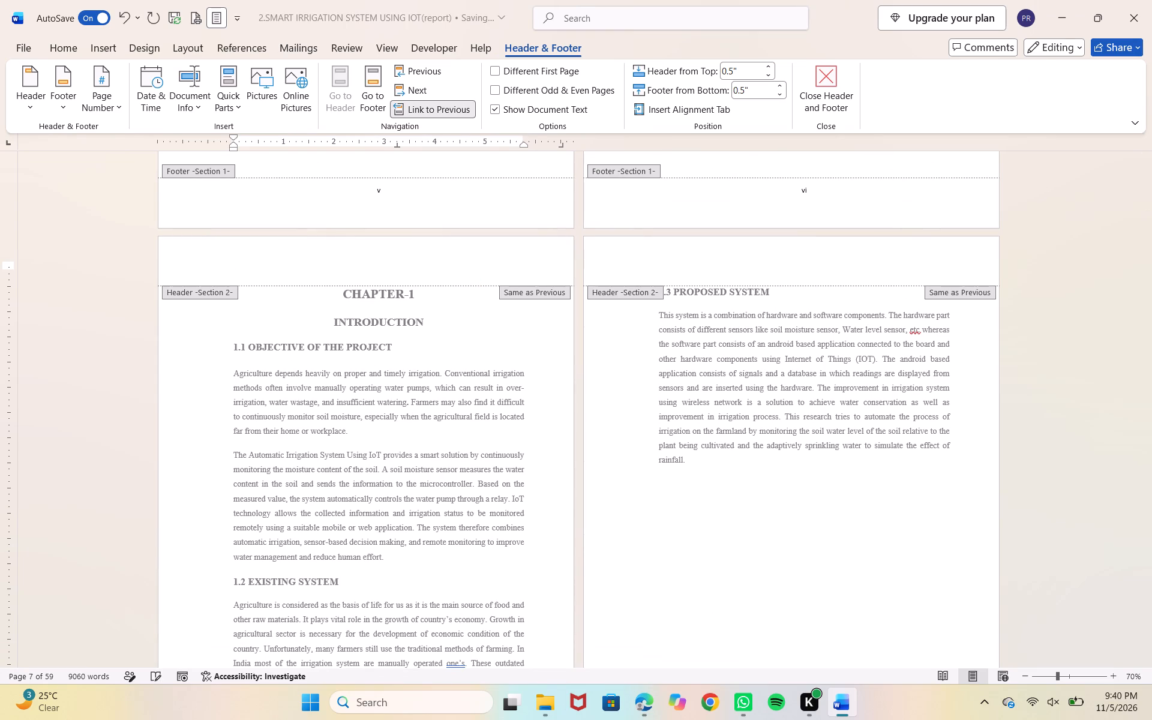
key("space")
key("space")
key("space")
key("space")
key("space")
key("space")
key("space")
key("space")
key("space")
key("space")
key("space")
key("space")
key("space")
key("space")
key("space")
key("space")
key("space")
key("space")
key("space")
key("space")
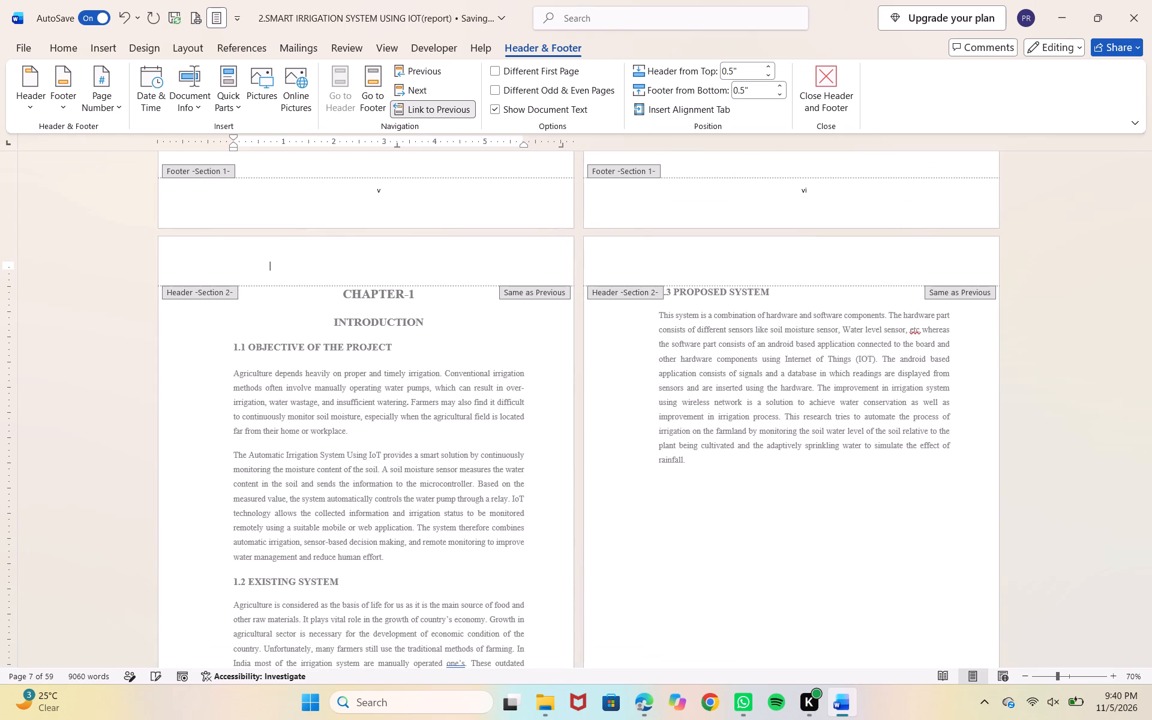
key("space")
key("space")
key("space")
key("space")
key("space")
key("space")
key("space")
key("space")
key("space")
key("space")
key("space")
key("space")
key("space")
key("space")
key("space")
key("space")
key("space")
key("space")
key("space")
key("space")
type("ANU")
type("RAG")
key("space")
type("ENGINEERING COLLEGE")
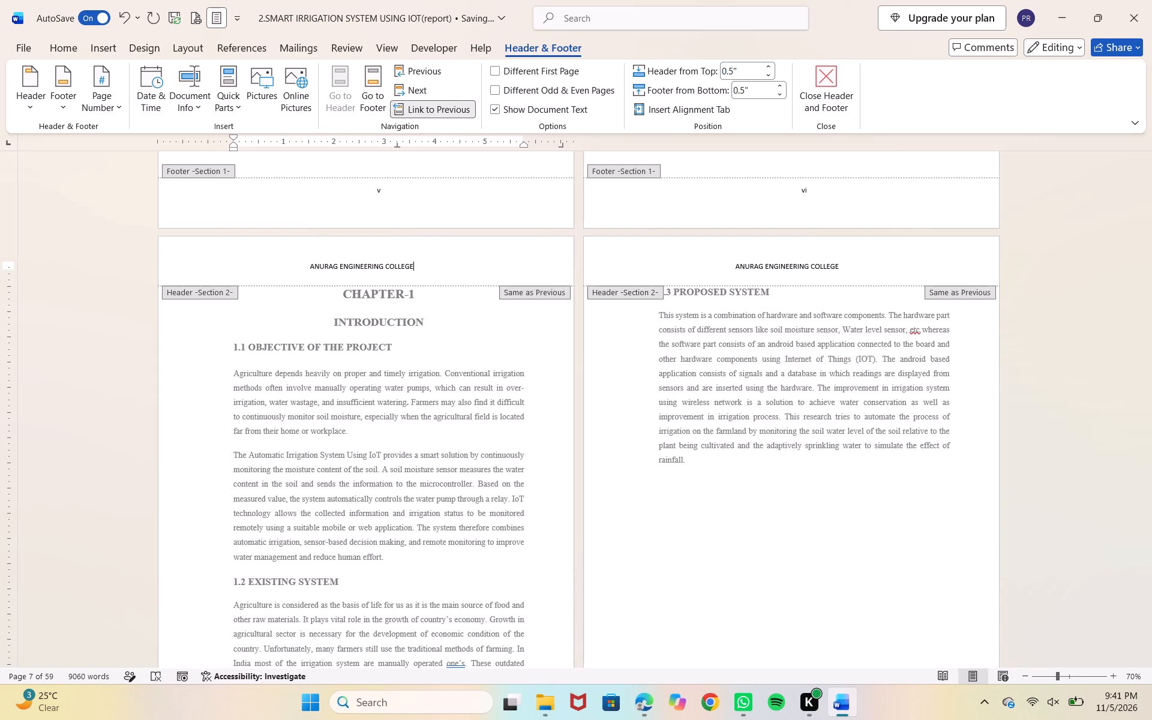
Move the "ANURAG ENGINEERING COLLEGE" header text to the page's right margin with leading spaces, keeping it on one line, and leave header editing.
left_click(314, 261)
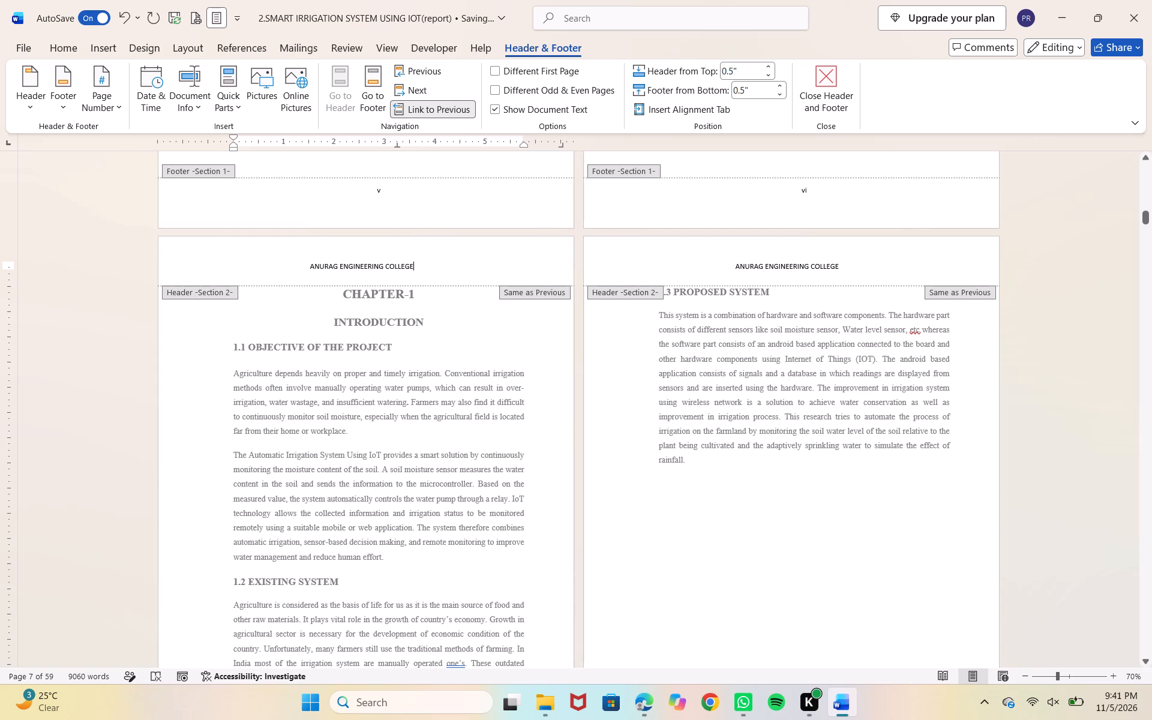
key("Left")
key("space")
key("space")
key("space")
key("space")
key("space")
key("space")
key("space")
key("space")
key("space")
key("space")
key("space")
key("space")
key("space")
key("space")
key("space")
key("space")
key("space")
key("space")
key("space")
key("space")
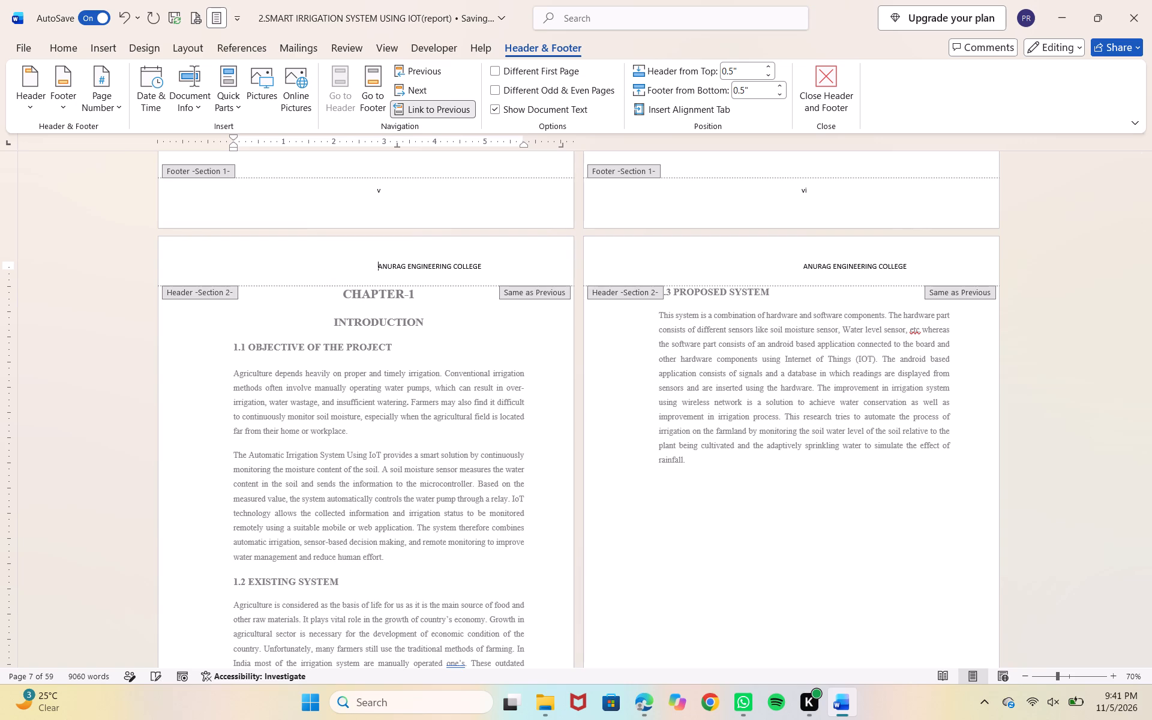
key("space")
key("space")
key("space")
key("space")
key("space")
key("space")
key("space")
key("space")
key("space")
key("space")
key("space")
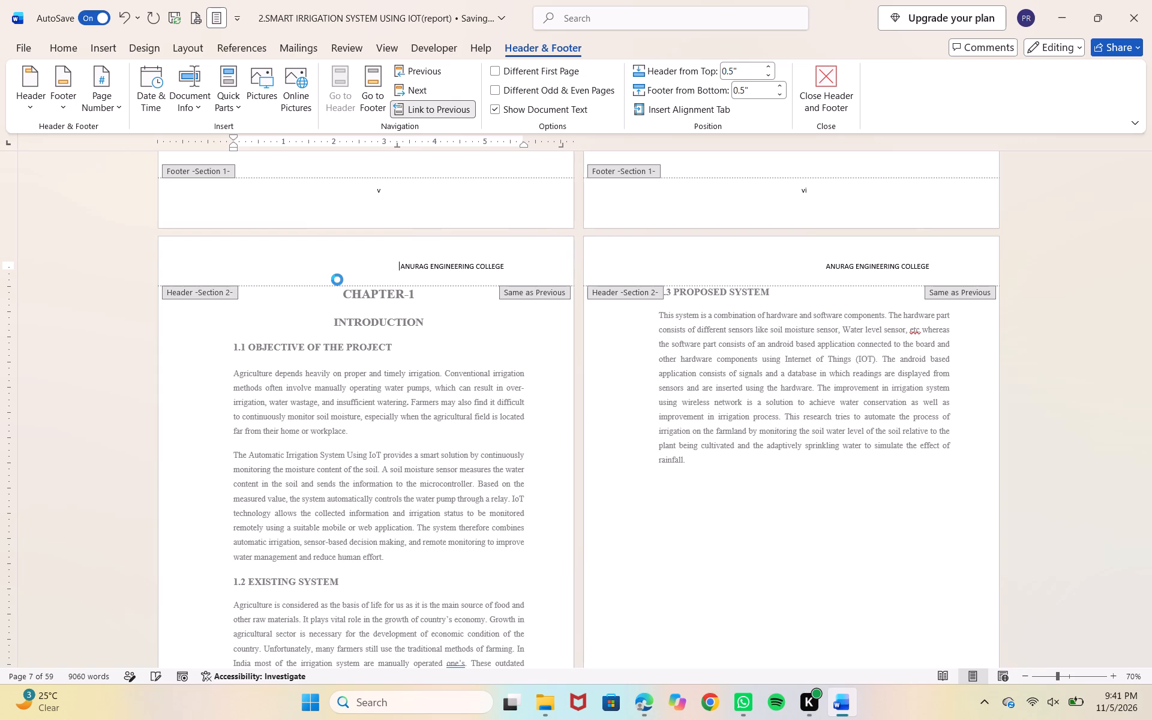
key("space")
key("space")
key("space")
key("space")
key("space")
key("space")
key("space")
key("space")
key("space")
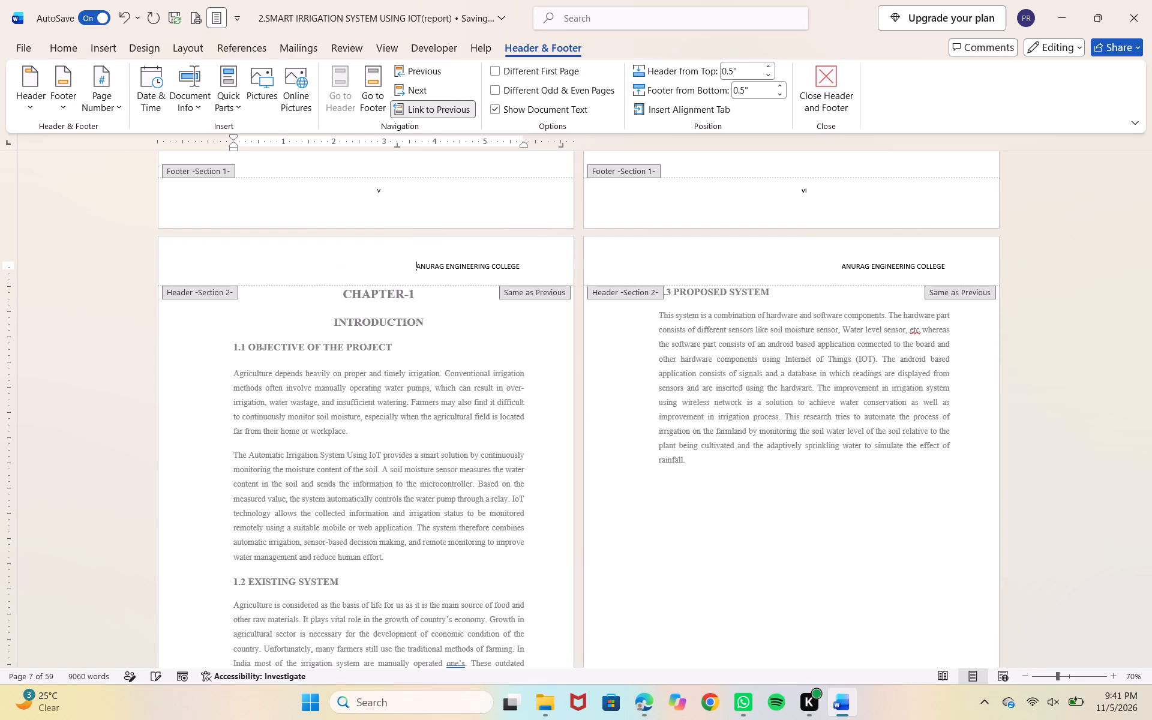
key("space")
key("space")
key("space")
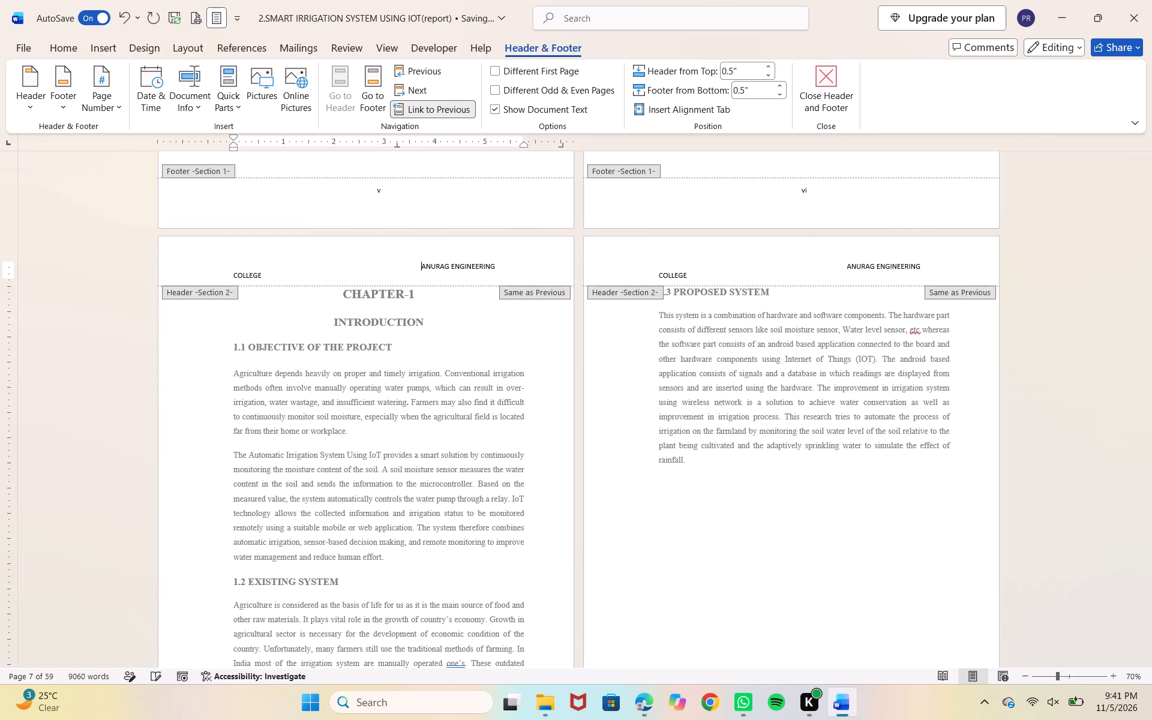
key("BackSpace")
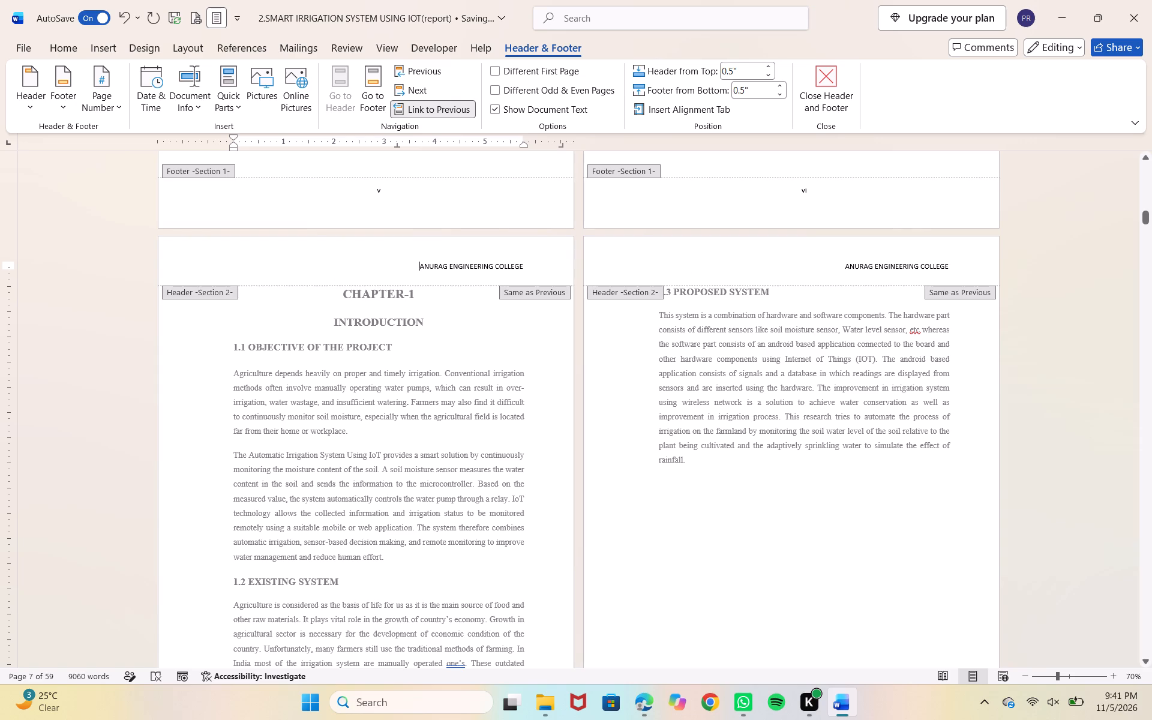
double_click(1126, 251)
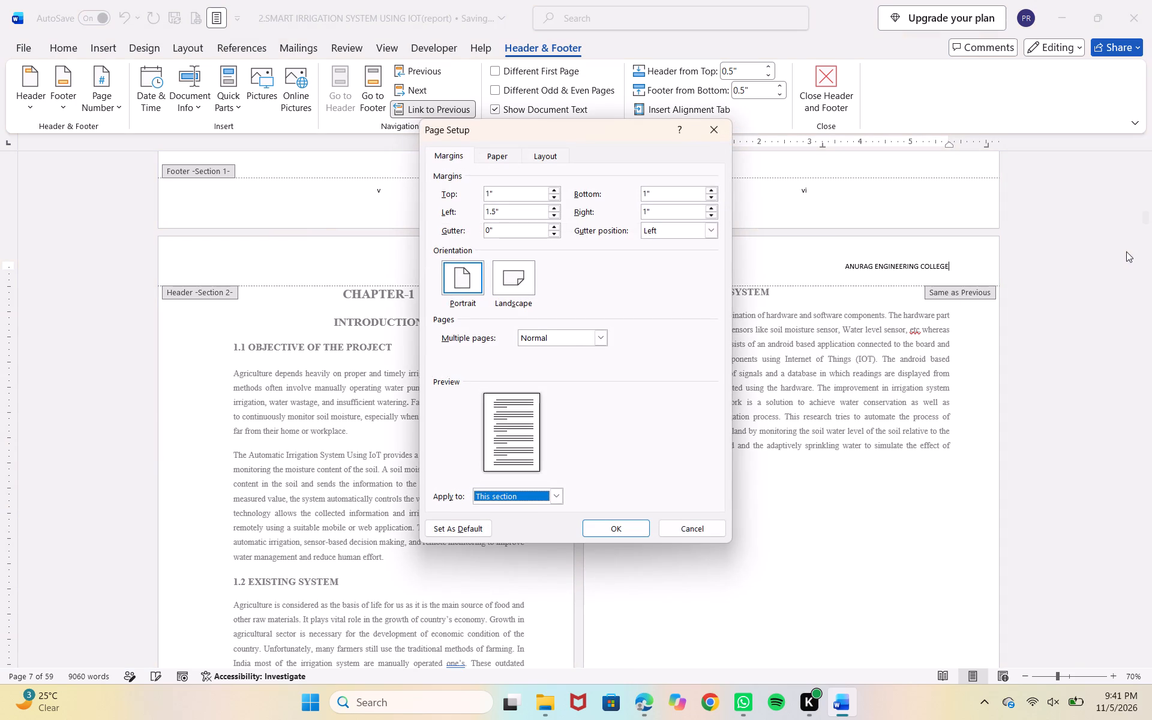
left_click(631, 523)
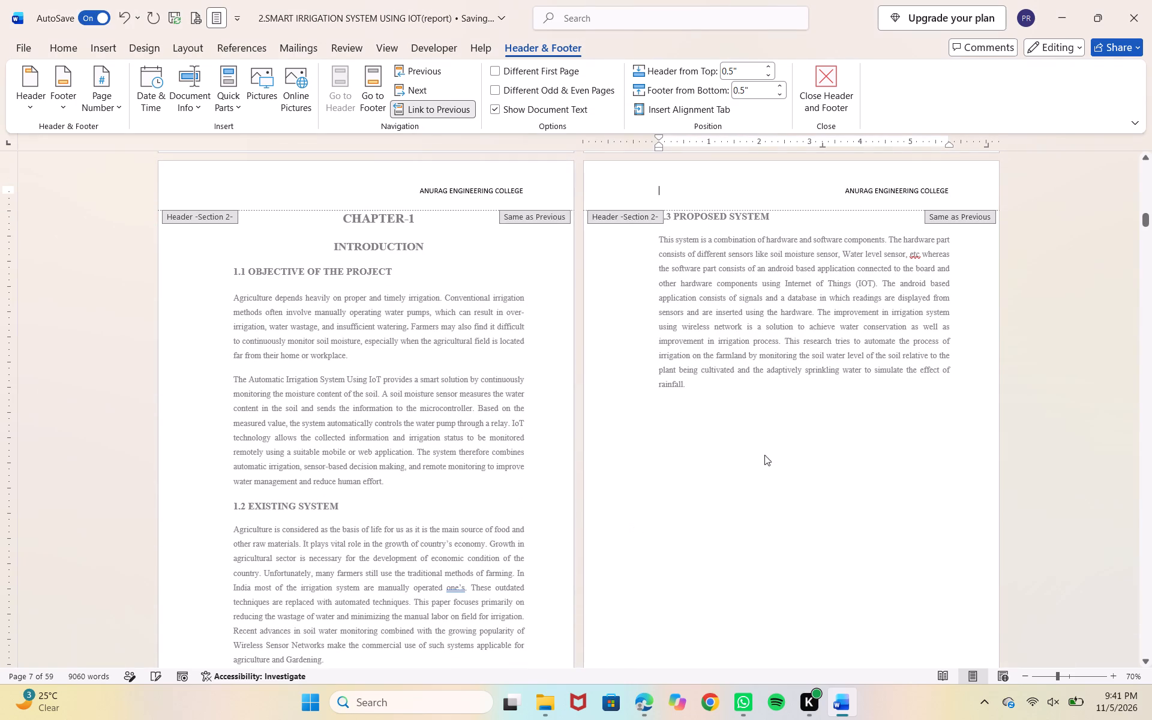
left_click(1033, 326)
double_click(1033, 326)
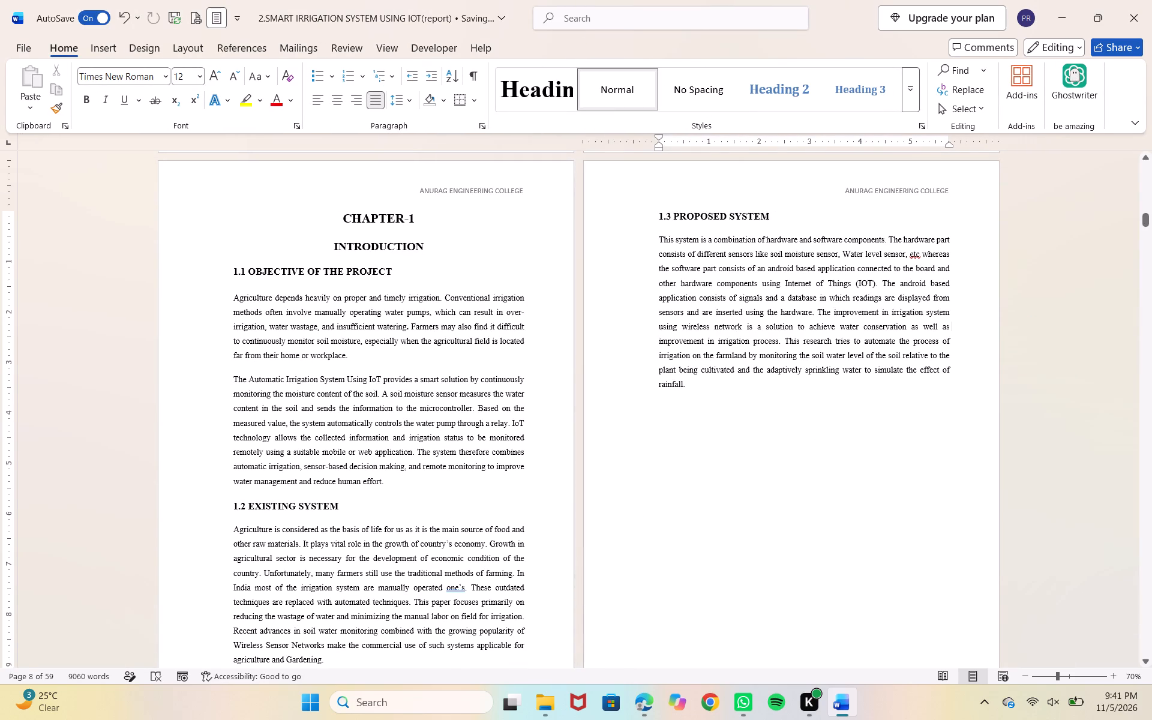
Review the header on the pages from the Index and List of Figures through to Chapter 1.
scroll(865, 329, "up", 7)
scroll(790, 311, "up", 19)
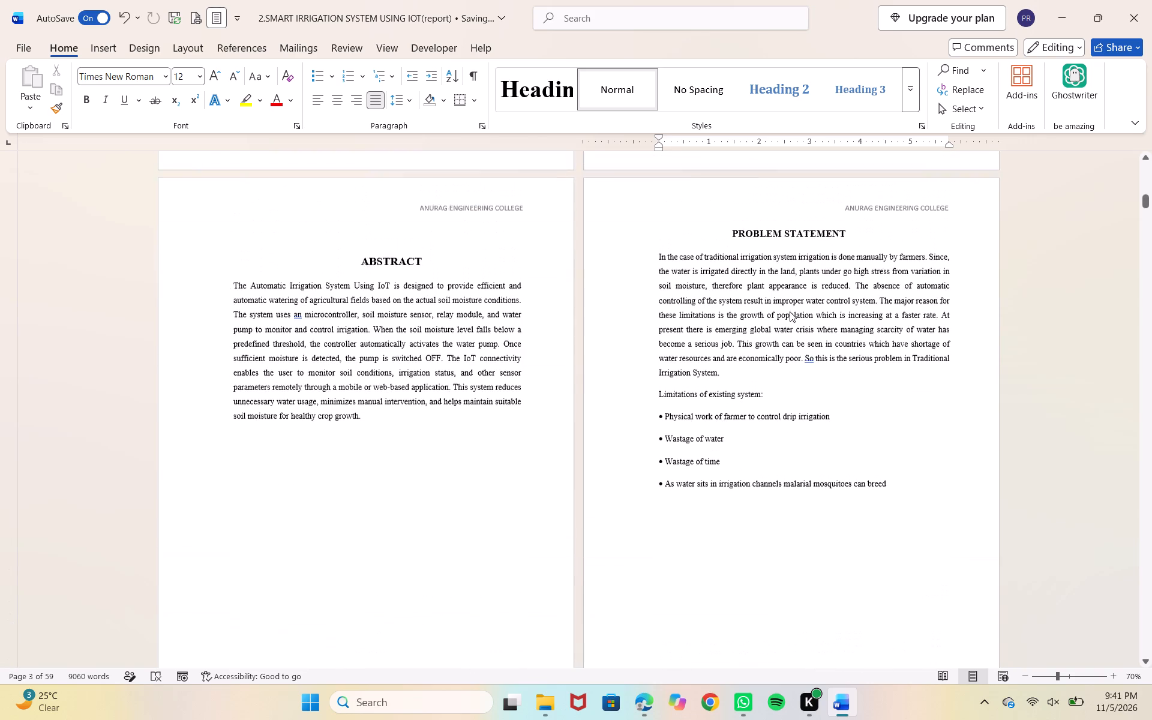
scroll(790, 311, "up", 20)
scroll(790, 311, "up", 5)
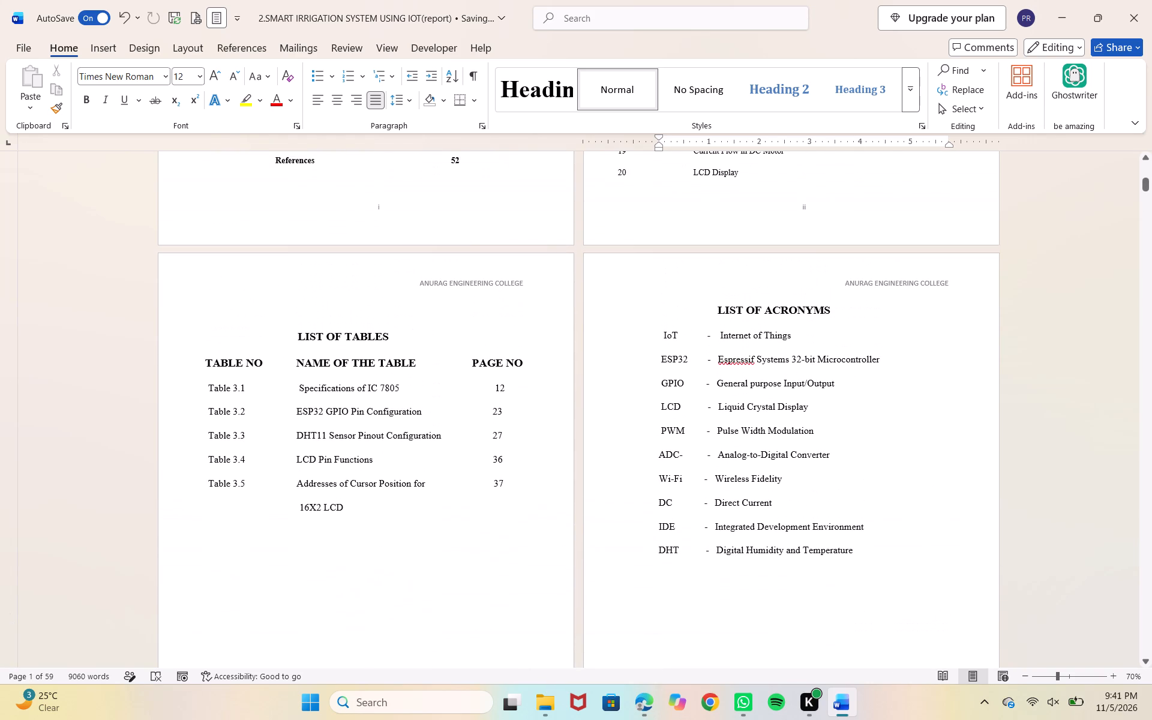
scroll(790, 311, "up", 20)
scroll(790, 311, "up", 4)
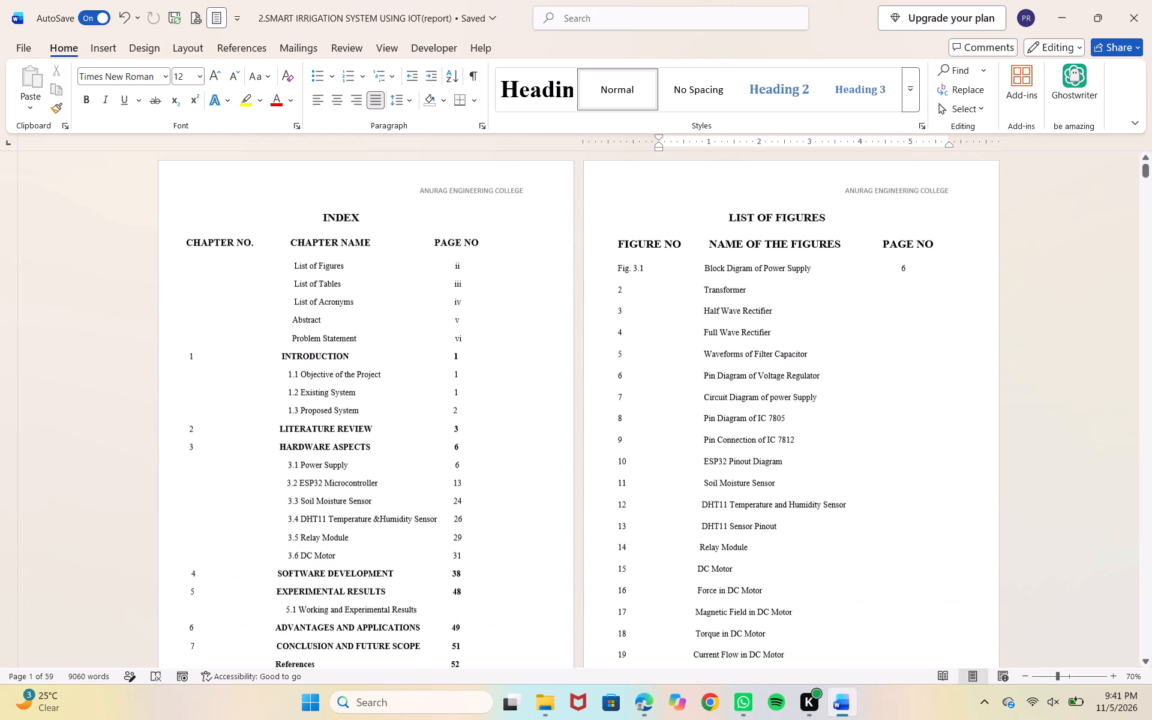
scroll(790, 311, "up", 2)
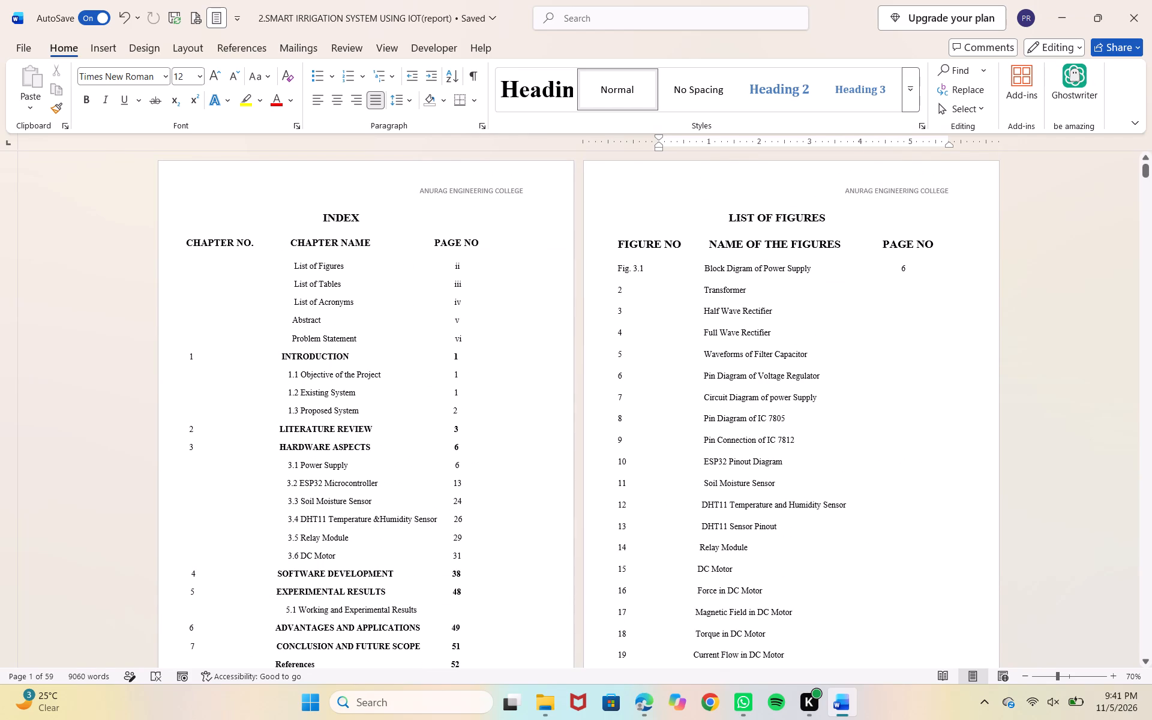
scroll(759, 292, "up", 5)
scroll(759, 292, "down", 13)
scroll(759, 289, "down", 15)
scroll(759, 290, "down", 7)
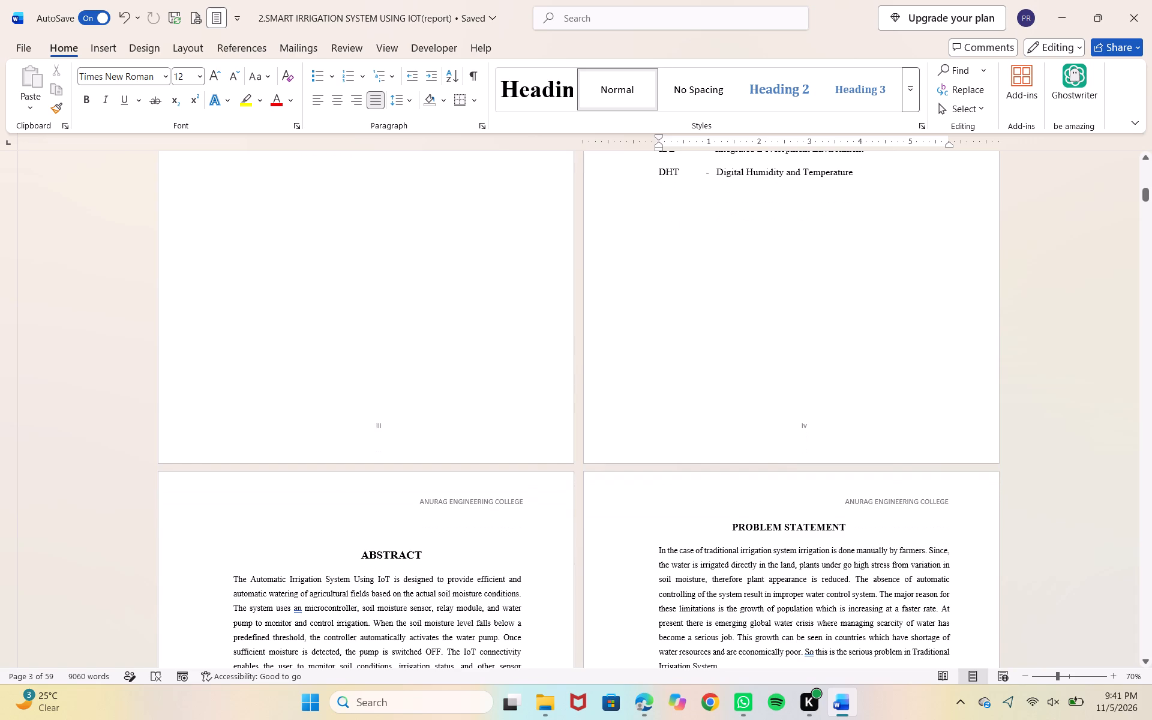
scroll(759, 289, "down", 9)
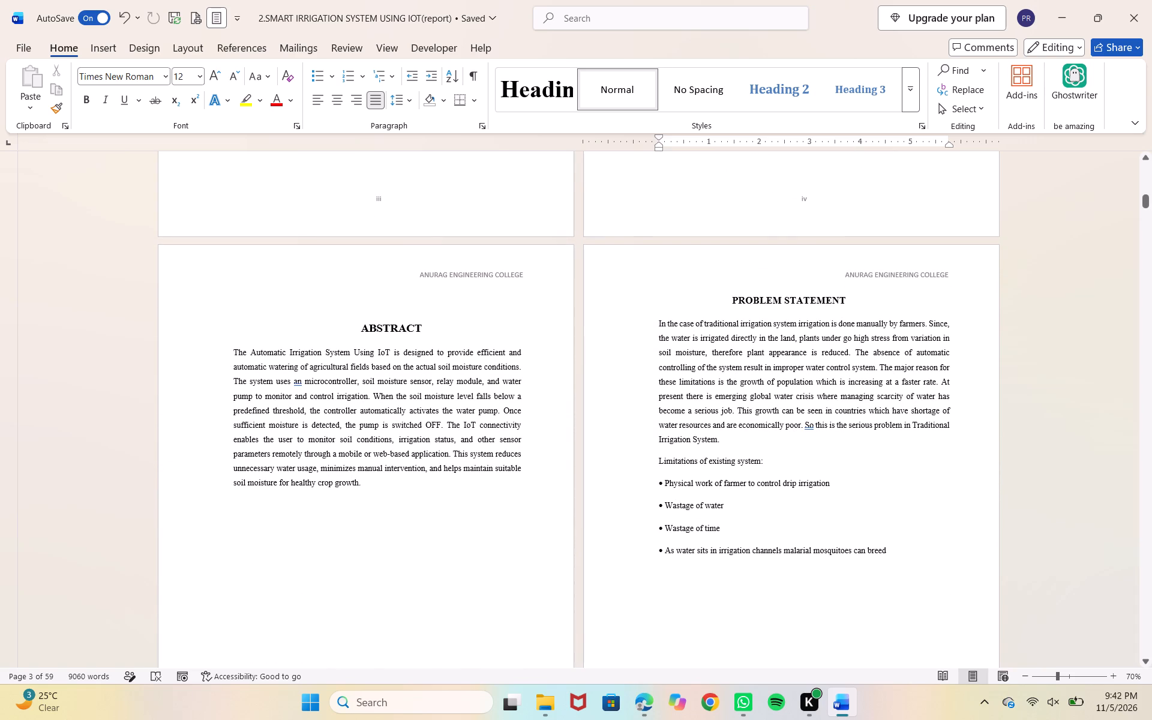
scroll(520, 289, "down", 20)
scroll(520, 289, "down", 3)
scroll(907, 291, "down", 7)
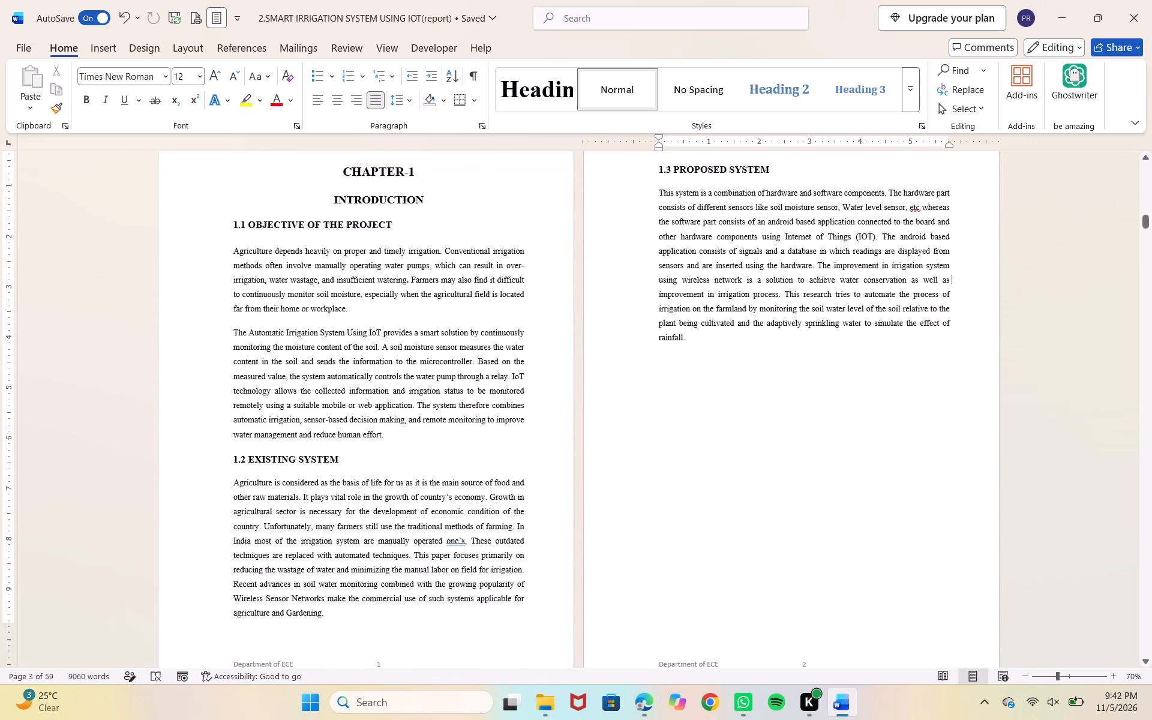
Review the college header and page layout from Chapter 1 through the Chapter 3 power supply pages and back to the Index and List of Figures.
scroll(907, 290, "down", 10)
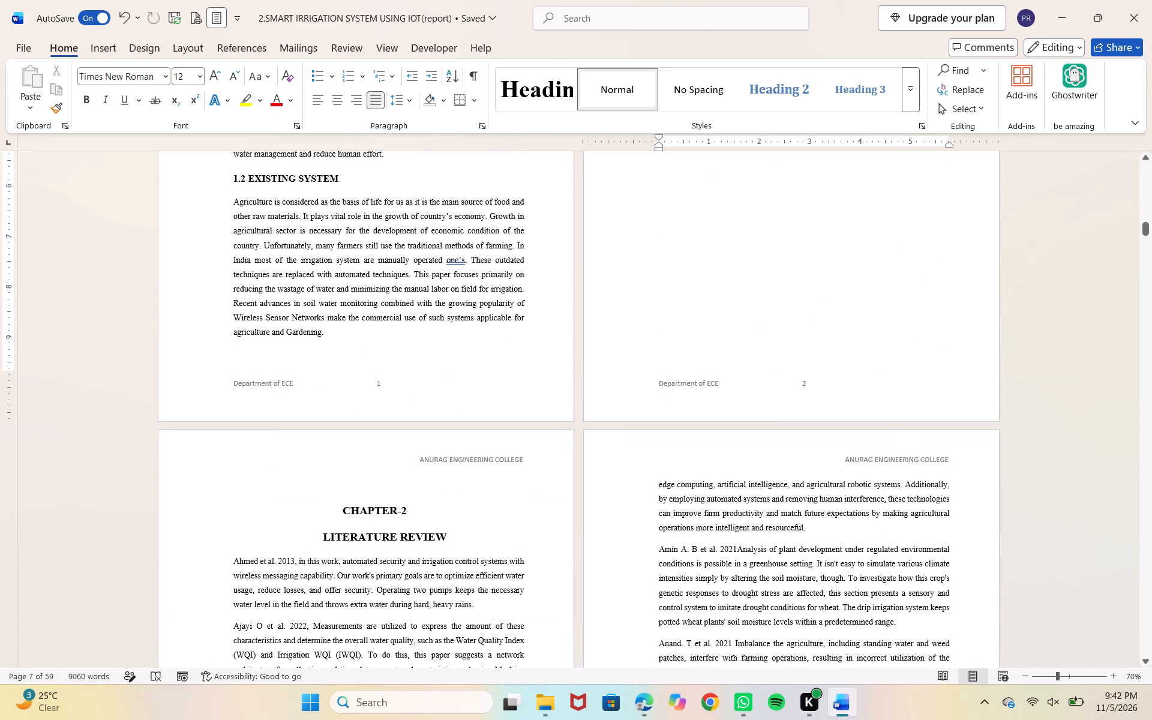
left_click_drag(1150, 229, 1151, 161)
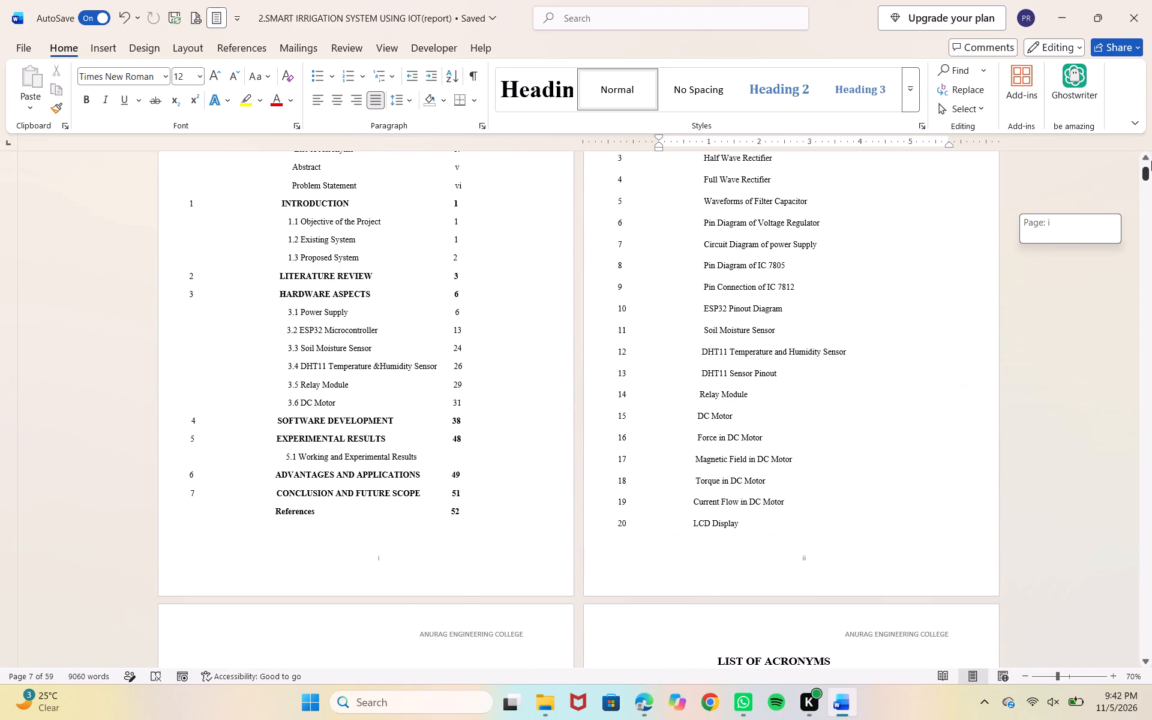
left_click_drag(1151, 161, 1151, 245)
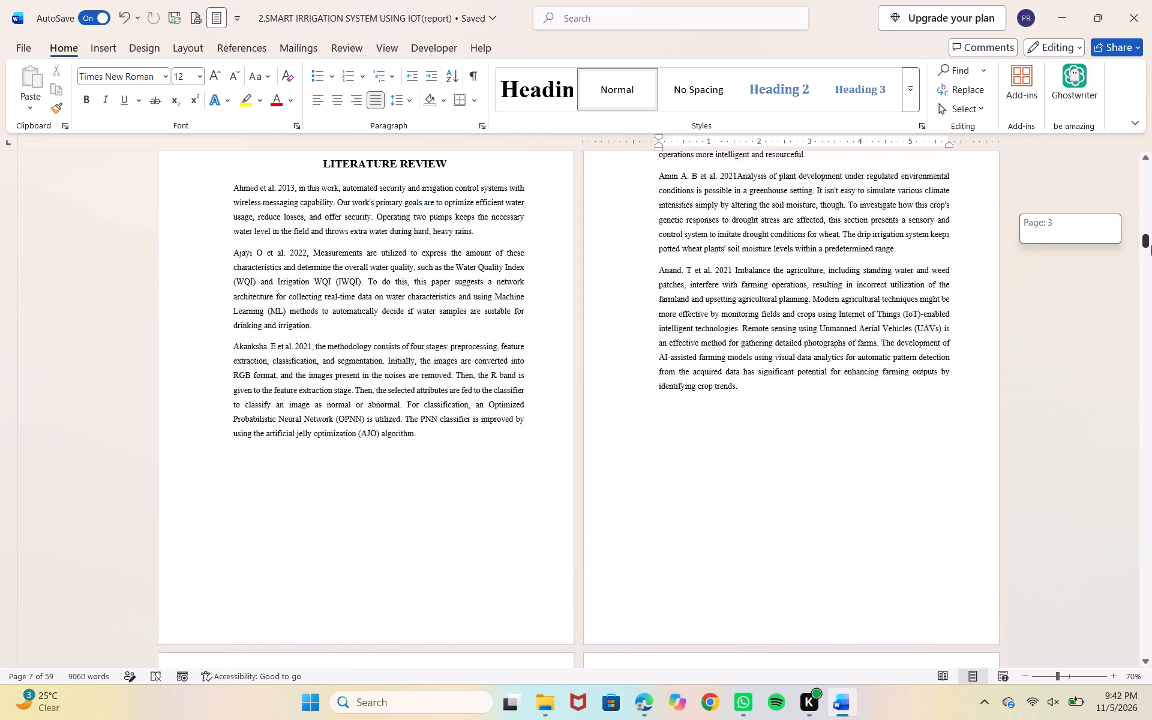
left_click_drag(1151, 245, 1151, 301)
scroll(1081, 321, "up", 15)
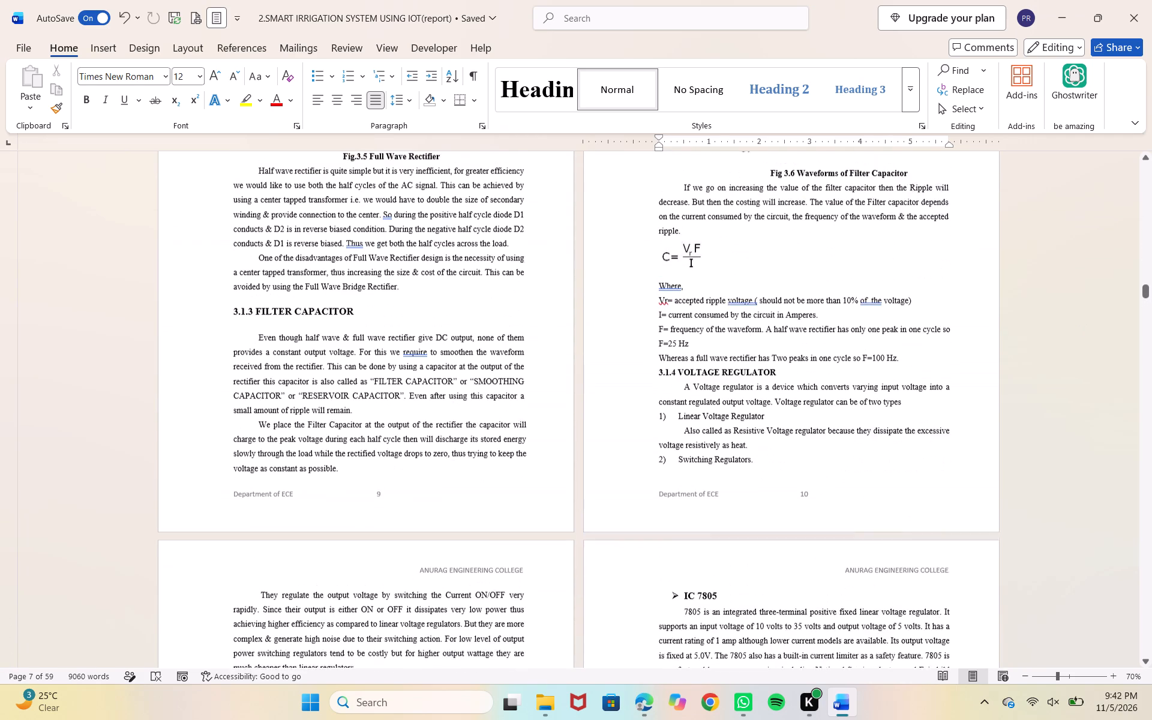
left_click_drag(1145, 292, 1151, 221)
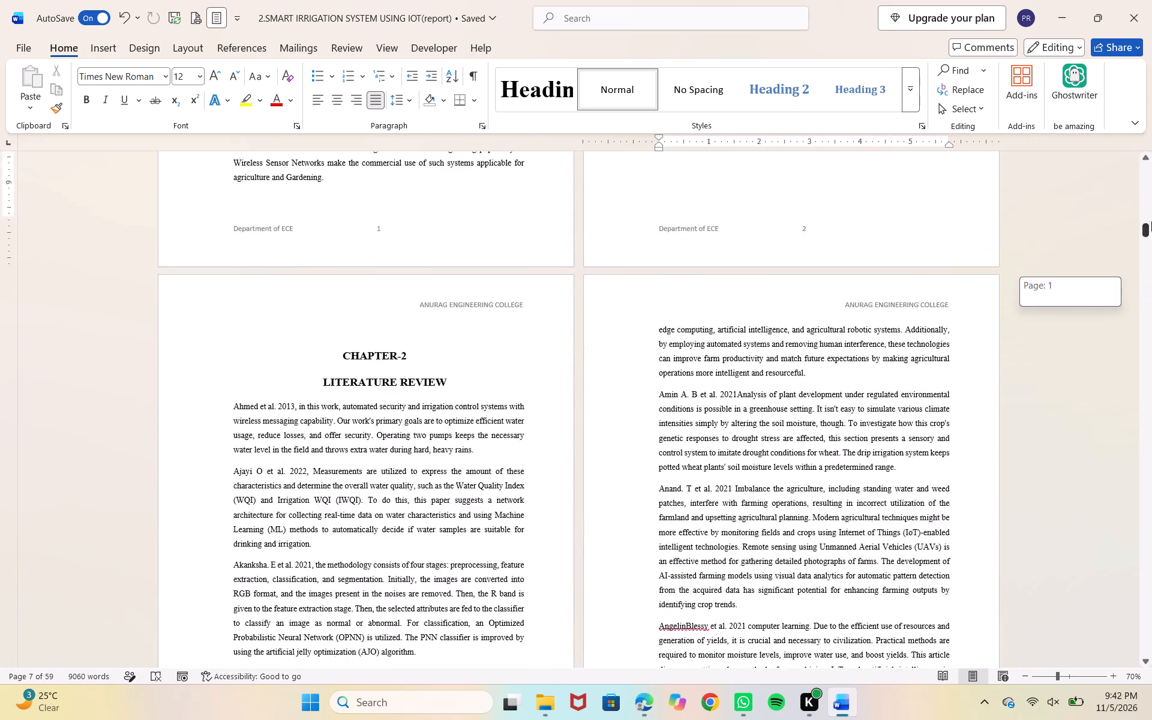
left_click_drag(1151, 221, 1151, 169)
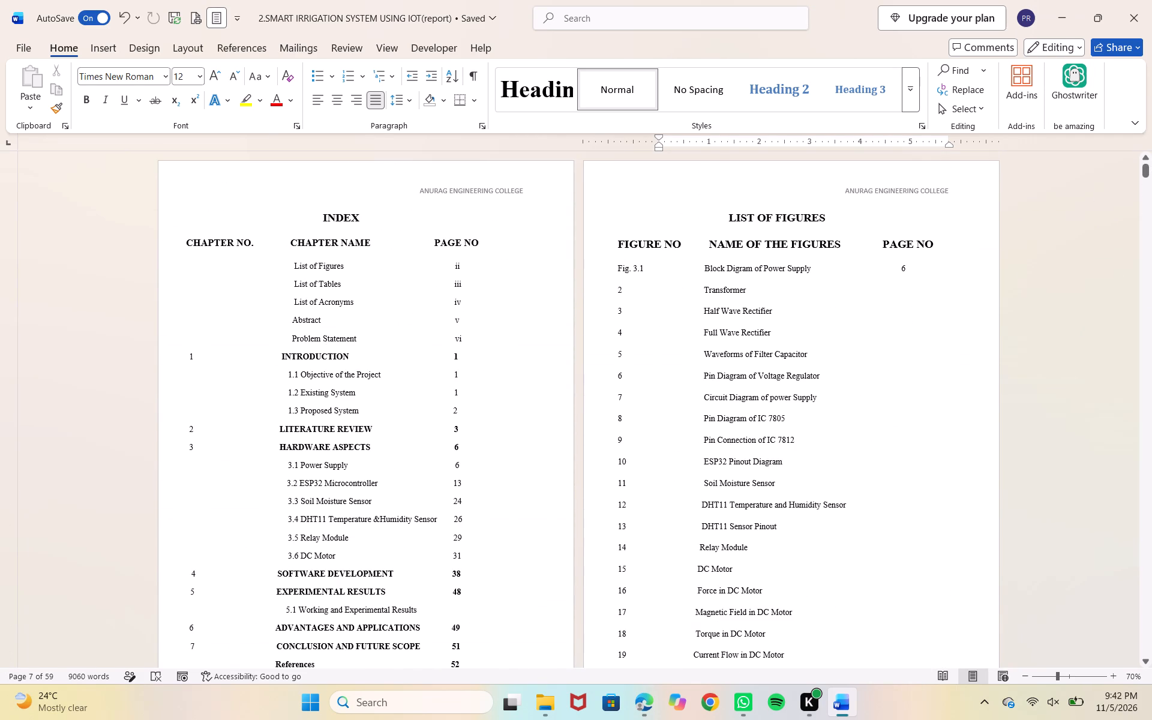
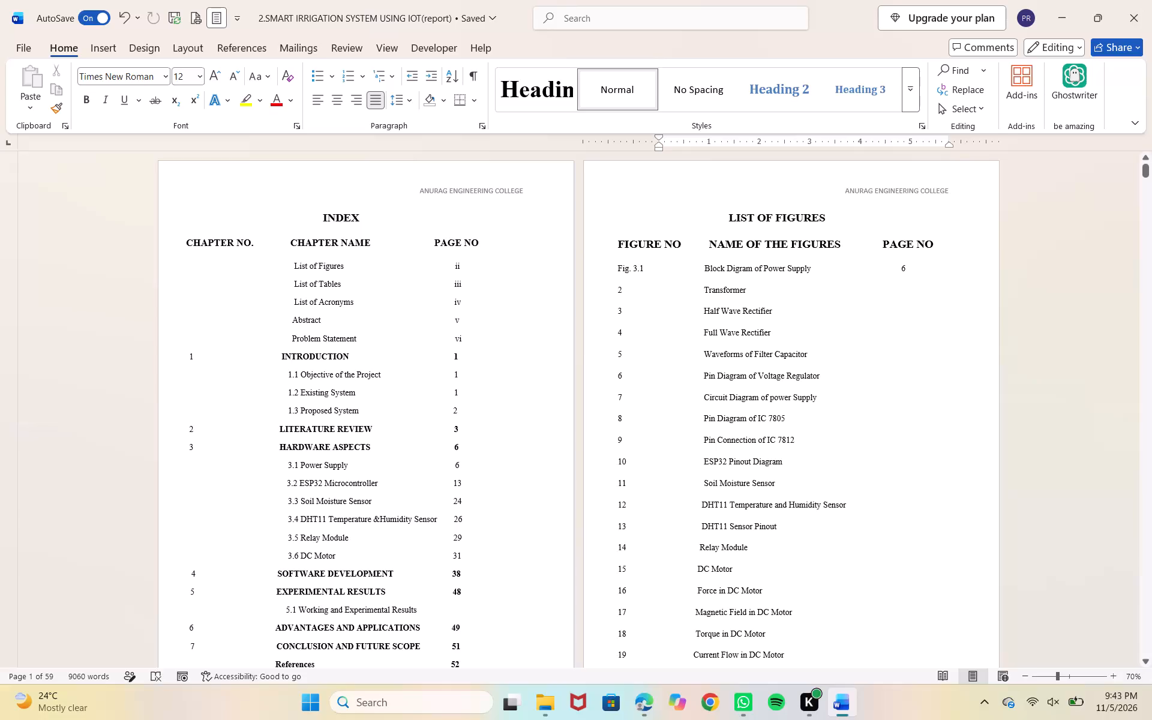
Add one space before each figure name from "DC Motor" through "LCD Display" (entries 15 to 20) in the List of Figures.
left_click(704, 271)
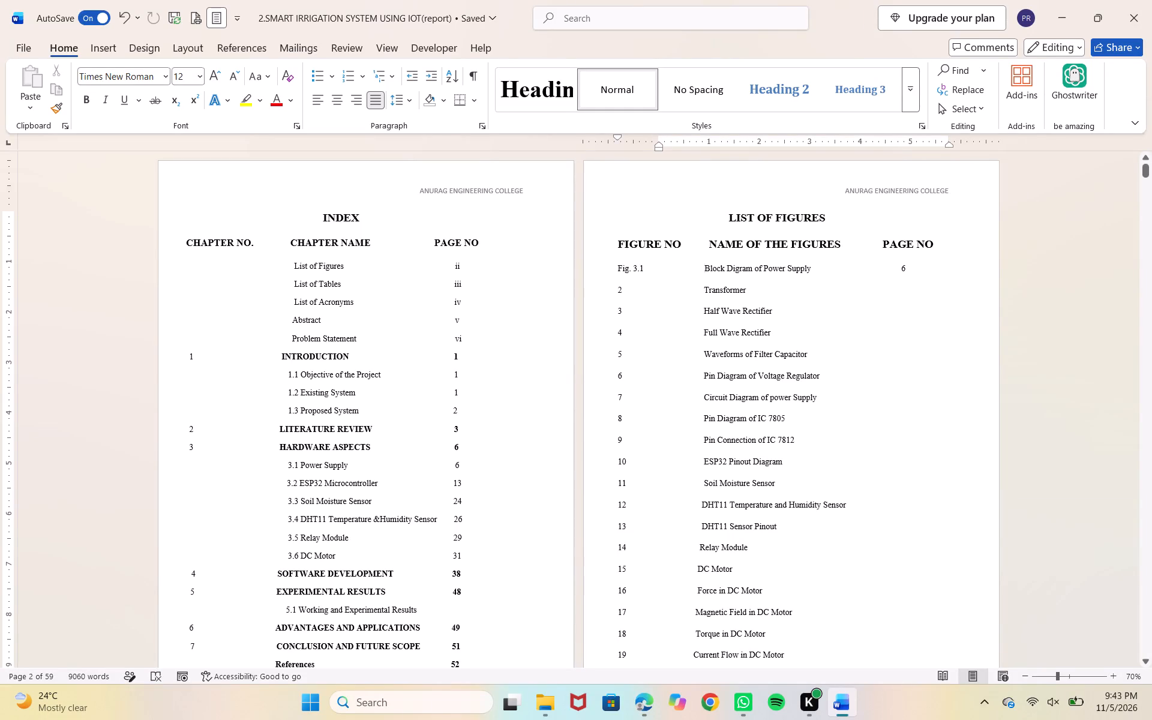
scroll(703, 314, "down", 2)
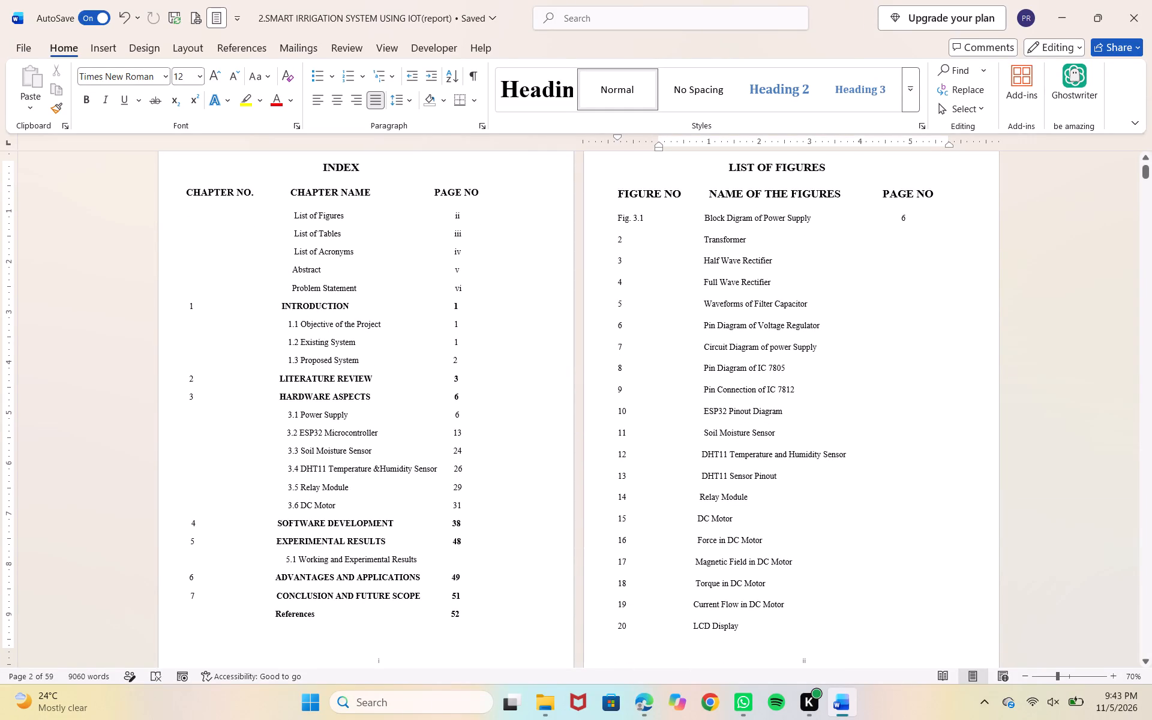
left_click(698, 520)
key("space")
left_click(700, 536)
key("space")
left_click(692, 562)
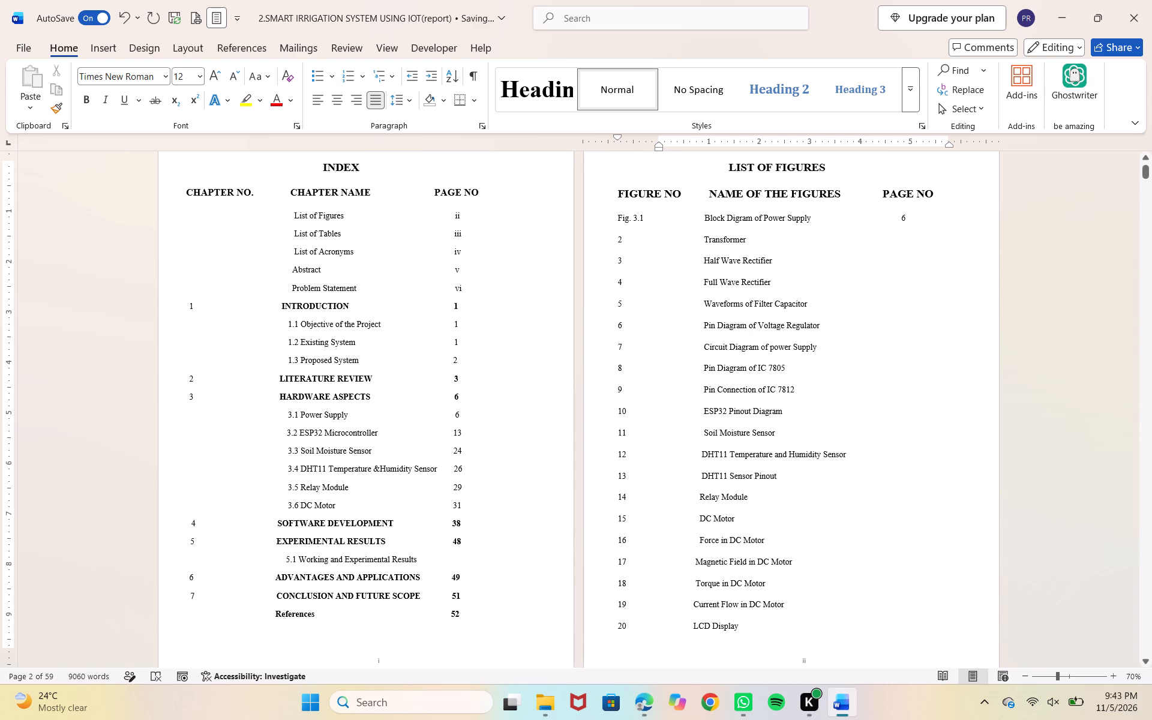
key("Right")
key("space")
key("Down")
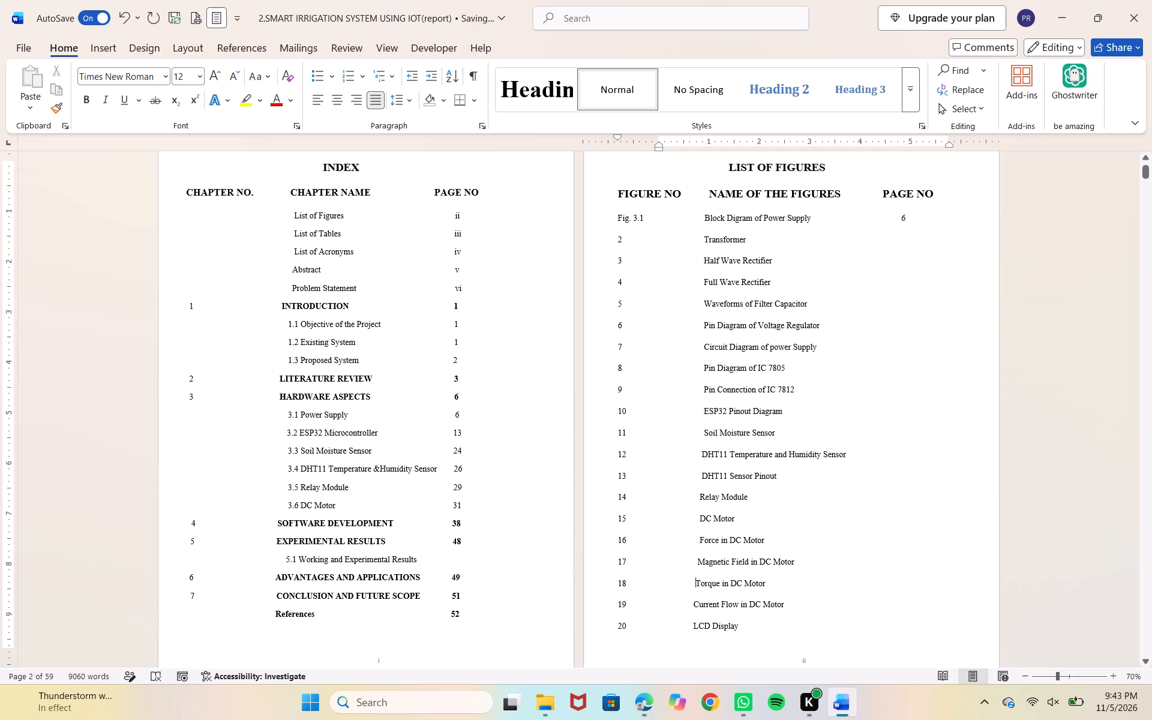
key("space")
key("Down")
key("Left")
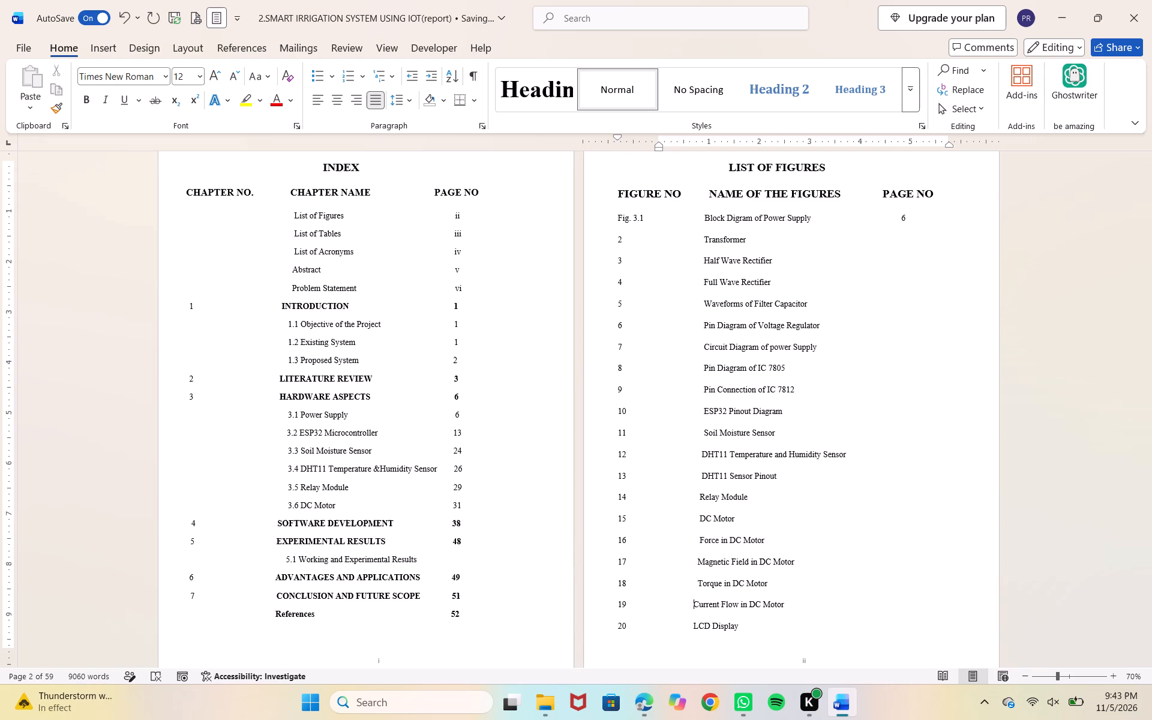
key("space")
key("Down")
key("space")
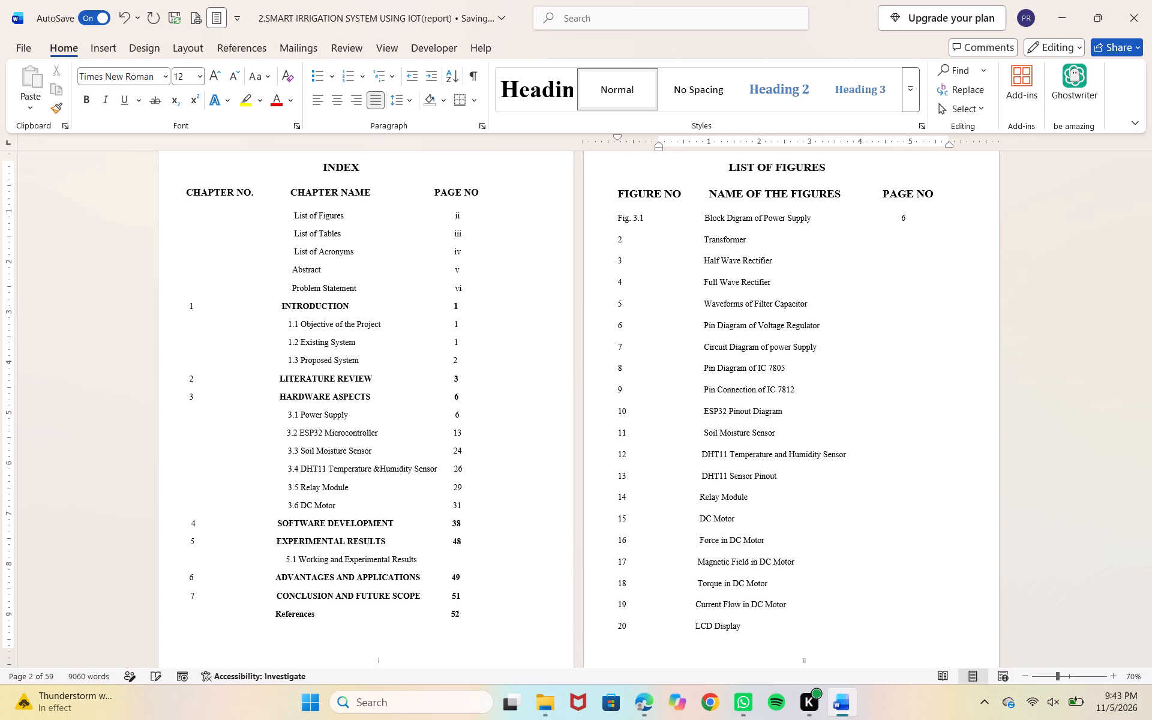
Relabel the Transformer entry's figure number as "Fig. 3.2" in the List of Figures.
scroll(910, 370, "up", 2)
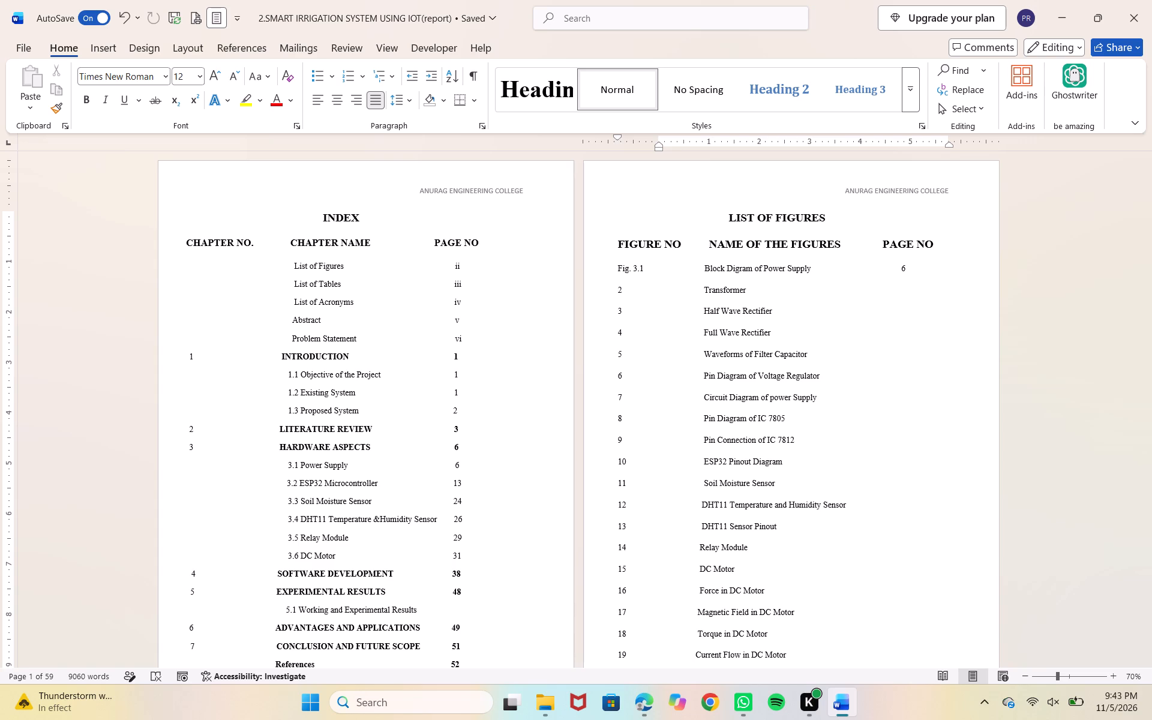
scroll(910, 370, "down", 5)
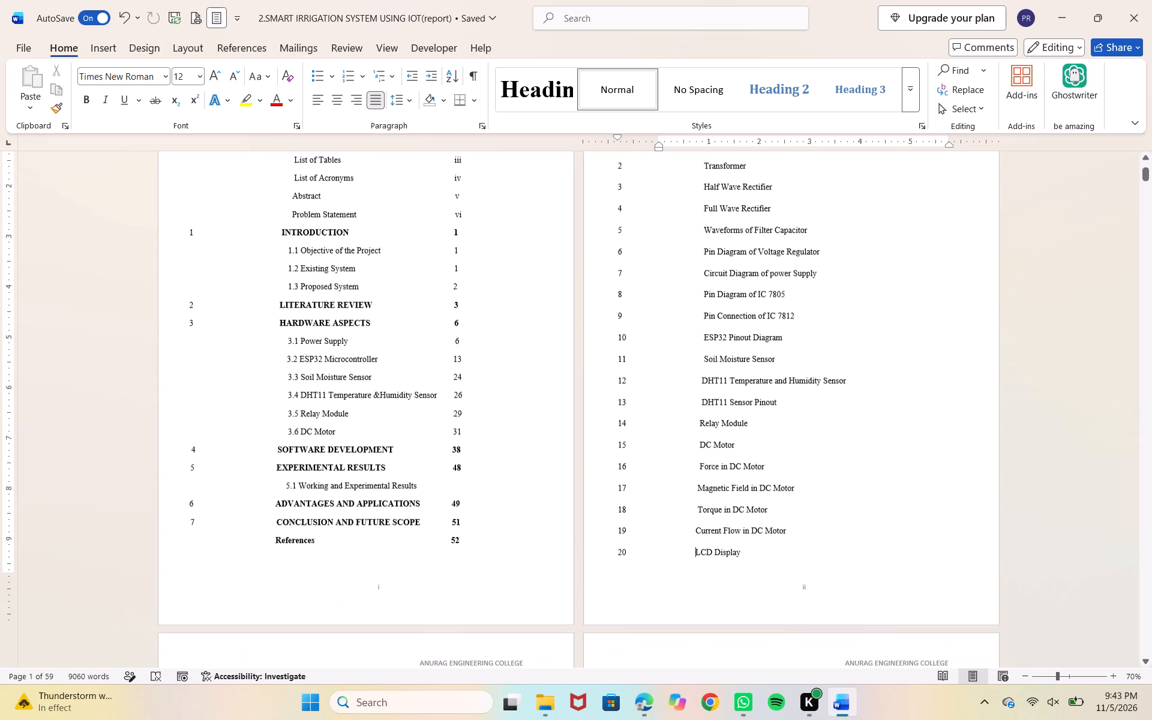
scroll(910, 370, "up", 9)
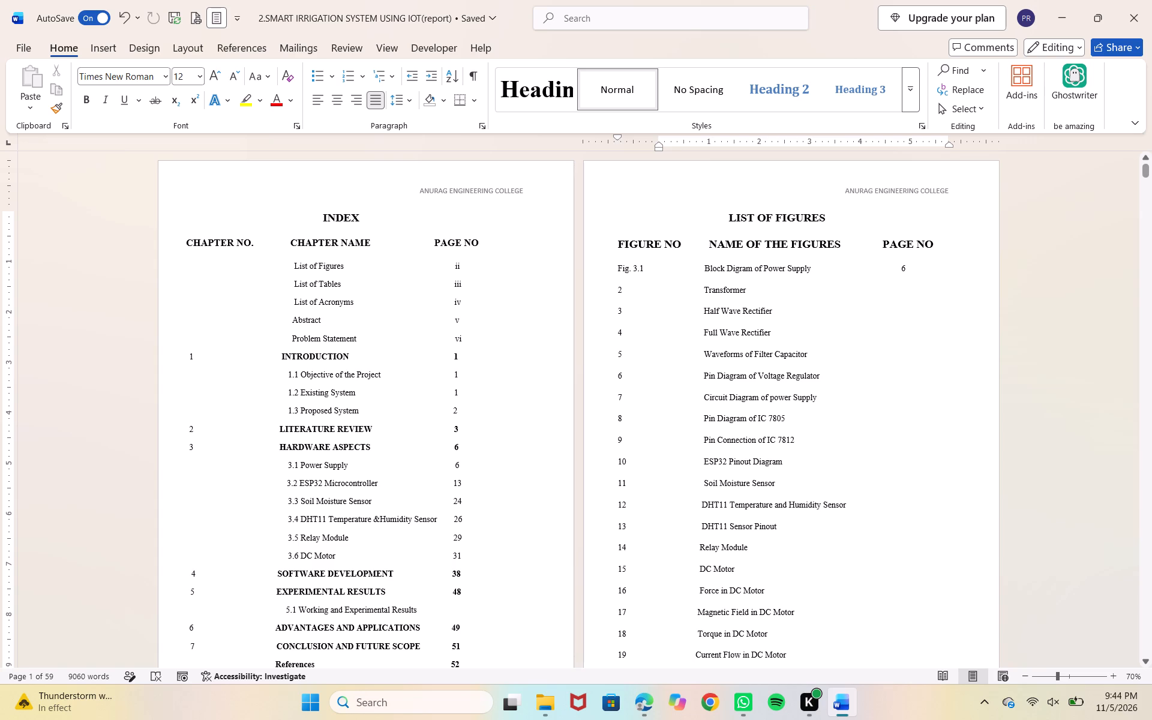
left_click(617, 292)
key("shift+f")
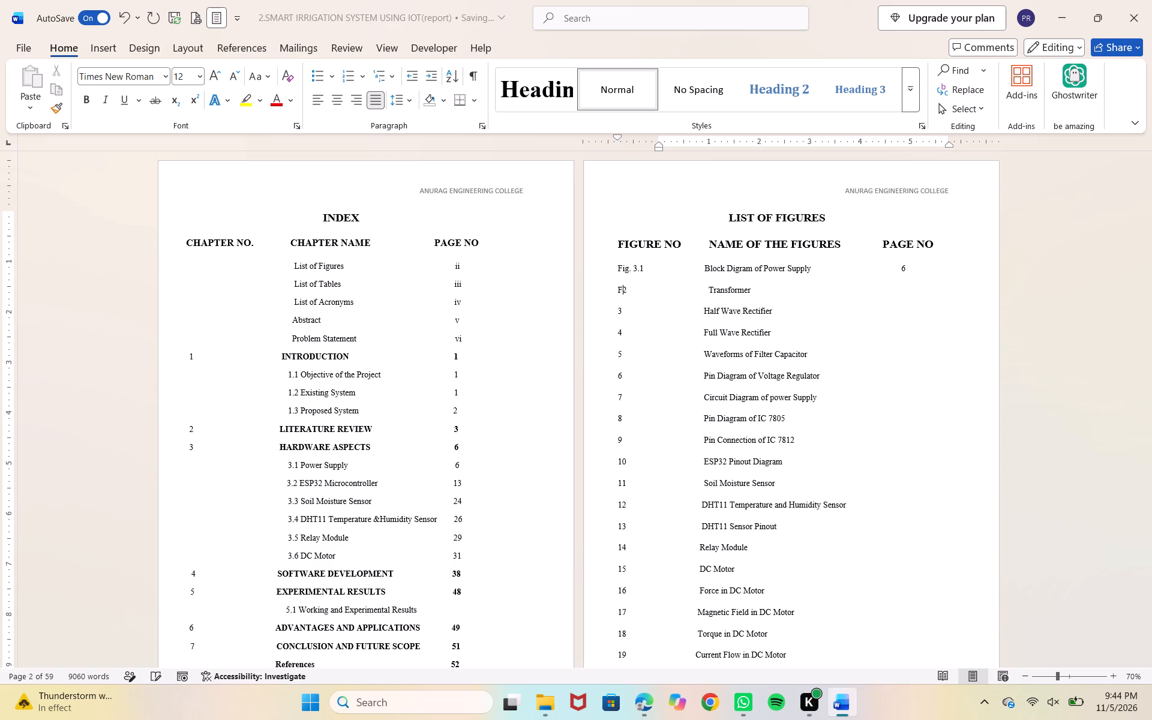
type("ig")
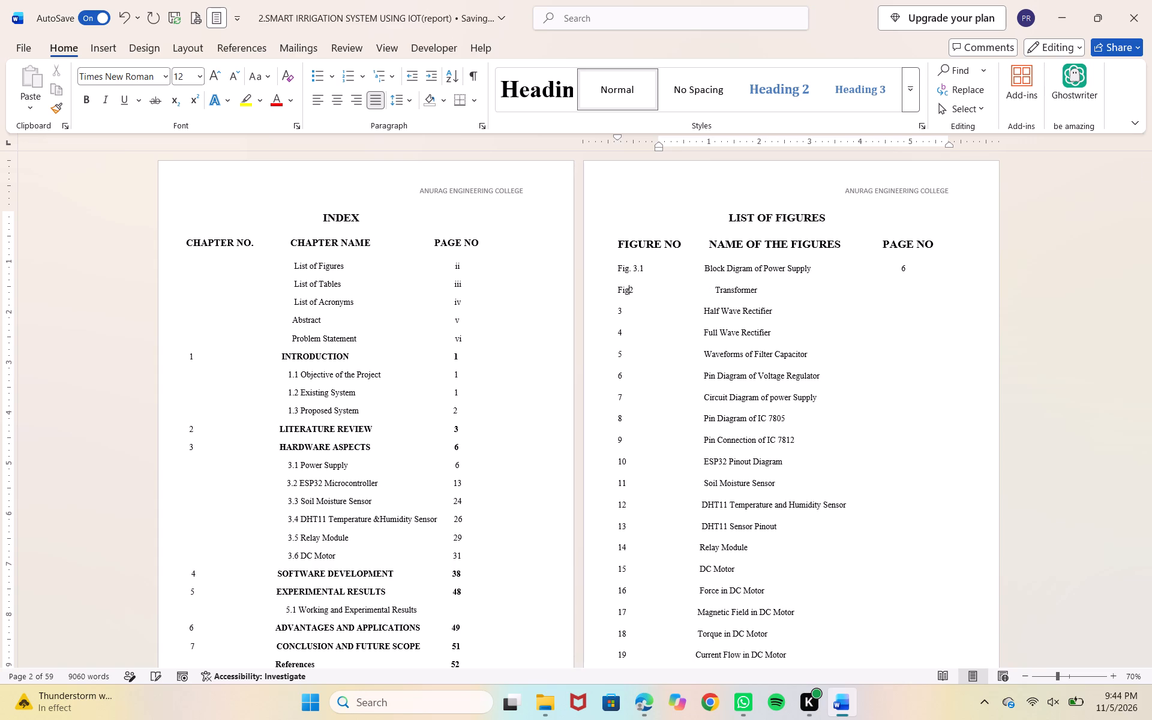
key("space")
key("BackSpace")
type(".")
key("space")
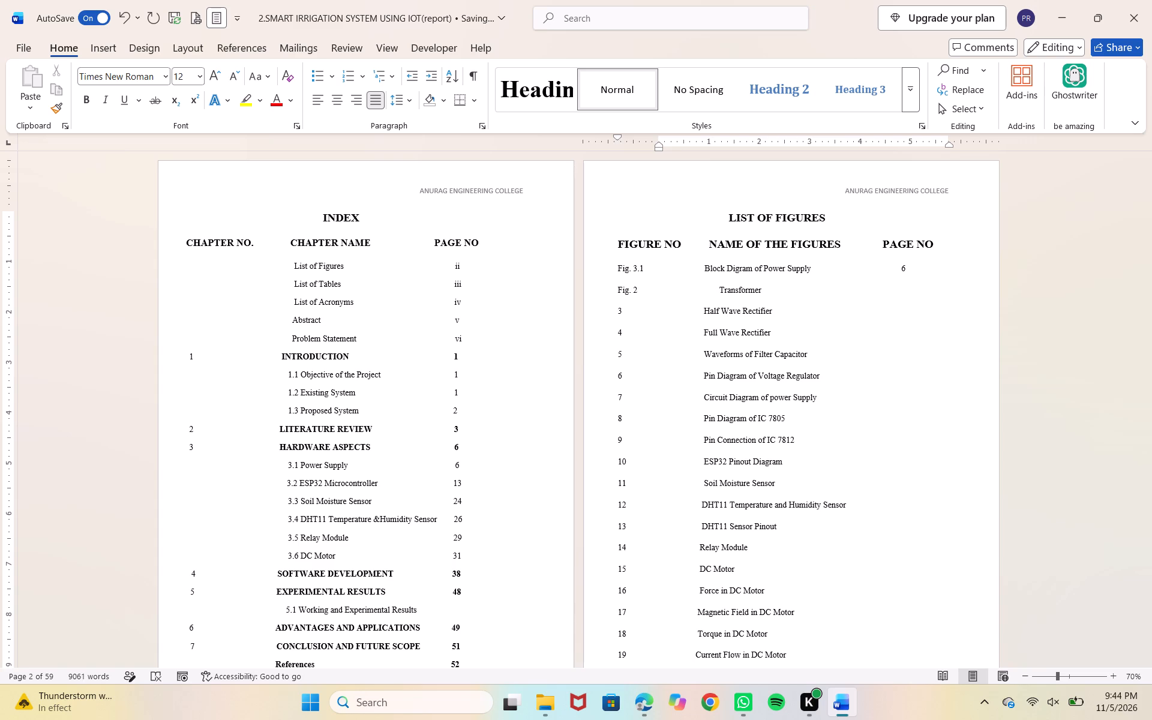
type("3.")
Remove ten spaces before "Transformer" so it lines up with the other figure names.
left_click(727, 298)
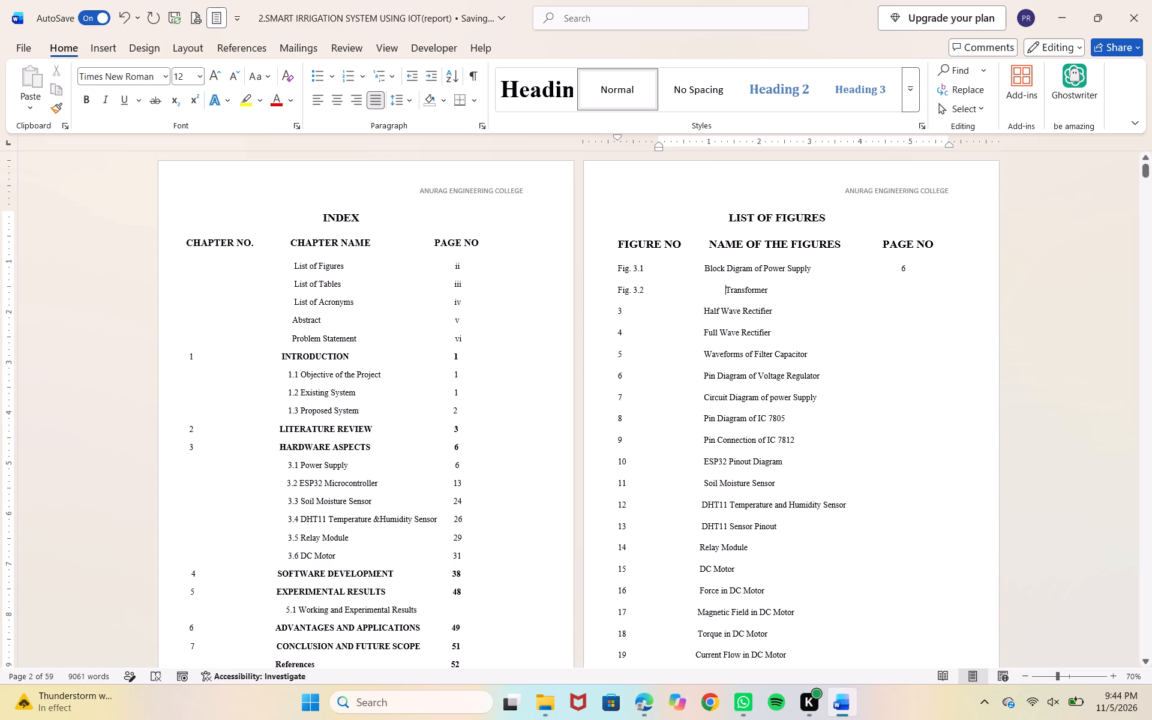
key("BackSpace")
key("BackSpace")
key("BackSpace")
key("BackSpace")
key("BackSpace")
key("BackSpace")
key("BackSpace")
key("BackSpace")
key("BackSpace")
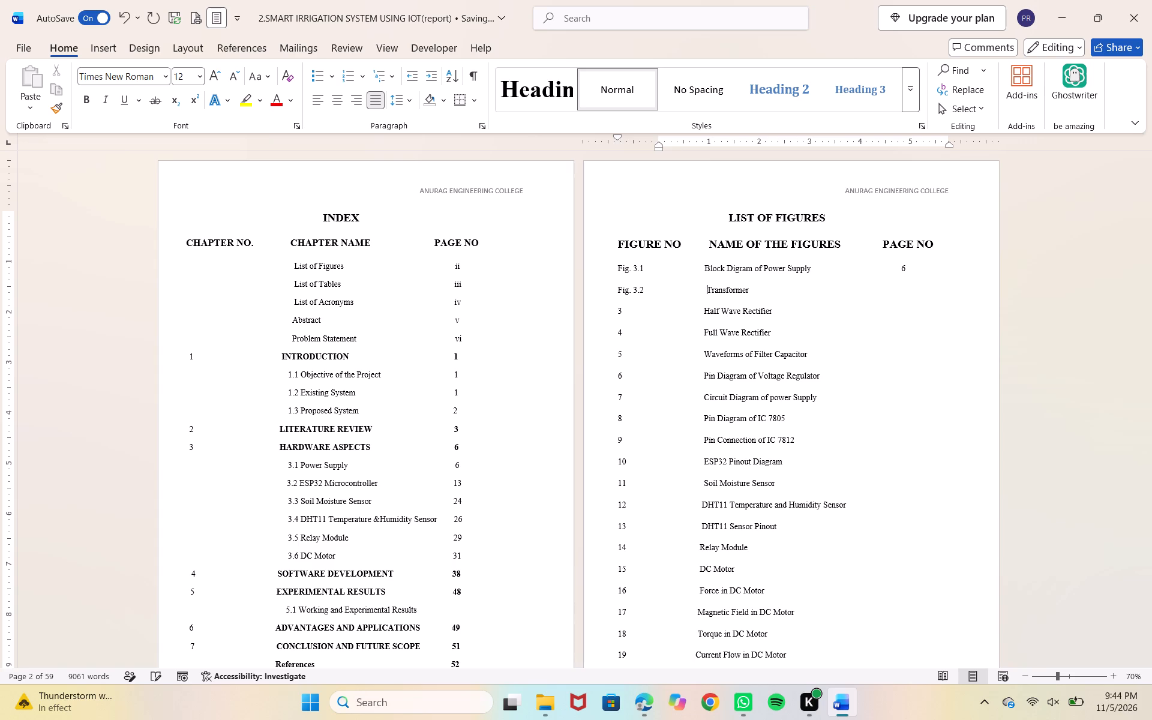
key("BackSpace")
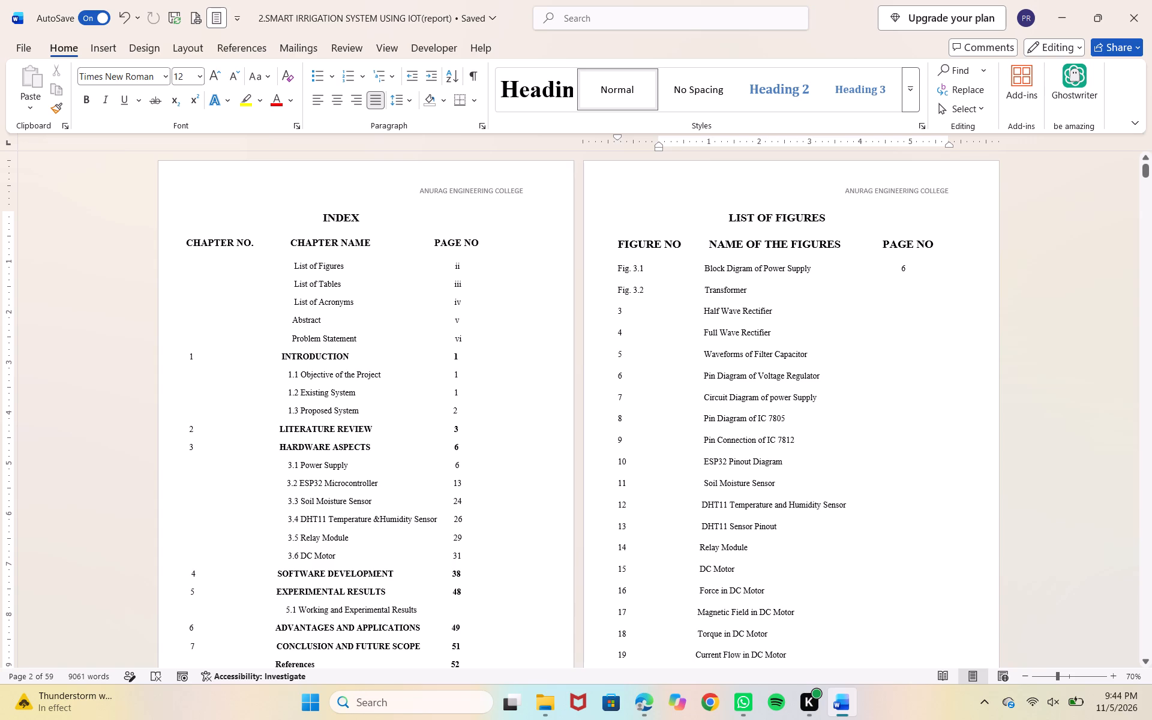
left_click(644, 287)
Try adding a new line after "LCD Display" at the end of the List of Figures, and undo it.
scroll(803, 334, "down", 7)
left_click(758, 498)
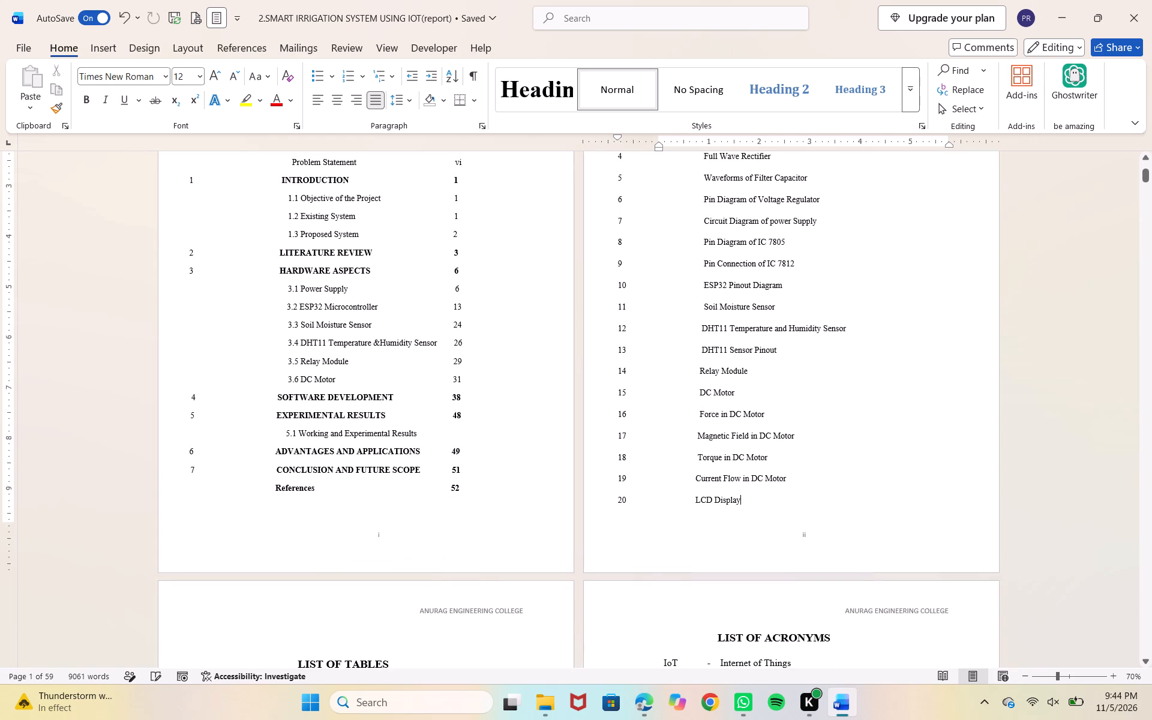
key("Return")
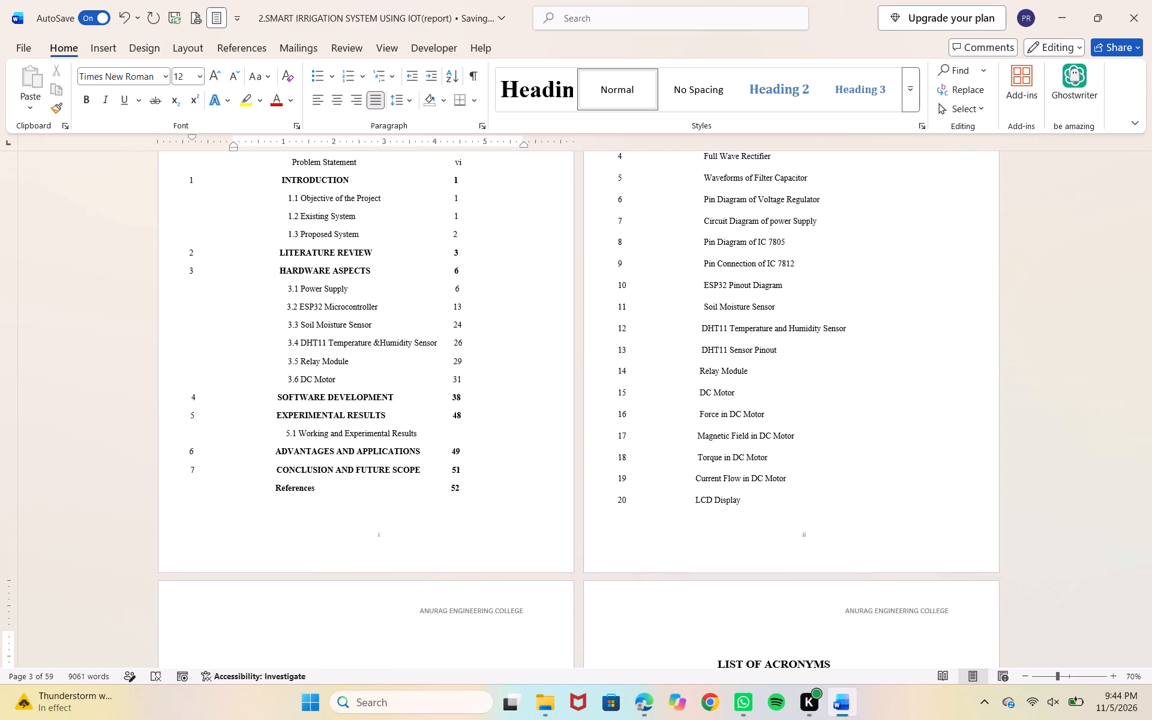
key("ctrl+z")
Add page number 8 to the Transformer entry, spaced out to line up under the PAGE NO column.
scroll(758, 498, "up", 7)
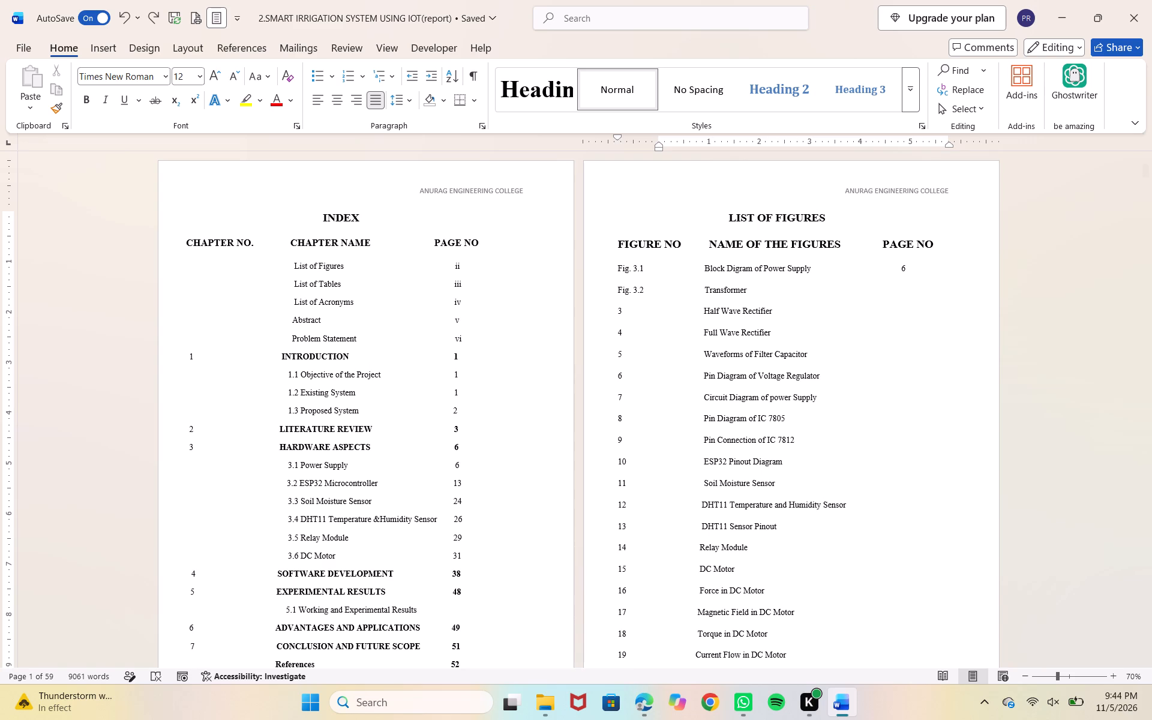
left_click(857, 292)
key("space")
key("space")
key("space")
key("space")
key("space")
key("space")
key("space")
key("space")
key("space")
key("space")
key("space")
key("space")
key("space")
key("space")
key("space")
key("space")
key("space")
key("space")
key("space")
key("space")
key("space")
key("space")
key("space")
key("8")
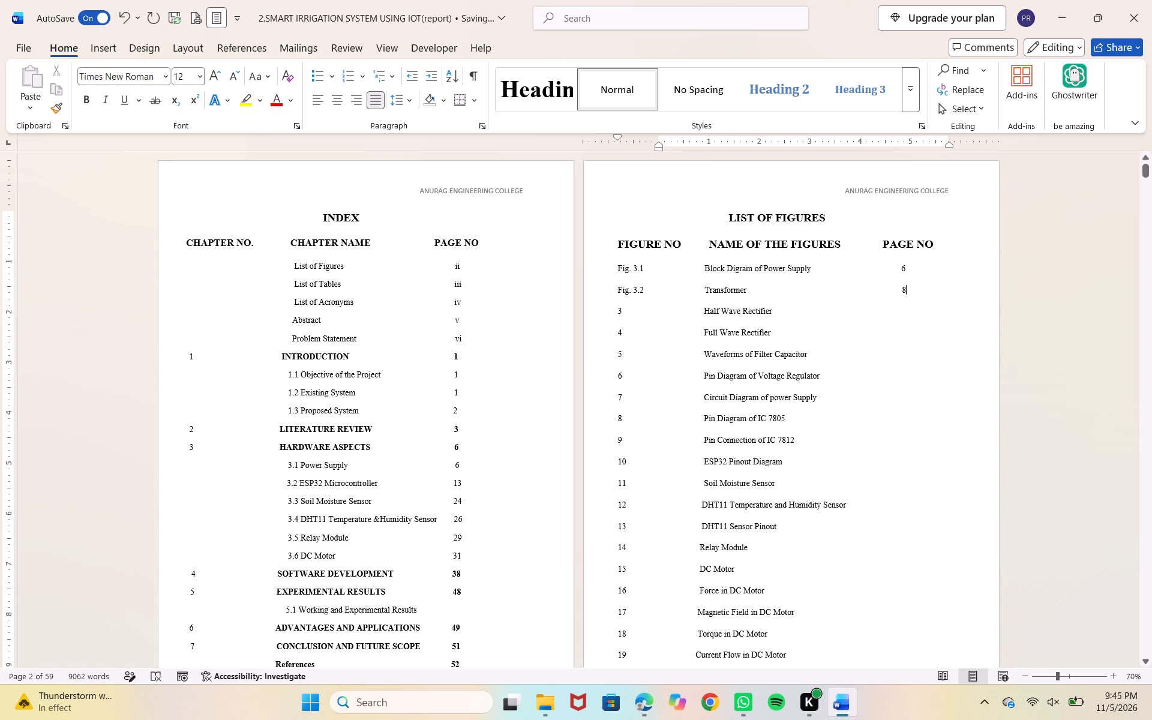
Relabel the Half Wave Rectifier and Full Wave Rectifier figure numbers as "Fig. 3.3" and "Fig. 3.4".
left_click(620, 315)
type("Fig")
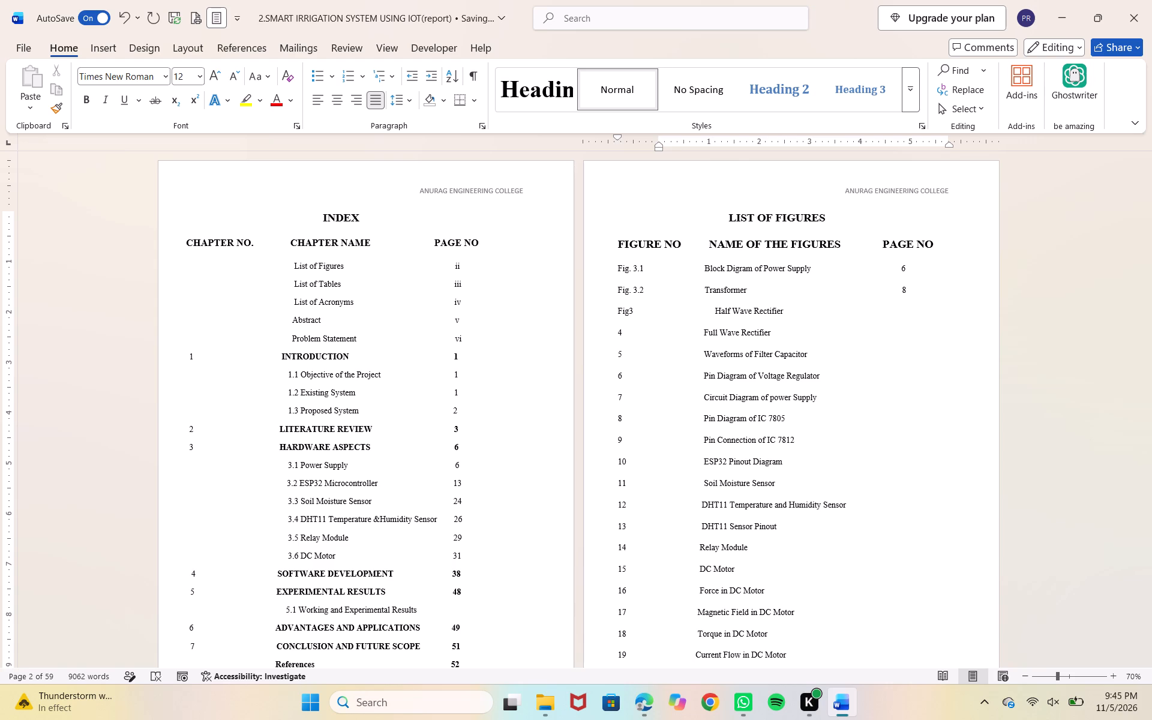
key("period")
key("space")
key("Right")
type(".3")
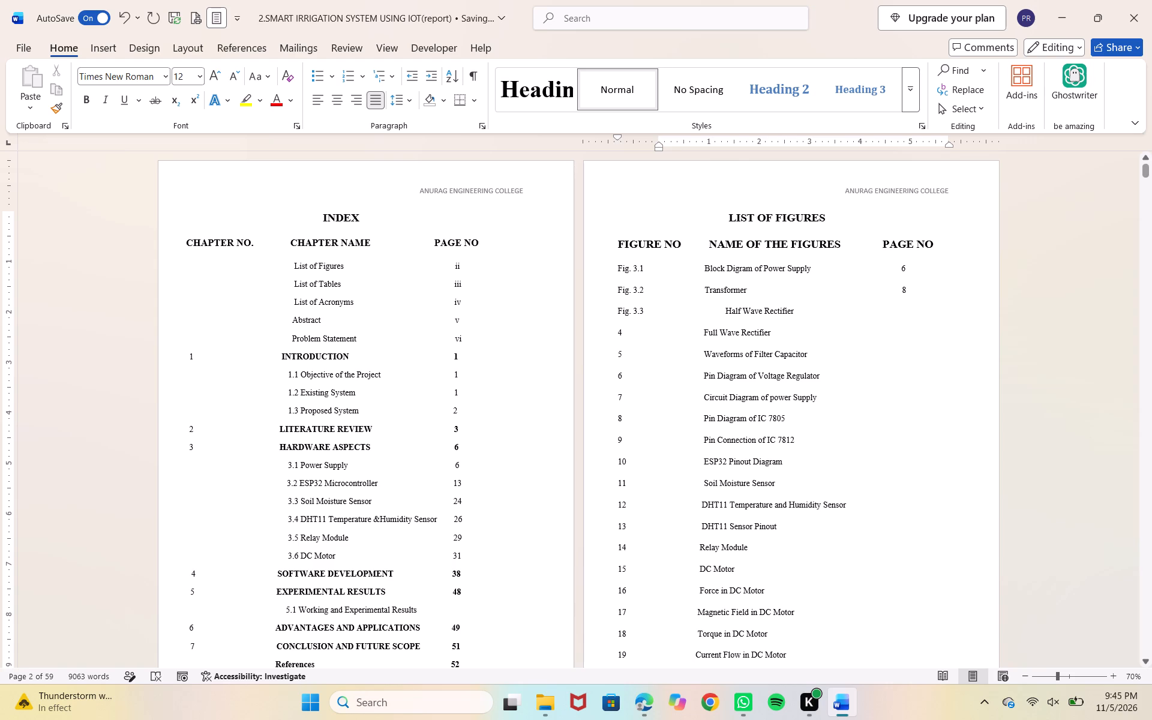
left_click(618, 329)
type("Fig.")
key("space")
key("3")
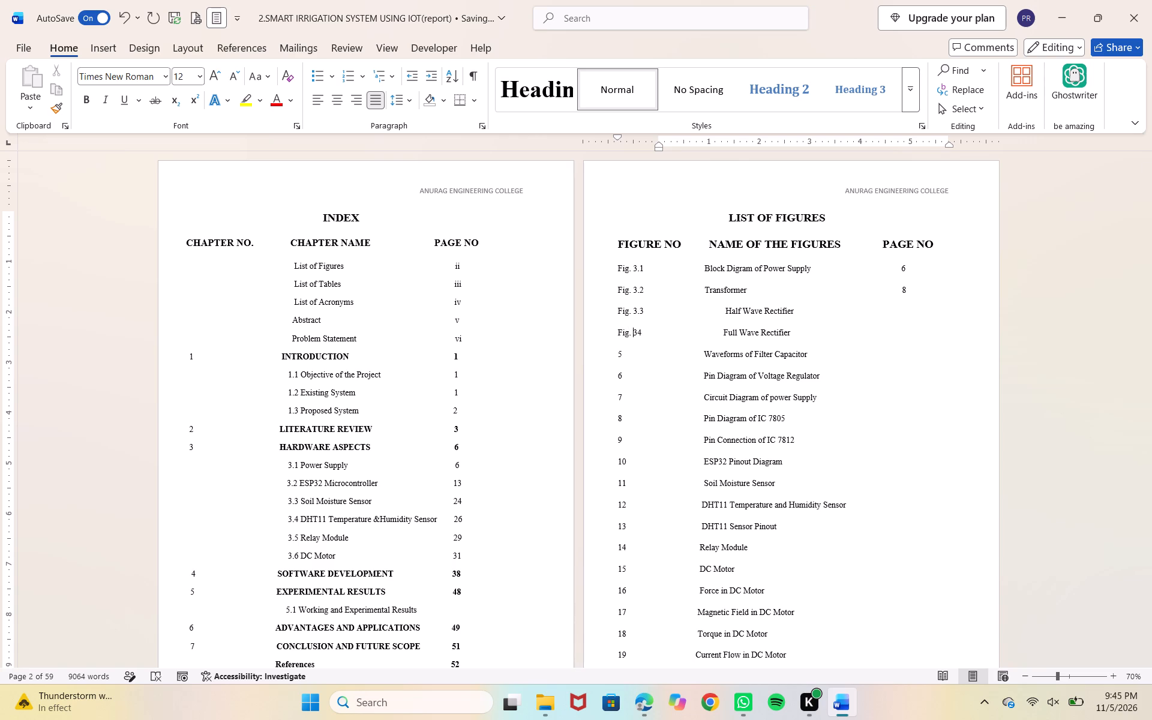
key("period")
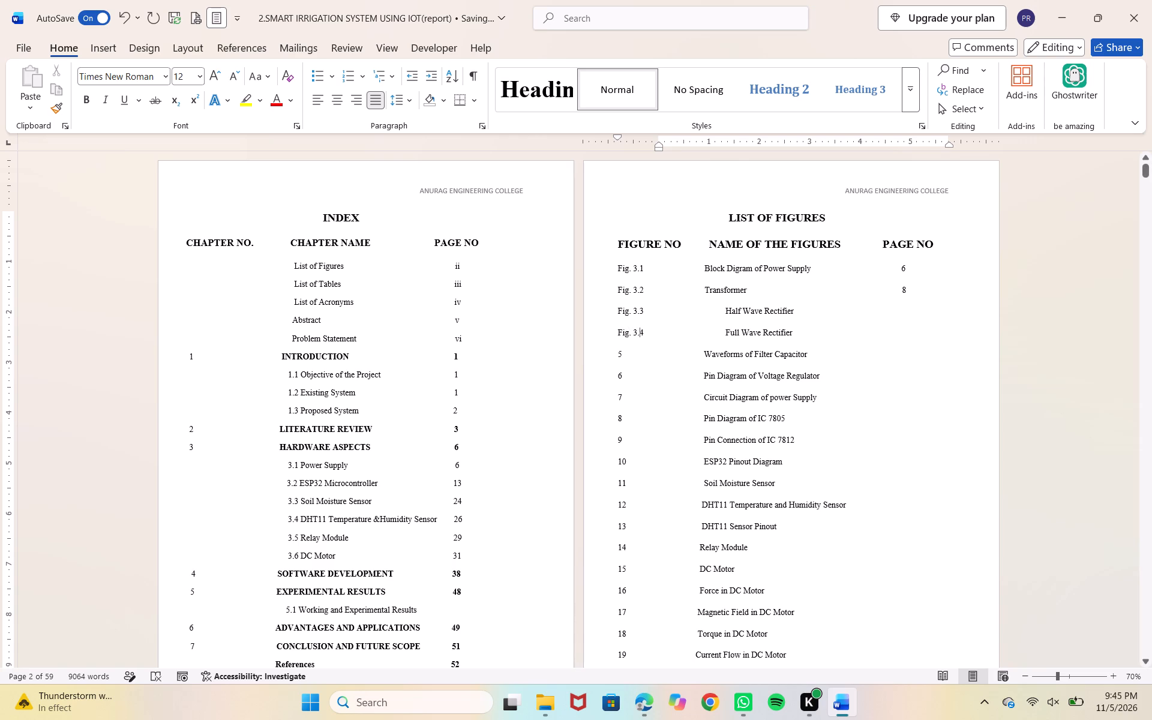
Remove the extra spaces before "Half Wave Rectifier" so it lines up with the other figure names.
left_click(727, 313)
key("BackSpace")
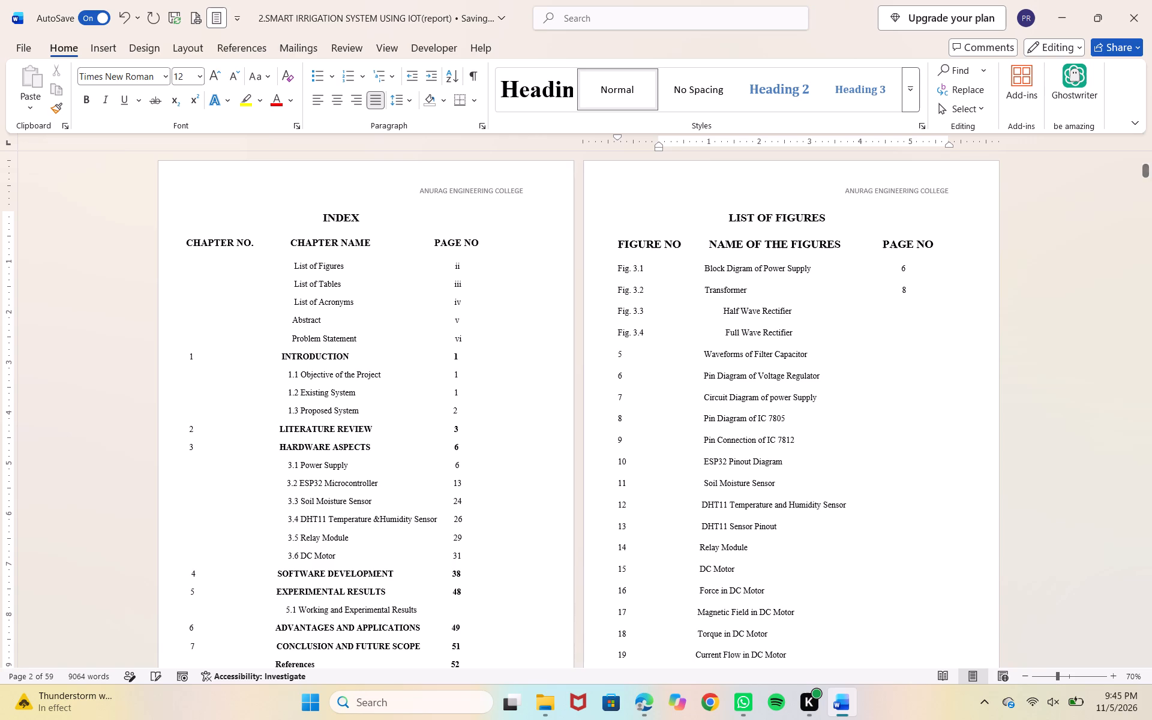
key("BackSpace")
key("BackSpace")
key("BackSpace")
key("BackSpace")
key("BackSpace")
key("BackSpace")
key("BackSpace")
key("BackSpace")
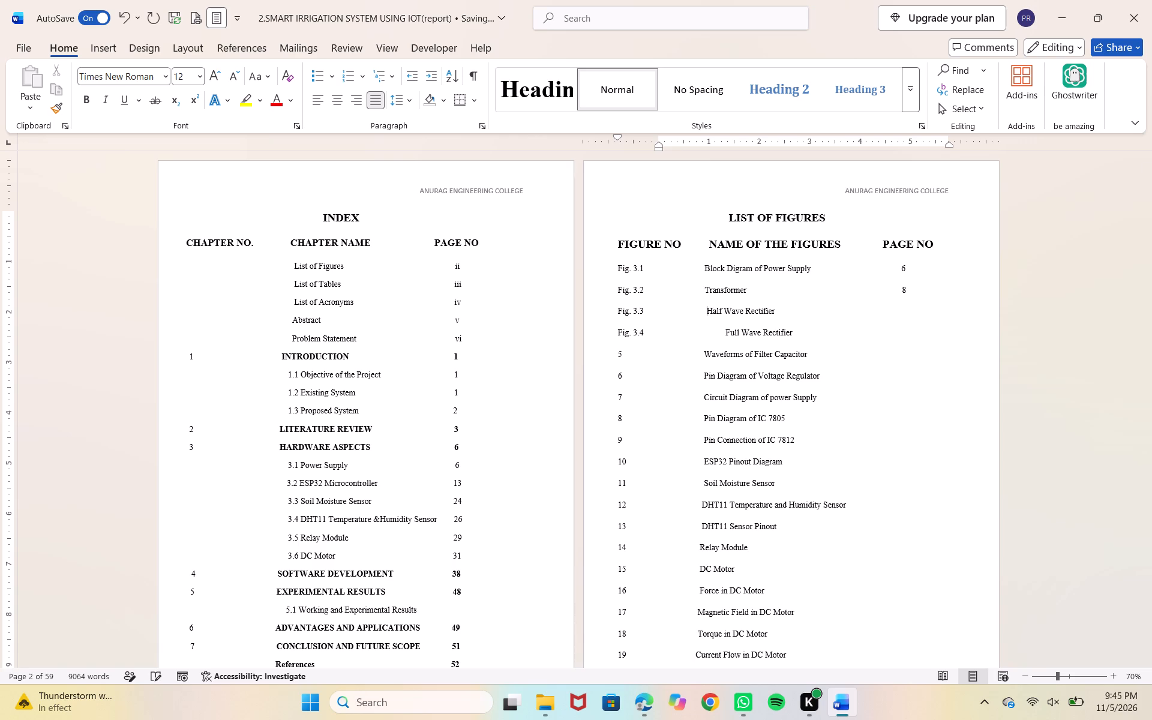
Remove the extra spaces before "Full Wave Rectifier" so it lines up with "Half Wave Rectifier".
key("Up")
key("Down")
key("Down")
key("Right")
key("Right")
key("Right")
key("Right")
key("Right")
key("Right")
key("Right")
key("Right")
key("Right")
key("BackSpace")
key("BackSpace")
key("BackSpace")
key("BackSpace")
key("BackSpace")
key("BackSpace")
key("BackSpace")
key("BackSpace")
key("BackSpace")
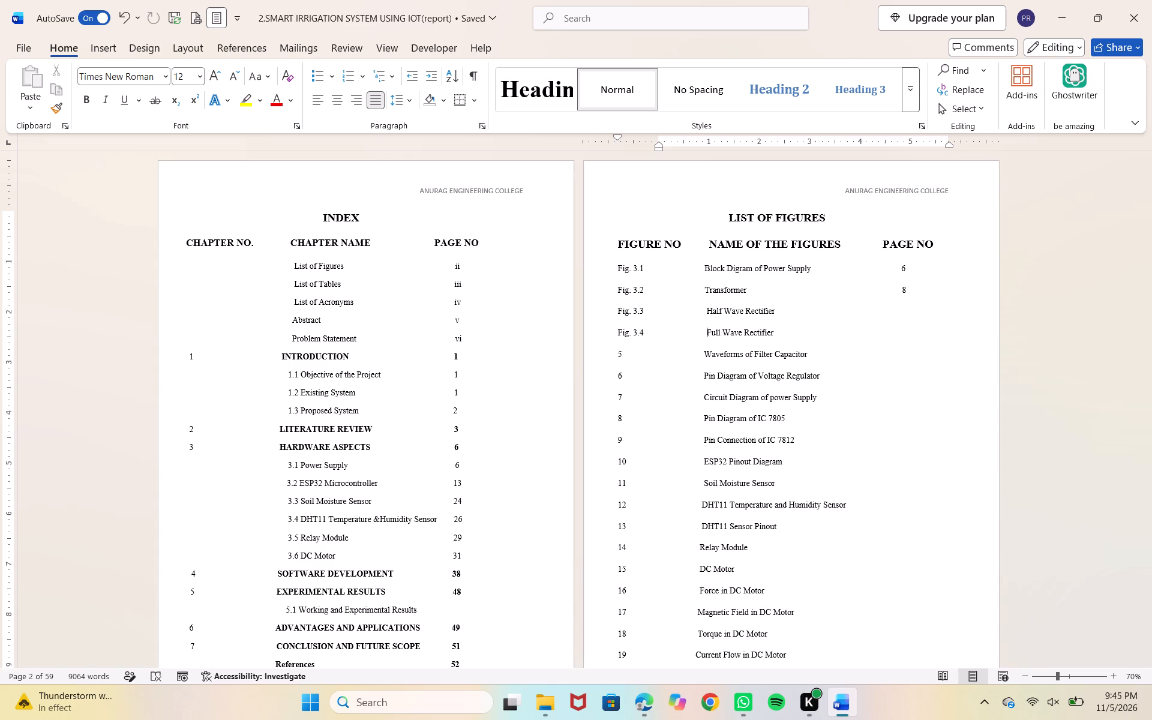
Add page number 9 to the Half Wave Rectifier entry, spaced out to line up under the PAGE NO column.
left_click(846, 304)
left_click(849, 311)
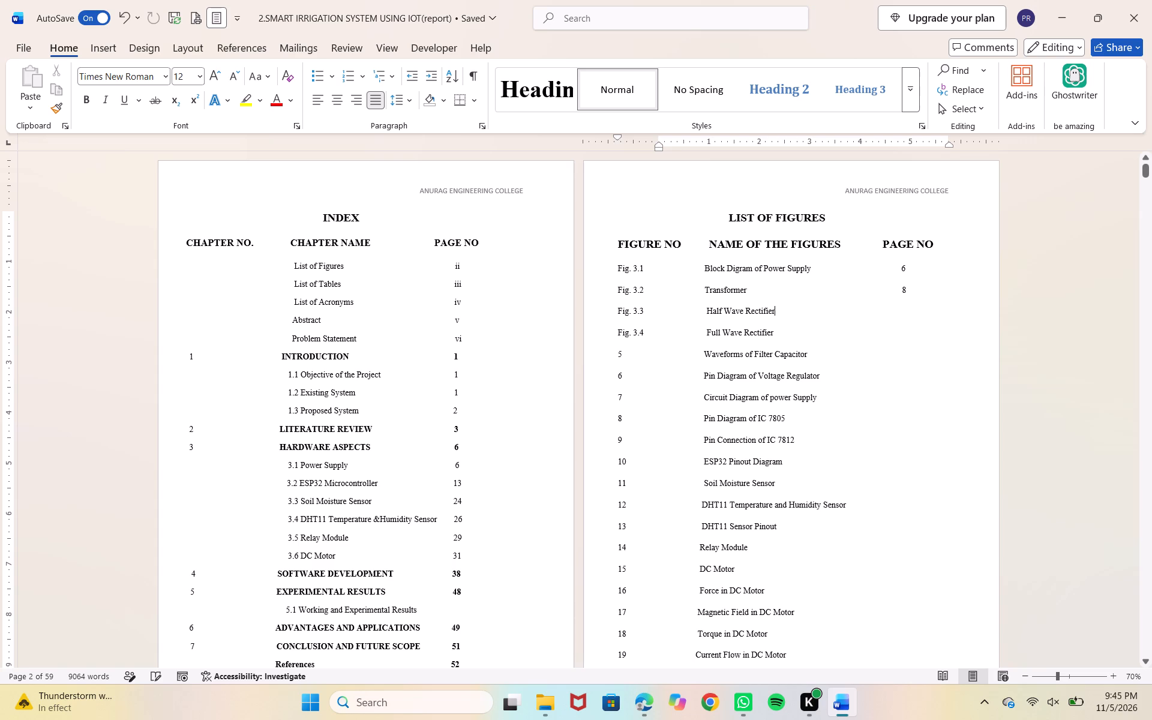
key("space")
key("space")
key("space")
key("space")
key("space")
key("space")
key("space")
key("space")
key("space")
key("space")
key("space")
key("space")
key("space")
key("space")
key("space")
key("space")
key("space")
key("space")
key("space")
key("space")
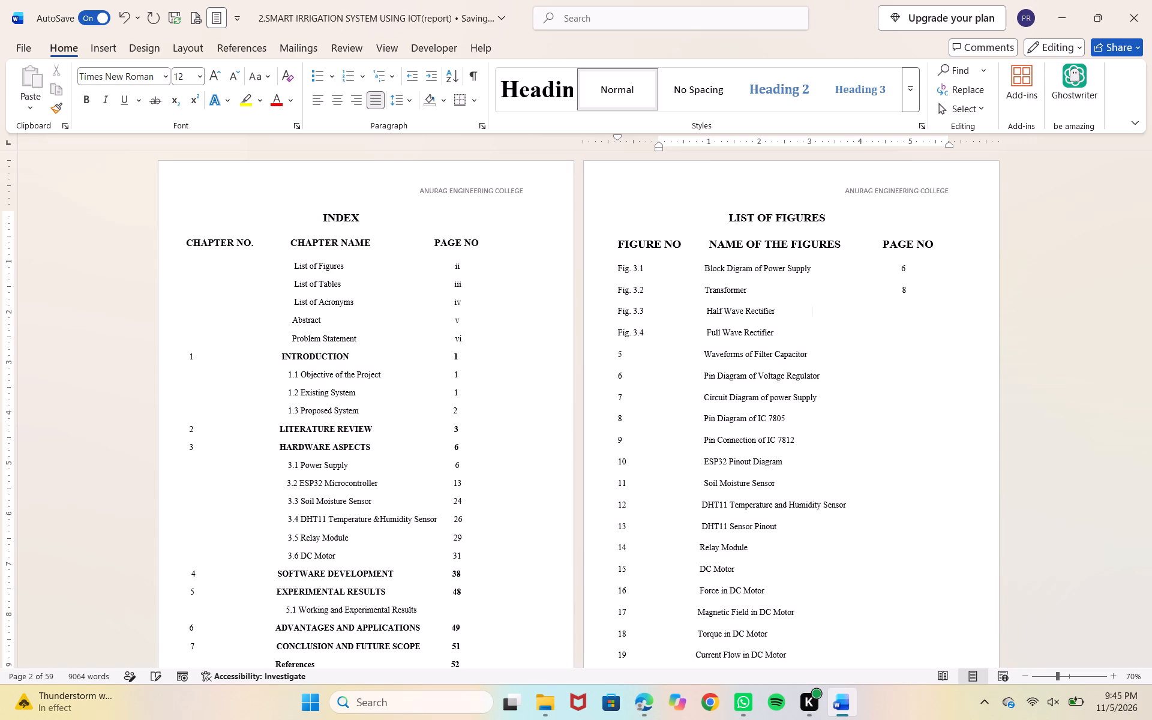
key("space")
key("space")
key("BackSpace")
key("BackSpace")
key("BackSpace")
key("9")
Add page number 9 to the Full Wave Rectifier entry, spaced out to line up under the PAGE NO column.
key("Down")
key("space")
key("space")
key("space")
key("space")
key("space")
key("space")
key("space")
key("space")
key("space")
key("space")
key("space")
key("space")
key("space")
key("space")
key("space")
key("space")
key("space")
key("space")
key("space")
key("space")
key("9")
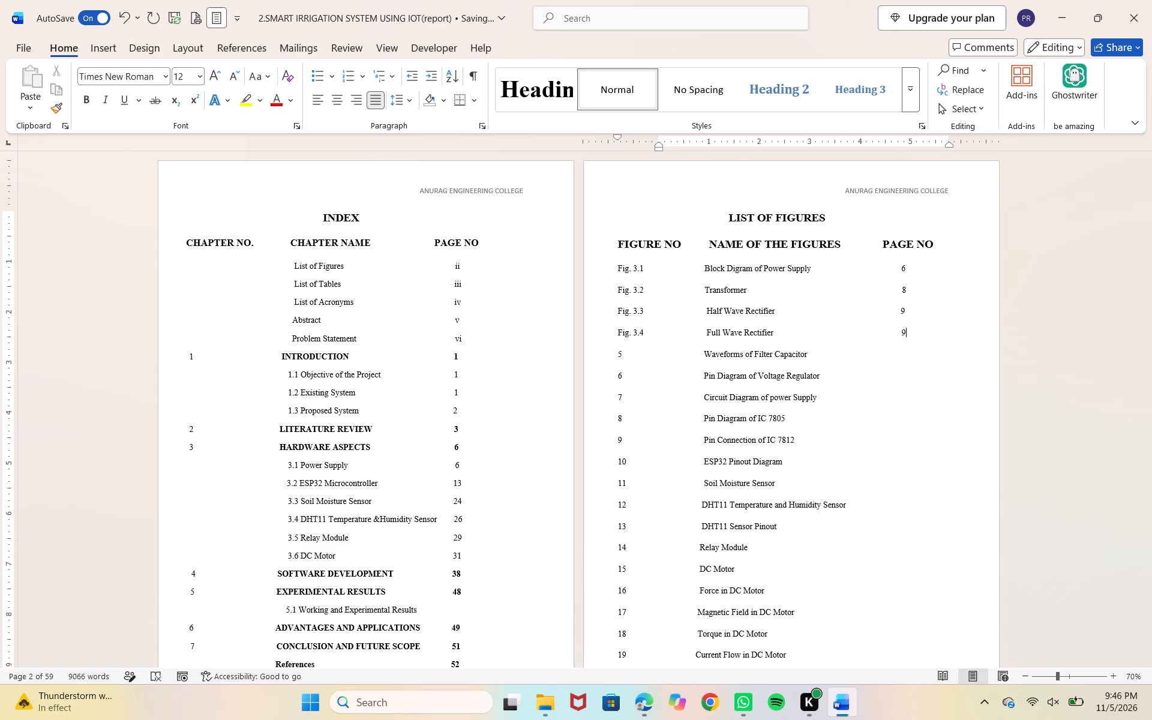
Relabel the figure number of Waveforms of Filter Capacitor as "Fig. 3.5".
left_click(615, 358)
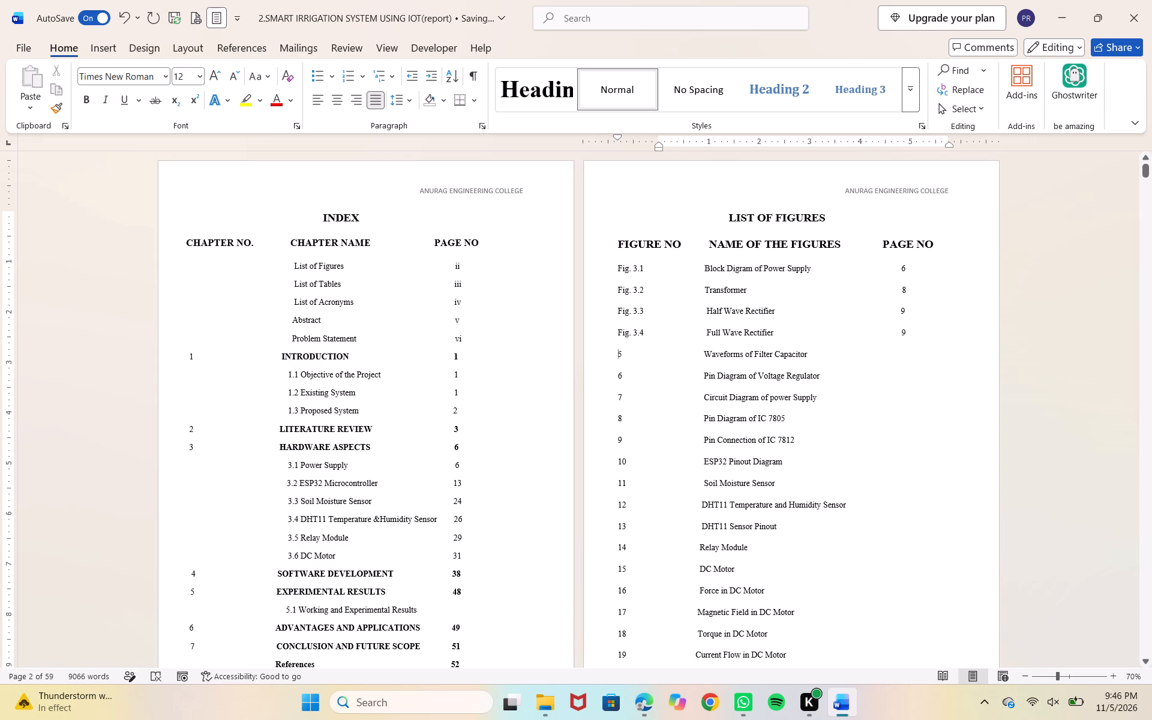
key("shift+f")
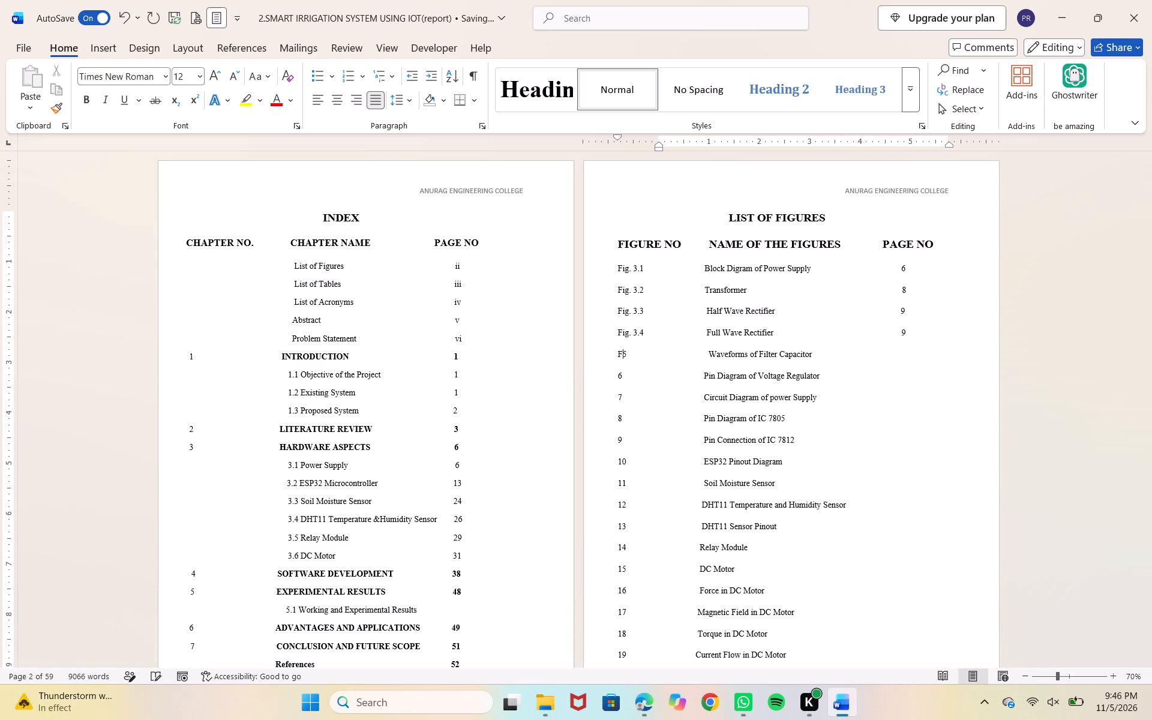
type("ig")
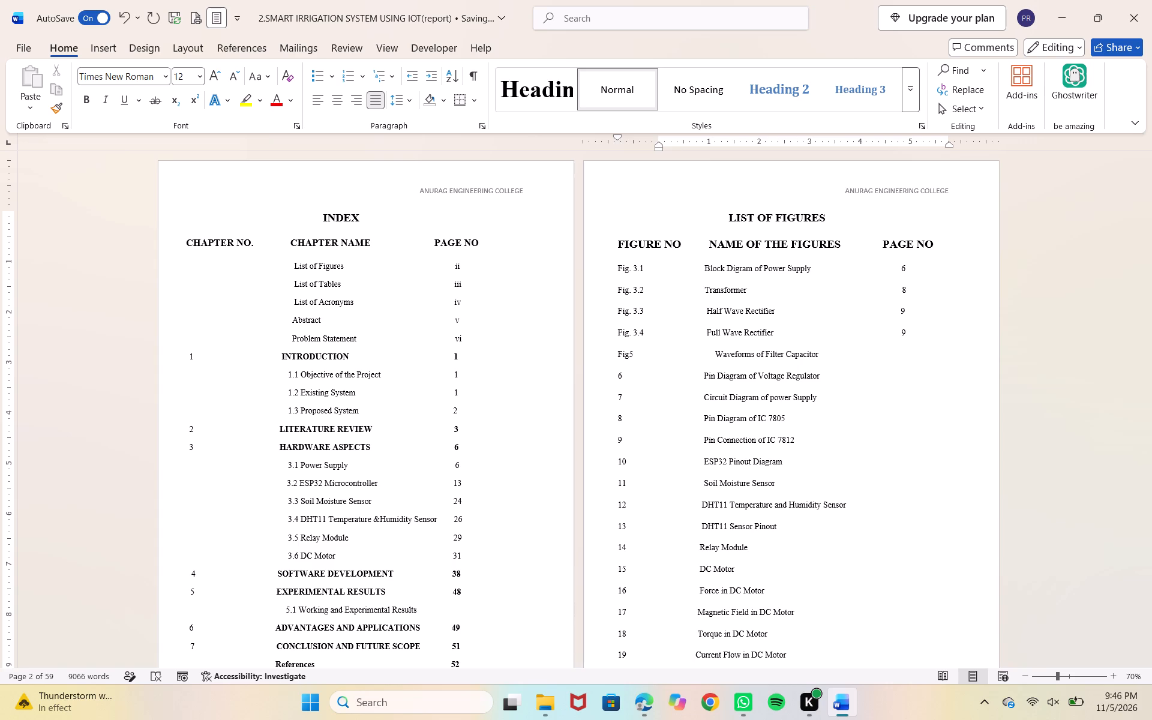
type(".3.")
key("Left")
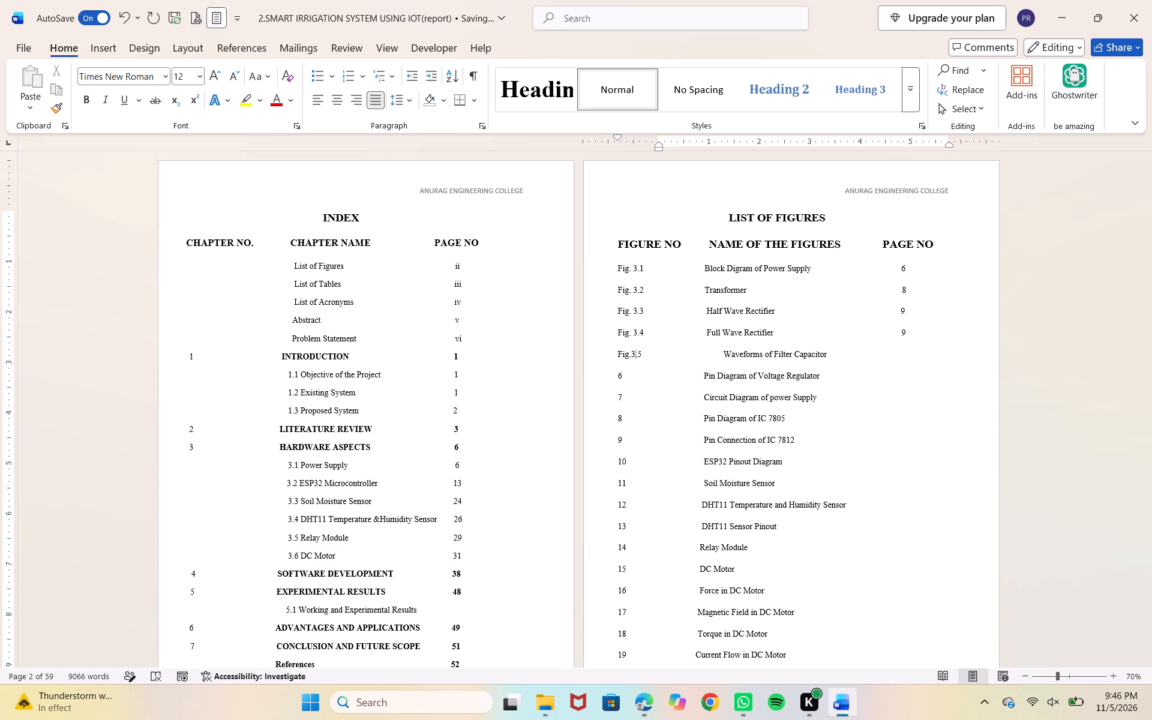
key("Left")
key("space")
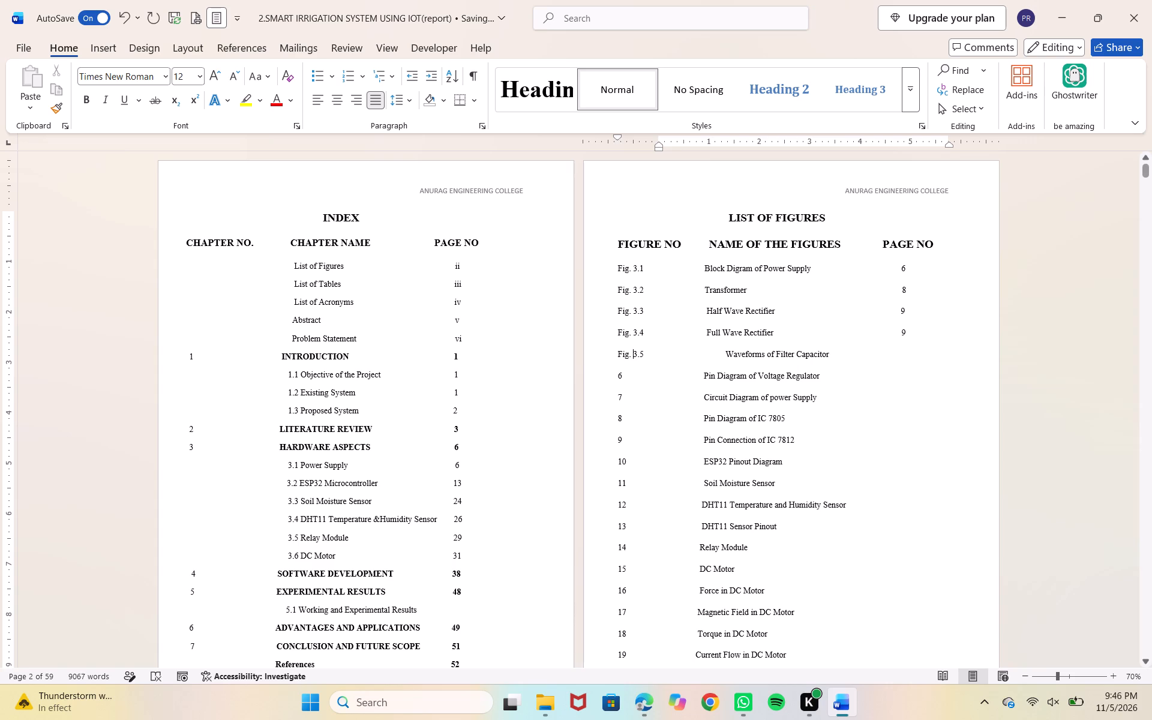
Remove nine spaces before "Waveforms of Filter Capacitor" so it lines up with the rectifier names.
left_click(725, 358)
key("BackSpace")
key("BackSpace")
key("BackSpace")
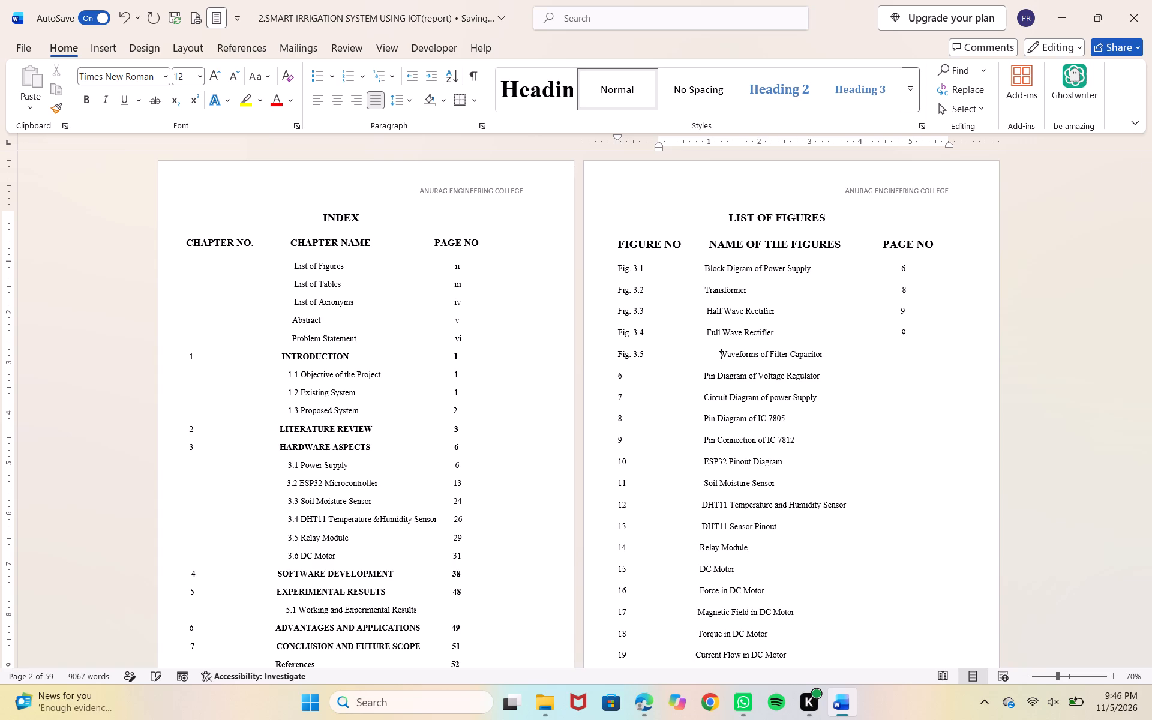
key("BackSpace")
key("BackSpace")
key("BackSpace")
key("BackSpace")
key("BackSpace")
key("BackSpace")
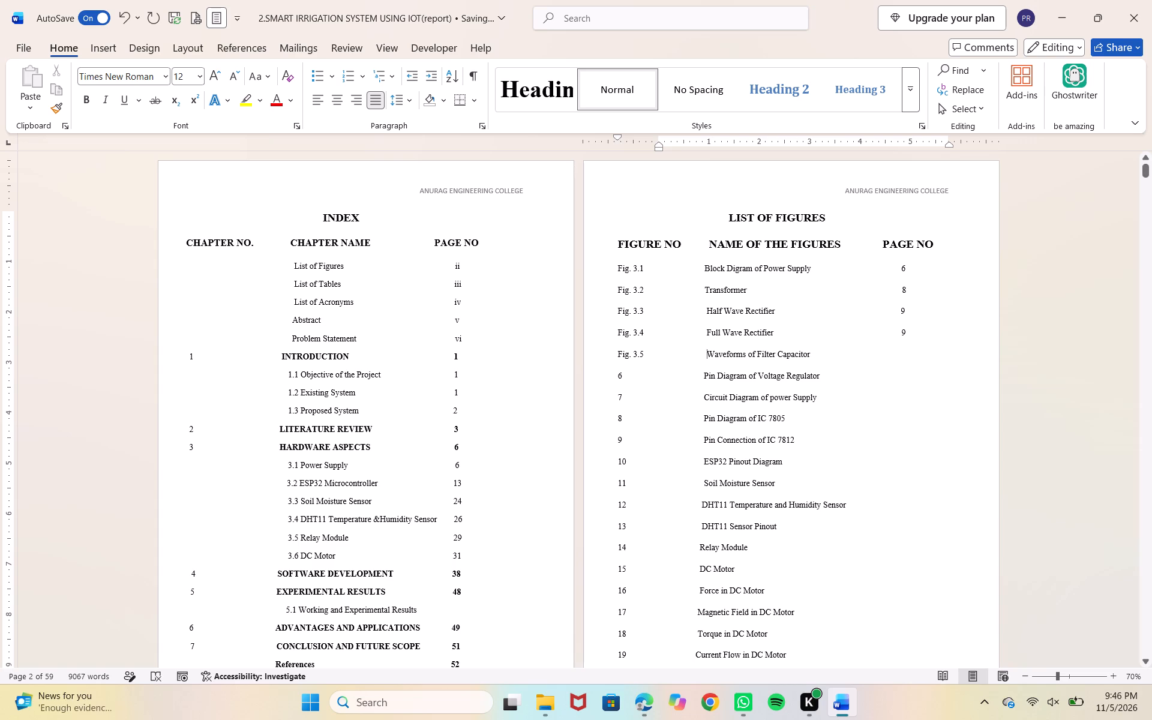
Add page number 10 to the Waveforms of Filter Capacitor entry, spaced out to line up under the PAGE NO column.
left_click(913, 355)
key("space")
key("space")
key("space")
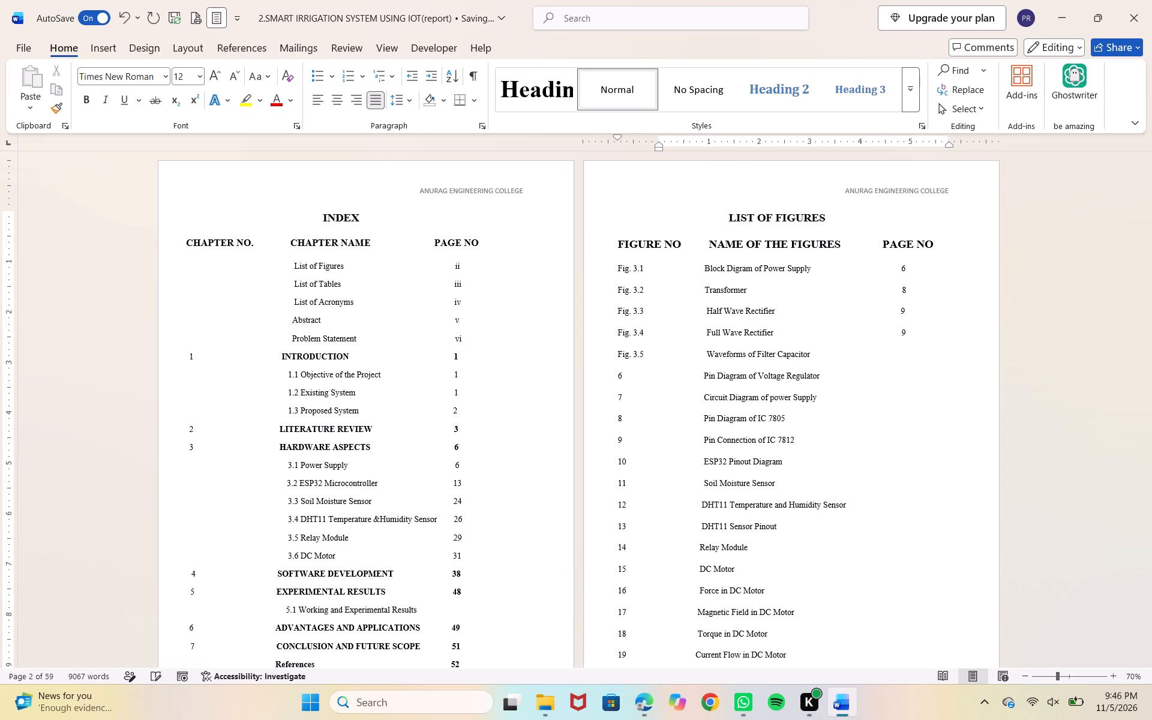
key("BackSpace")
key("BackSpace")
key("BackSpace")
key("BackSpace")
key("BackSpace")
type("10")
Relabel the figure number of Pin Diagram of Voltage Regulator as "Fig. 3.6".
scroll(911, 355, "down", 2)
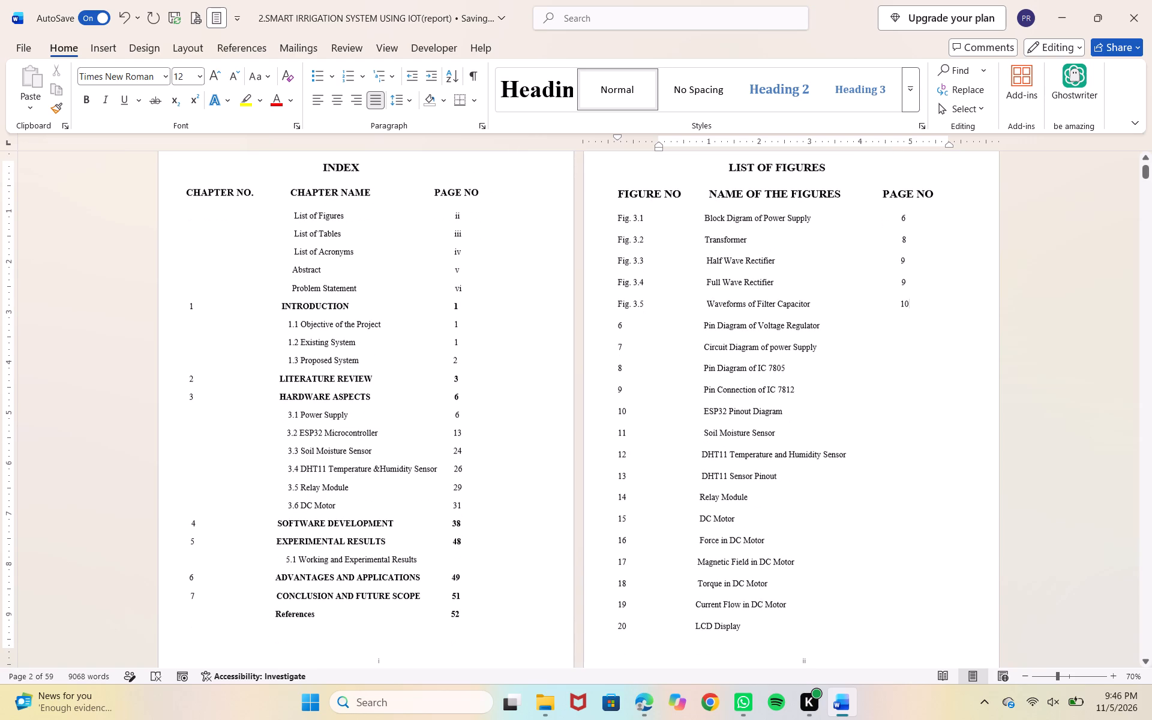
scroll(946, 329, "down", 1)
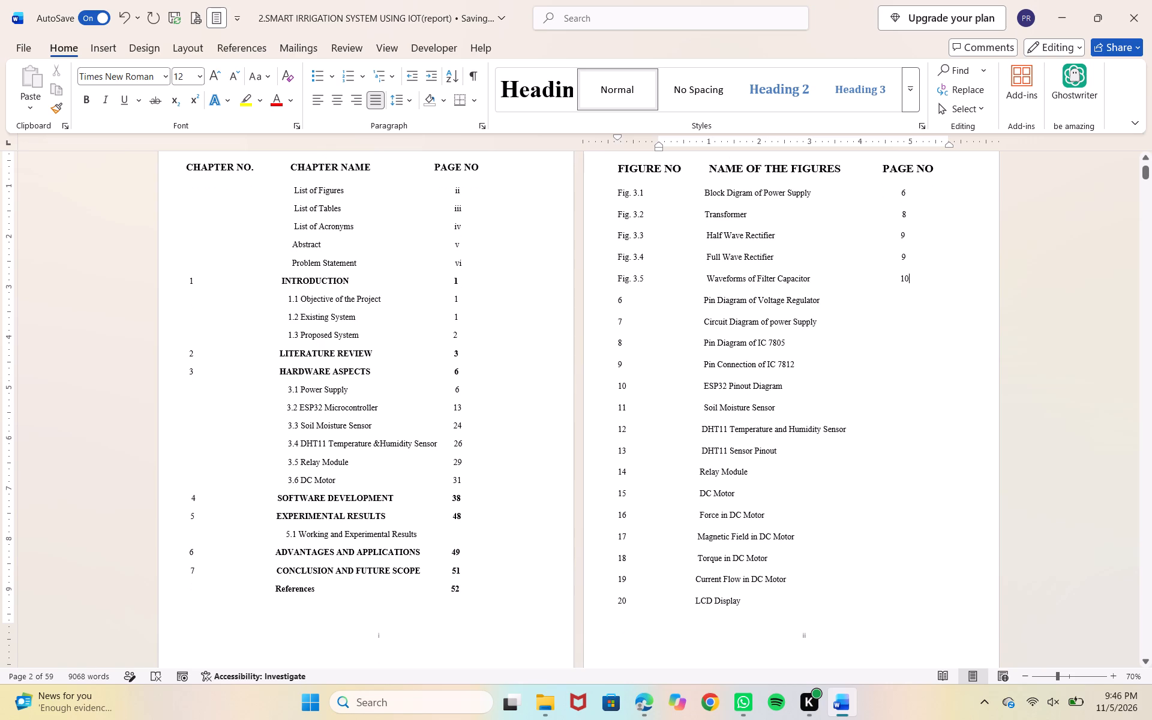
left_click(617, 301)
key("shift+f")
type("ig.")
key("space")
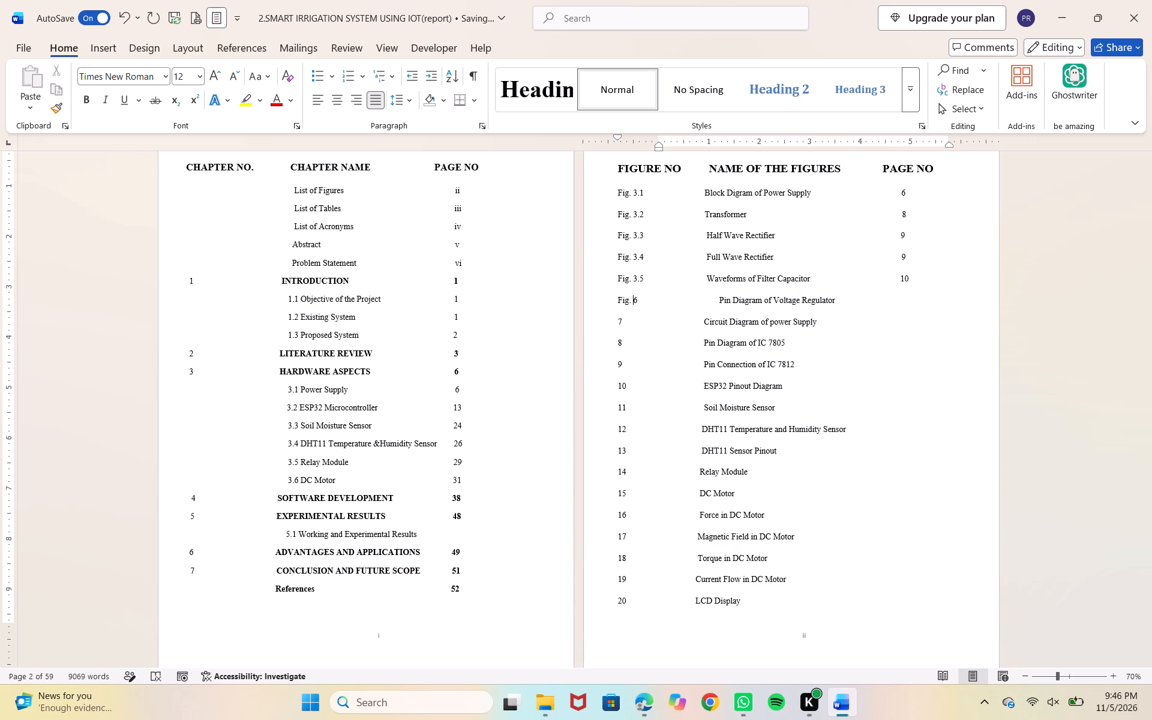
key("3")
key("period")
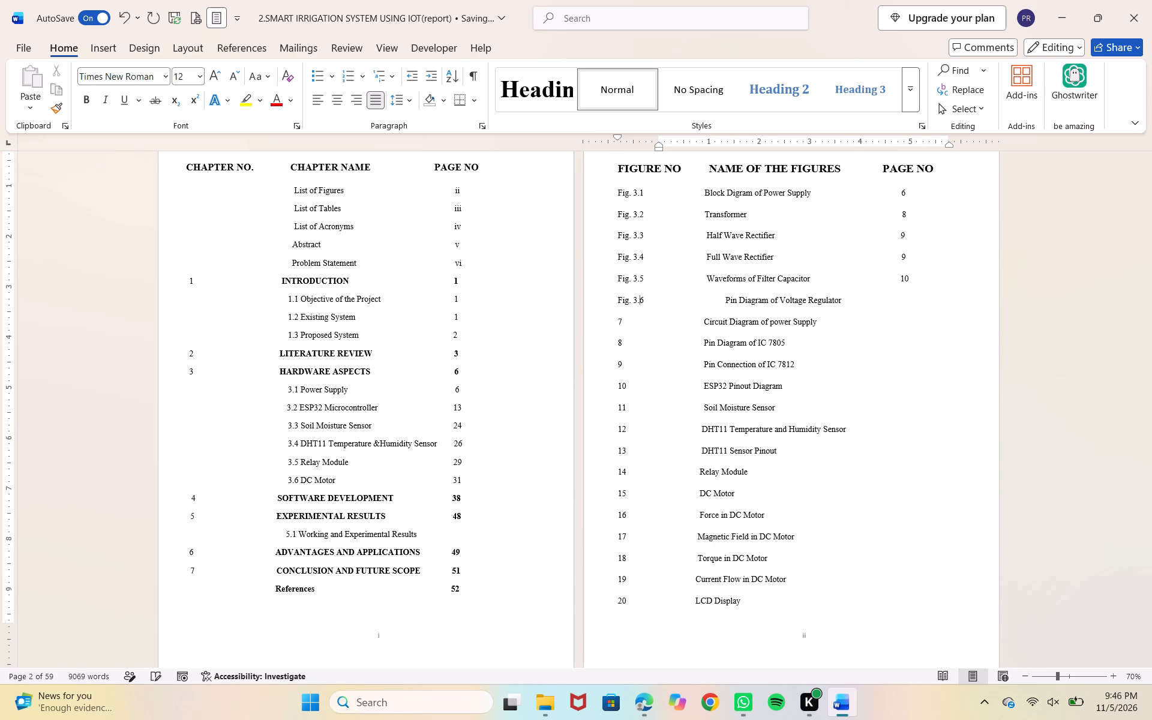
Remove eight spaces before "Pin Diagram of Voltage Regulator" so it lines up with the figure names above.
left_click(723, 300)
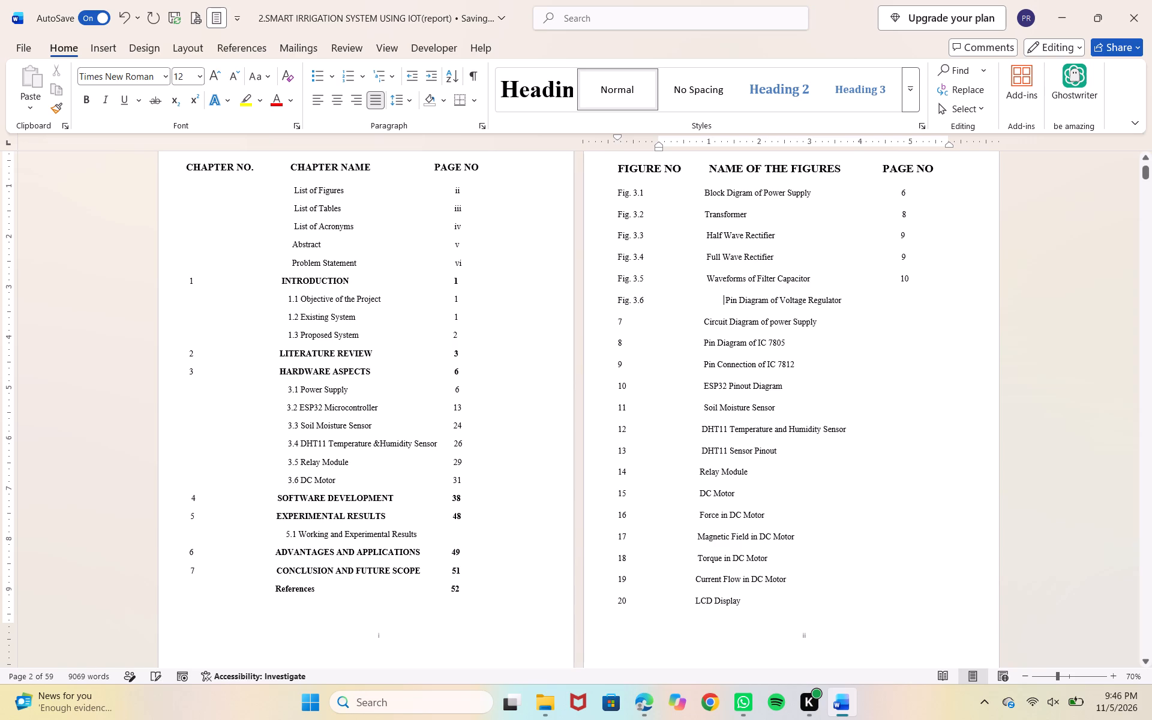
key("Right")
key("BackSpace")
key("BackSpace")
key("BackSpace")
key("BackSpace")
key("BackSpace")
key("BackSpace")
key("BackSpace")
key("BackSpace")
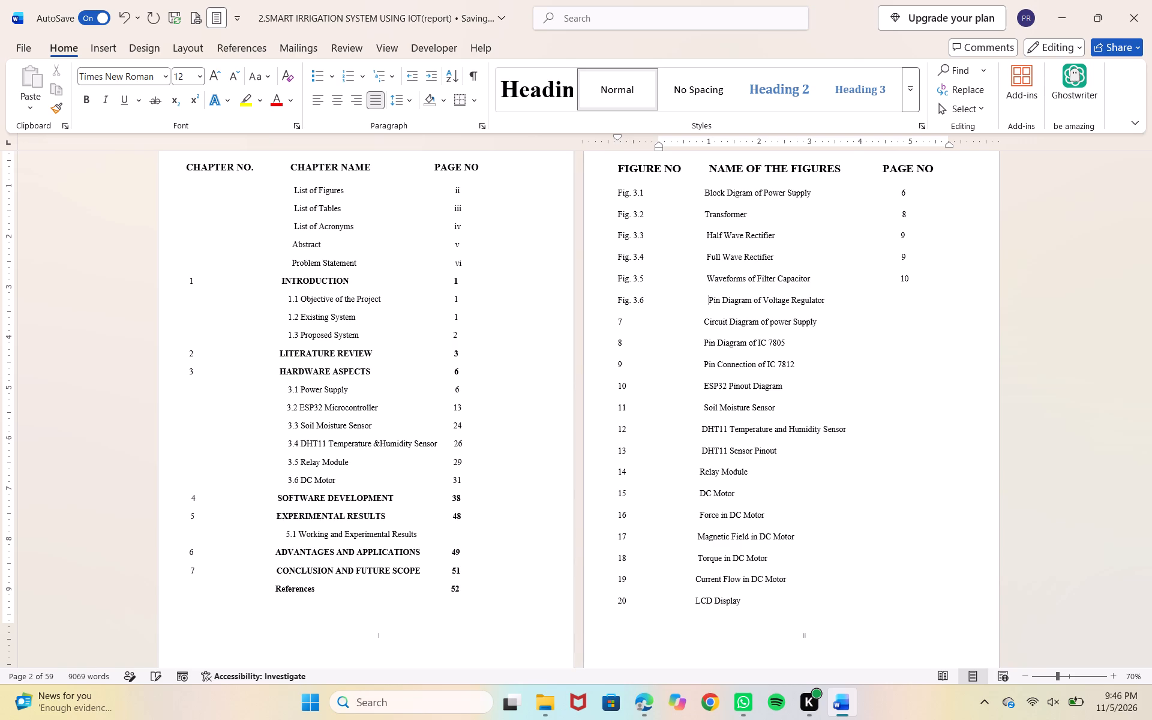
key("BackSpace")
key("space")
Add page number 12 to the Pin Diagram of Voltage Regulator entry, spaced out to line up under the PAGE NO column.
left_click(880, 299)
key("space")
key("space")
key("space")
key("space")
key("space")
key("space")
key("space")
key("space")
key("space")
key("space")
key("space")
key("space")
key("space")
key("space")
key("space")
key("space")
key("space")
key("space")
key("space")
key("space")
key("BackSpace")
key("BackSpace")
key("BackSpace")
key("BackSpace")
key("BackSpace")
type("12")
key("Left")
key("Left")
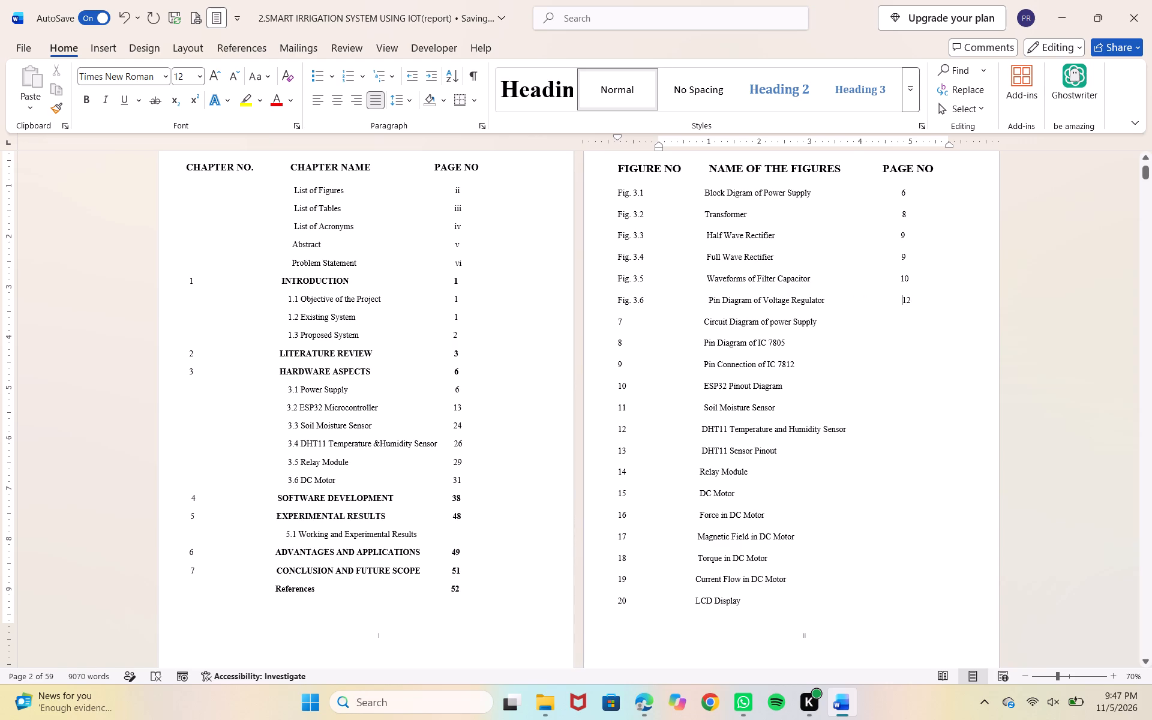
Relabel the figure number of Circuit Diagram of power Supply as "Fig. 3.7".
left_click(617, 322)
type("Fig.")
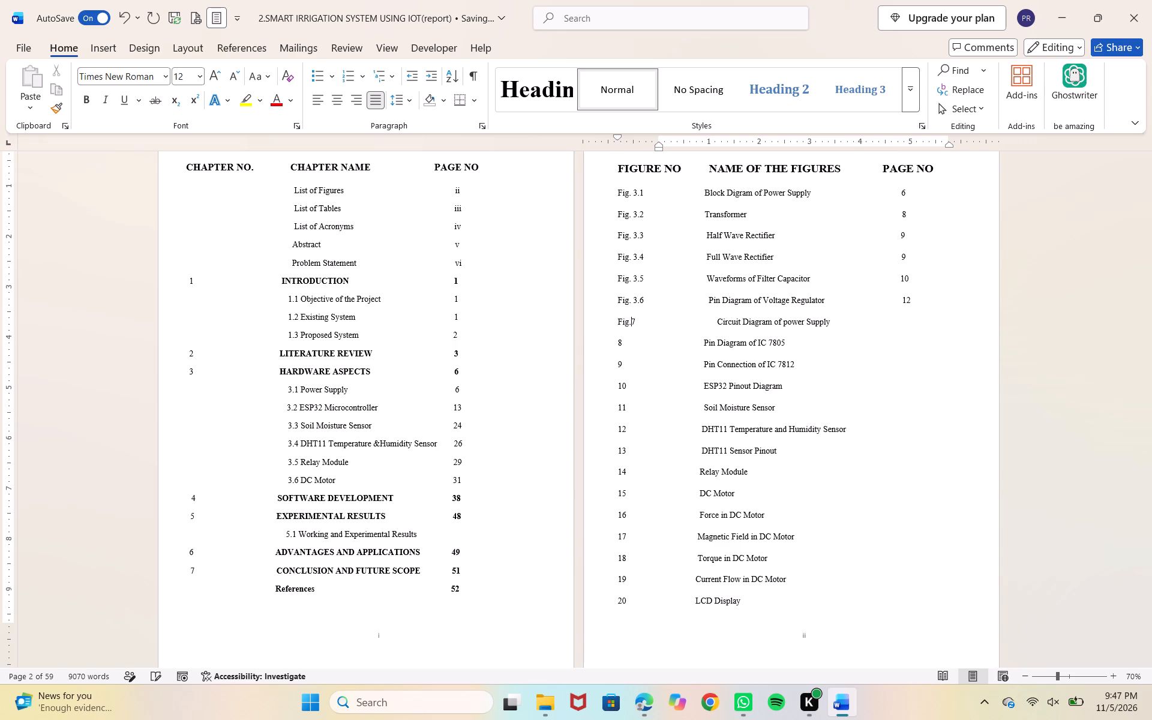
key("space")
type("3.")
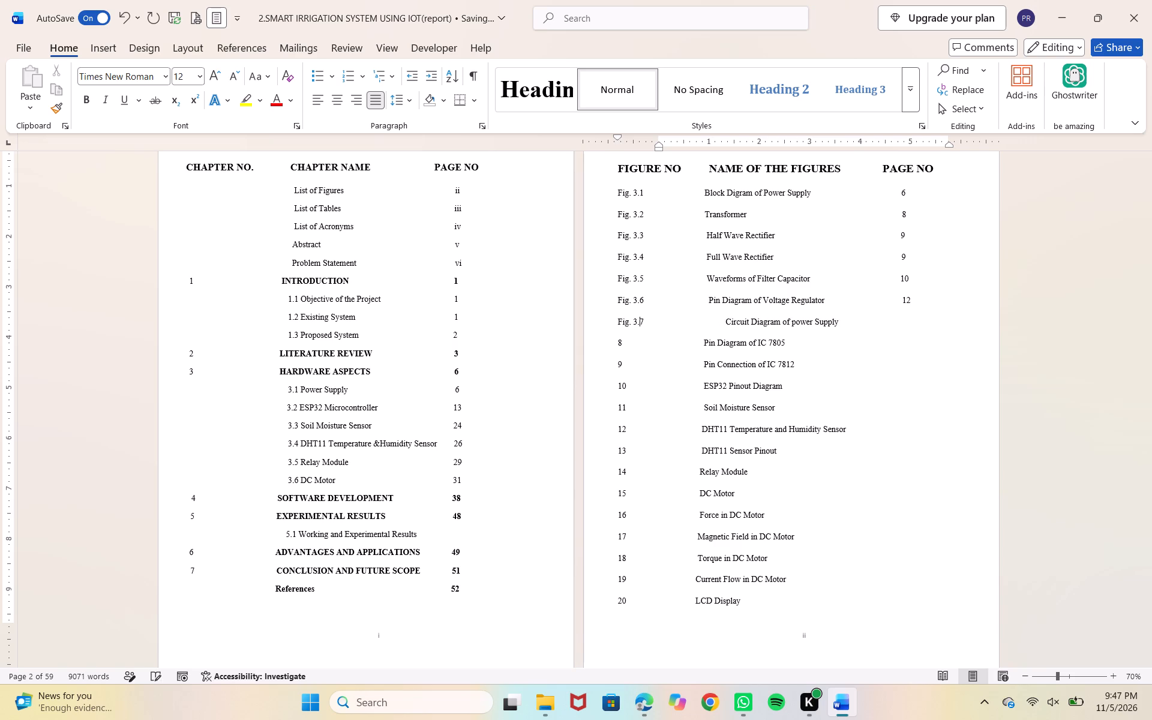
Remove eight spaces before "Circuit Diagram of power Supply" so it lines up with Pin Diagram of Voltage Regulator.
left_click(725, 319)
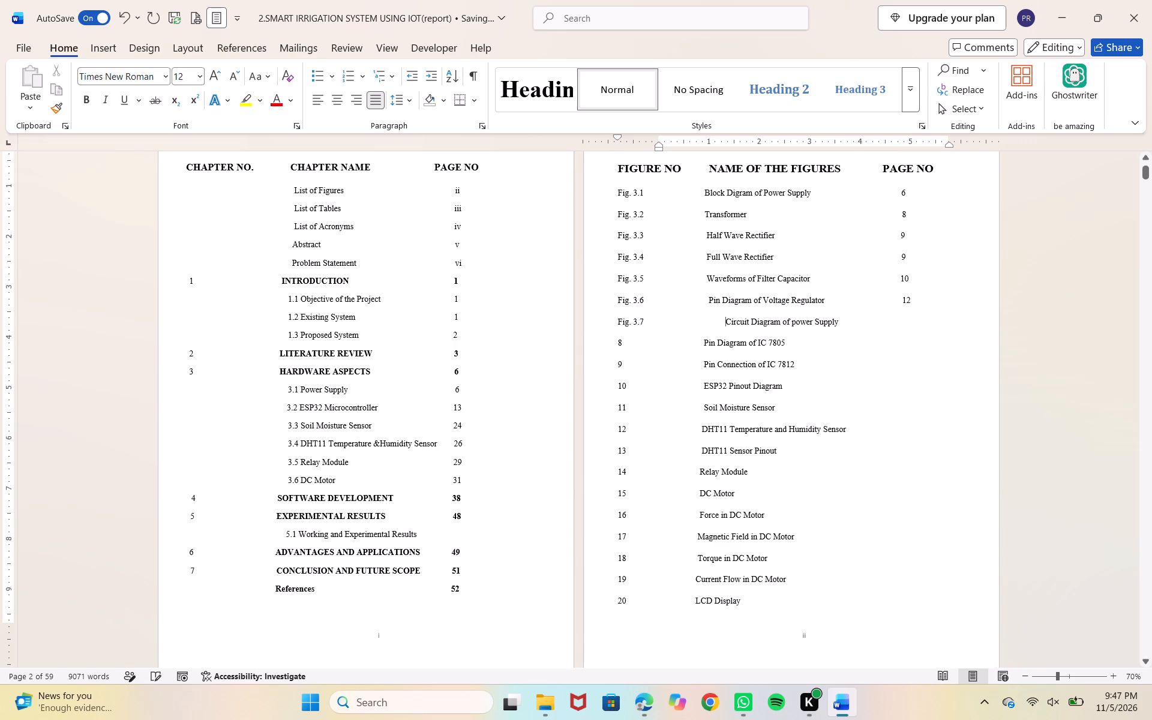
key("BackSpace")
key("BackSpace")
key("BackSpace")
key("BackSpace")
key("BackSpace")
key("BackSpace")
key("BackSpace")
key("BackSpace")
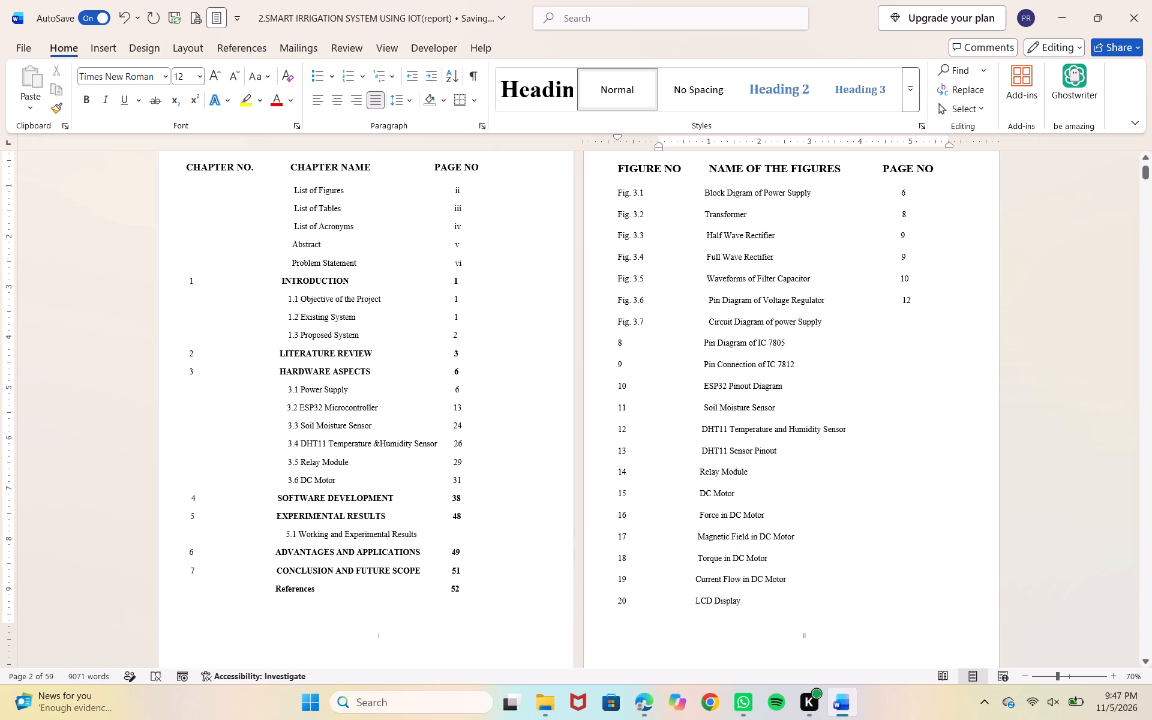
left_click(890, 328)
Remove one more space before the Fig. 3.6 and Fig. 3.7 names so both line up with Waveforms of Filter Capacitor.
left_click(708, 299)
key("BackSpace")
key("Up")
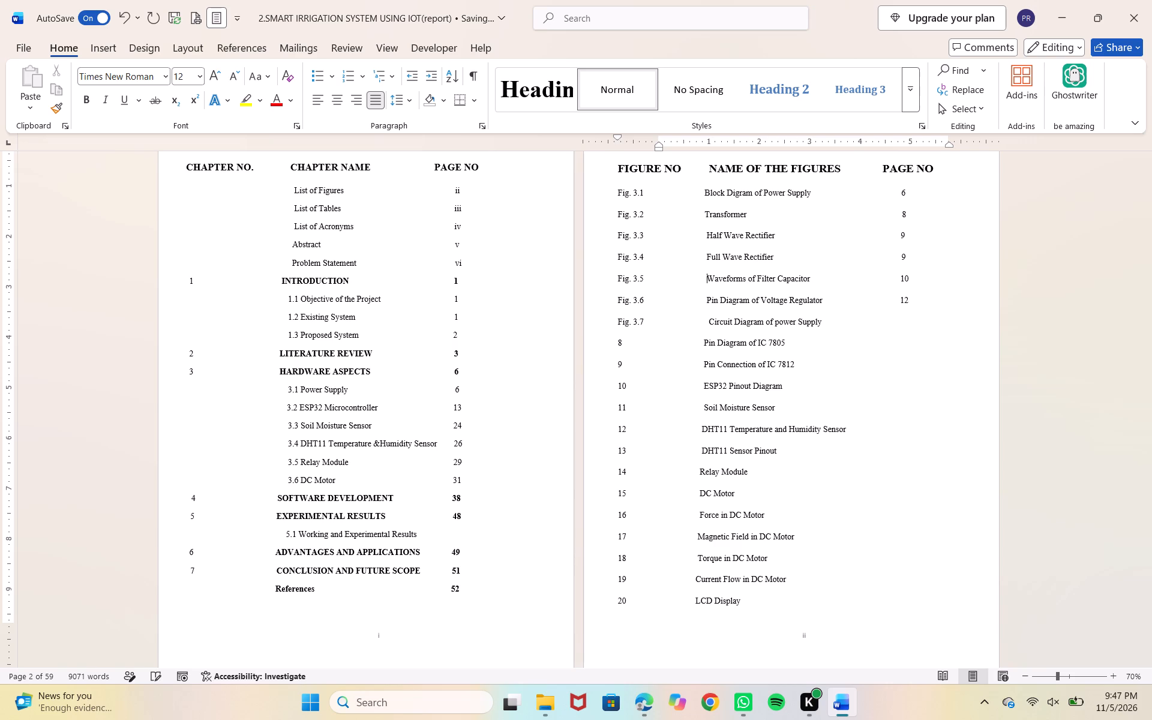
key("Down")
key("Down")
key("Right")
key("BackSpace")
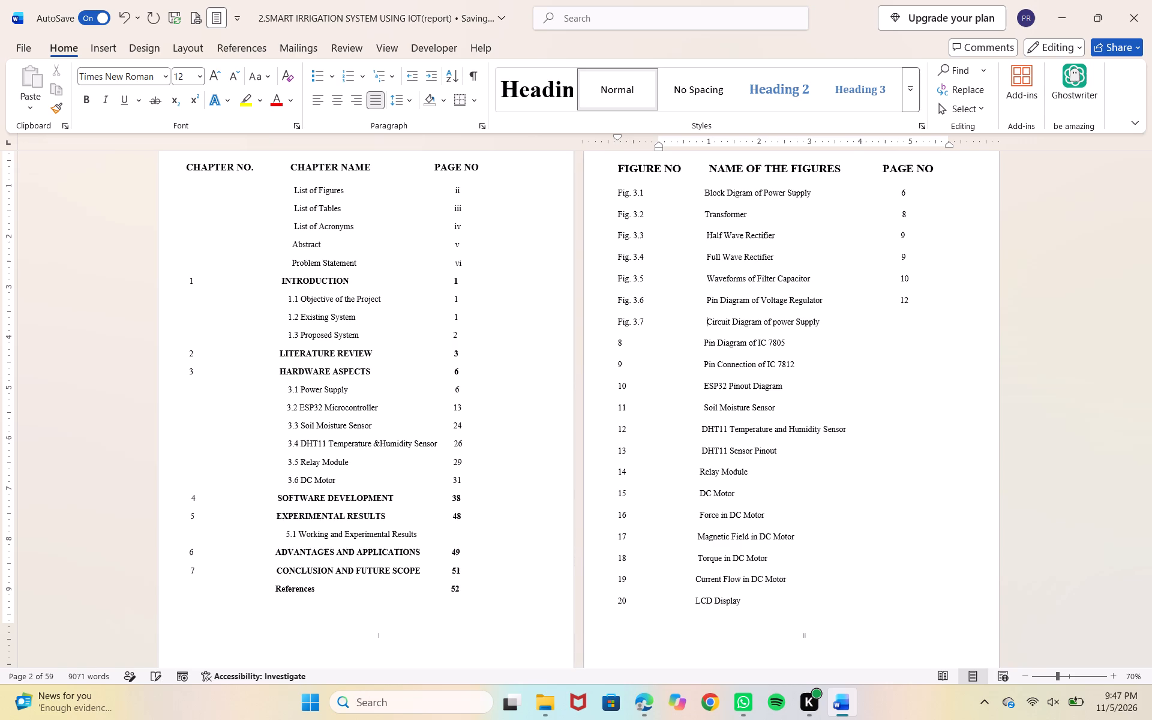
key("BackSpace")
key("space")
Add page number 12 to the Circuit Diagram of power Supply entry, adjusting the spaces so it lines up with the page number above.
left_click(857, 320)
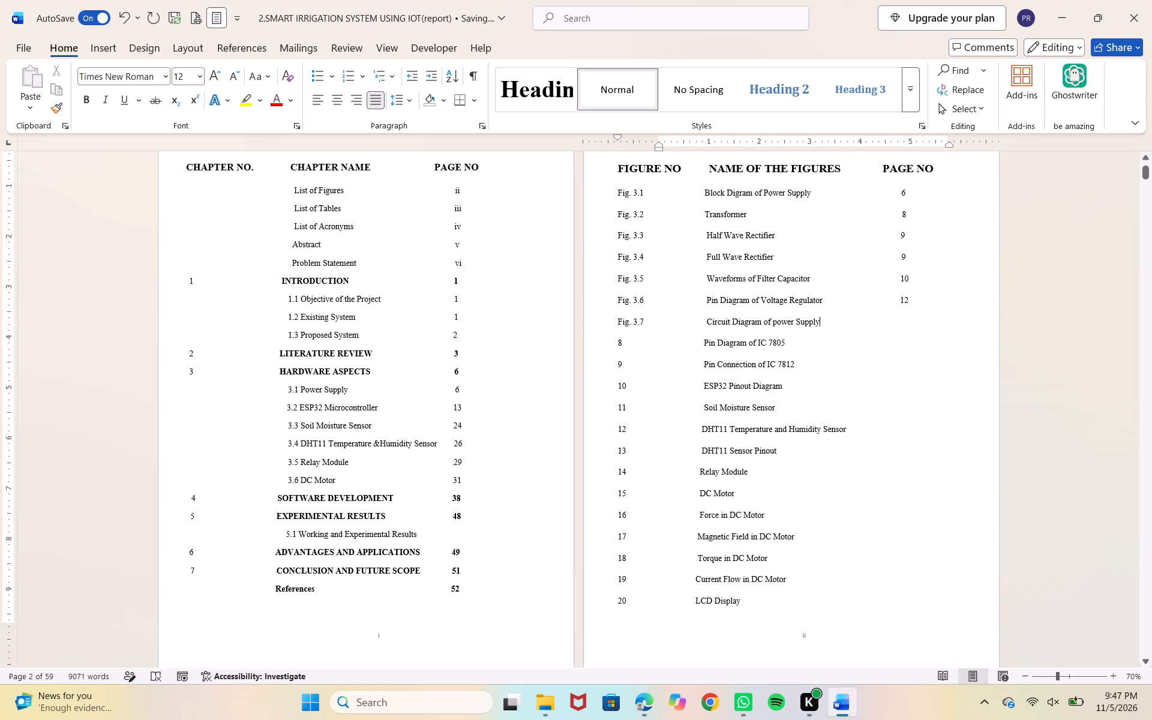
key("space")
key("space")
key("space")
key("space")
key("space")
key("space")
key("space")
key("space")
key("space")
key("space")
key("space")
key("space")
key("space")
key("space")
key("space")
key("space")
key("space")
key("space")
key("space")
key("space")
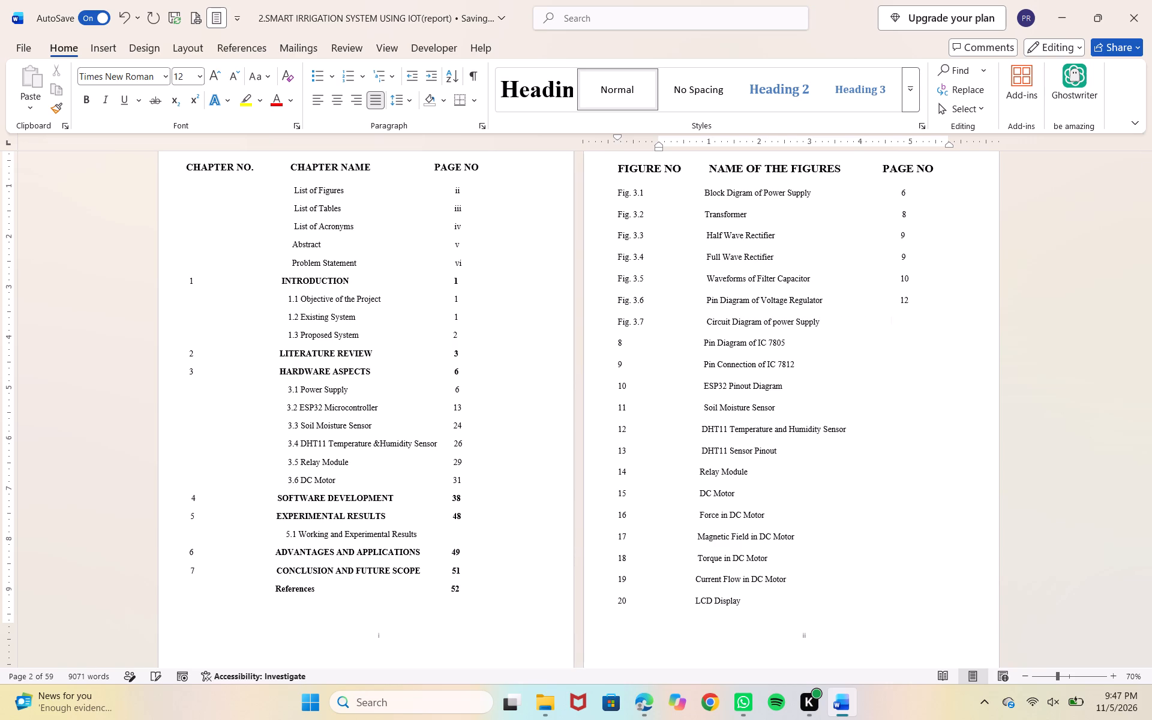
key("1")
key("2")
key("Left")
key("Left")
key("BackSpace")
key("BackSpace")
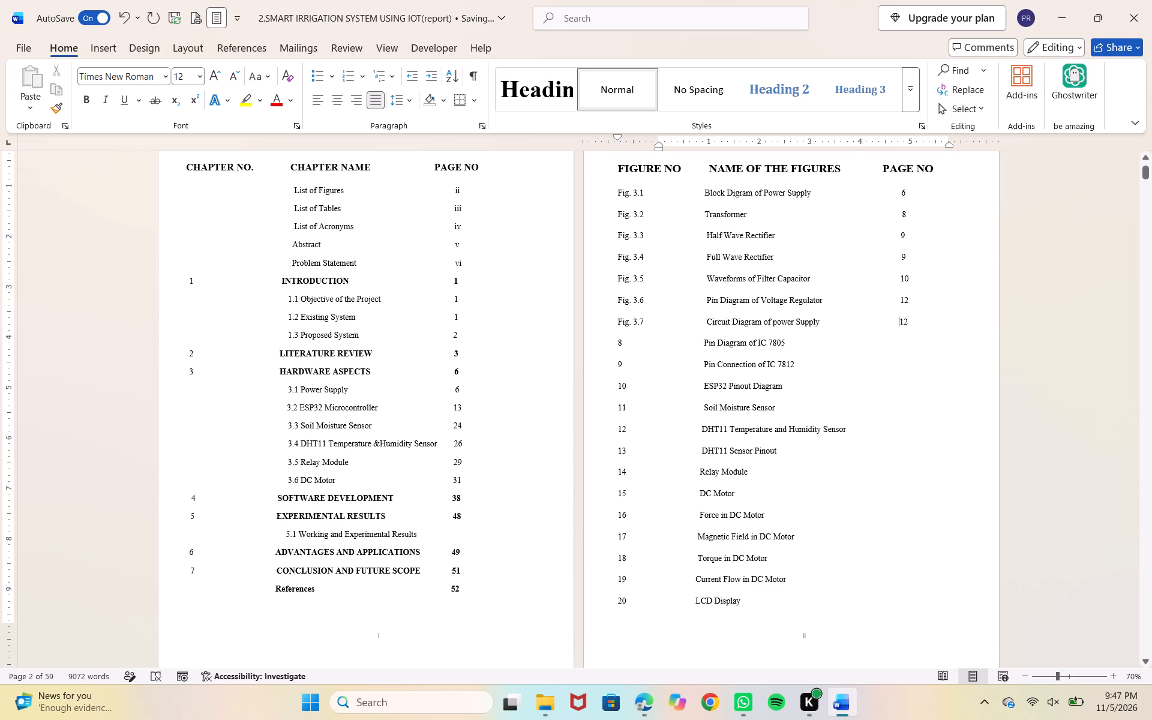
key("space")
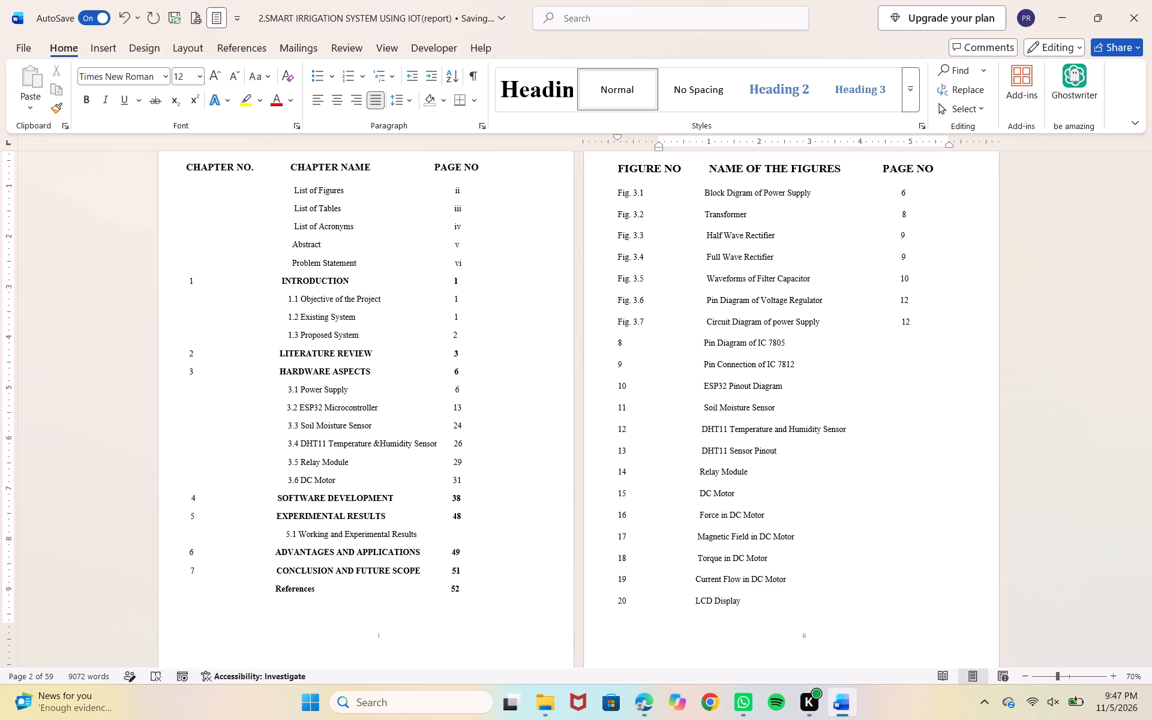
scroll(902, 295, "down", 3)
scroll(902, 295, "up", 3)
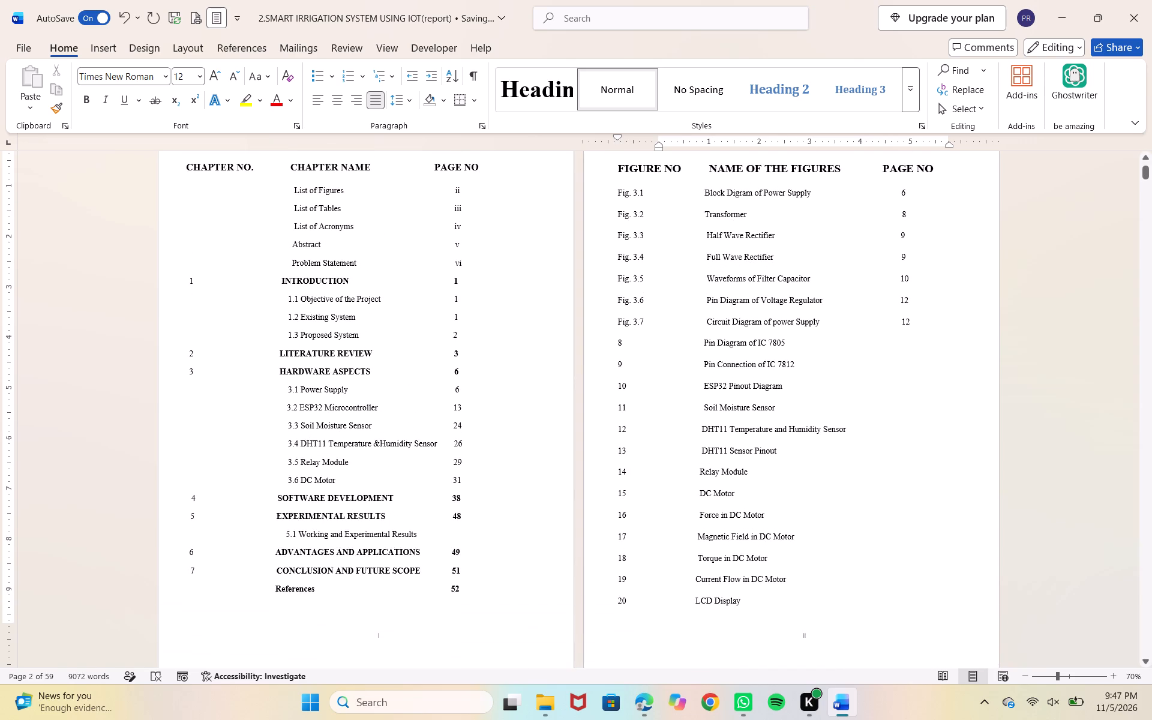
key("BackSpace")
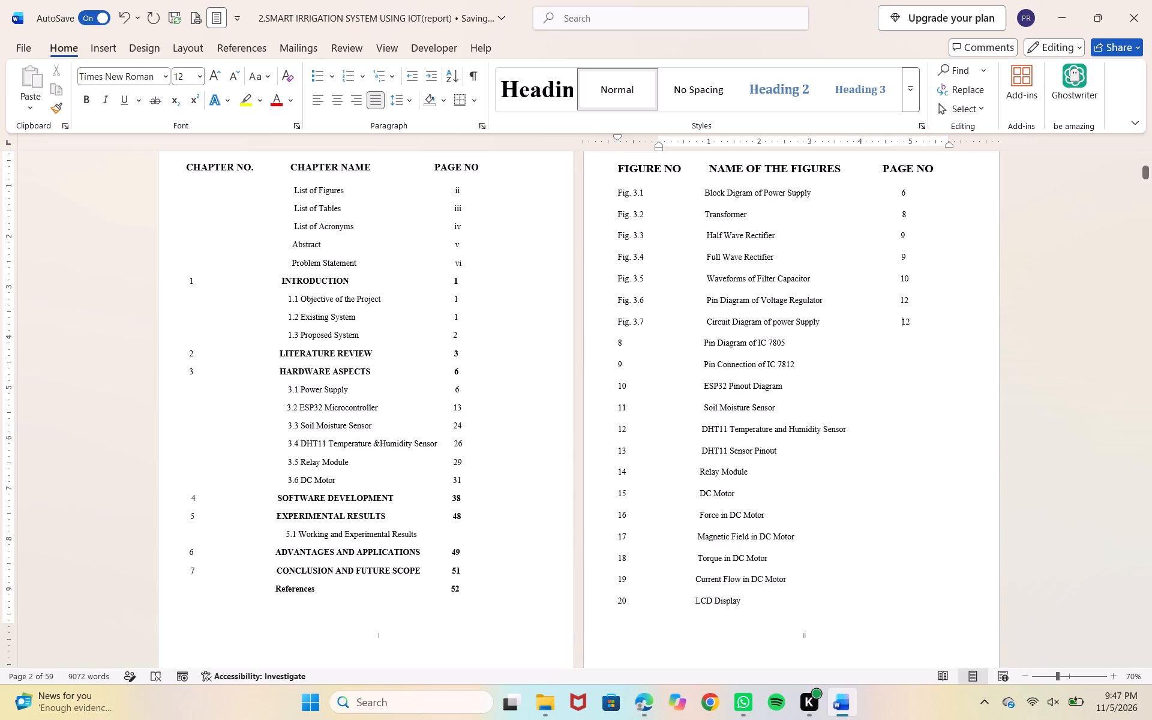
key("space")
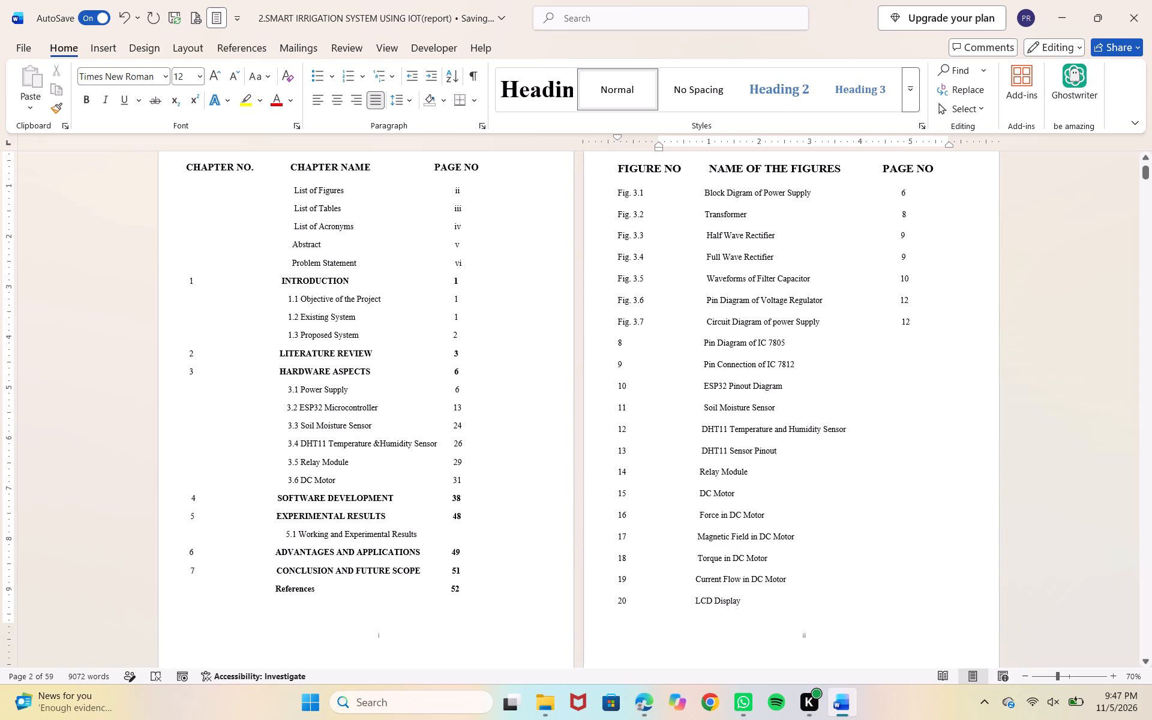
Relabel the figure number of Pin Diagram of IC 7805 as "Fig. 3.8".
left_click(617, 344)
type("Fig.")
key("space")
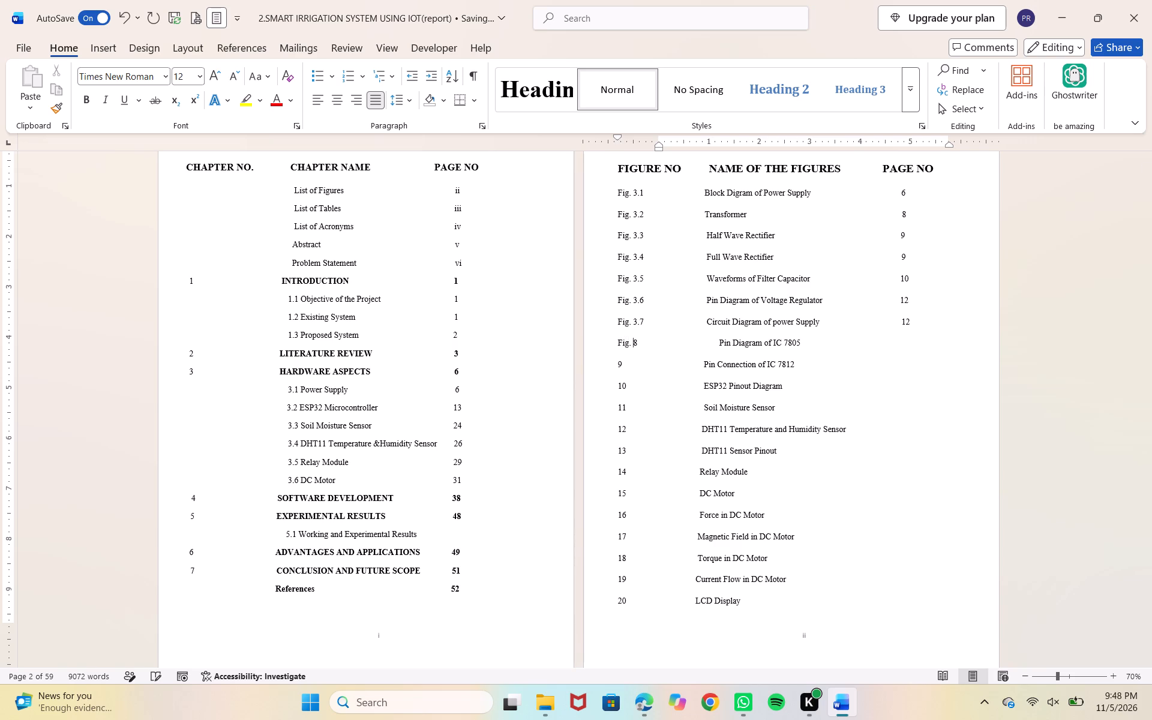
type("3.")
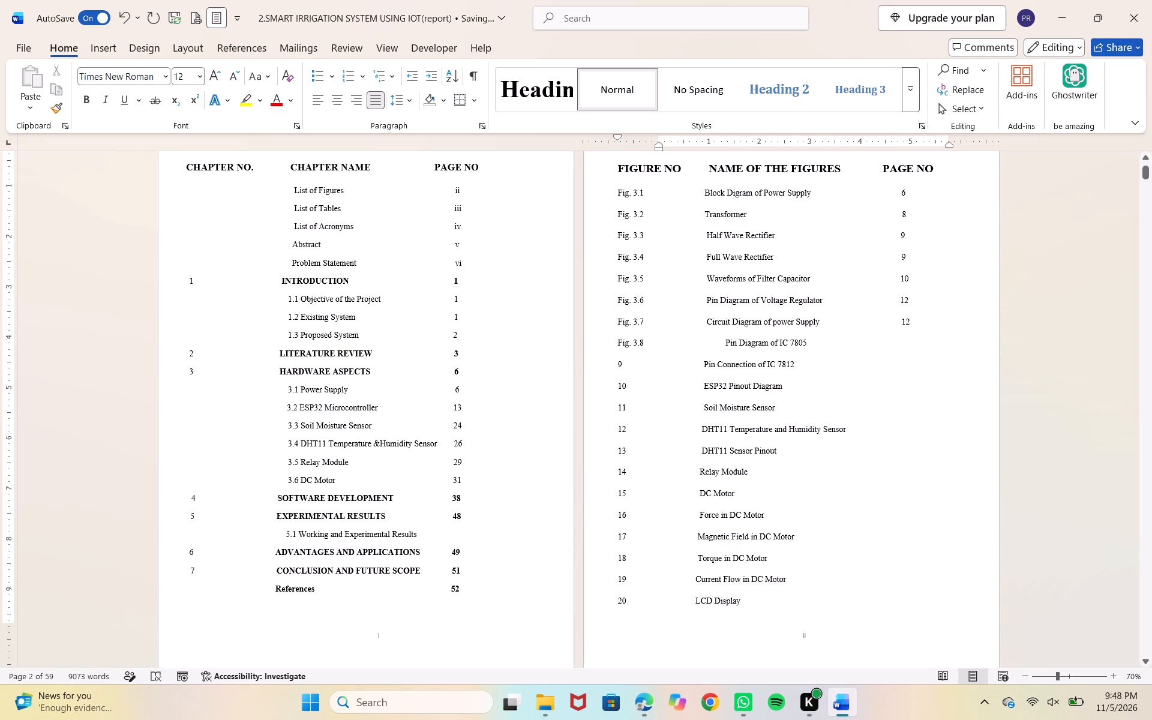
Remove nine spaces before "Pin Diagram of IC 7805" so it lines up with the figure names above.
left_click(727, 343)
key("BackSpace")
key("BackSpace")
key("BackSpace")
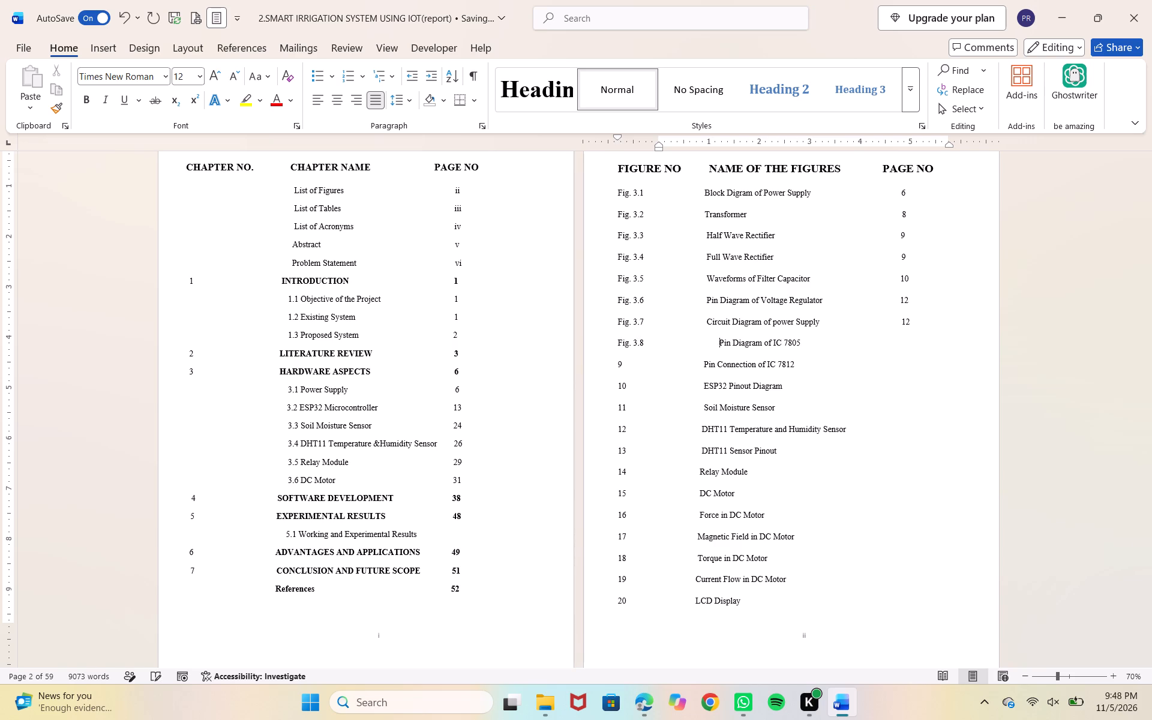
key("BackSpace")
key("BackSpace")
key("BackSpace")
key("BackSpace")
key("BackSpace")
key("BackSpace")
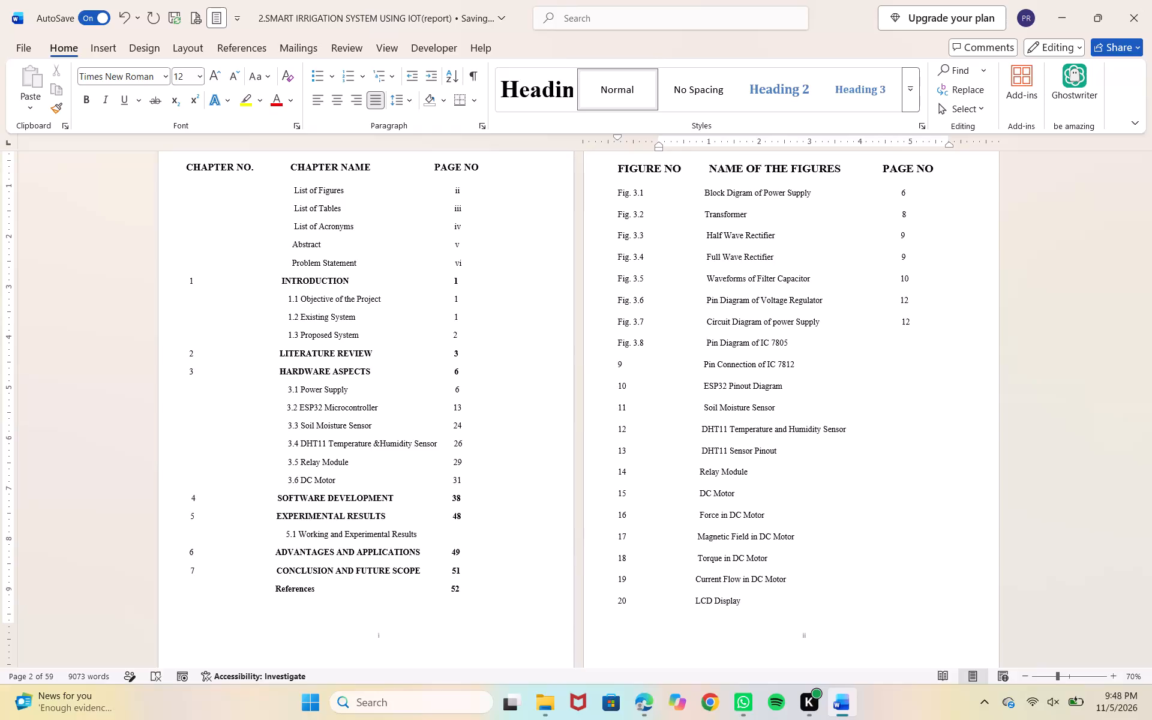
left_click(825, 344)
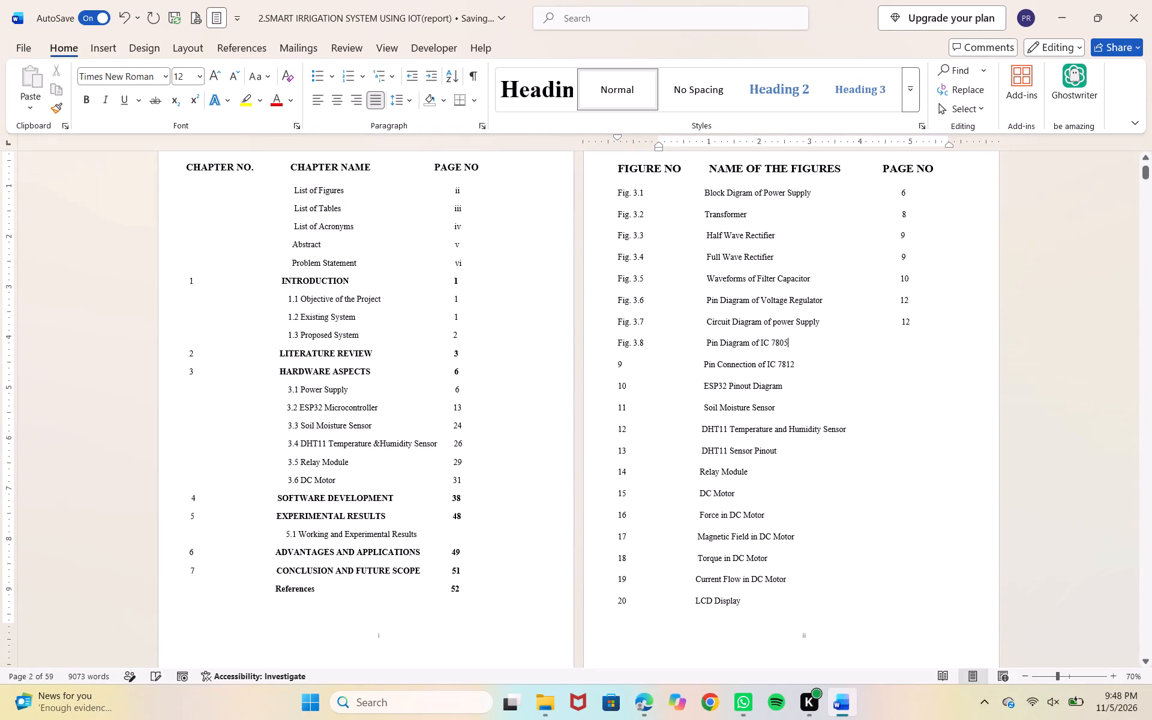
left_click(705, 346)
Add page number 13 to the Pin Diagram of IC 7805 entry, spaced out to line up under the PAGE NO column.
left_click(838, 345)
key("space")
key("space")
key("space")
key("space")
key("space")
key("space")
key("space")
key("space")
key("space")
key("space")
key("space")
key("space")
key("space")
key("space")
key("space")
key("space")
key("space")
key("space")
key("space")
key("space")
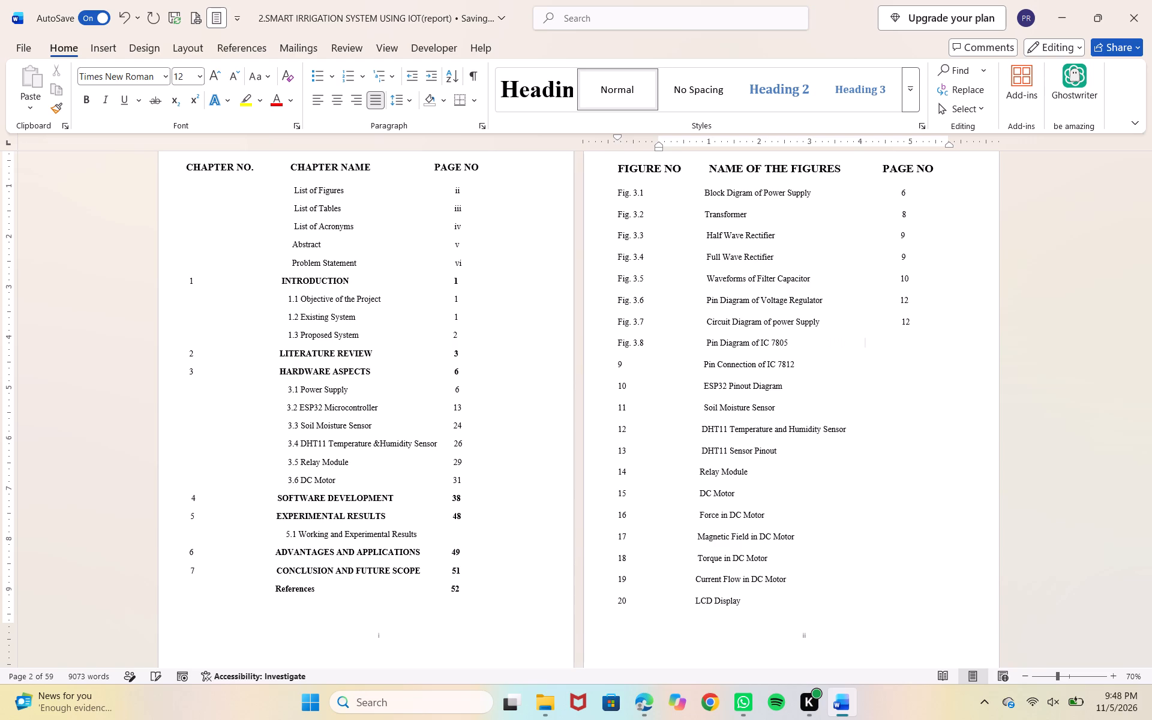
key("space")
key("space")
type("13")
key("Left")
key("Left")
key("BackSpace")
left_click(894, 383)
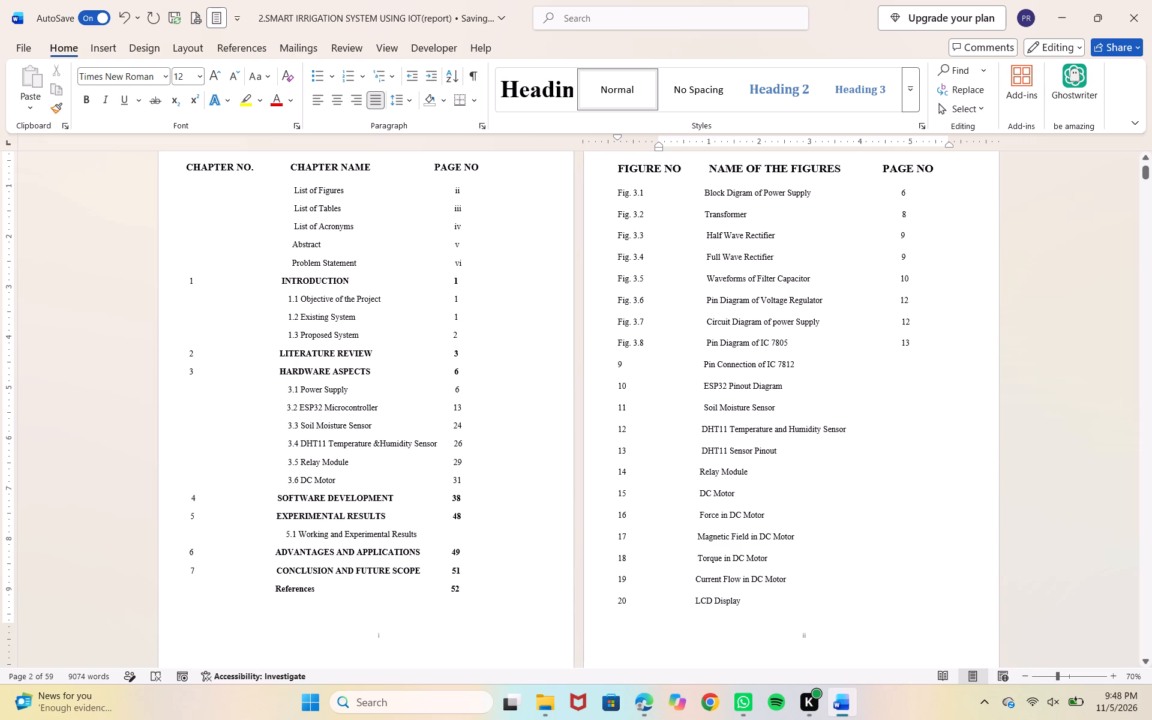
Relabel the figure number of Pin Connection of IC 7812 as "Fig. 3.9".
scroll(894, 383, "down", 1)
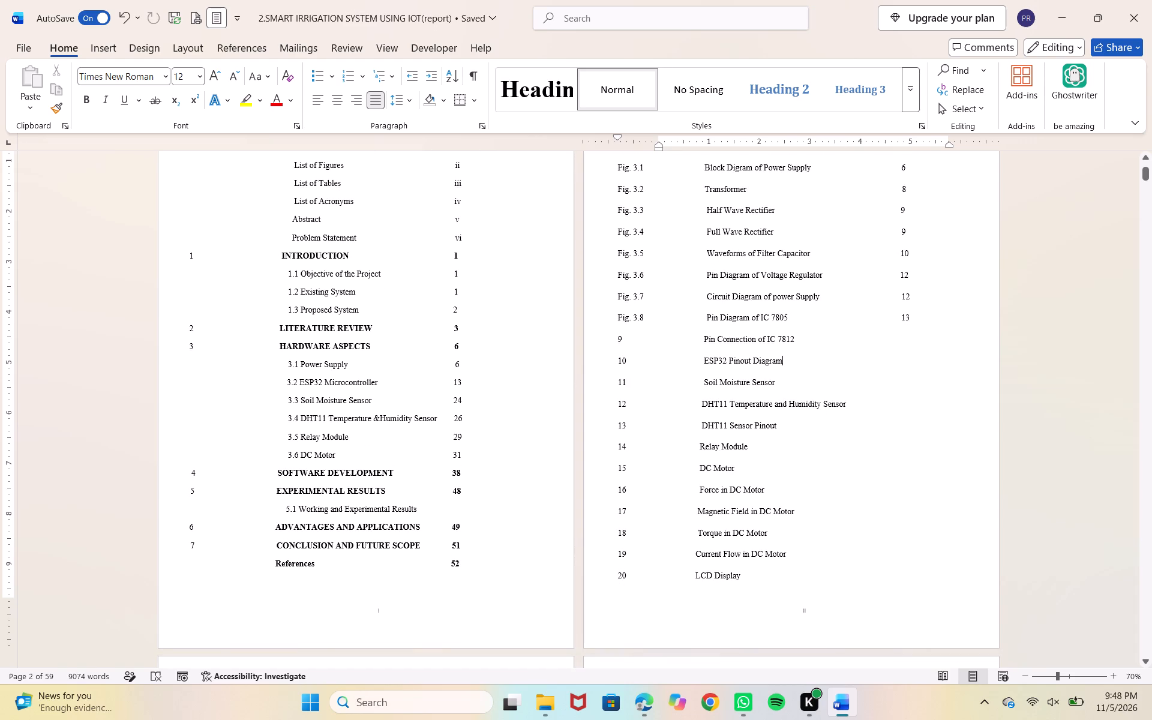
left_click(615, 343)
type("Fig")
type(". 3")
key("period")
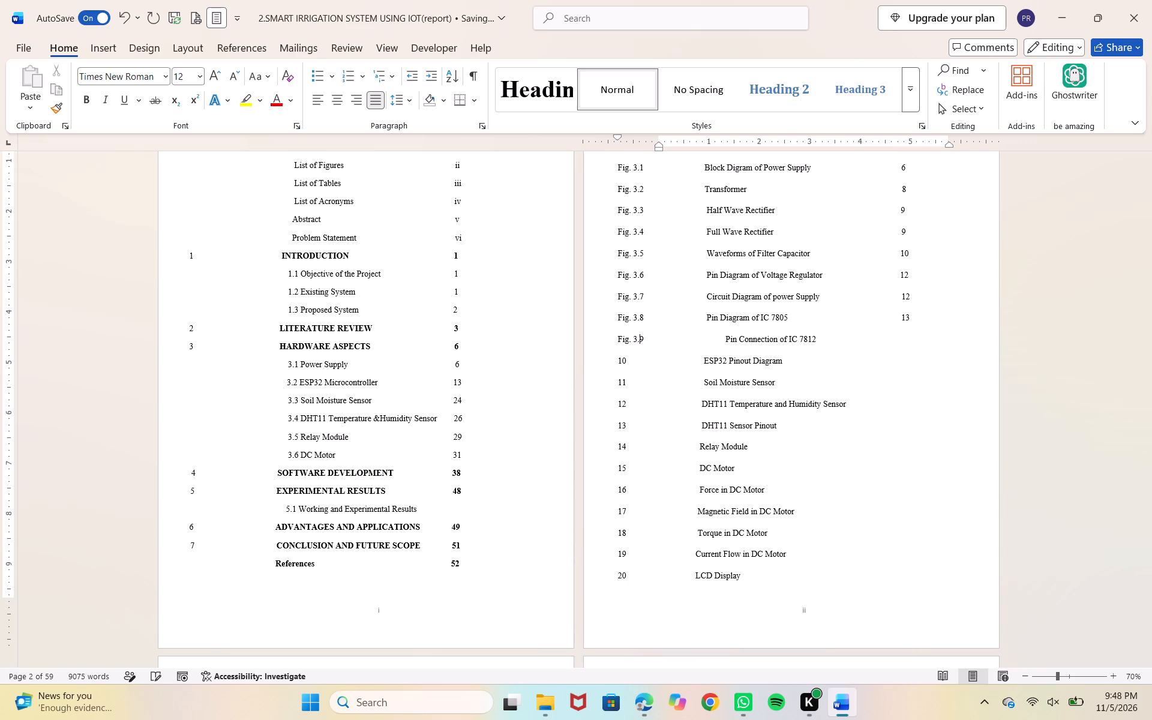
Remove nine spaces before "Pin Connection of IC 7812" so it lines up with the figure names above.
left_click(725, 338)
key("BackSpace")
key("BackSpace")
key("BackSpace")
key("BackSpace")
key("BackSpace")
key("BackSpace")
key("BackSpace")
key("BackSpace")
key("BackSpace")
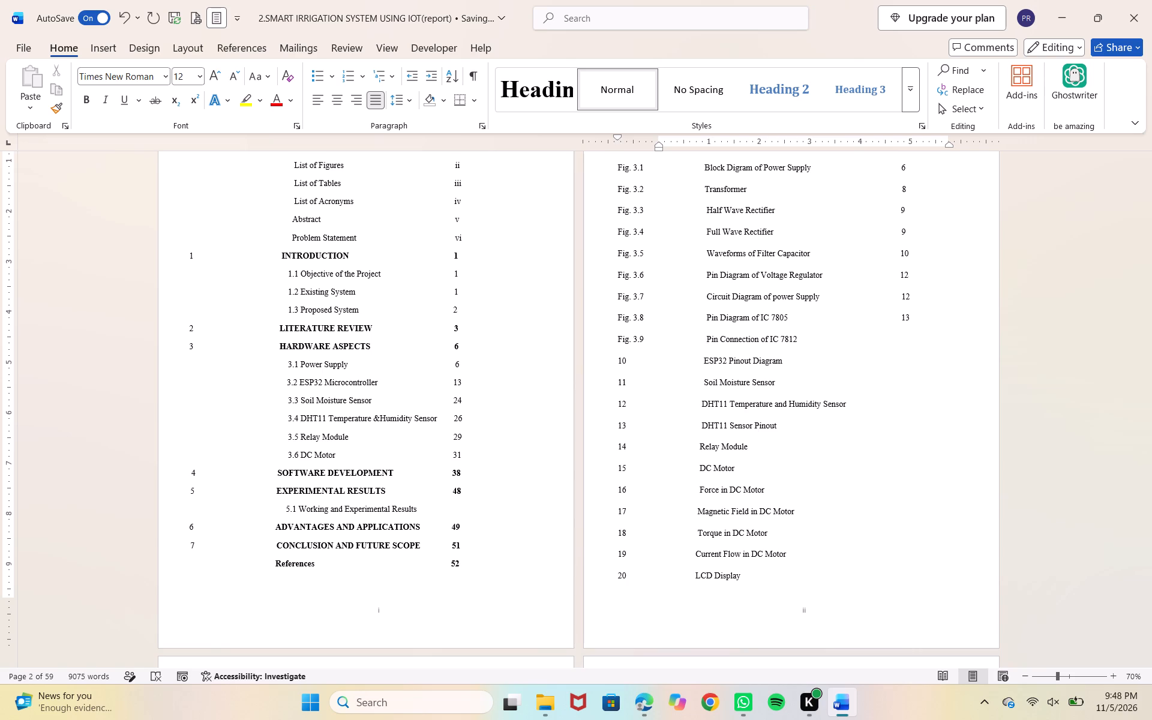
Add page number 14 to the Pin Connection of IC 7812 entry, spaced out to line up with the page numbers above.
left_click(817, 335)
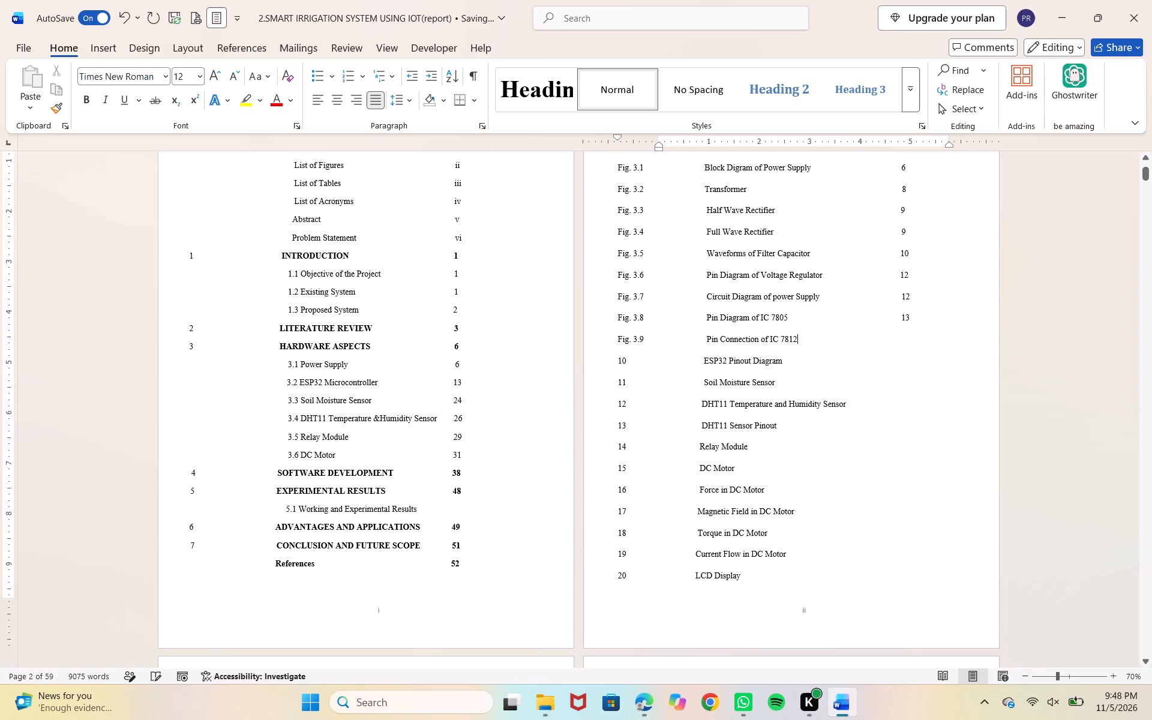
key("space")
key("space")
key("space")
key("space")
key("space")
key("space")
key("space")
key("space")
key("space")
key("space")
key("space")
key("space")
key("space")
key("space")
key("space")
key("space")
key("space")
key("space")
key("space")
key("space")
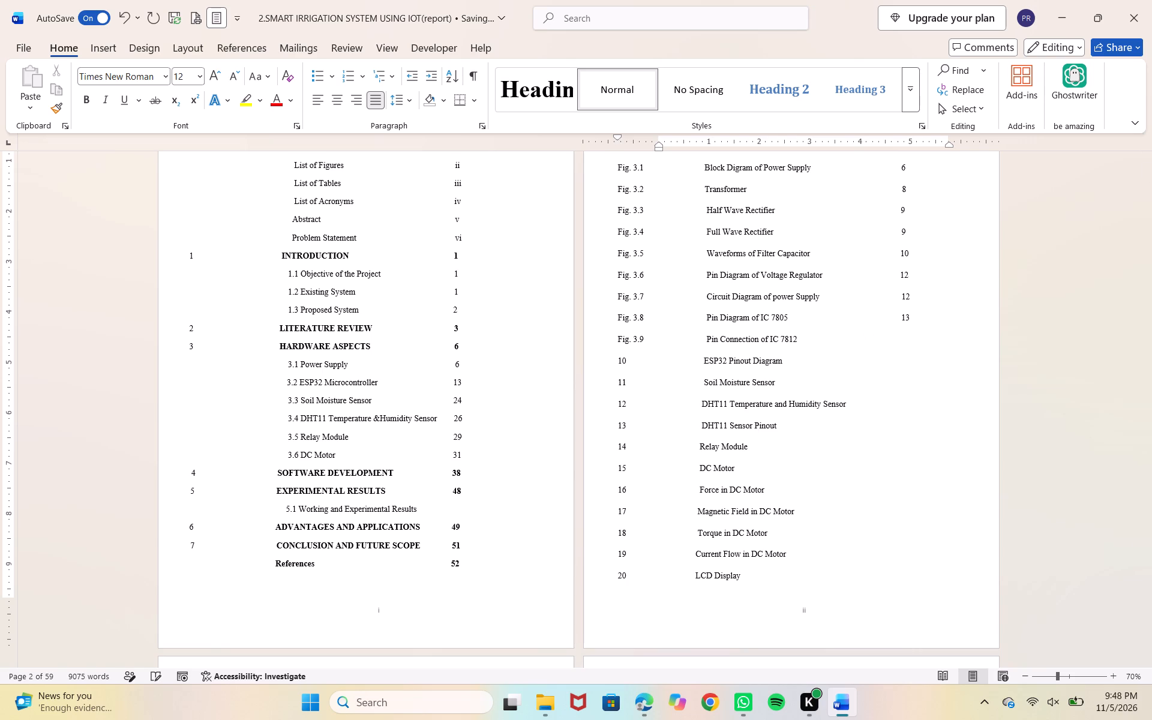
type("14")
key("Left")
key("Left")
key("BackSpace")
Save the report.
left_click(1089, 346)
key("ctrl+s")
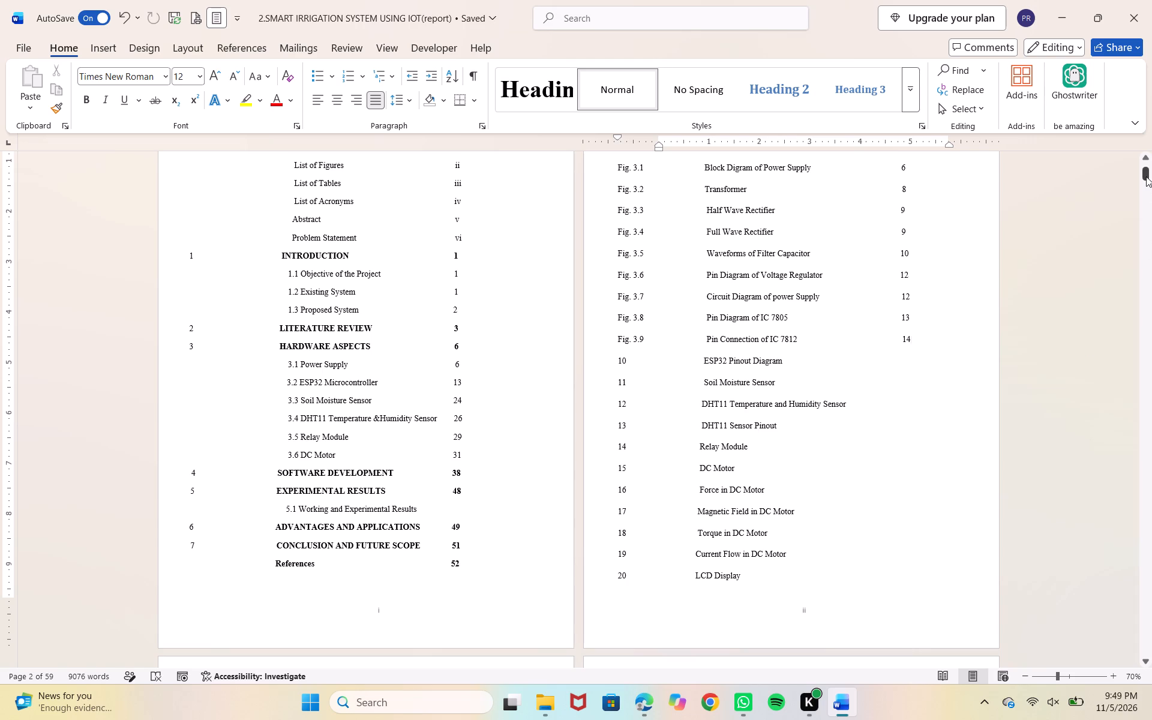
Delete the "Fig: 3.1 Block Diagram" caption below the block diagram at the start of Chapter 3.
left_click_drag(1146, 176, 1138, 280)
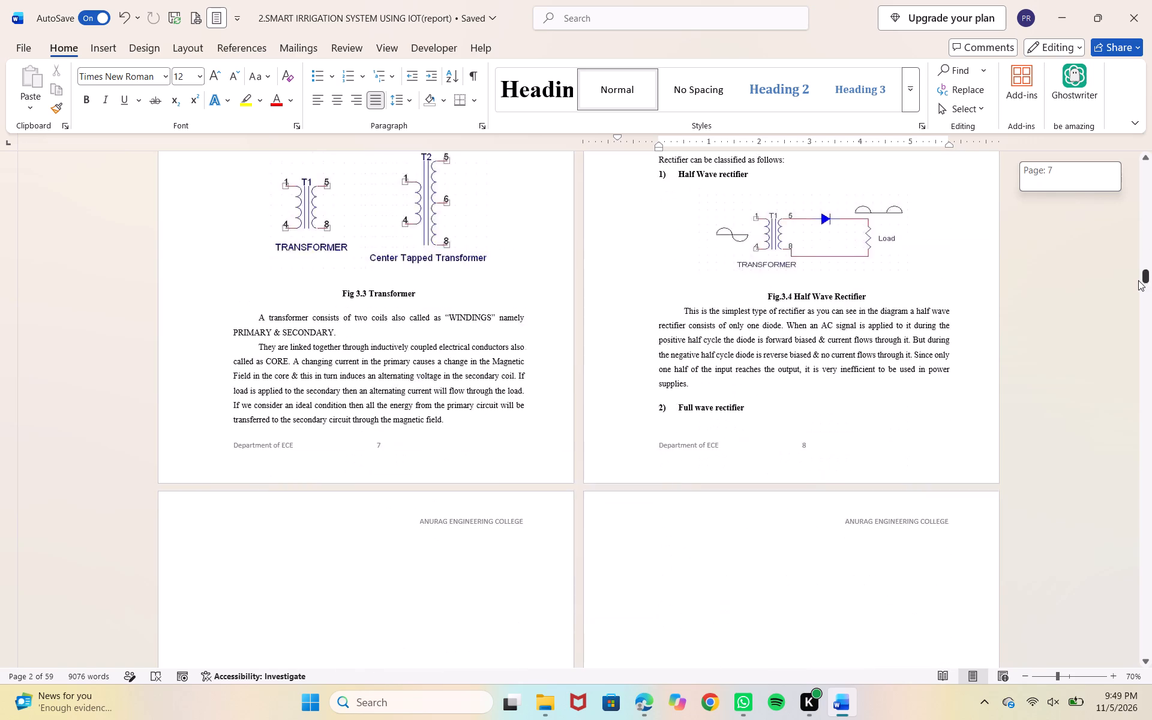
left_click_drag(1138, 280, 1138, 281)
scroll(526, 404, "up", 12)
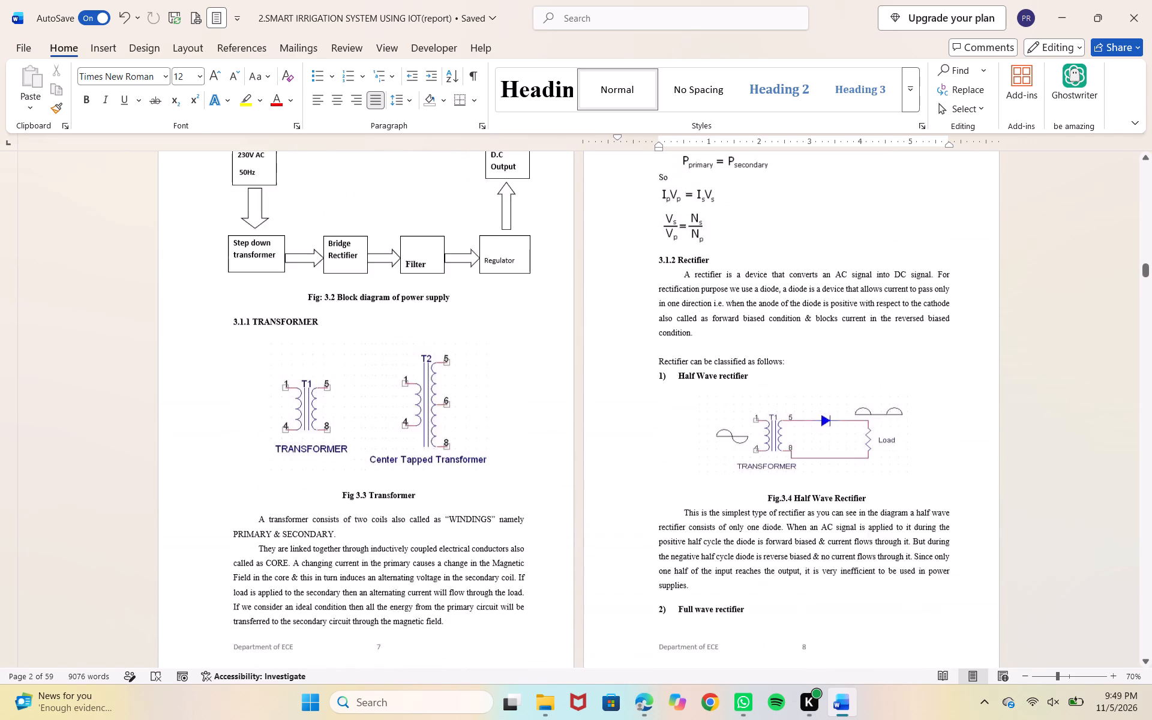
scroll(526, 403, "up", 20)
scroll(526, 403, "up", 5)
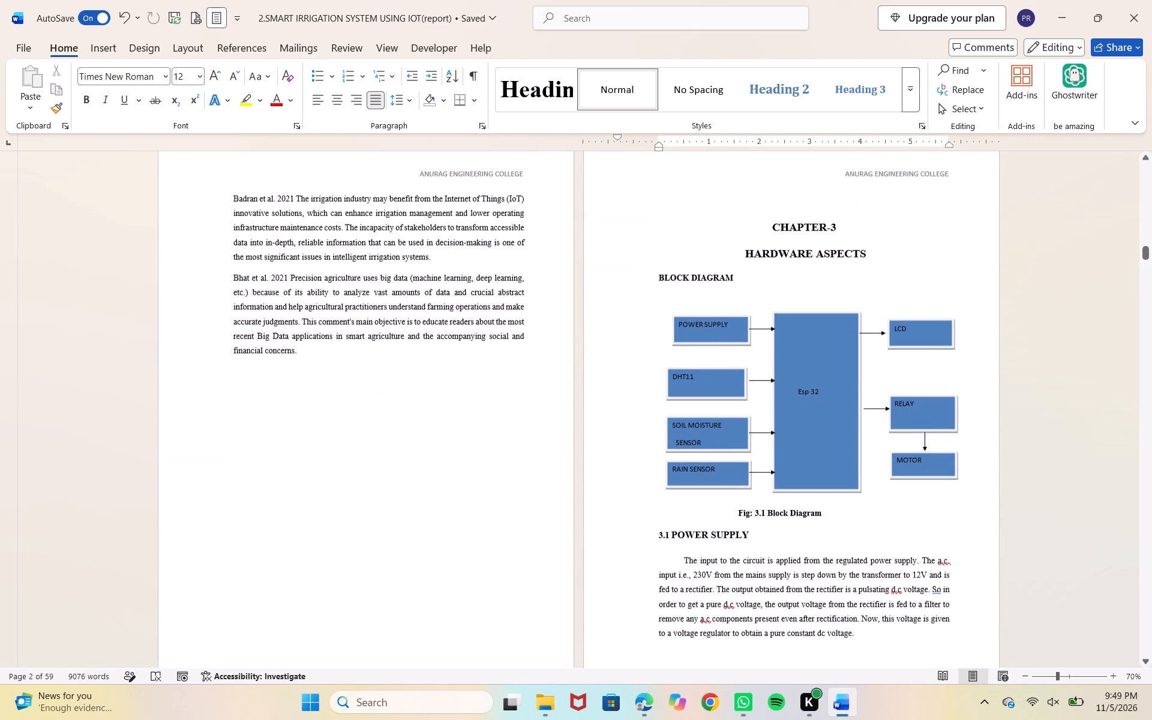
left_click_drag(847, 517, 739, 513)
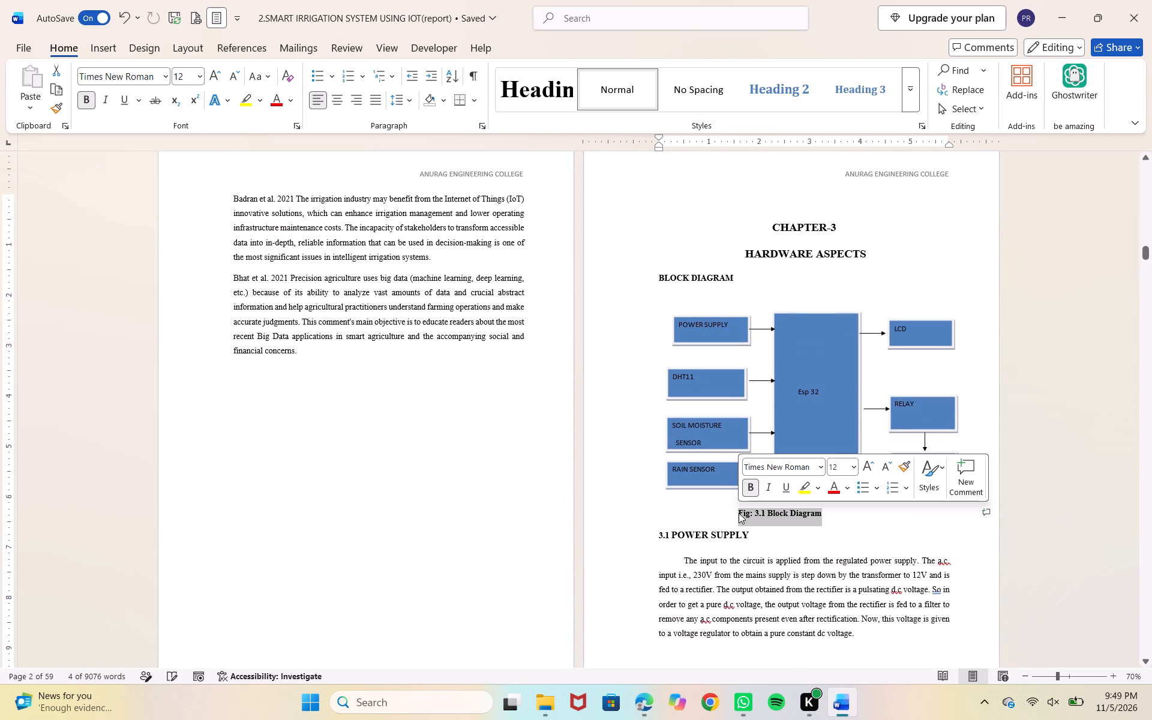
key("BackSpace")
key("BackSpace")
key("BackSpace")
key("BackSpace")
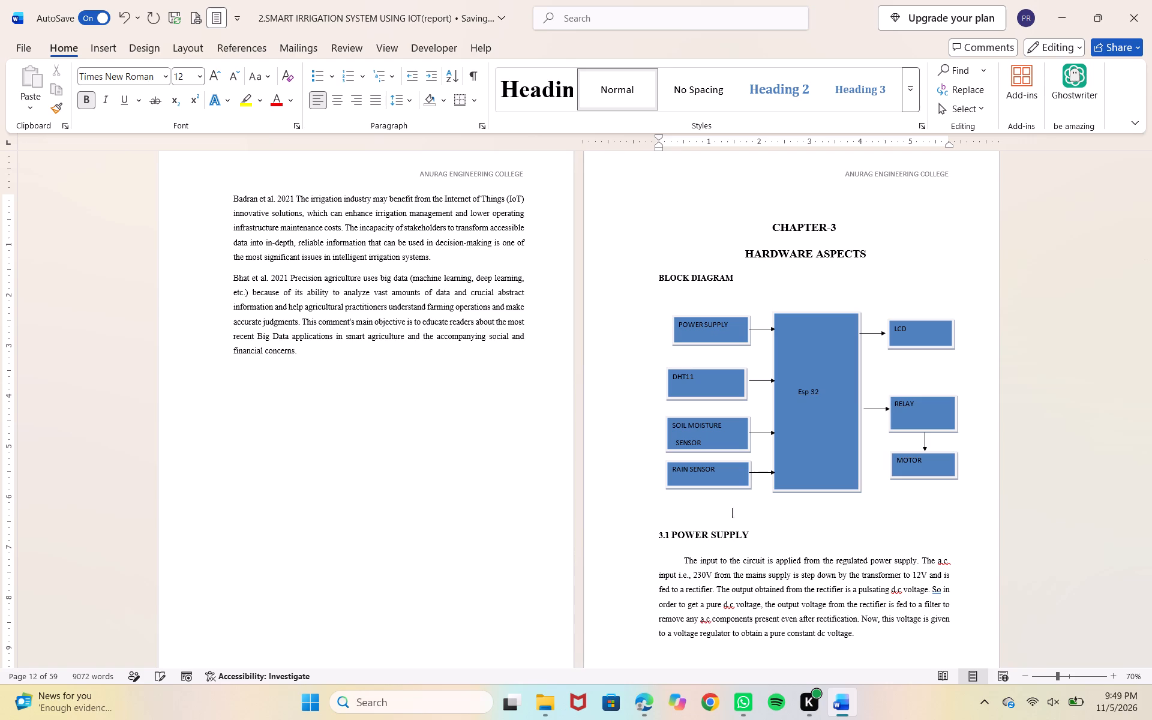
key("BackSpace")
key("BackSpace")
Renumber the captions of the power supply block diagram as 3.1 and the Transformer figure as 3.2.
scroll(737, 513, "down", 20)
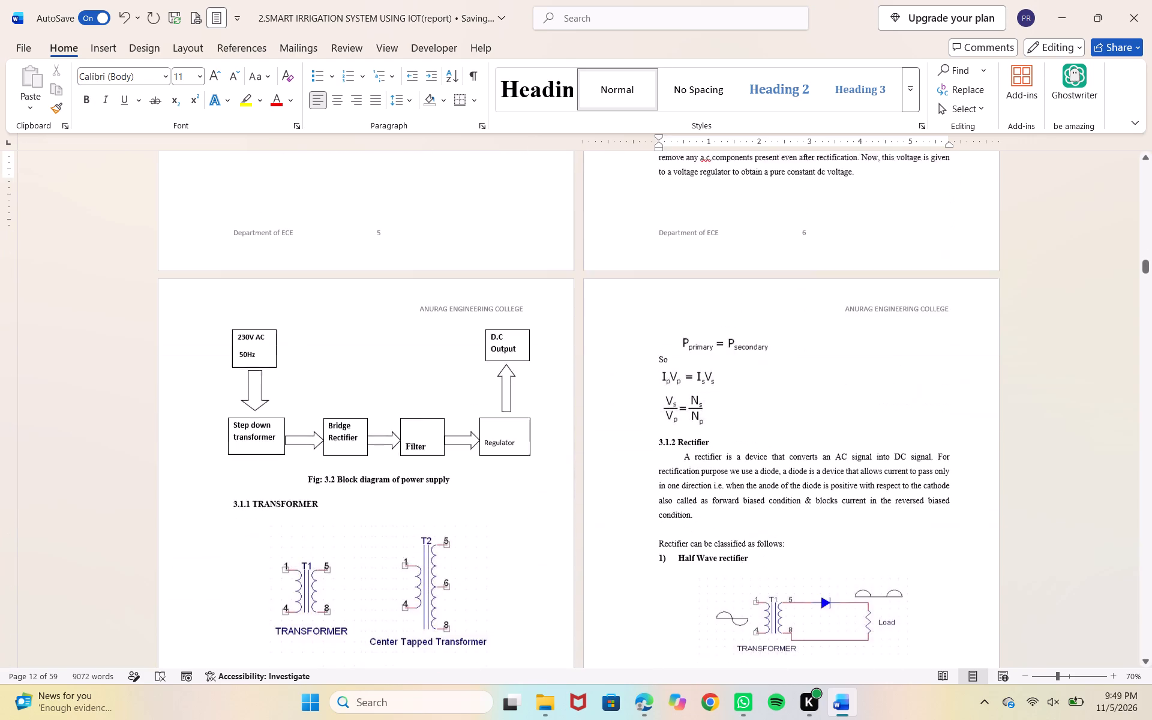
left_click(334, 442)
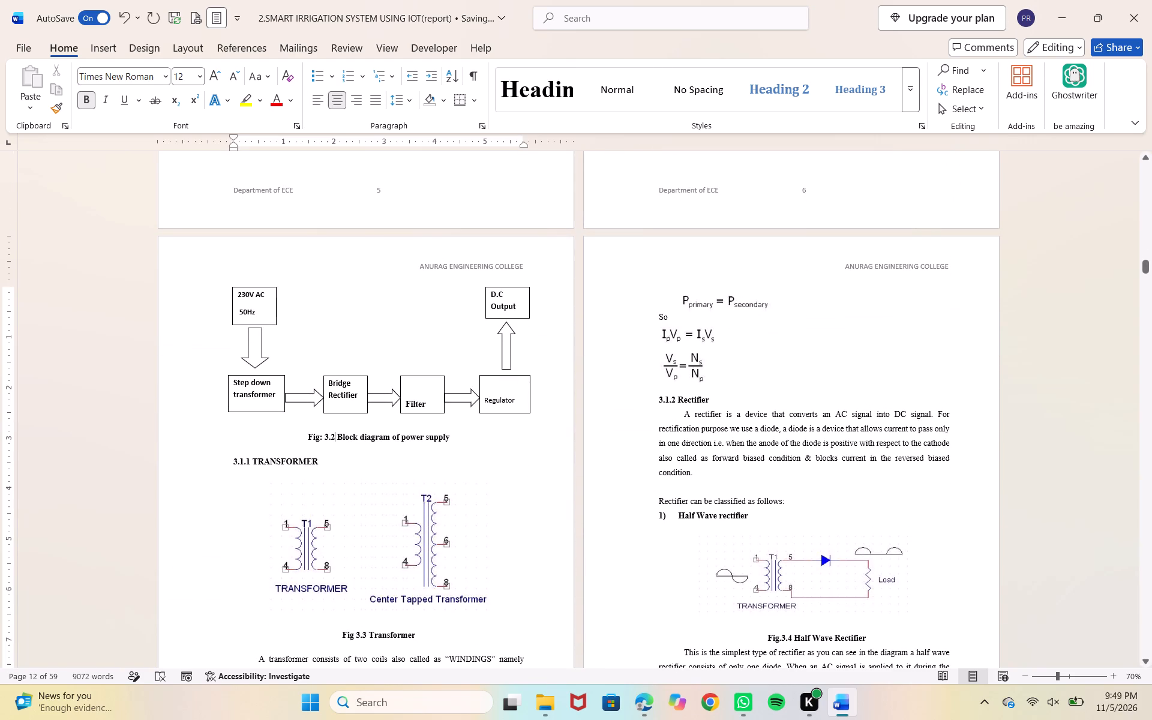
key("BackSpace")
key("1")
scroll(334, 442, "down", 5)
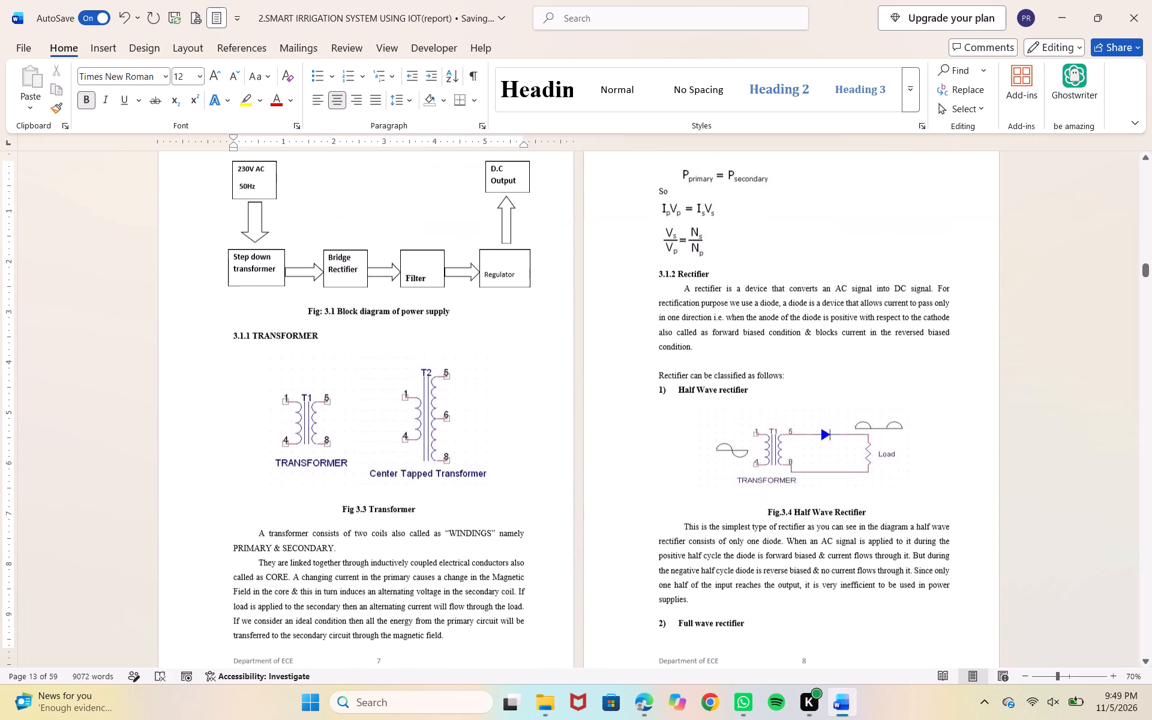
left_click(365, 510)
key("BackSpace")
key("2")
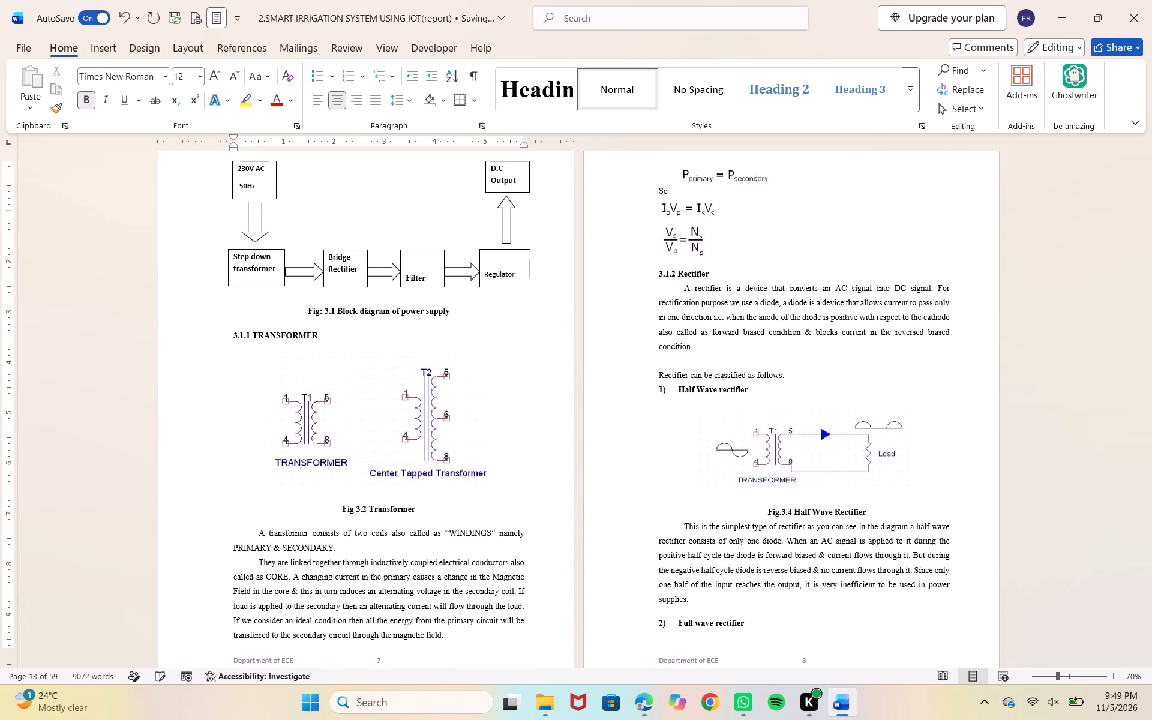
Renumber the Half Wave Rectifier caption as 3.3 and the Full Wave Rectifier caption as 3.4.
scroll(800, 282, "down", 2)
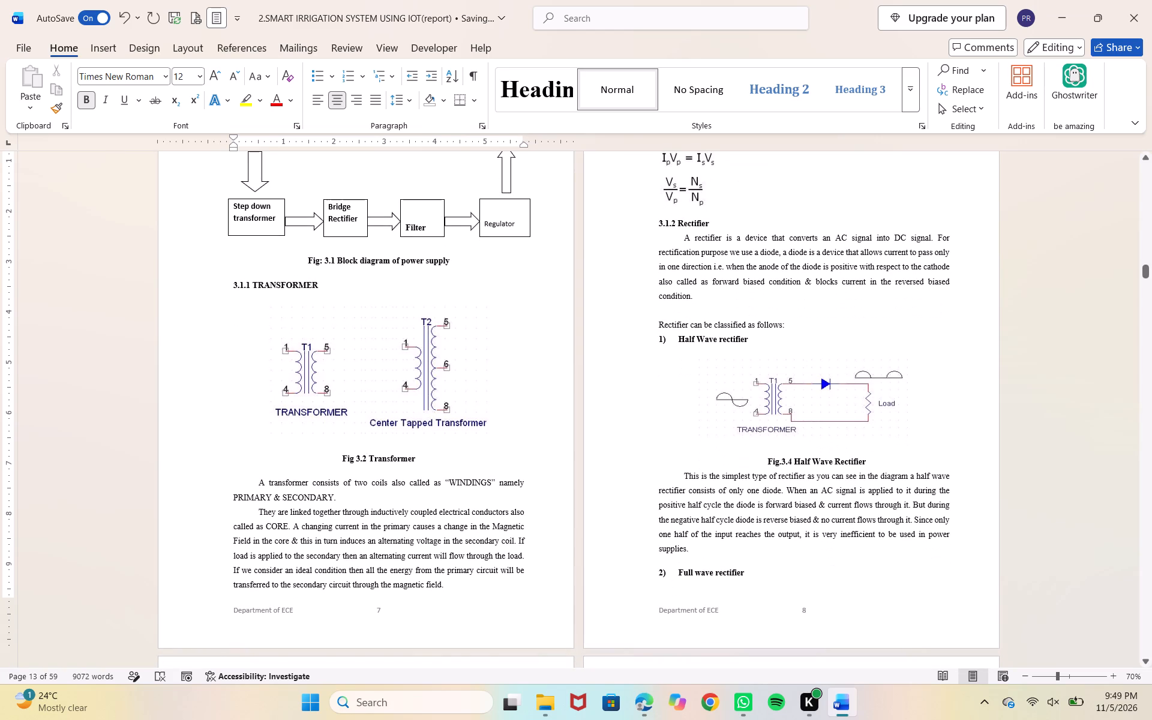
left_click(792, 462)
key("BackSpace")
key("3")
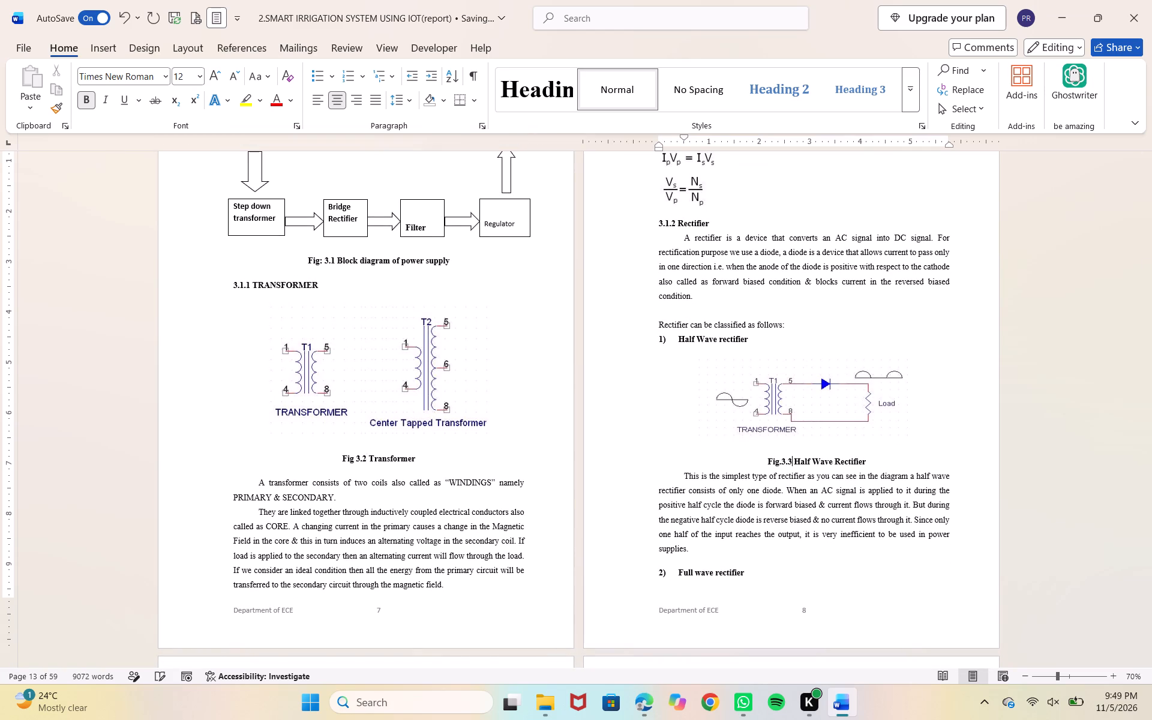
scroll(792, 462, "down", 15)
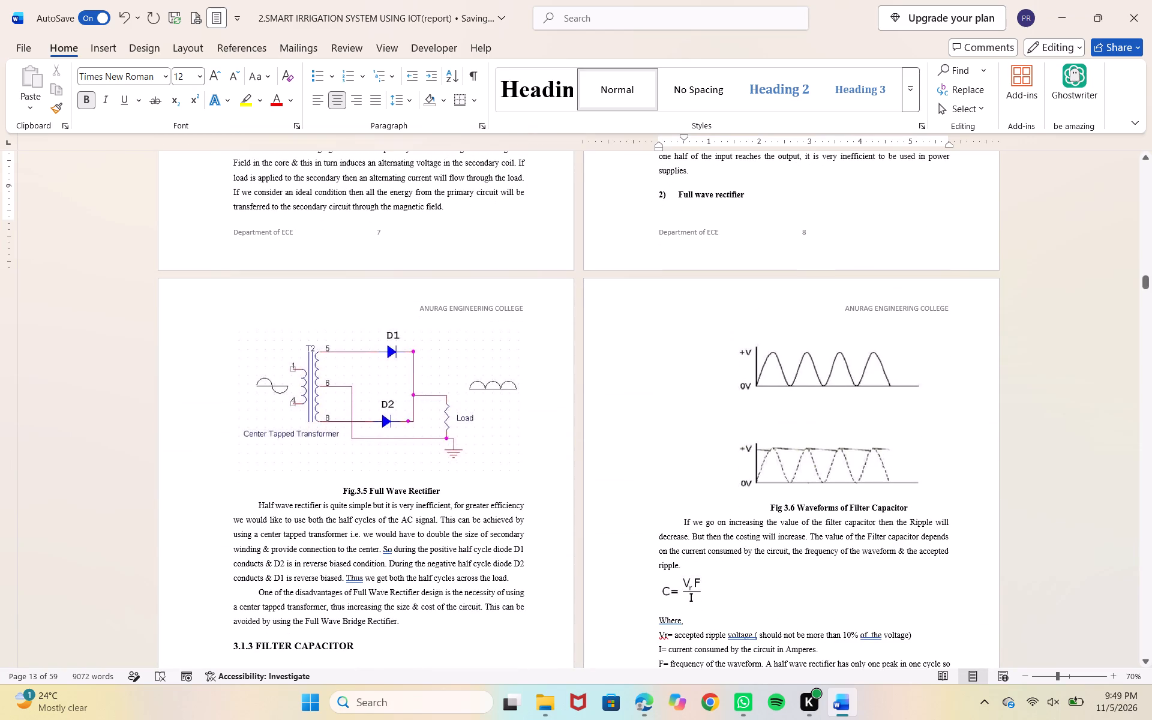
left_click(366, 491)
key("BackSpace")
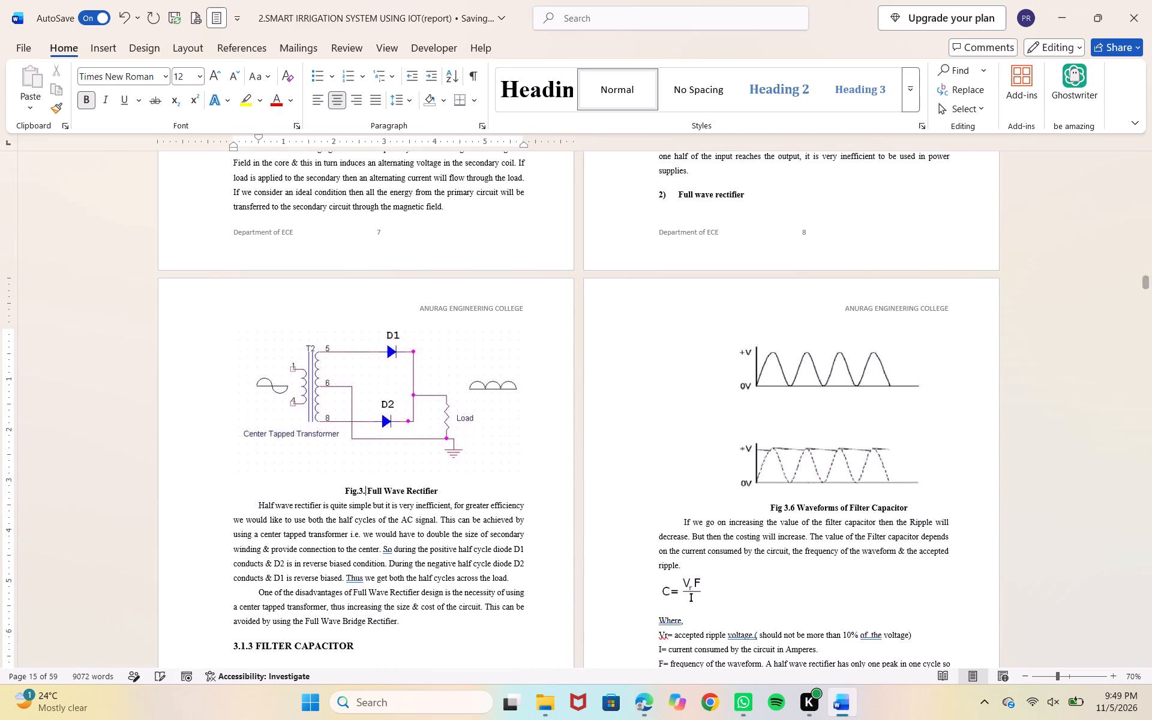
key("4")
Renumber the Waveforms of Filter Capacitor caption as 3.5 and the pin diagram of voltage regulator caption as 3.6.
scroll(366, 491, "down", 3)
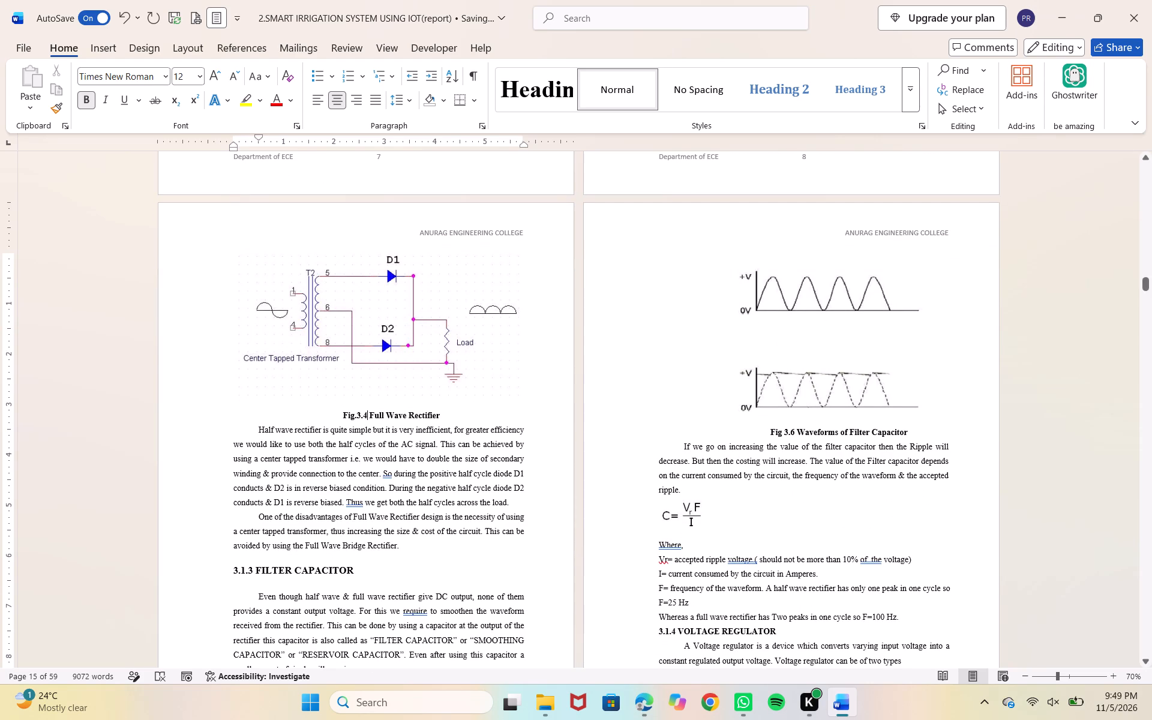
left_click(795, 432)
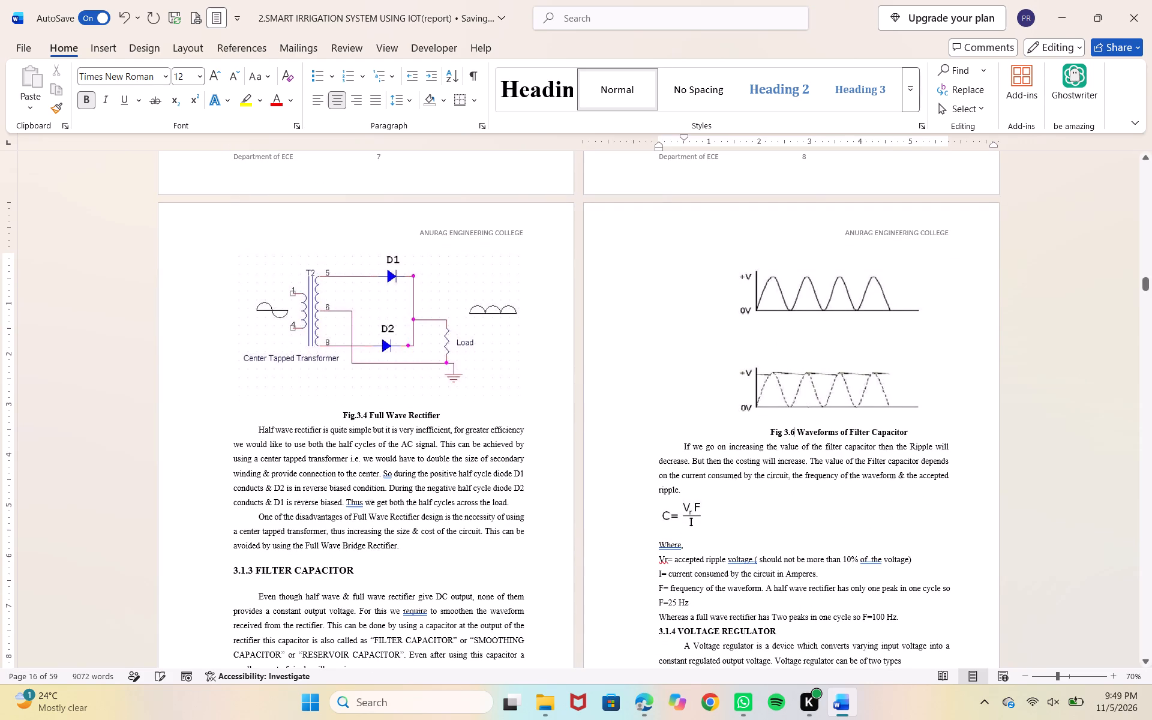
key("BackSpace")
key("5")
scroll(794, 432, "down", 18)
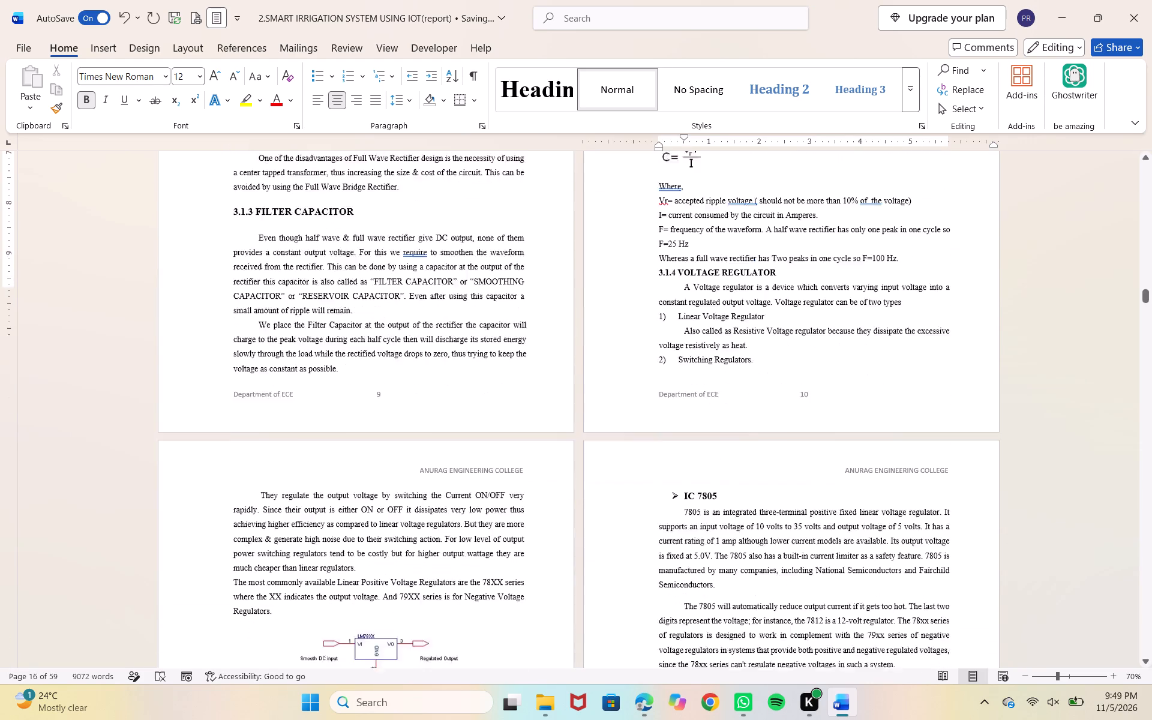
scroll(794, 432, "down", 9)
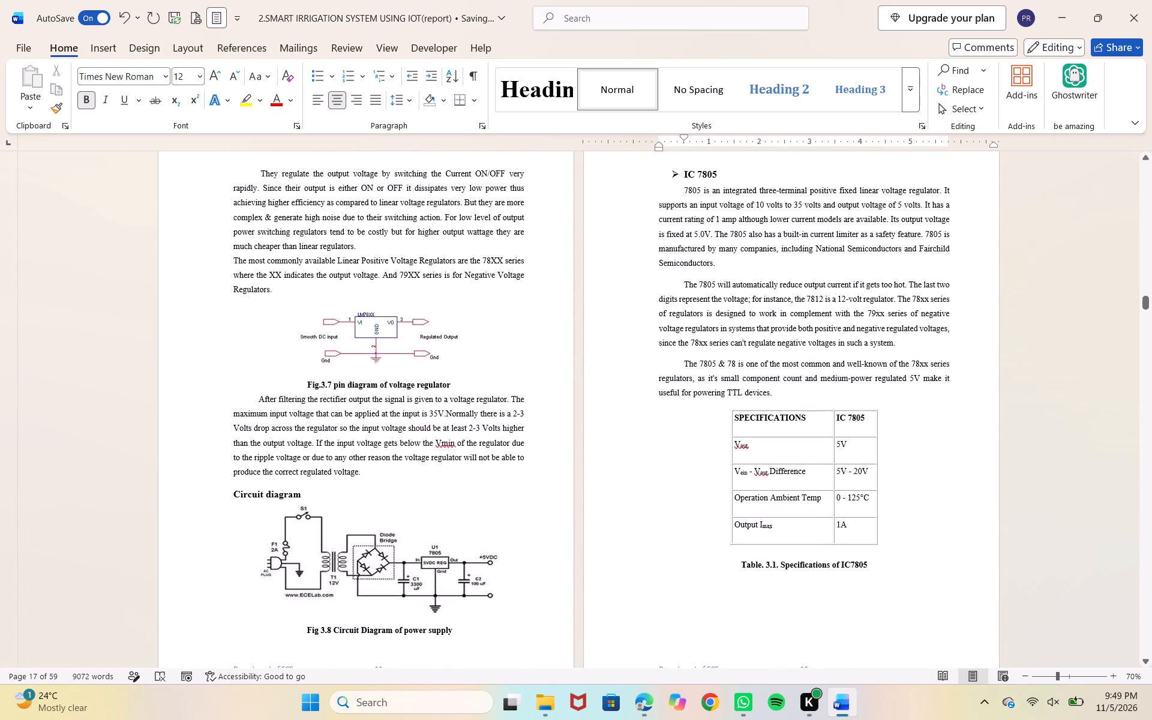
left_click(331, 386)
key("BackSpace")
key("6")
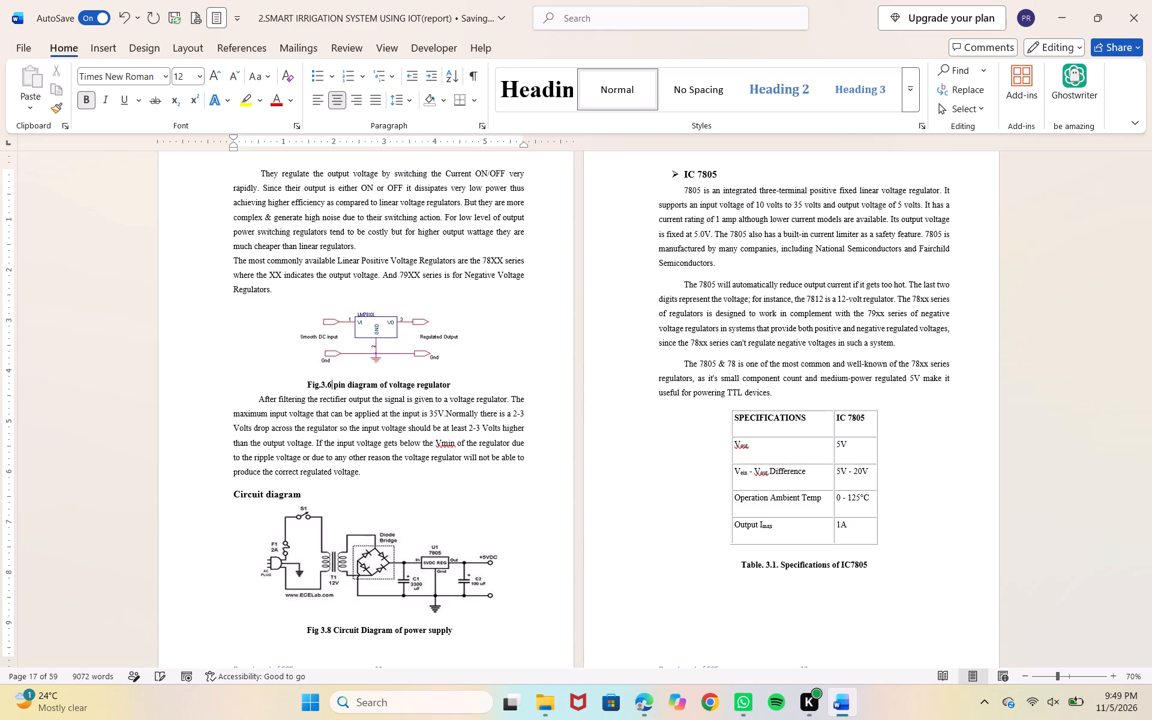
Renumber the Circuit Diagram of power supply caption as 3.7 and the Pin diagram of 7805 caption as 3.8.
left_click(330, 628)
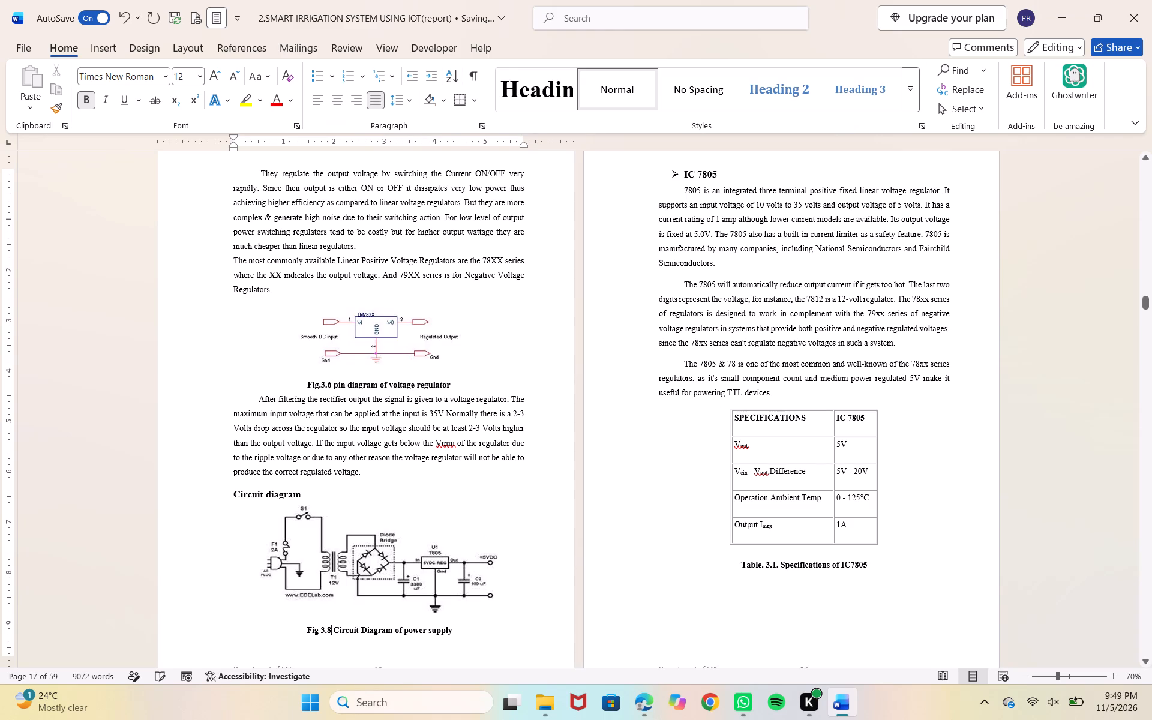
key("BackSpace")
key("7")
scroll(331, 628, "down", 2)
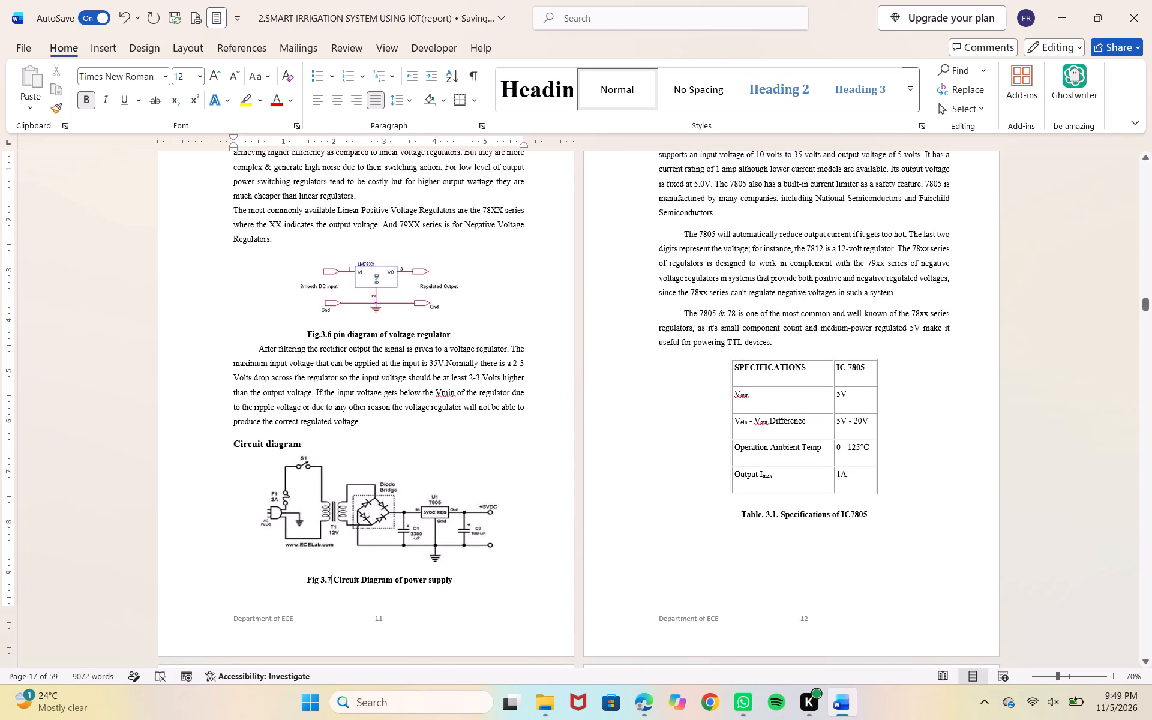
scroll(624, 415, "down", 13)
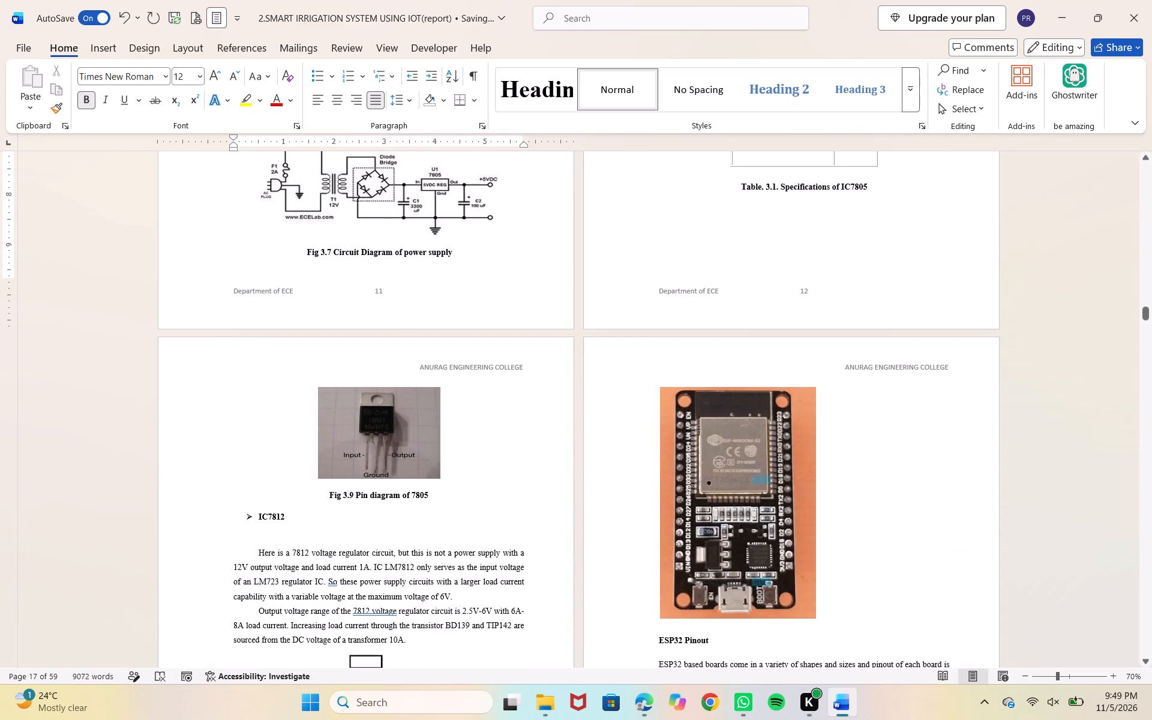
left_click(352, 497)
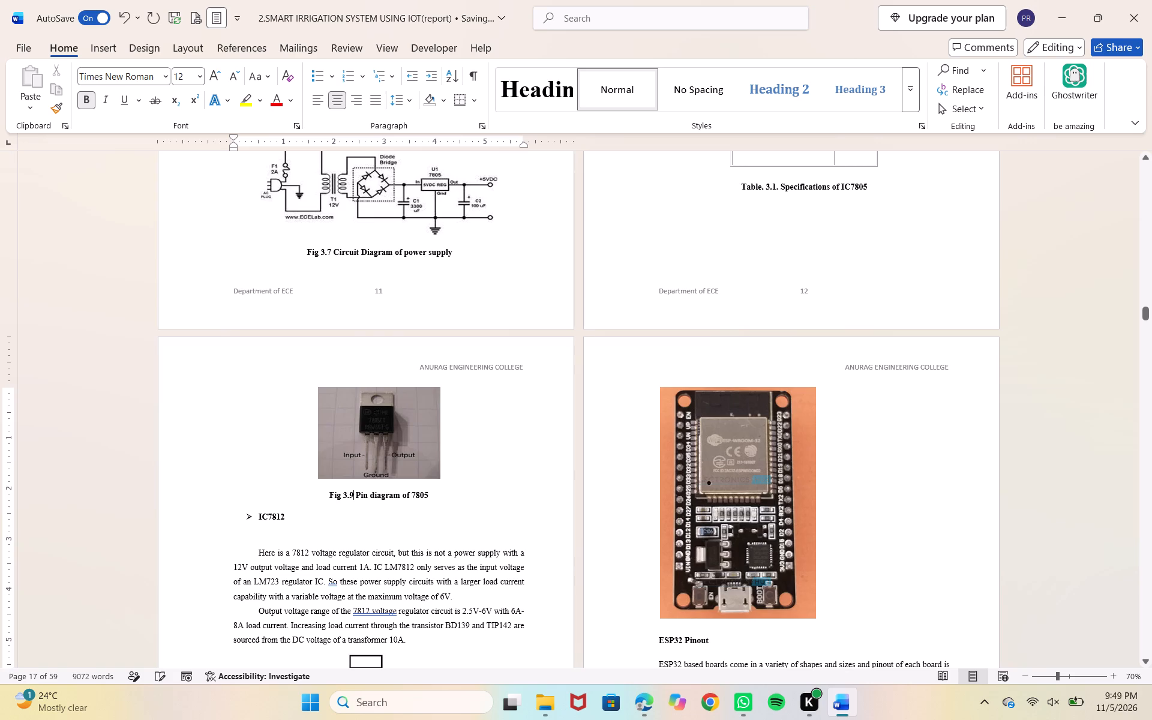
key("BackSpace")
key("8")
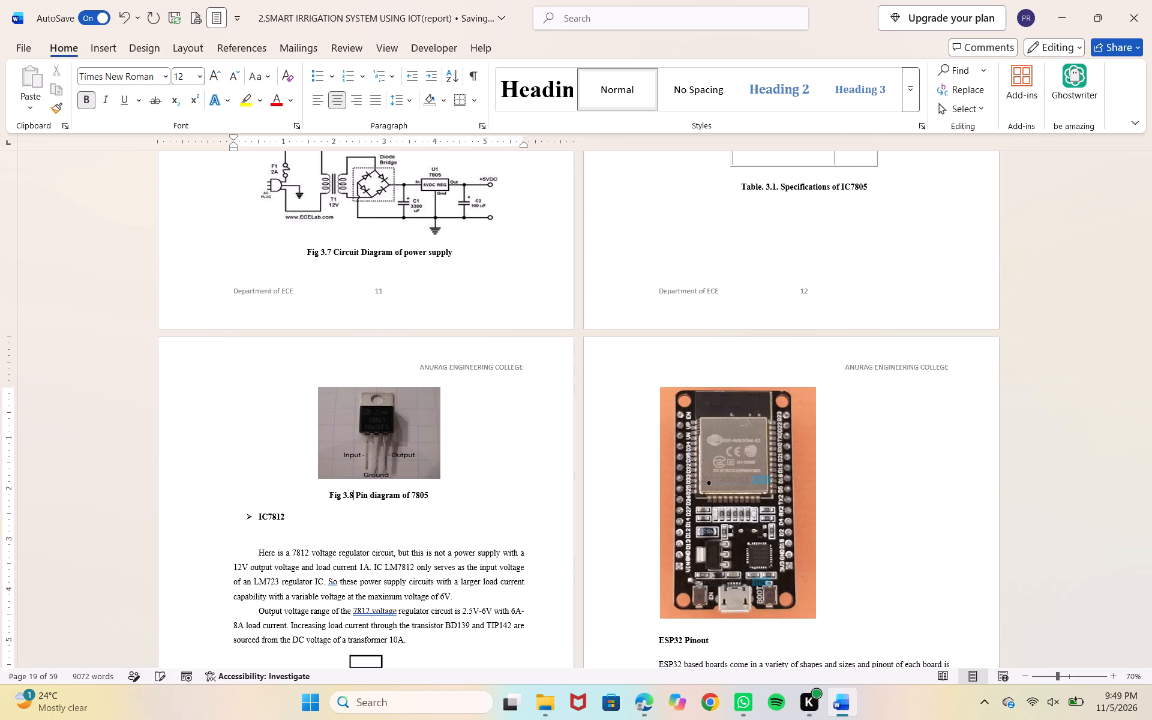
Save the report with the renumbered figure captions.
scroll(358, 484, "down", 6)
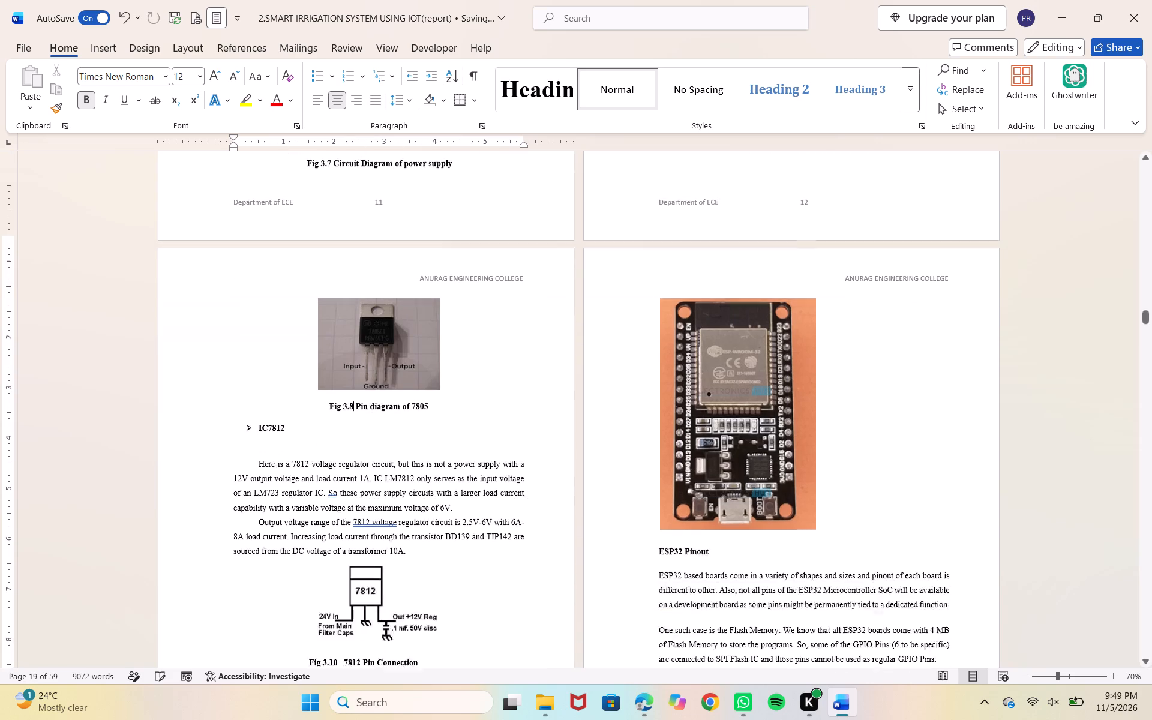
scroll(392, 429, "down", 8)
key("ctrl+s")
Renumber the 7812 Pin Connection caption as 3.9 and save the report.
scroll(393, 428, "down", 3)
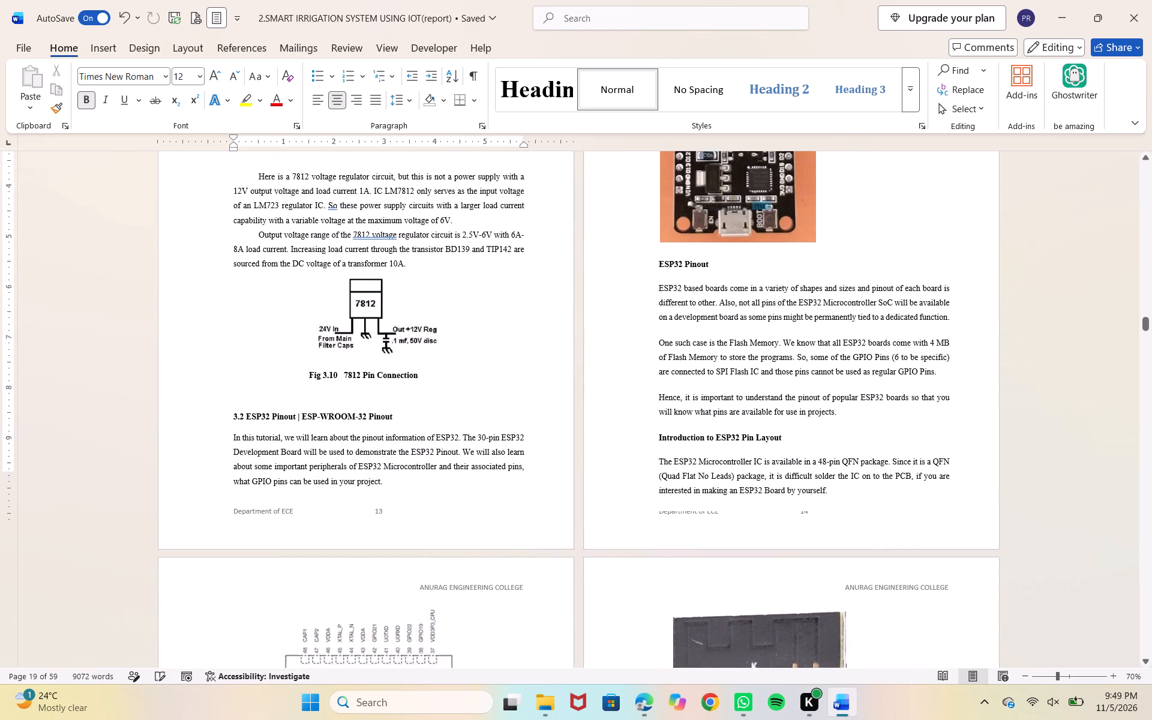
scroll(393, 428, "down", 12)
scroll(393, 428, "up", 20)
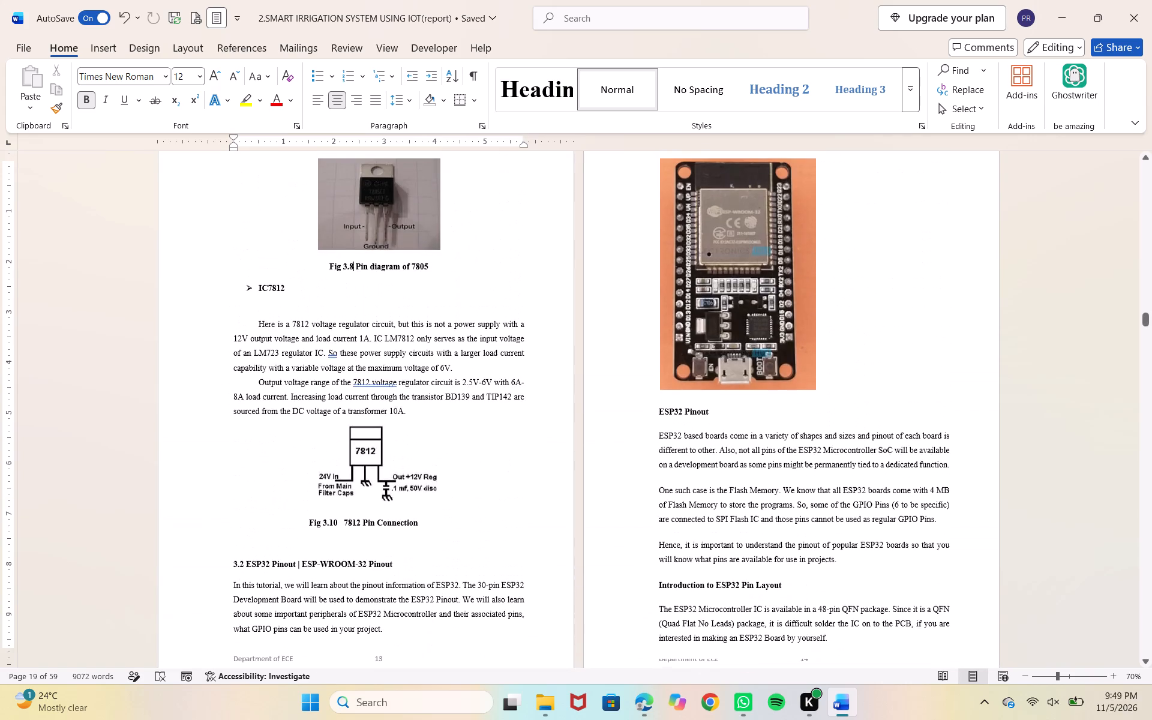
left_click(338, 529)
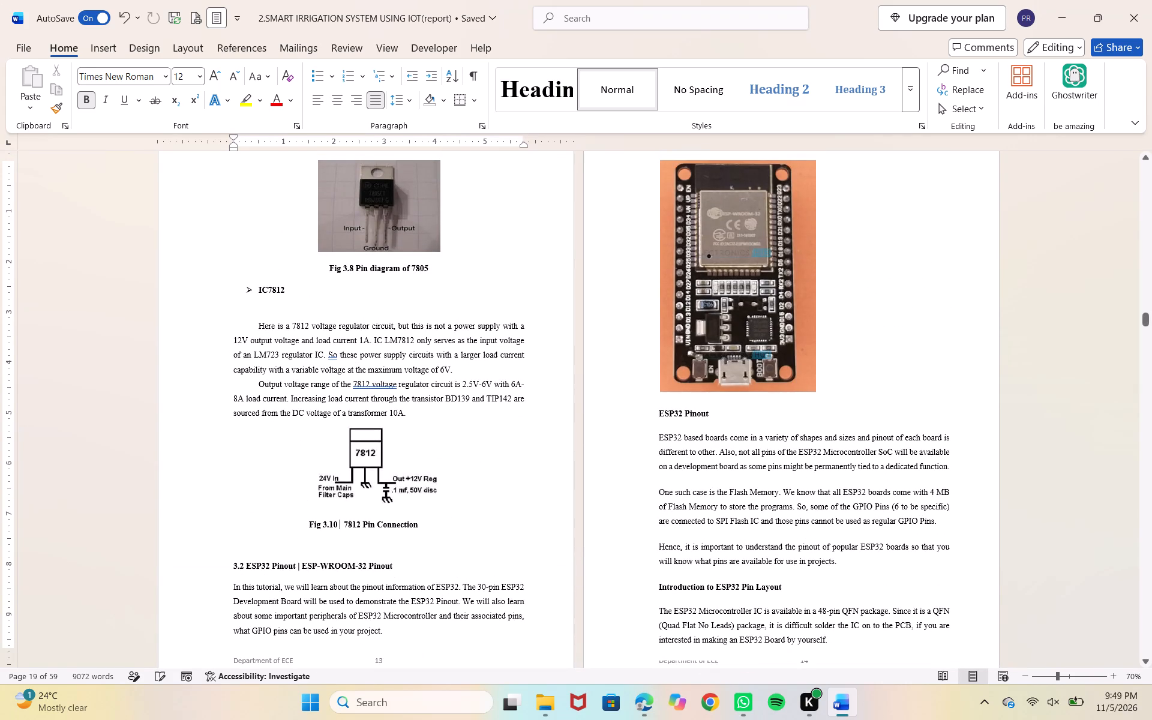
key("Left")
key("BackSpace")
key("BackSpace")
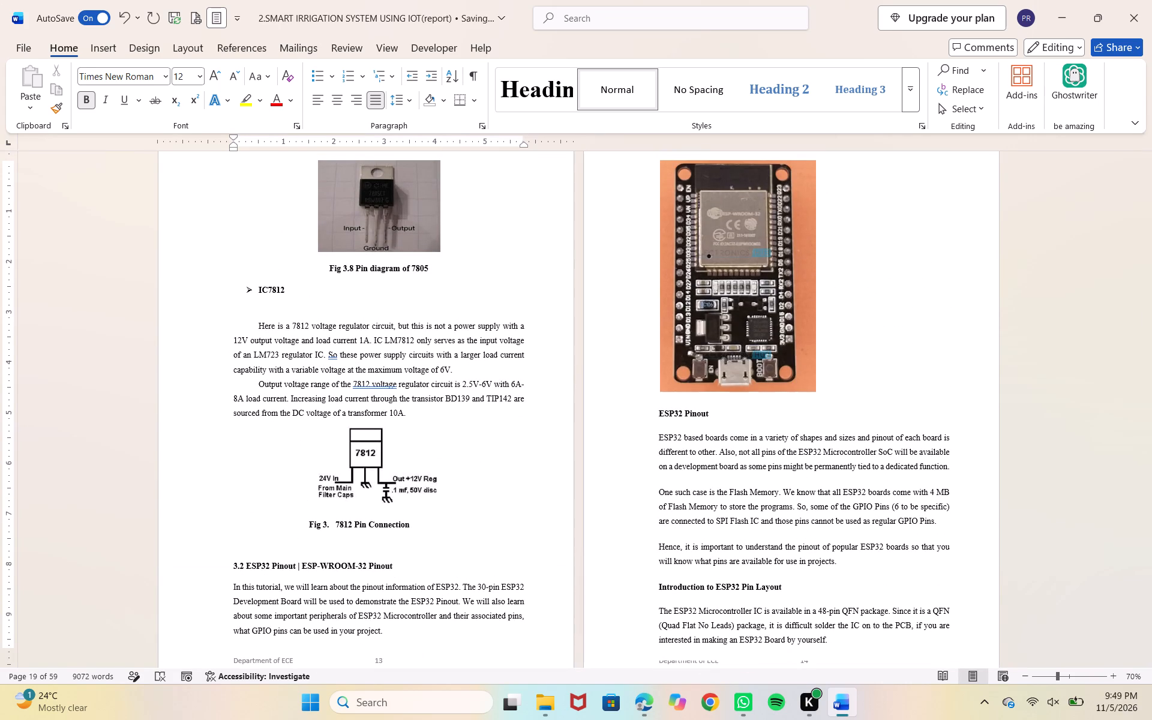
key("9")
key("ctrl+s")
Renumber the ESP32 Pinout Diagram caption as 3.10 and save the report.
scroll(338, 528, "down", 7)
scroll(387, 477, "down", 19)
scroll(387, 476, "down", 7)
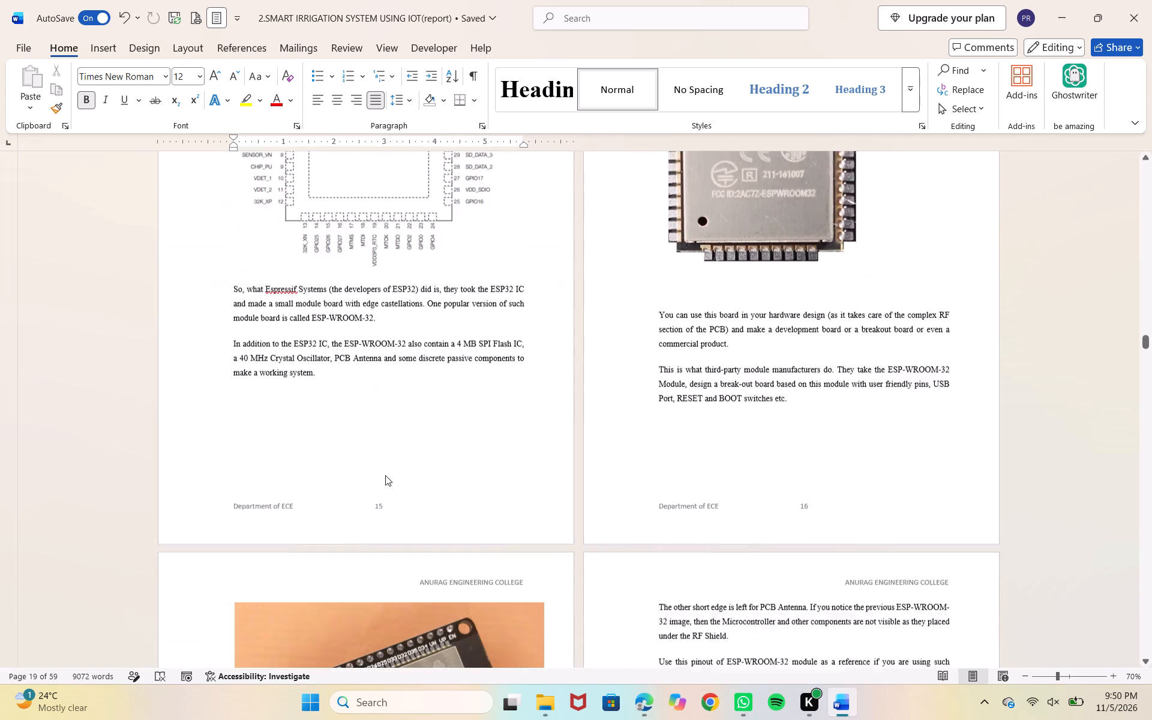
scroll(385, 475, "down", 19)
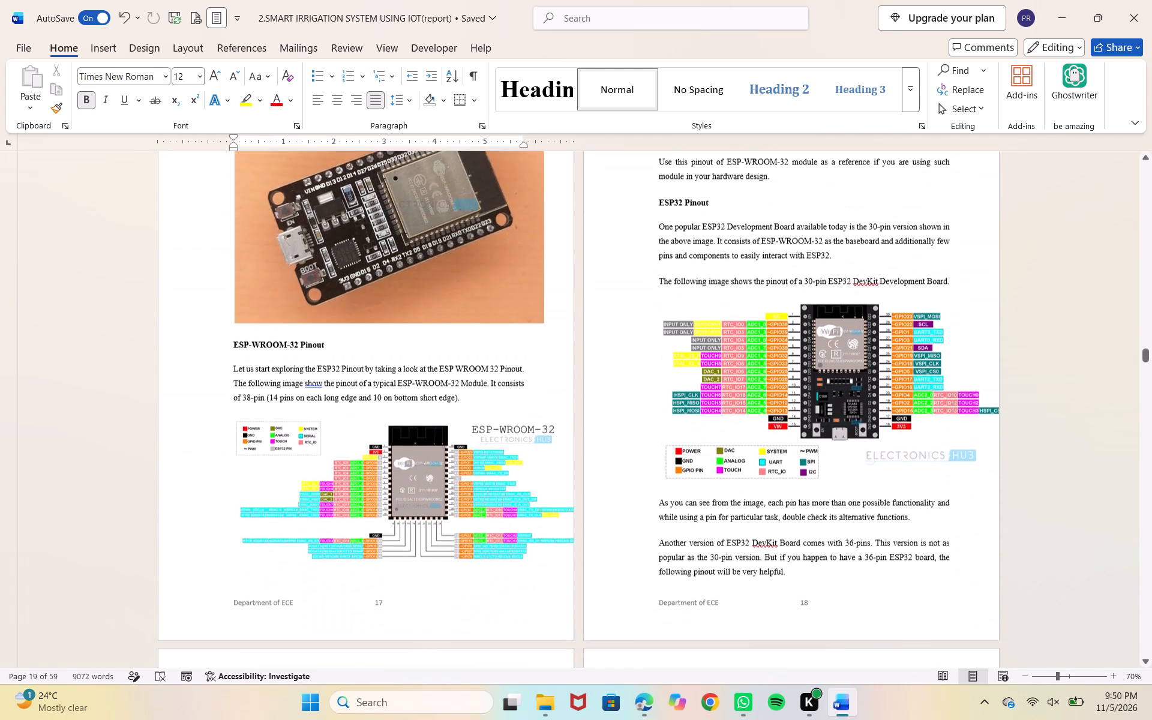
scroll(379, 469, "down", 18)
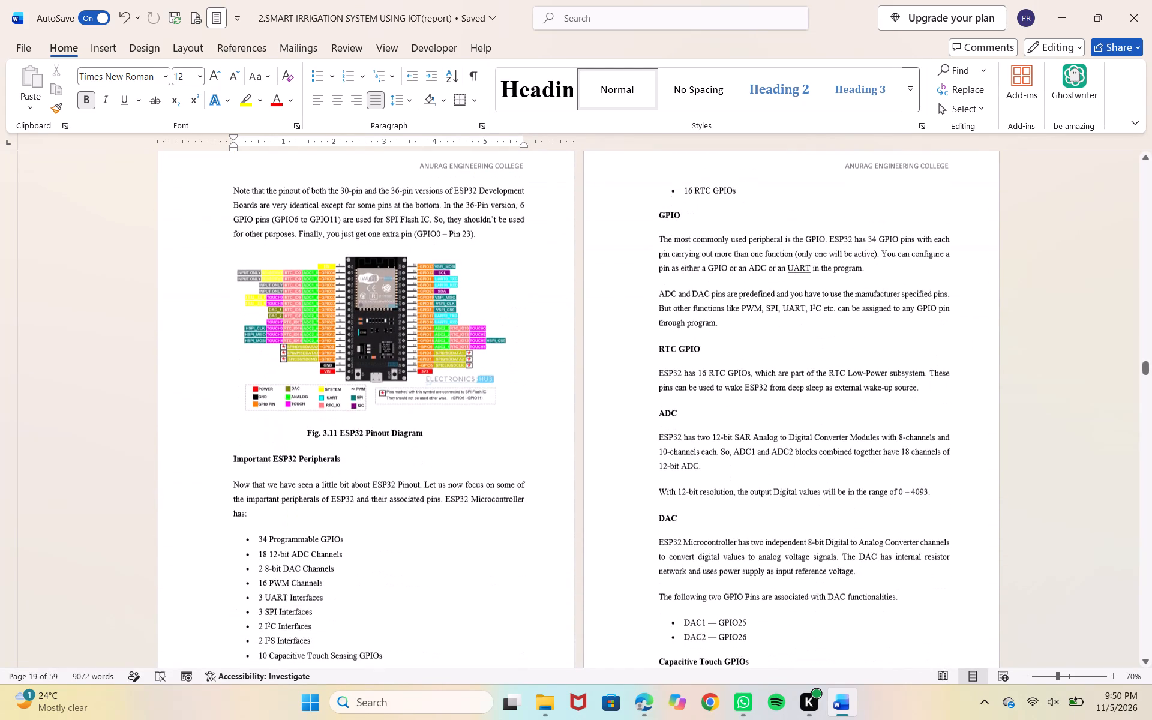
scroll(377, 467, "down", 2)
left_click(337, 382)
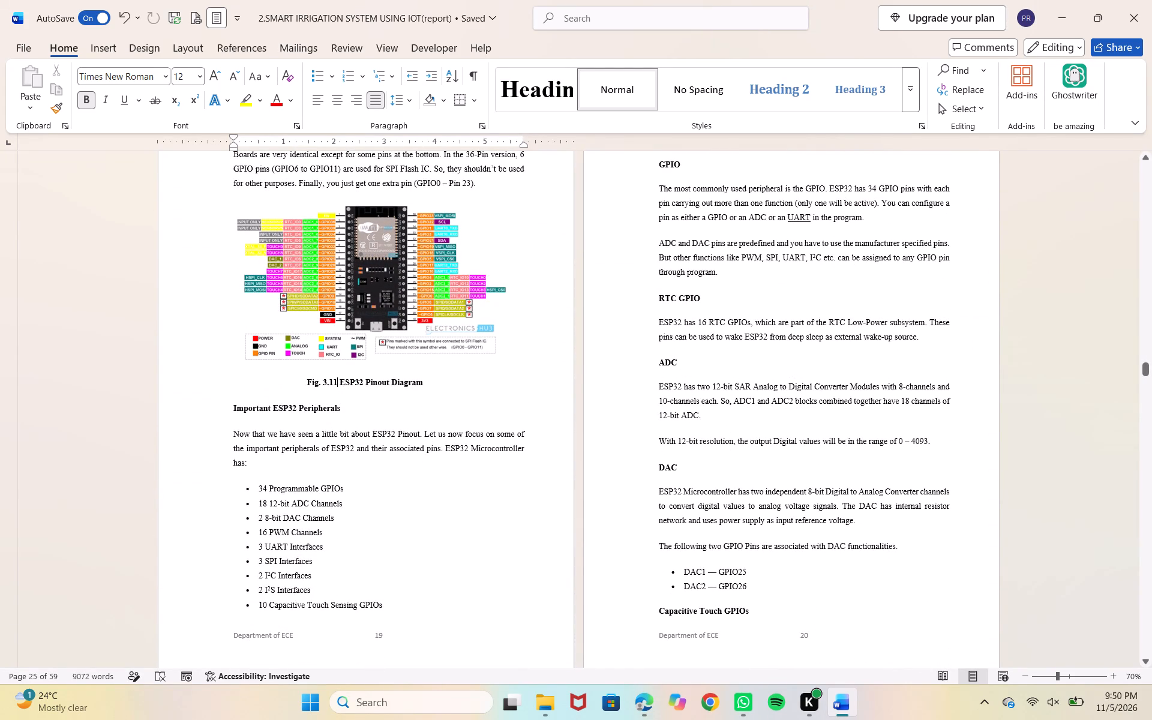
key("Left")
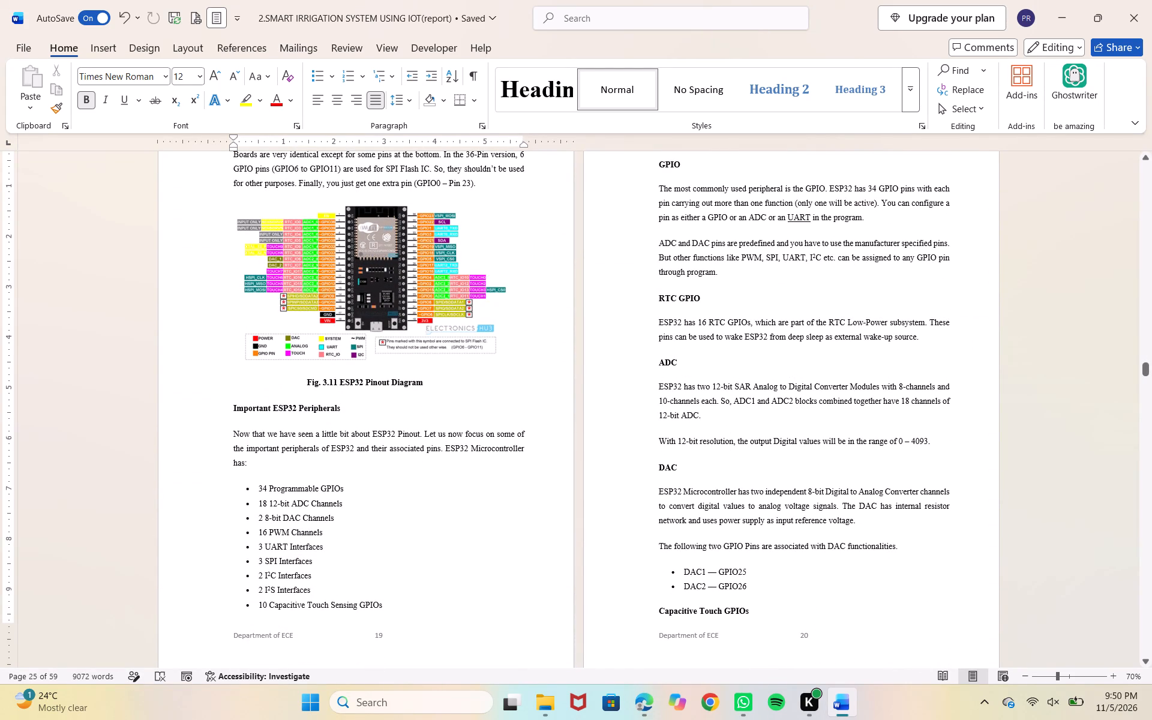
key("Right")
key("BackSpace")
key("0")
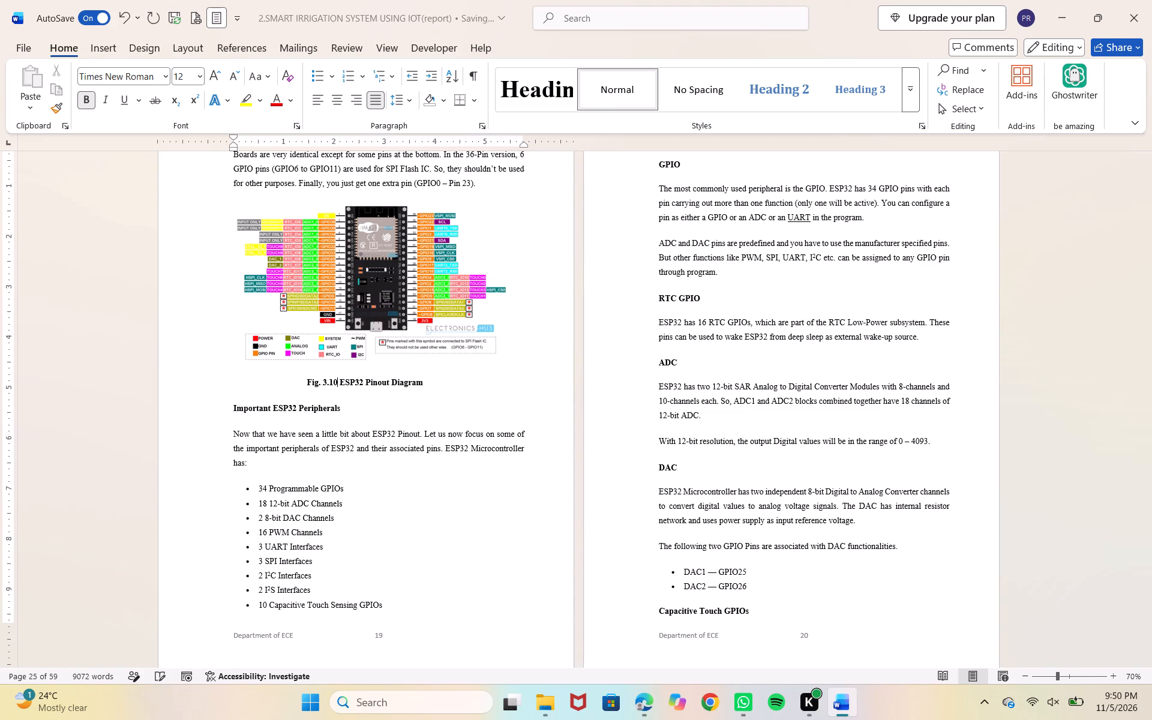
key("ctrl+s")
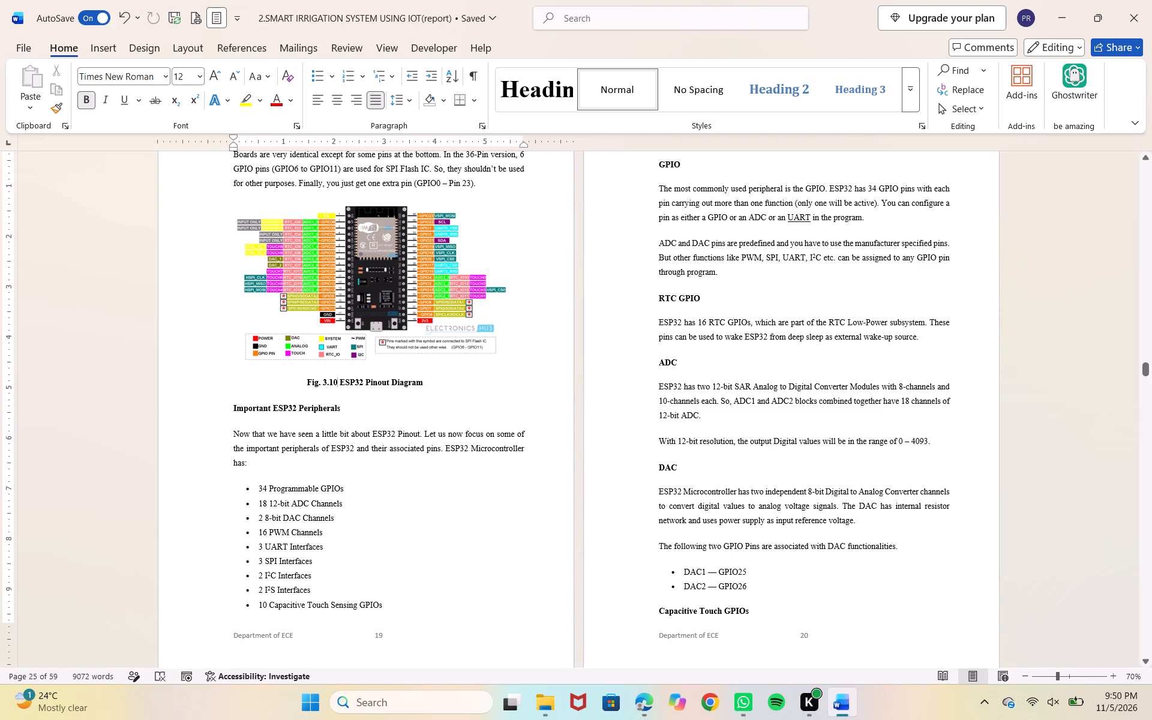
Renumber the Soil Moisture Sensor caption in section 3.3 as 3.11 and save the report.
scroll(452, 400, "down", 7)
scroll(388, 460, "down", 9)
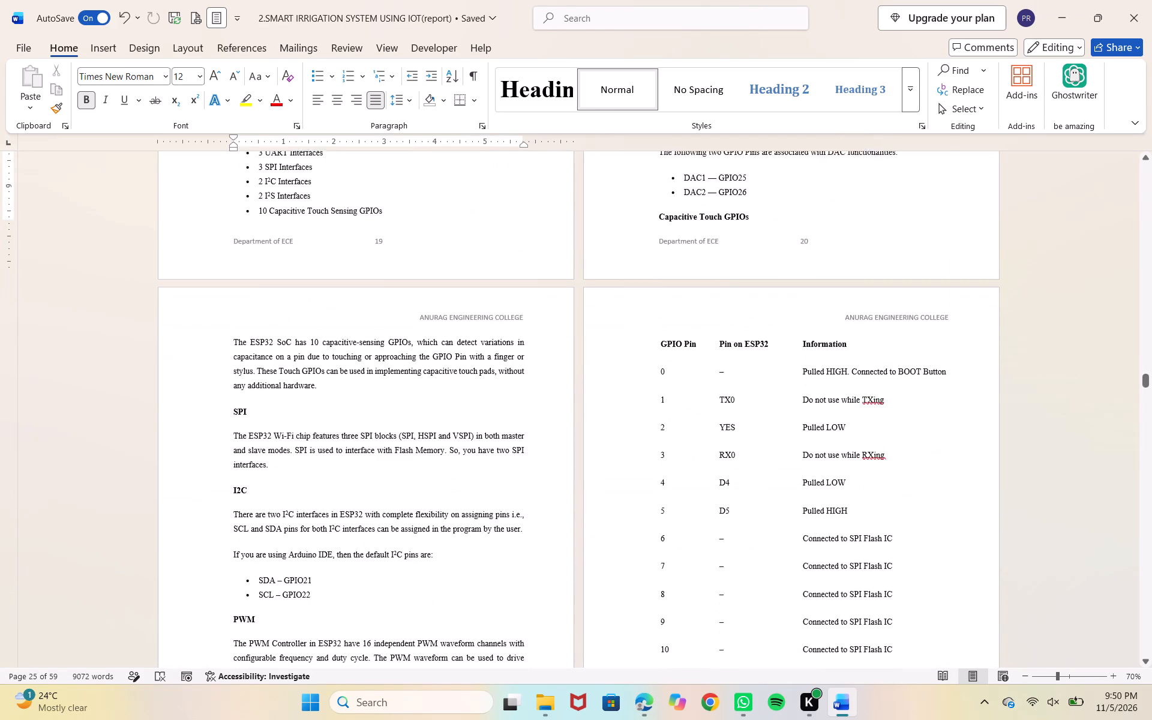
scroll(388, 460, "down", 15)
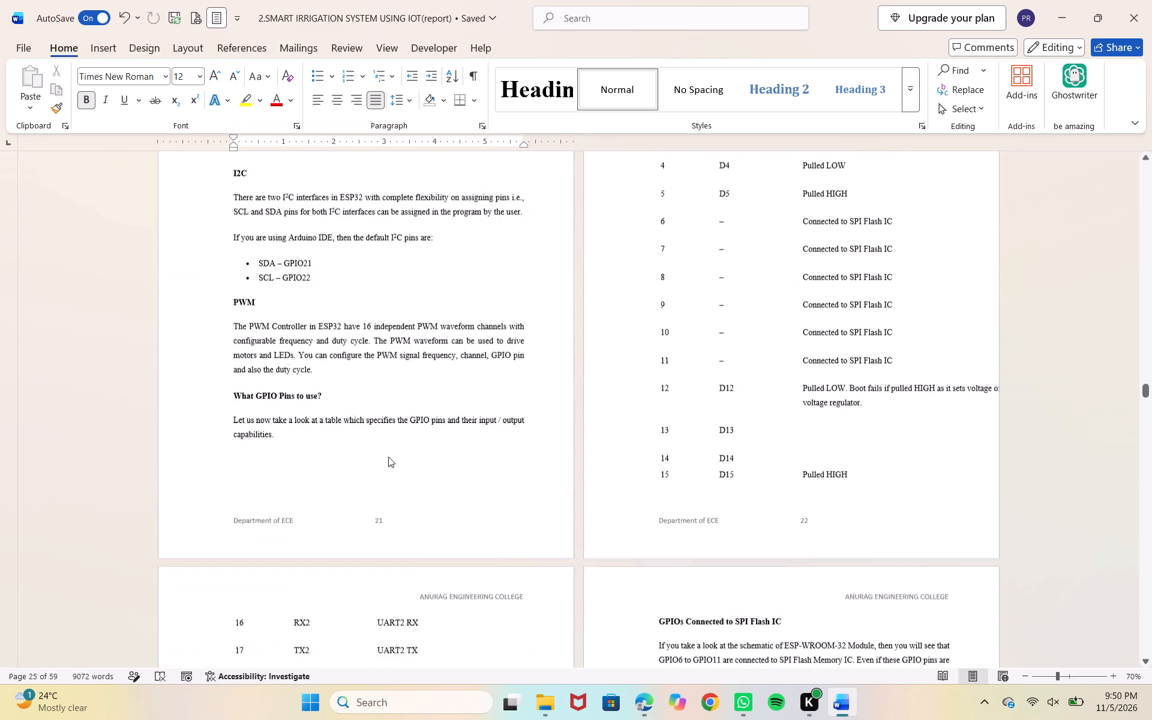
scroll(388, 457, "down", 15)
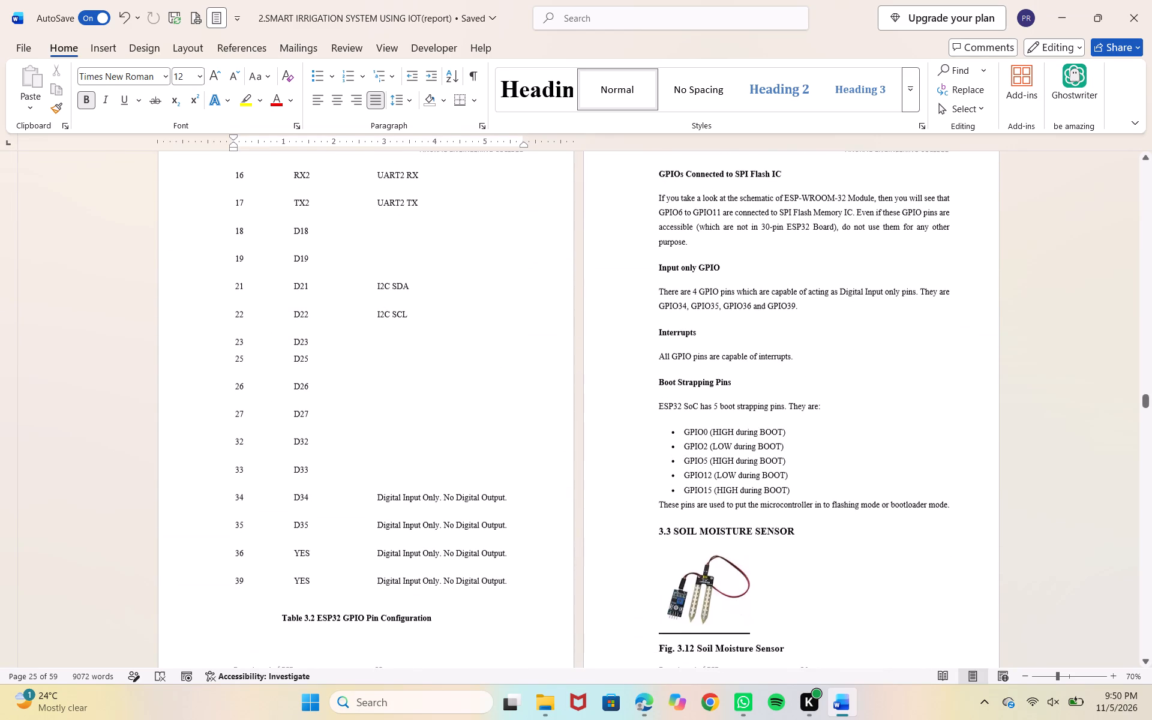
scroll(388, 457, "down", 6)
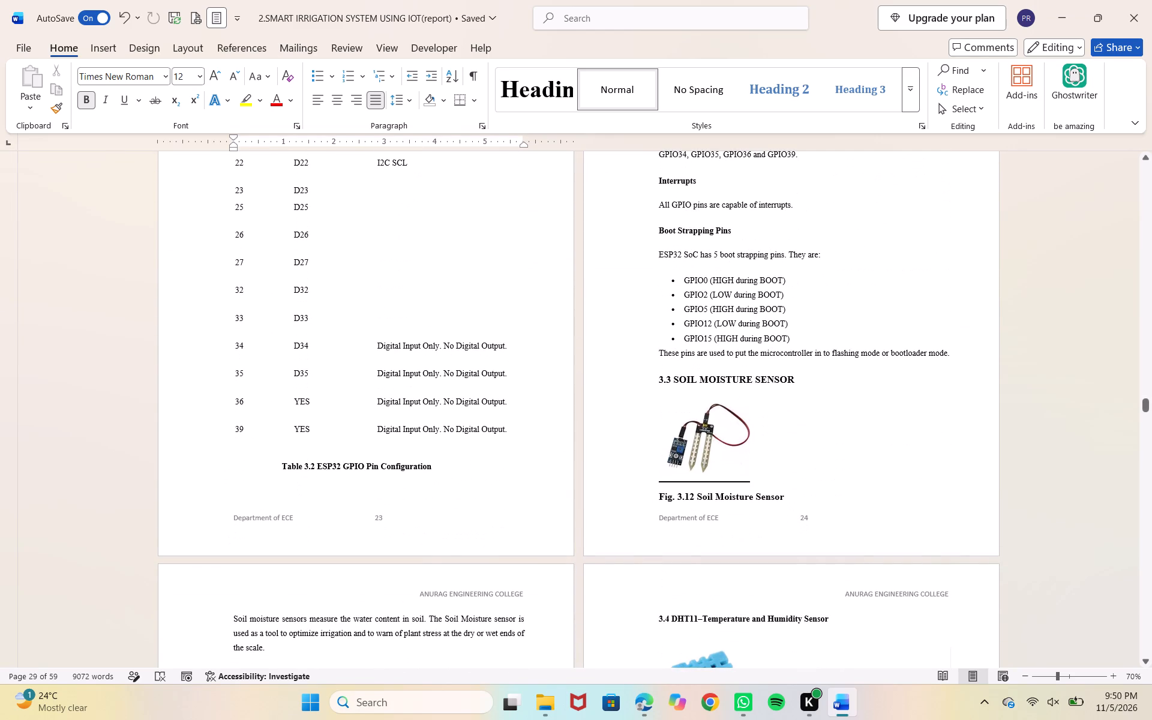
left_click(695, 497)
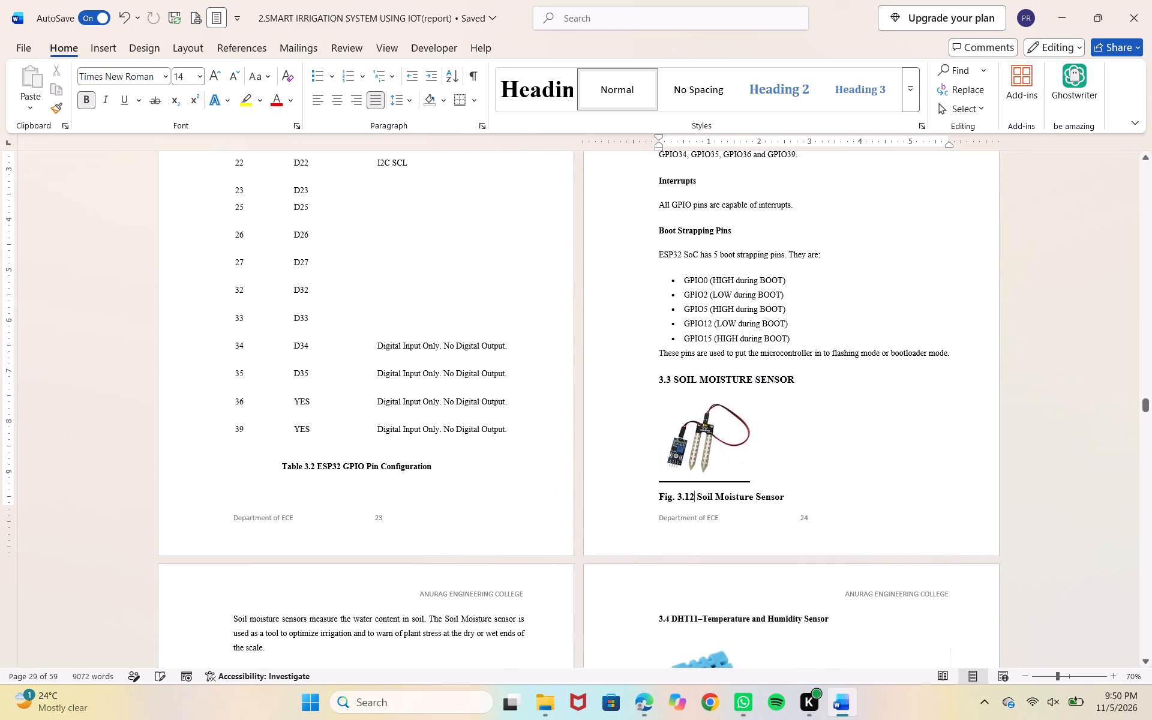
key("BackSpace")
key("1")
scroll(723, 522, "down", 2)
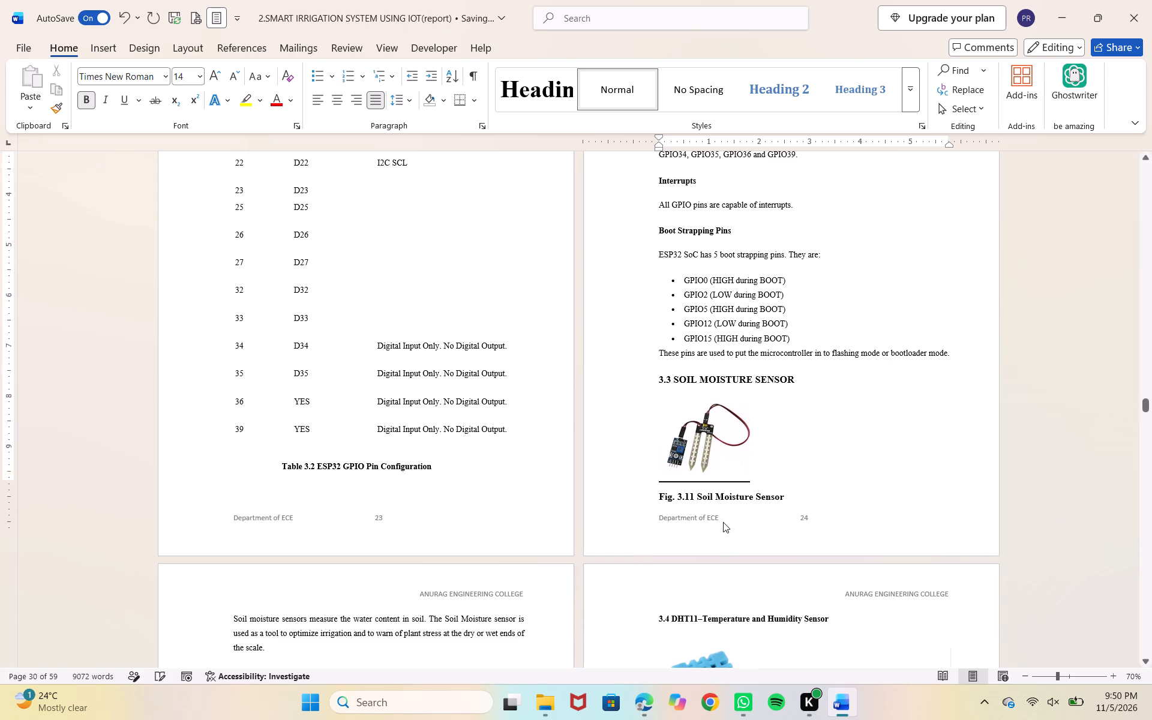
scroll(723, 522, "down", 5)
key("ctrl+s")
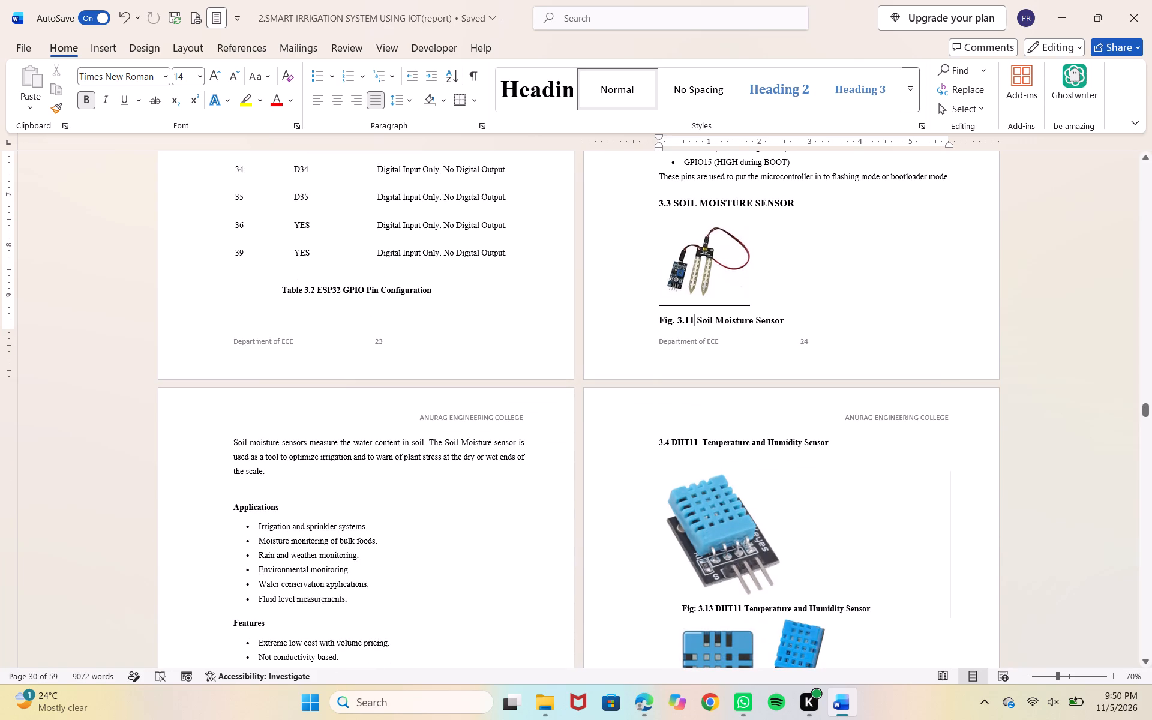
Renumber the DHT11 Sensor Pinout caption in section 3.4 as 3.12.
scroll(736, 503, "down", 3)
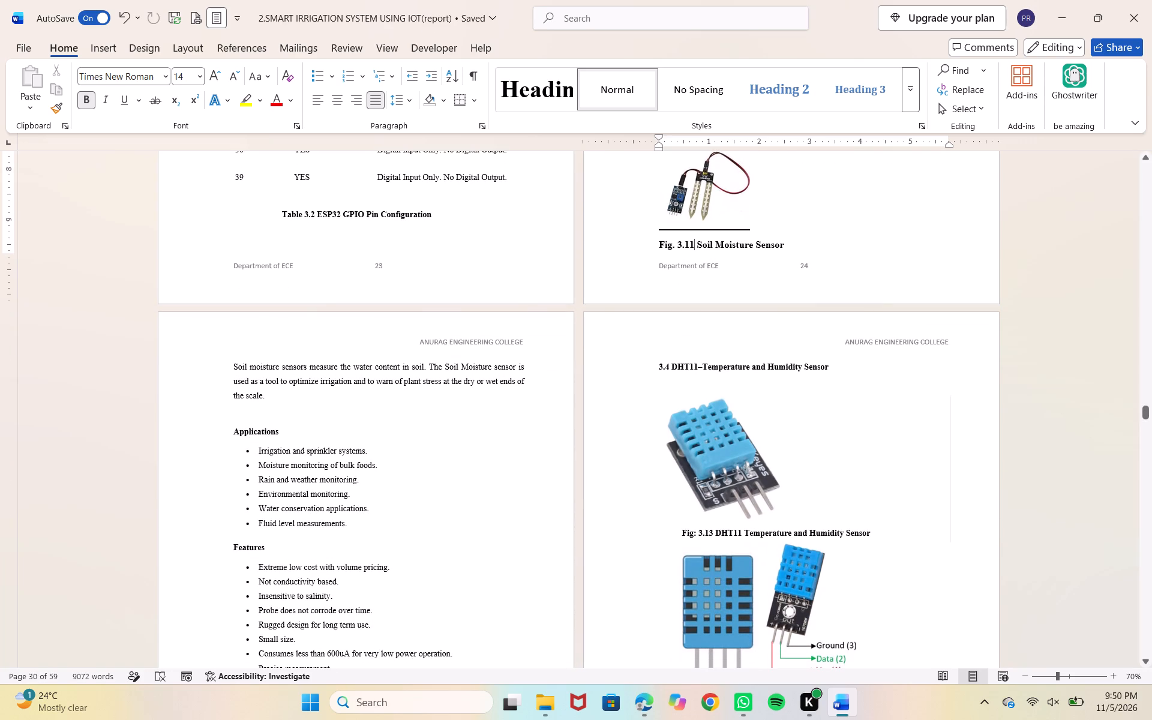
scroll(736, 503, "down", 7)
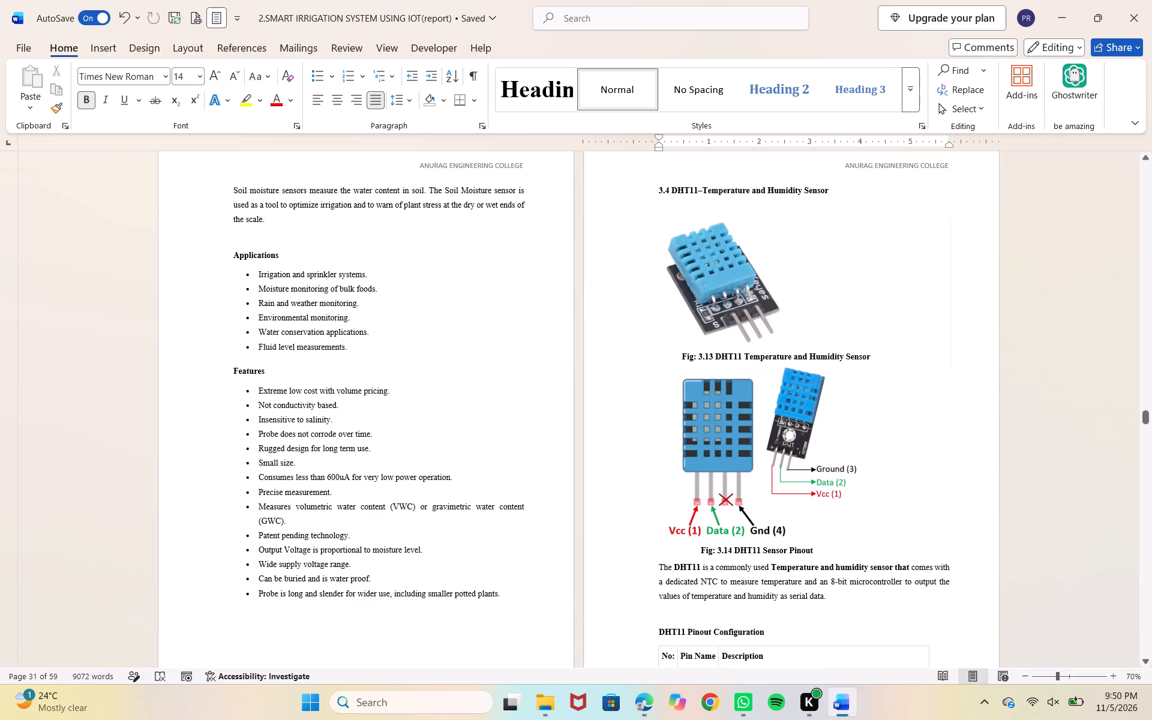
scroll(740, 556, "down", 3)
scroll(739, 536, "up", 12)
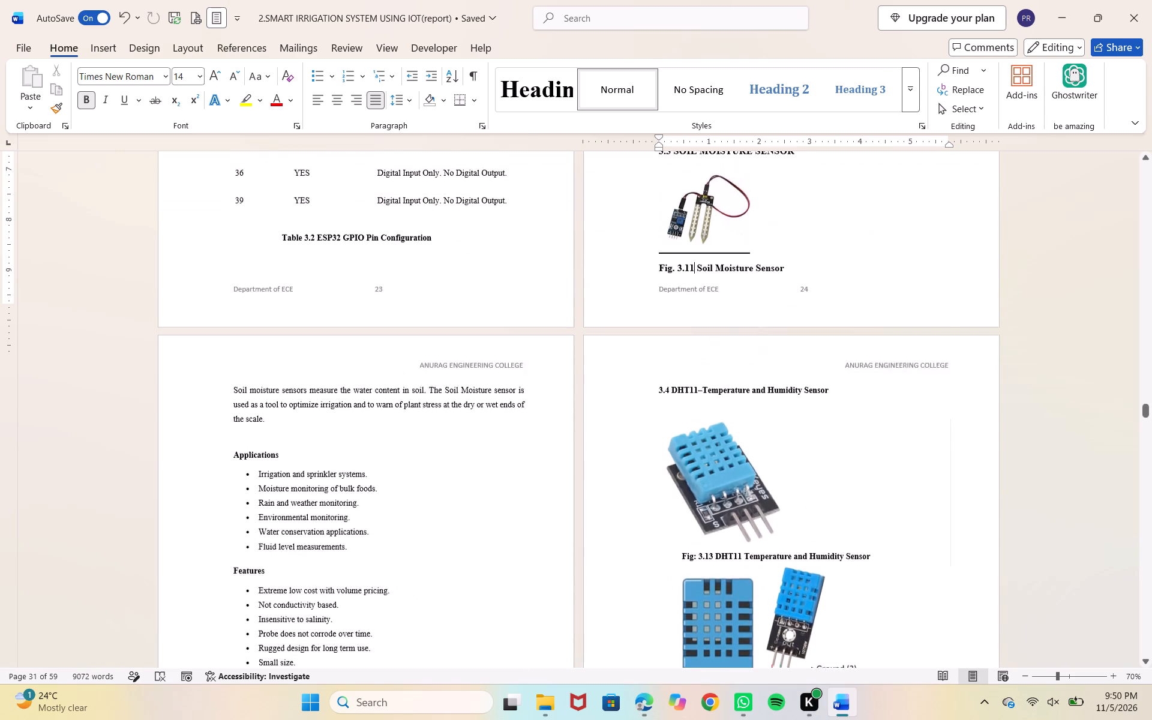
scroll(739, 536, "down", 9)
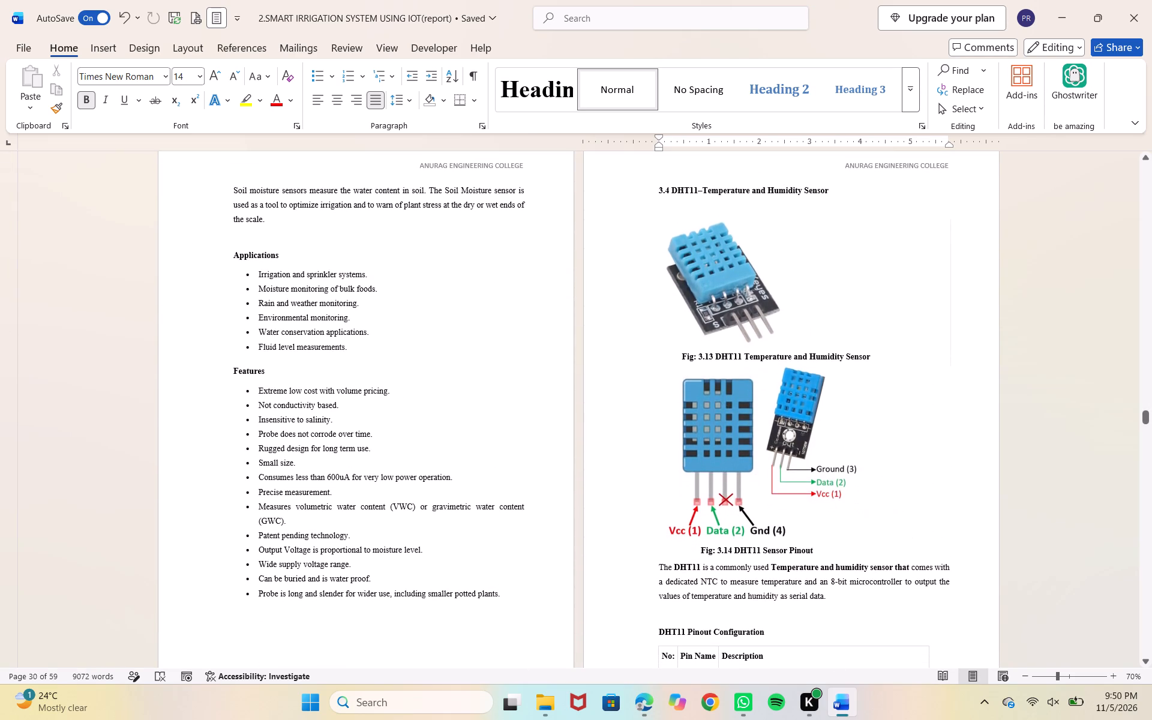
scroll(737, 550, "down", 1)
left_click(730, 527)
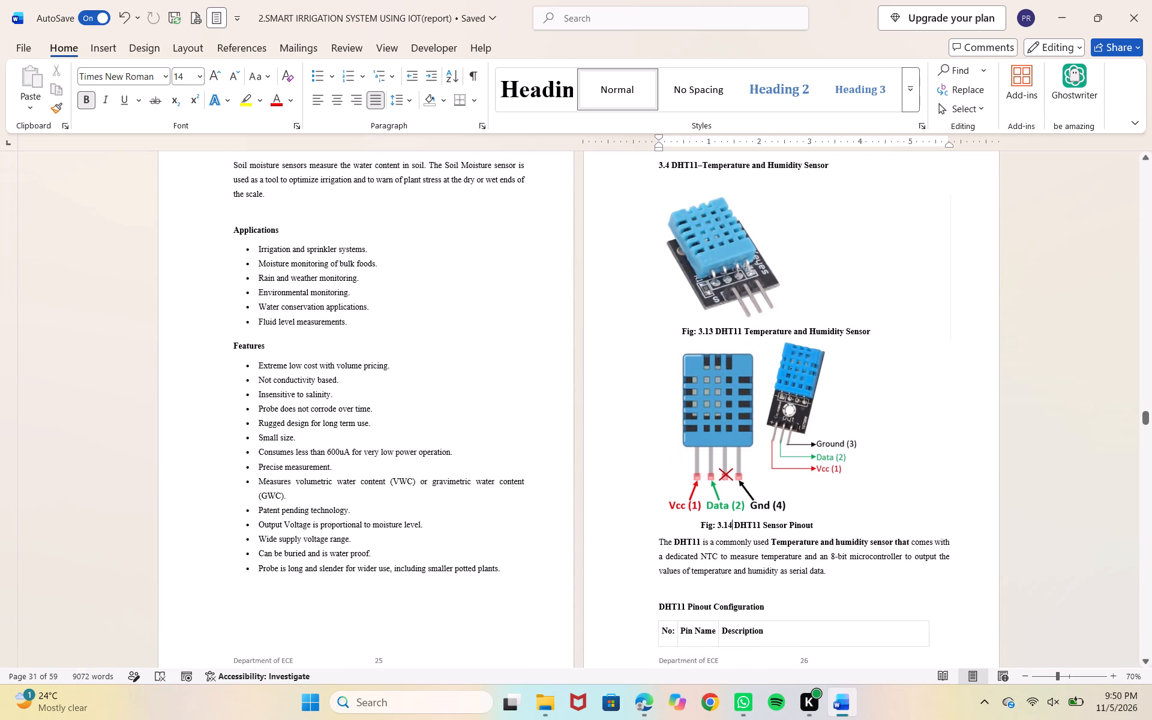
key("BackSpace")
key("2")
Examine the figures and captions from the DHT11 section through the relay, DC motor and LCD pages to the start of Chapter 4.
scroll(736, 529, "down", 4)
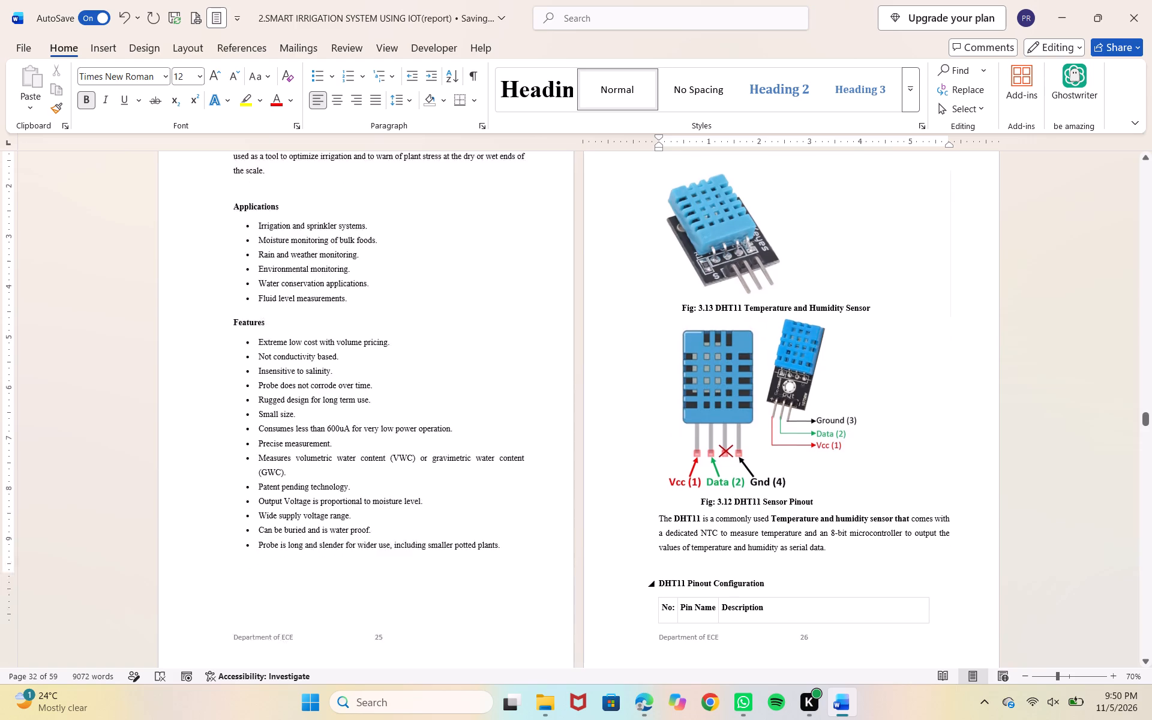
scroll(736, 529, "down", 9)
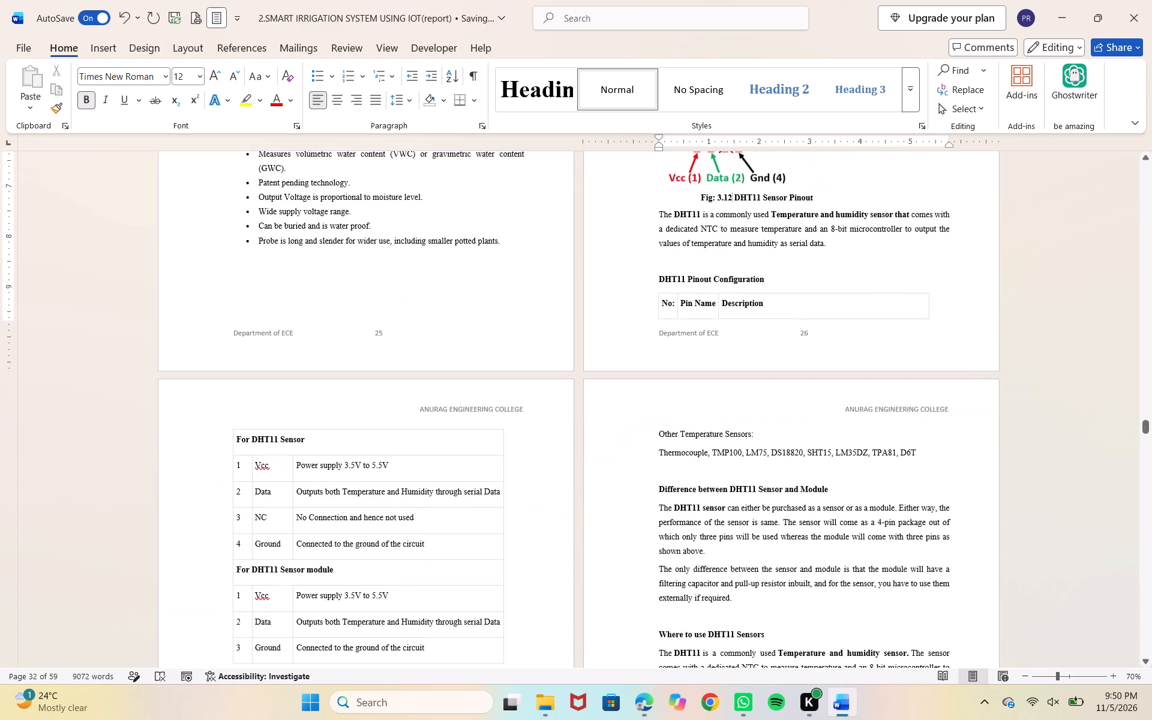
scroll(737, 528, "down", 13)
scroll(737, 526, "down", 11)
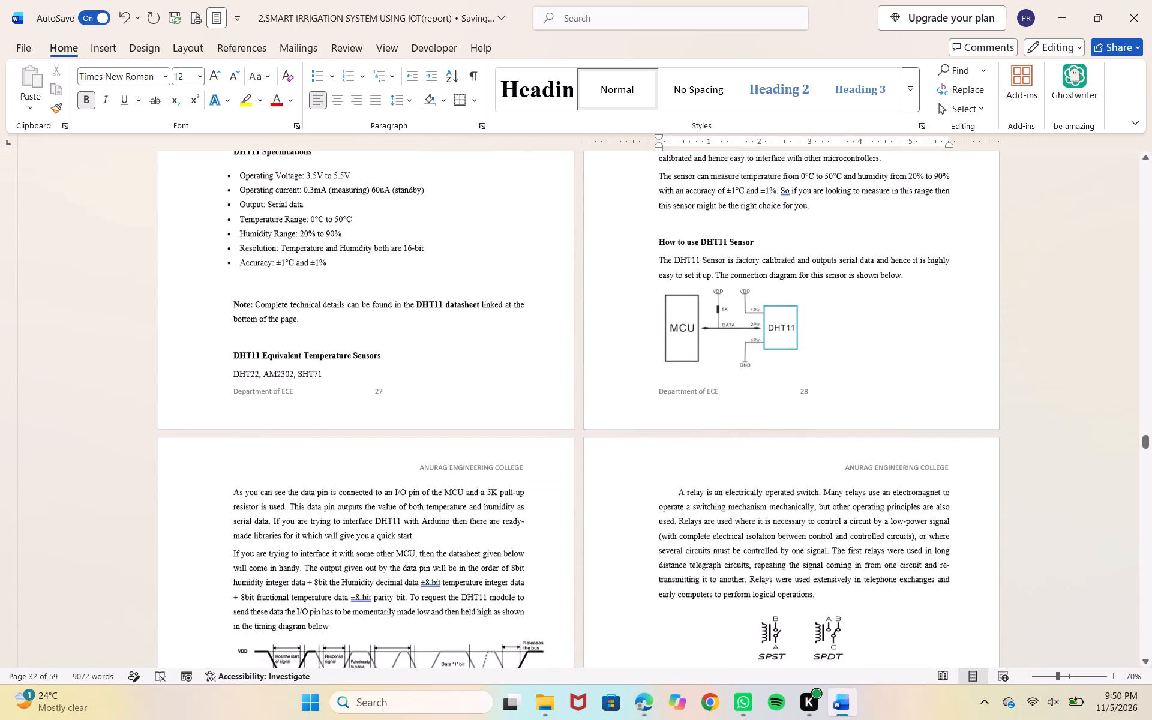
scroll(737, 524, "down", 13)
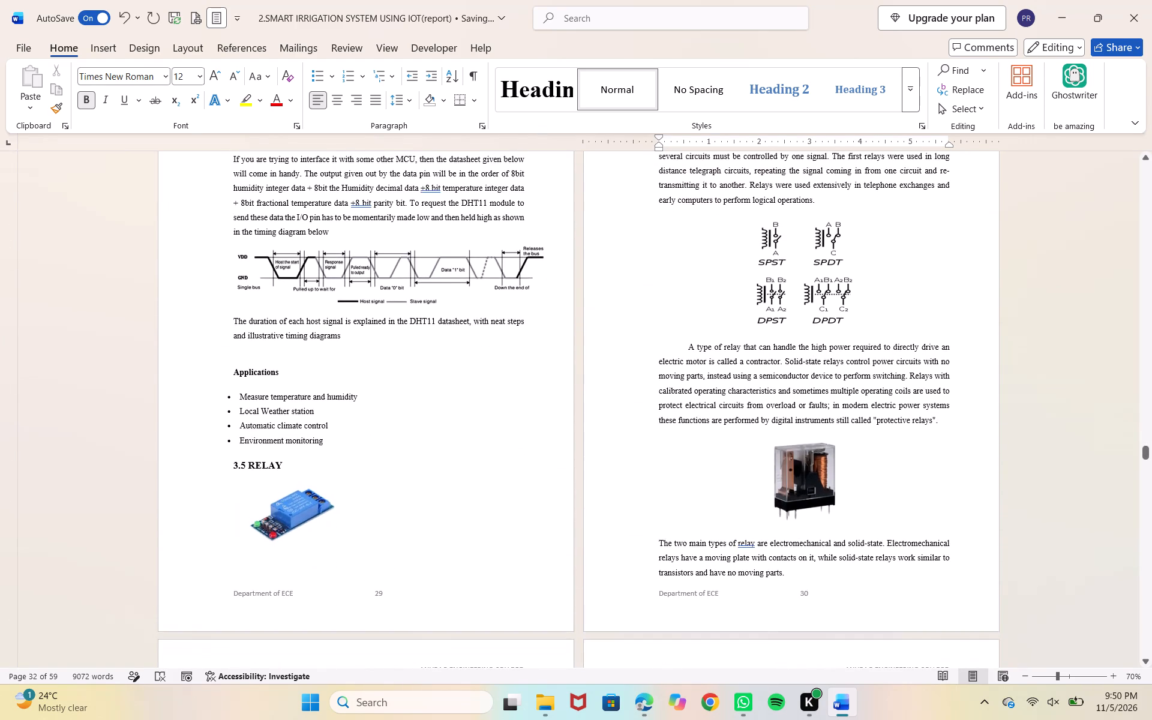
scroll(739, 522, "up", 6)
scroll(739, 522, "down", 14)
scroll(739, 521, "down", 14)
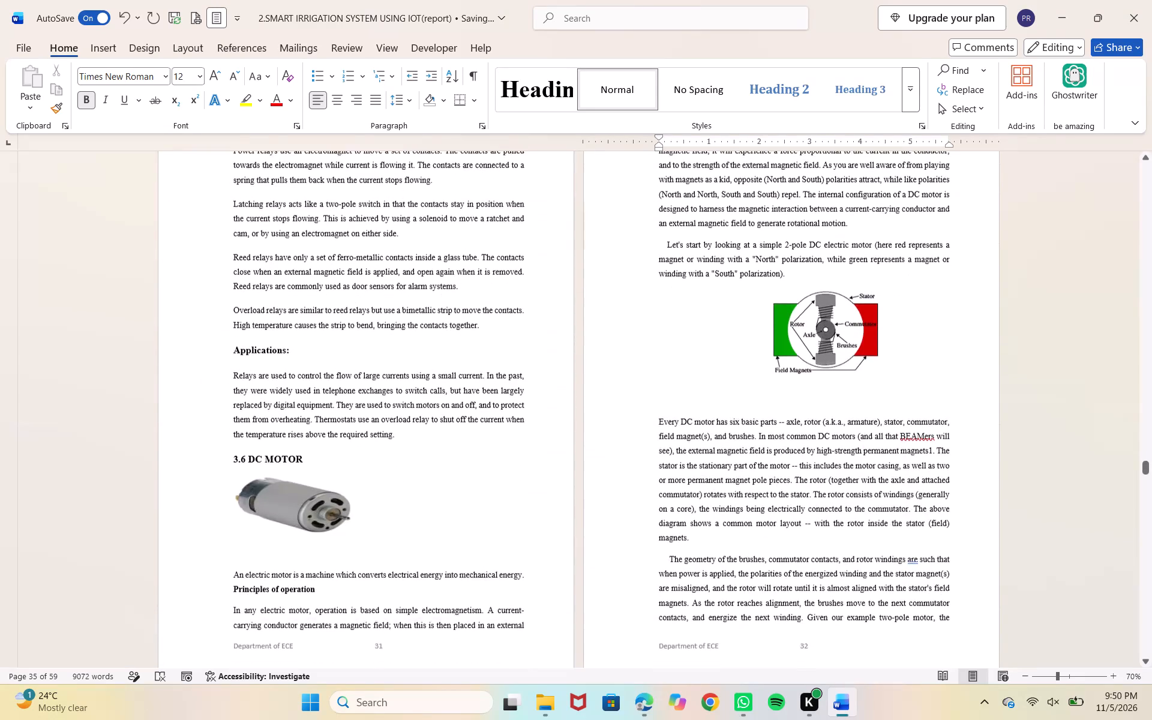
scroll(741, 518, "down", 11)
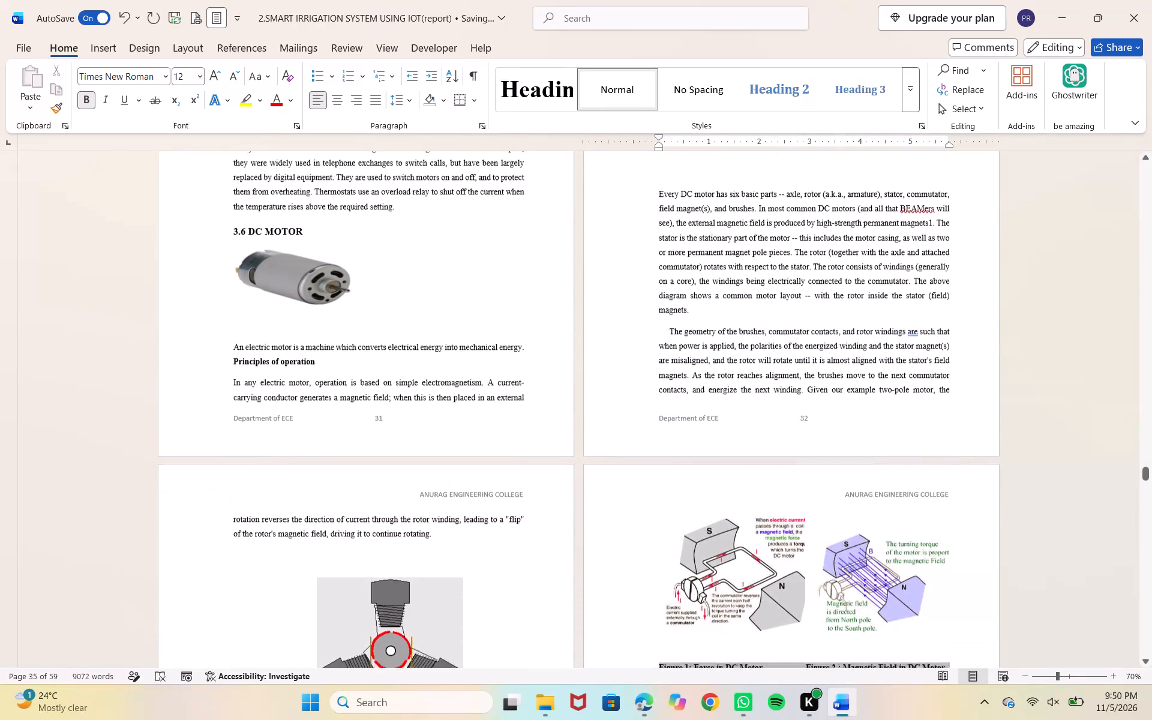
scroll(741, 518, "down", 13)
scroll(719, 584, "down", 6)
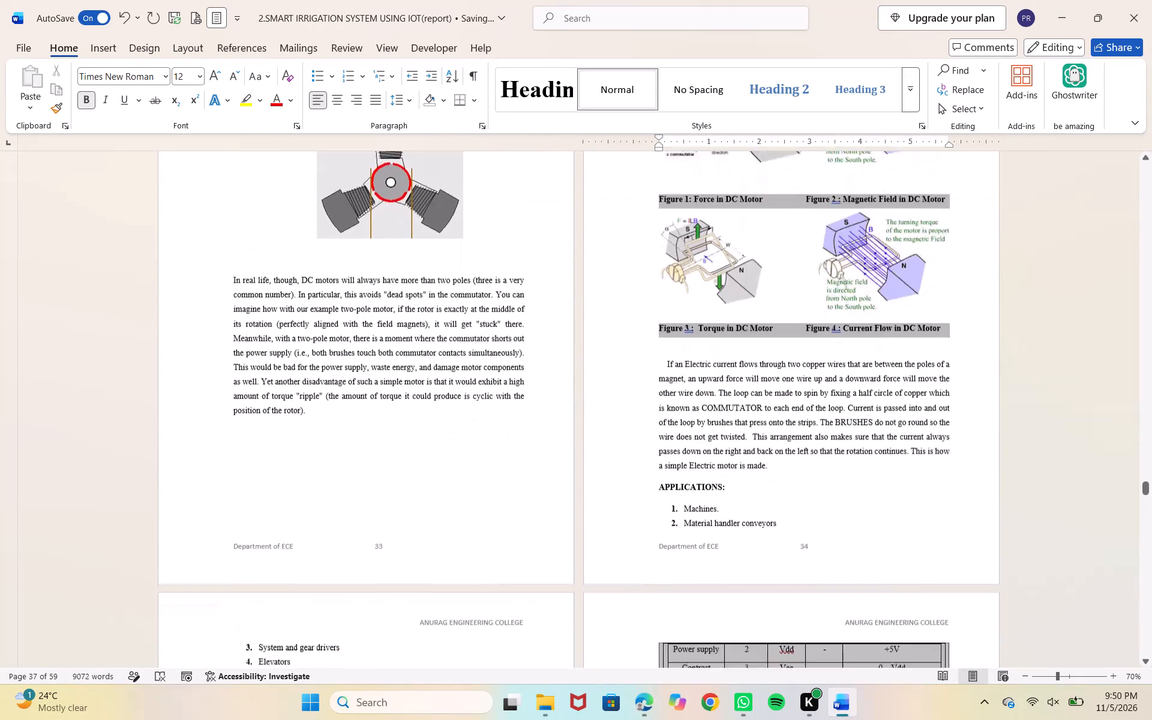
scroll(719, 584, "down", 16)
scroll(721, 578, "down", 11)
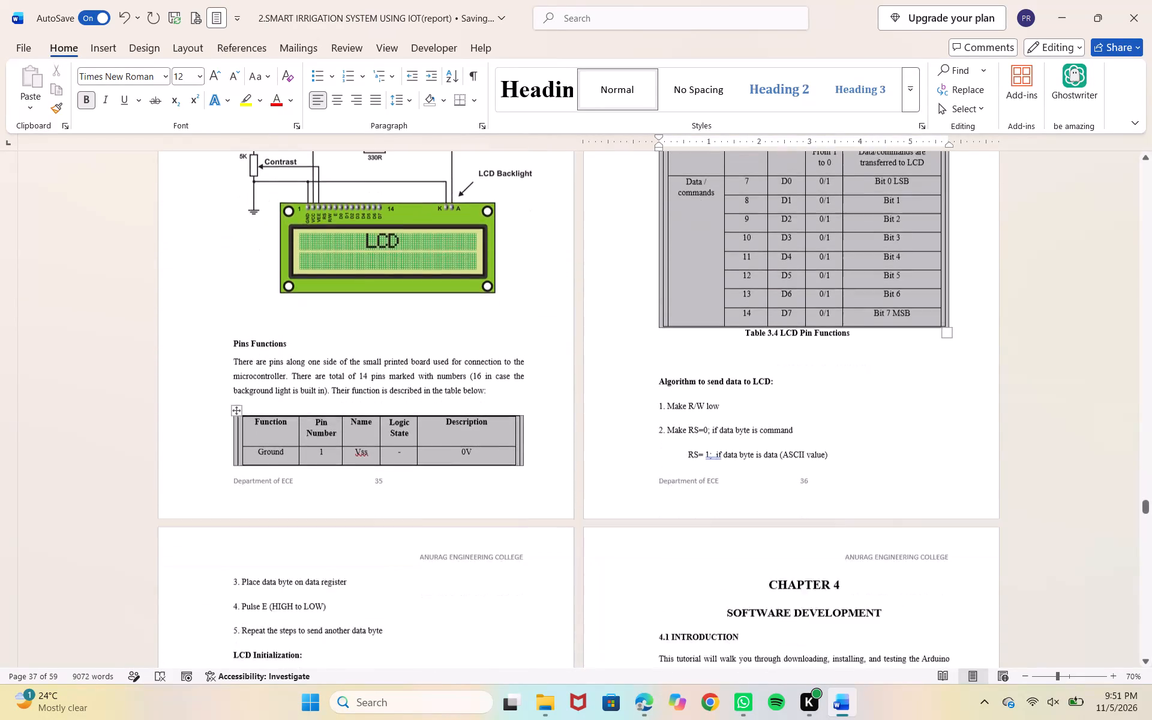
scroll(722, 577, "down", 15)
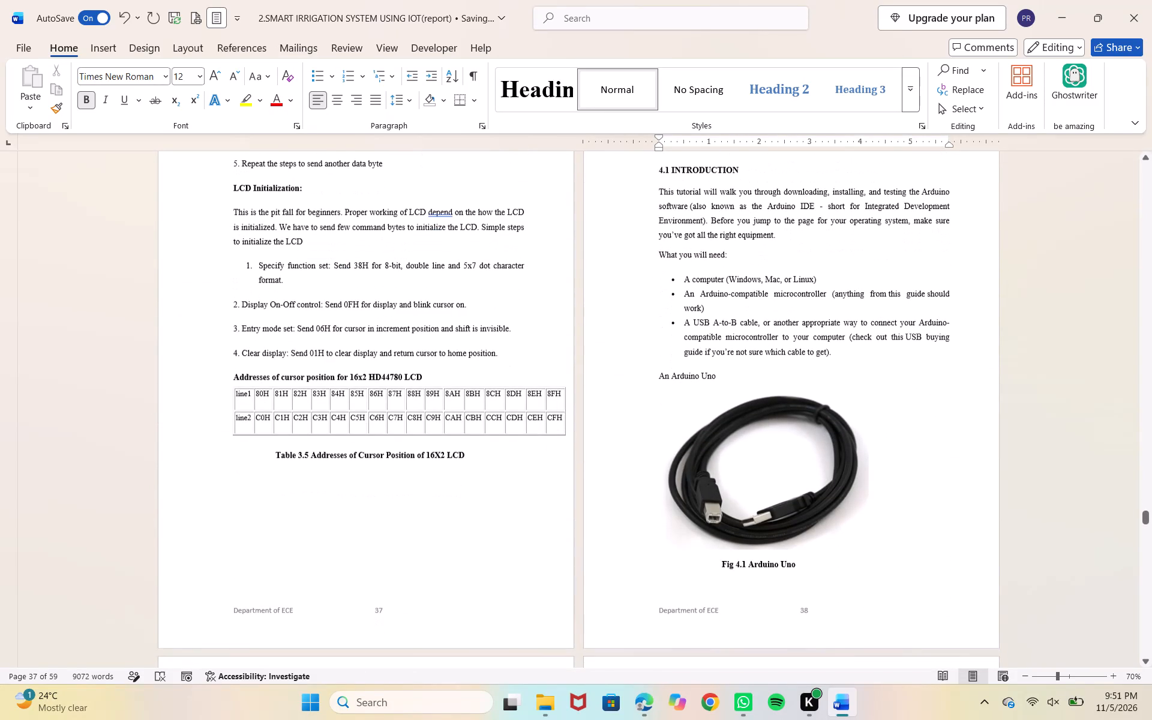
Save the report with the renumbered DHT11 Sensor Pinout caption.
key("ctrl+s")
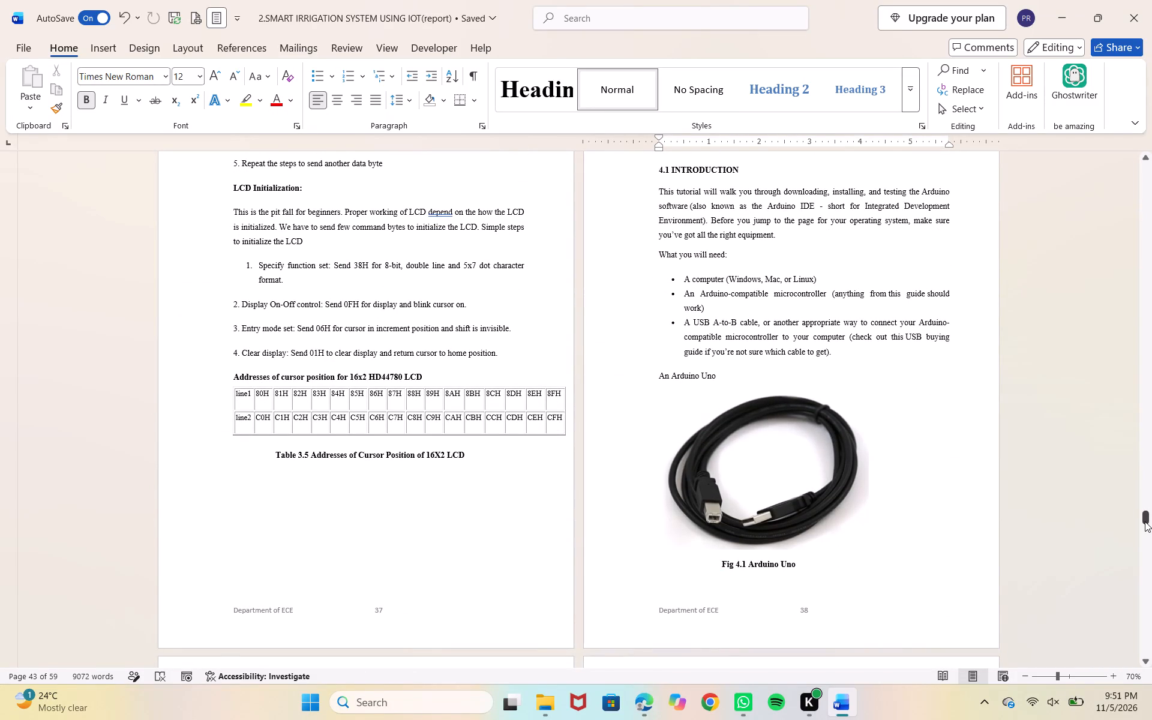
In the List of Figures, label the ESP32 Pinout Diagram entry as Fig. 3.10.
left_click_drag(1145, 521, 1135, 181)
scroll(851, 381, "up", 10)
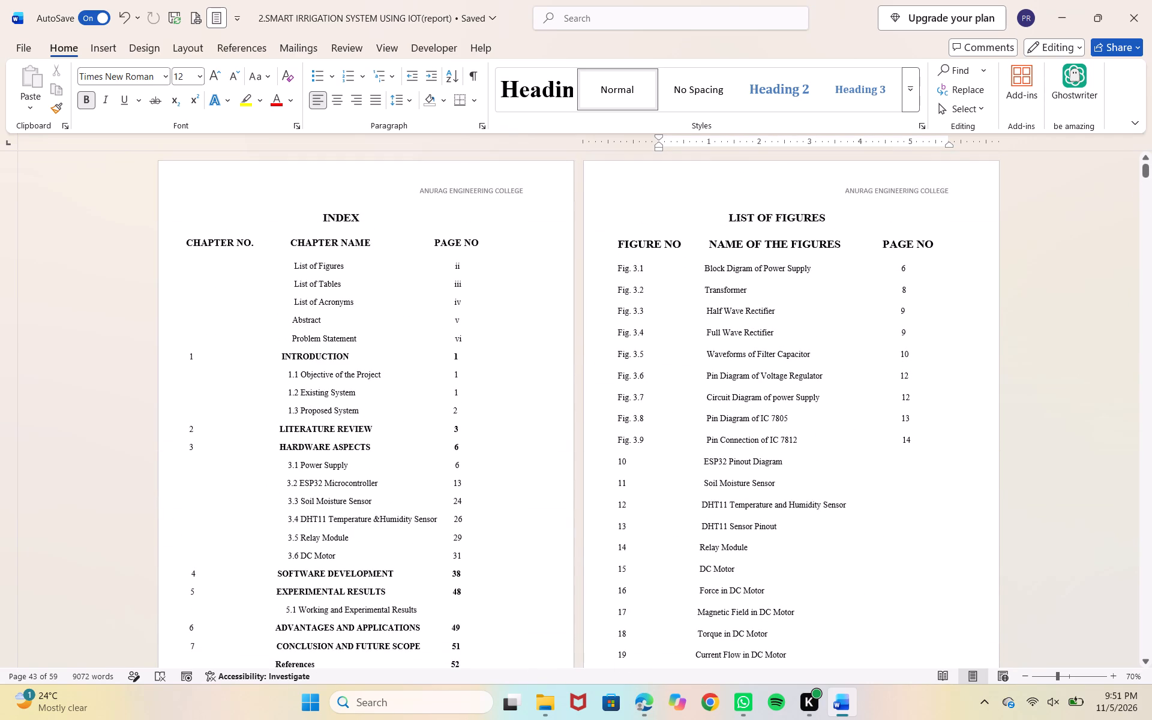
left_click(617, 463)
type("Fig.")
key("space")
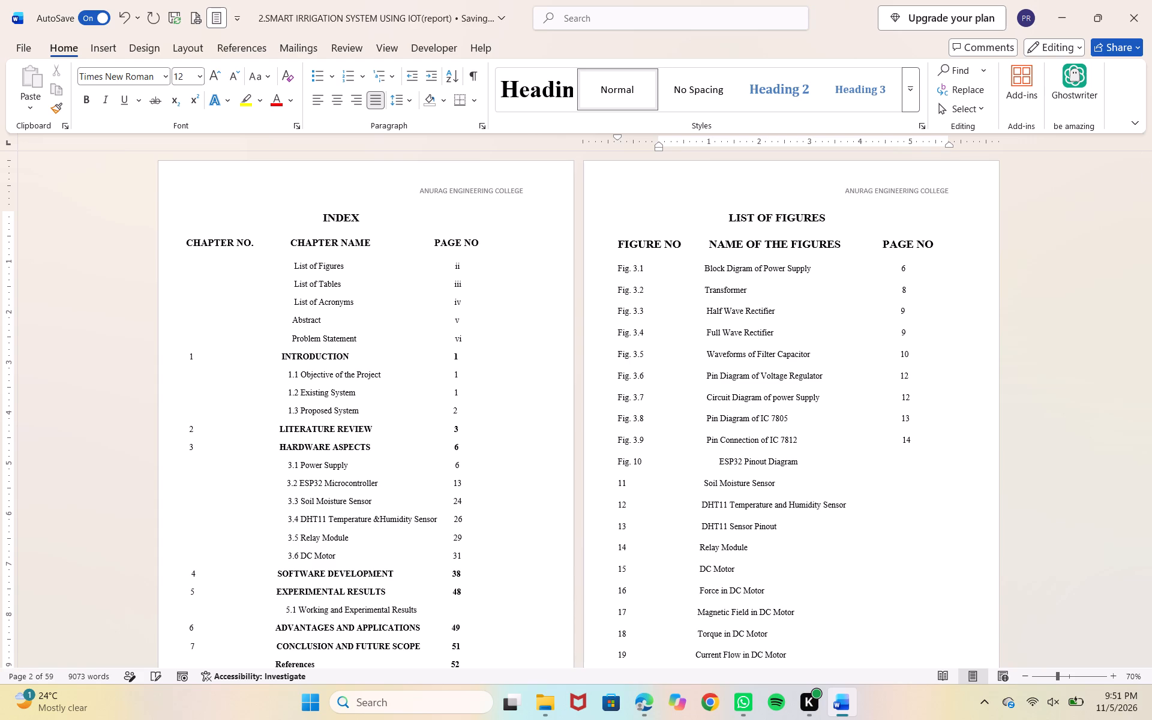
key("3")
key("period")
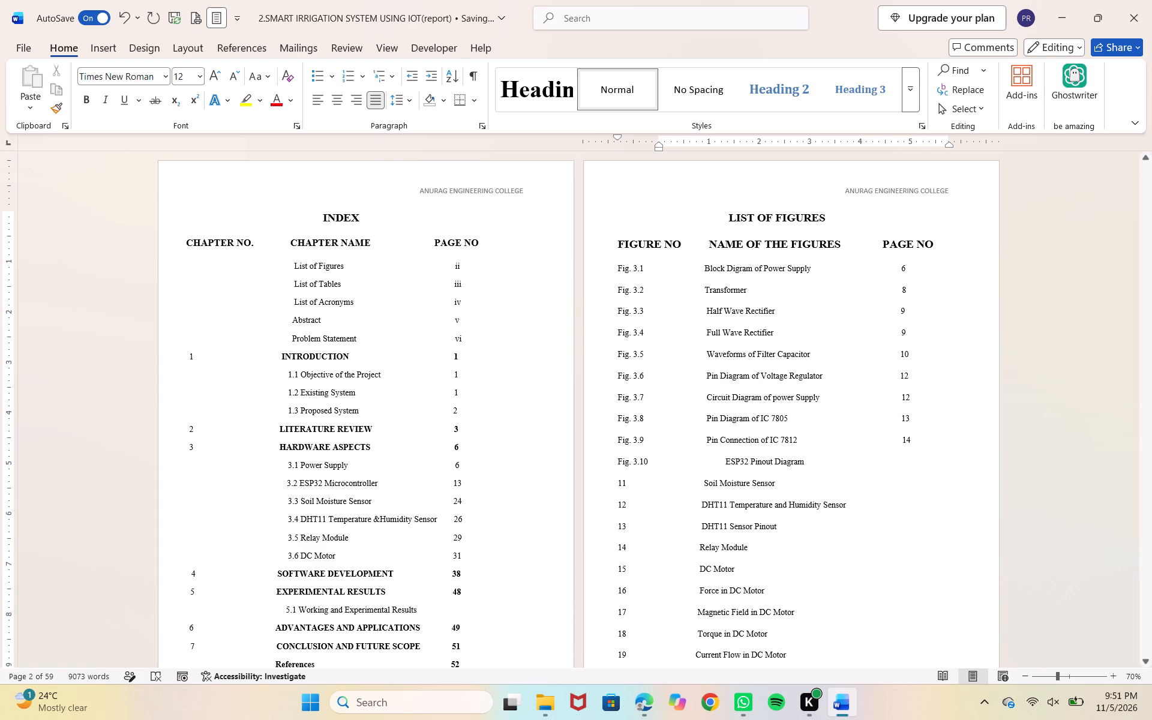
Remove the extra spaces before ESP32 Pinout Diagram in the List of Figures to align it with the figure names above.
left_click(727, 466)
key("BackSpace")
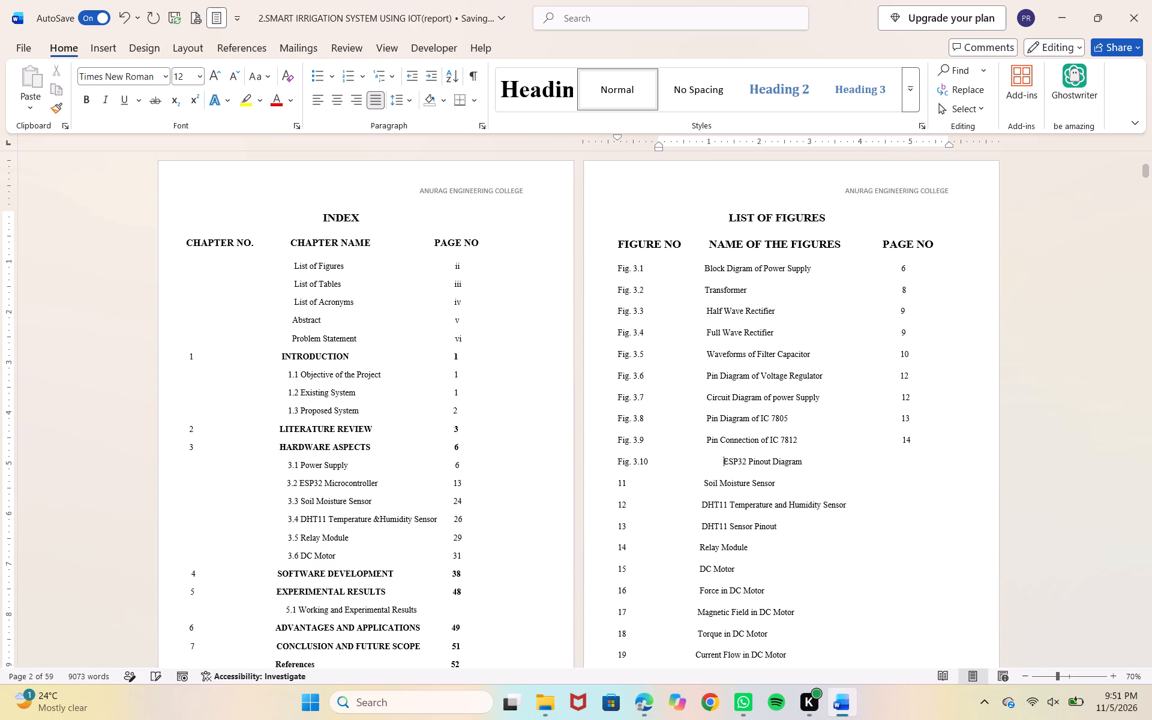
key("BackSpace")
key("BackSpace")
key("BackSpace")
key("BackSpace")
key("BackSpace")
key("BackSpace")
key("BackSpace")
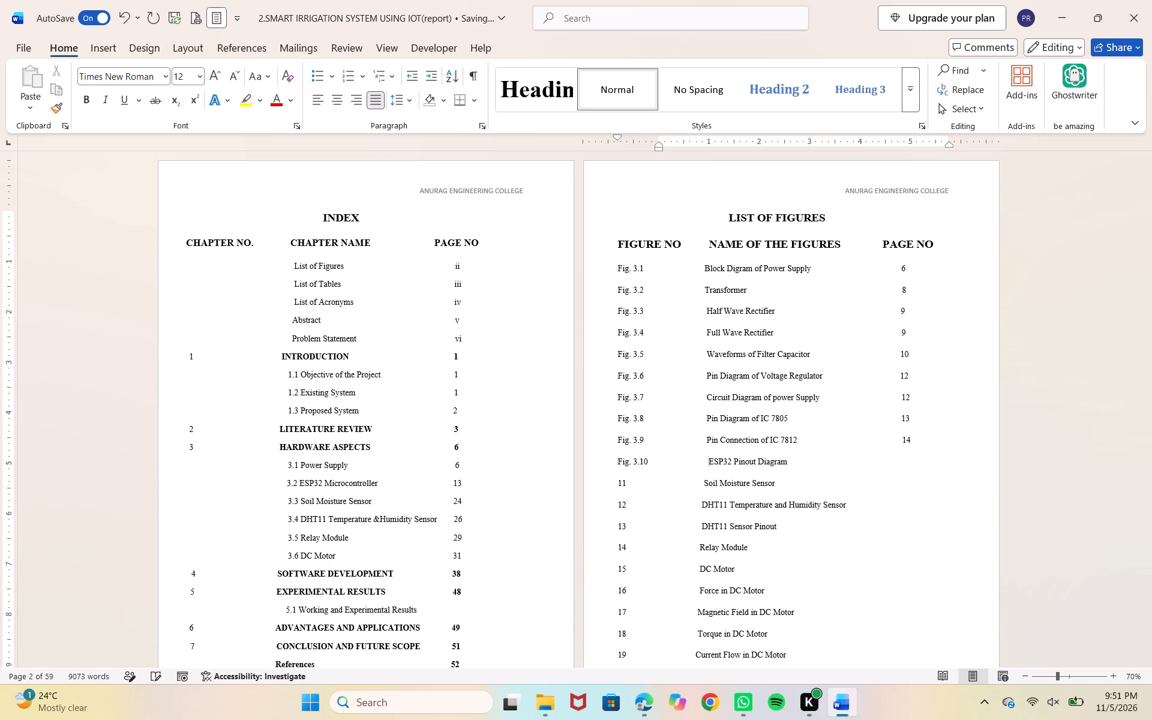
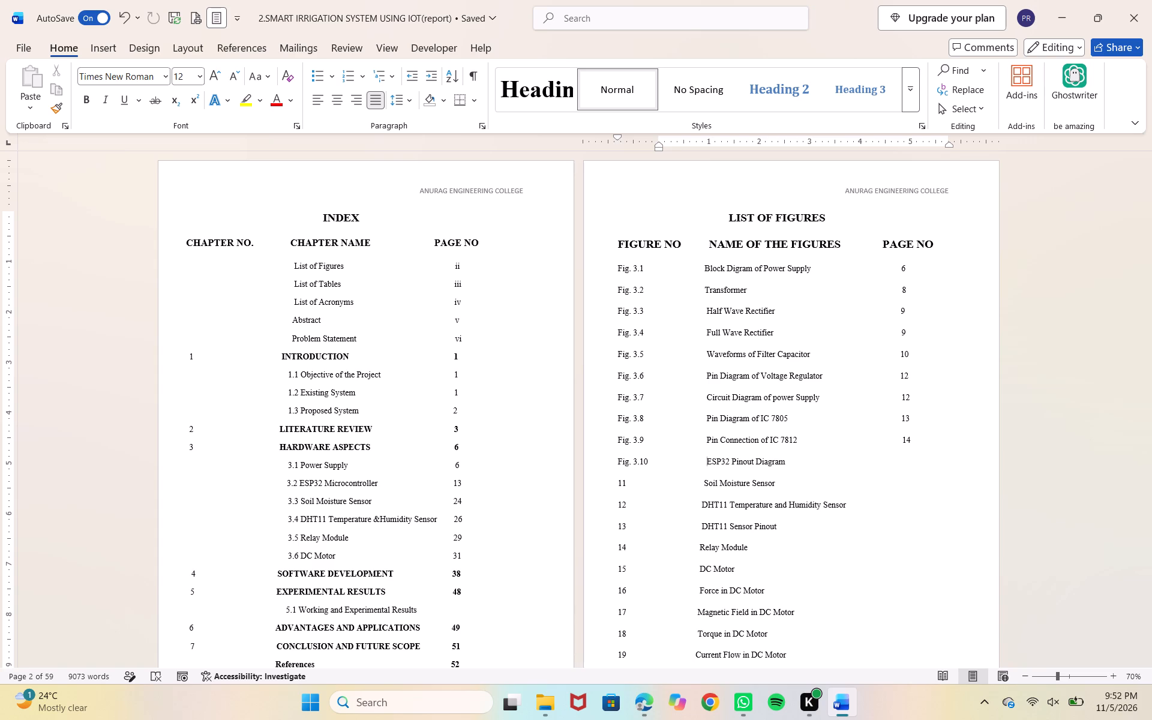
Add one space before Soil Moisture Sensor in the List of Figures to bring it closer to the names above.
scroll(739, 474, "down", 1)
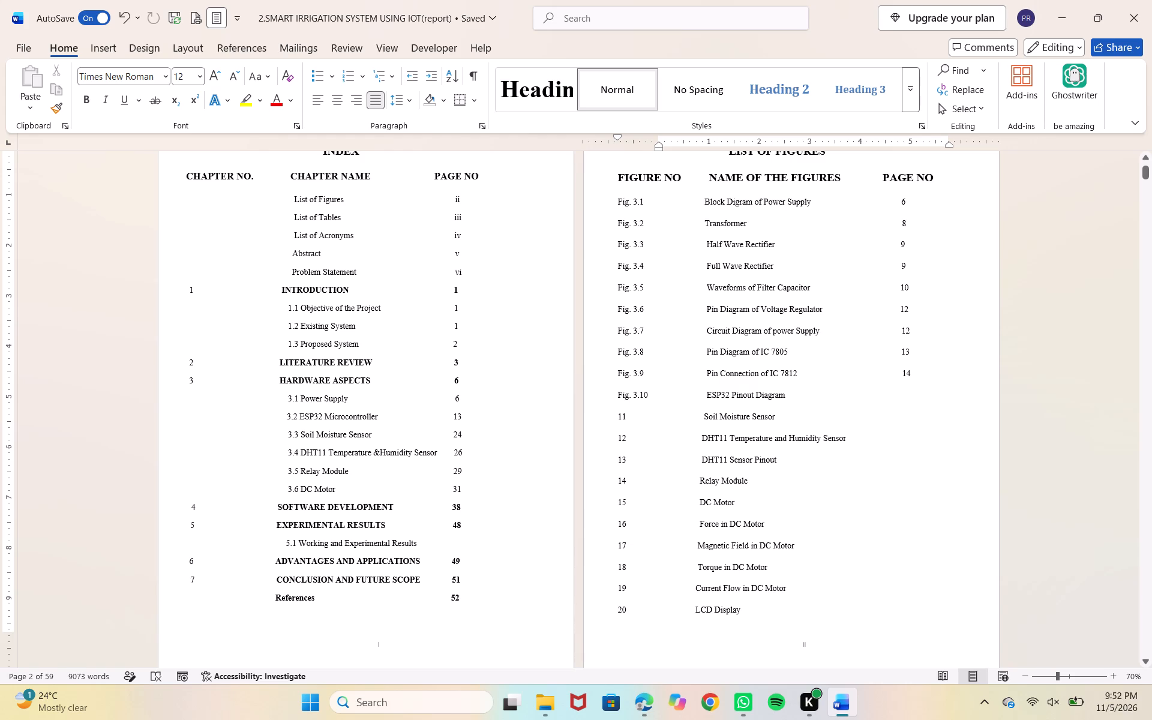
left_click(704, 419)
key("space")
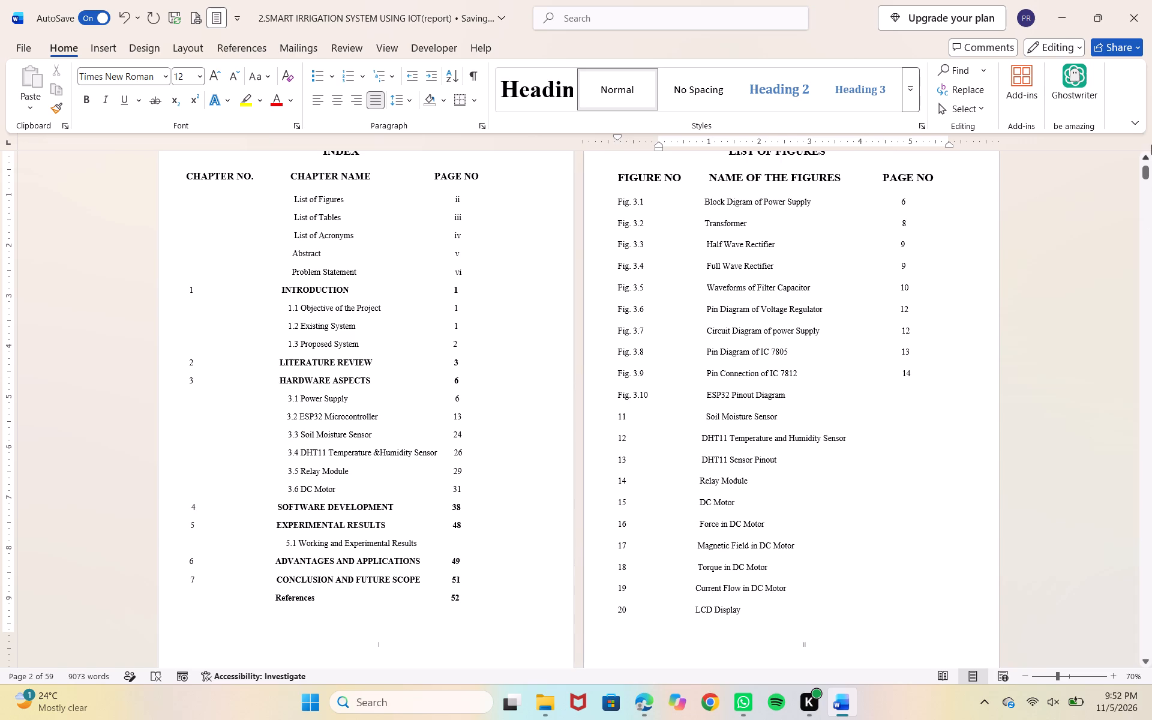
Check the Soil Moisture Sensor caption in Chapter 3 and label its List of Figures entry as Fig. 3.11.
left_click_drag(1147, 168, 1151, 380)
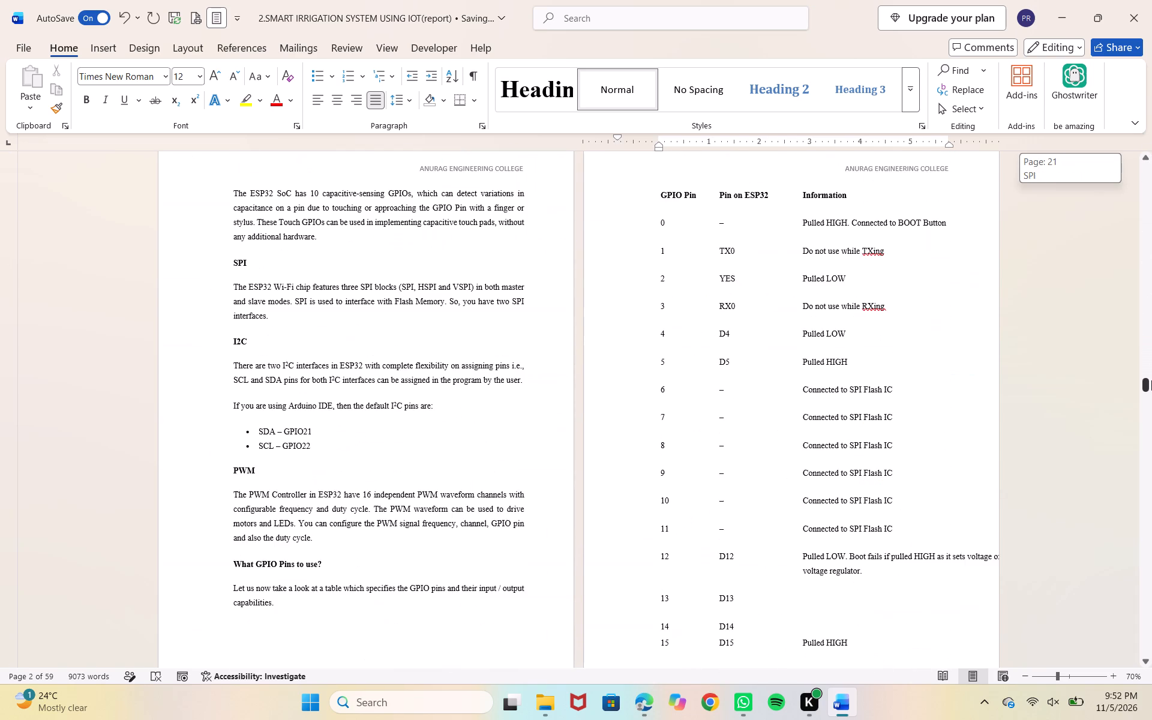
left_click_drag(1151, 380, 1151, 403)
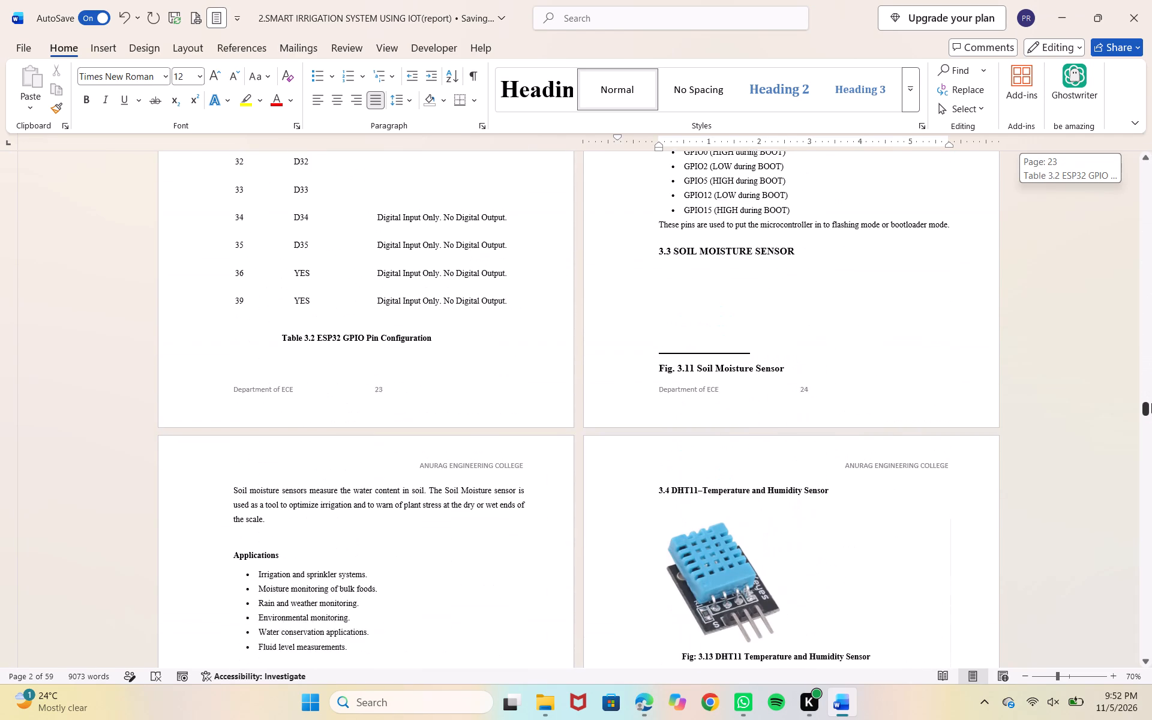
left_click_drag(1151, 403, 1151, 403)
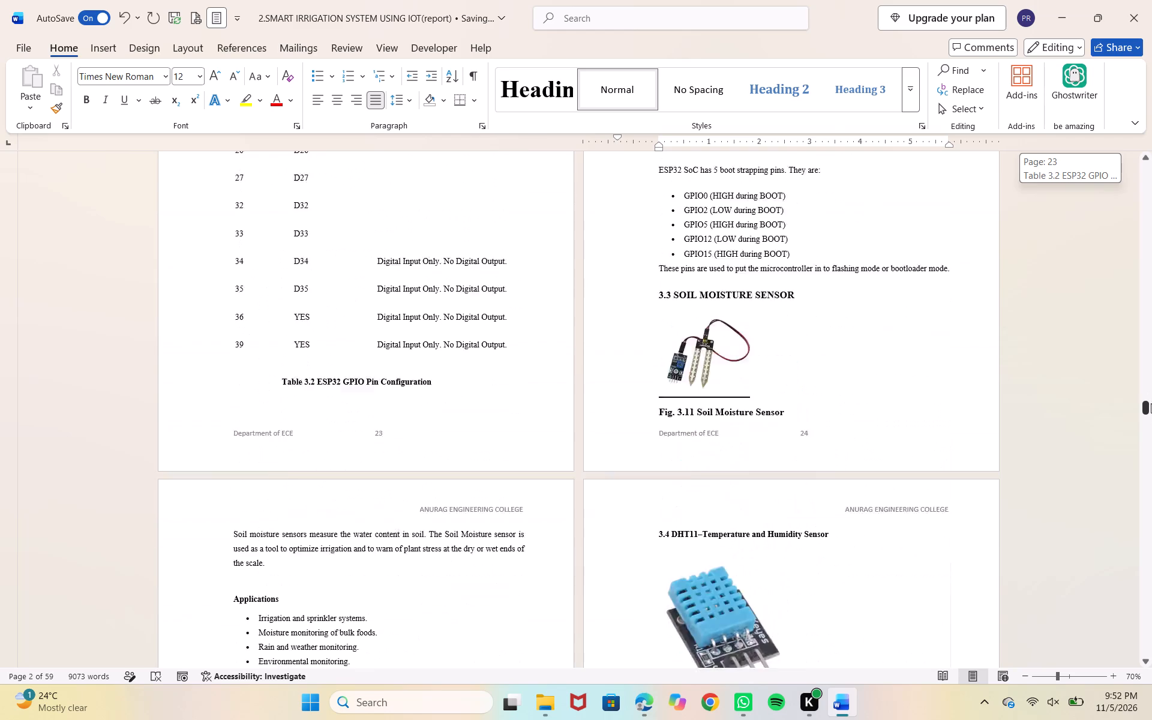
left_click_drag(1151, 403, 1151, 417)
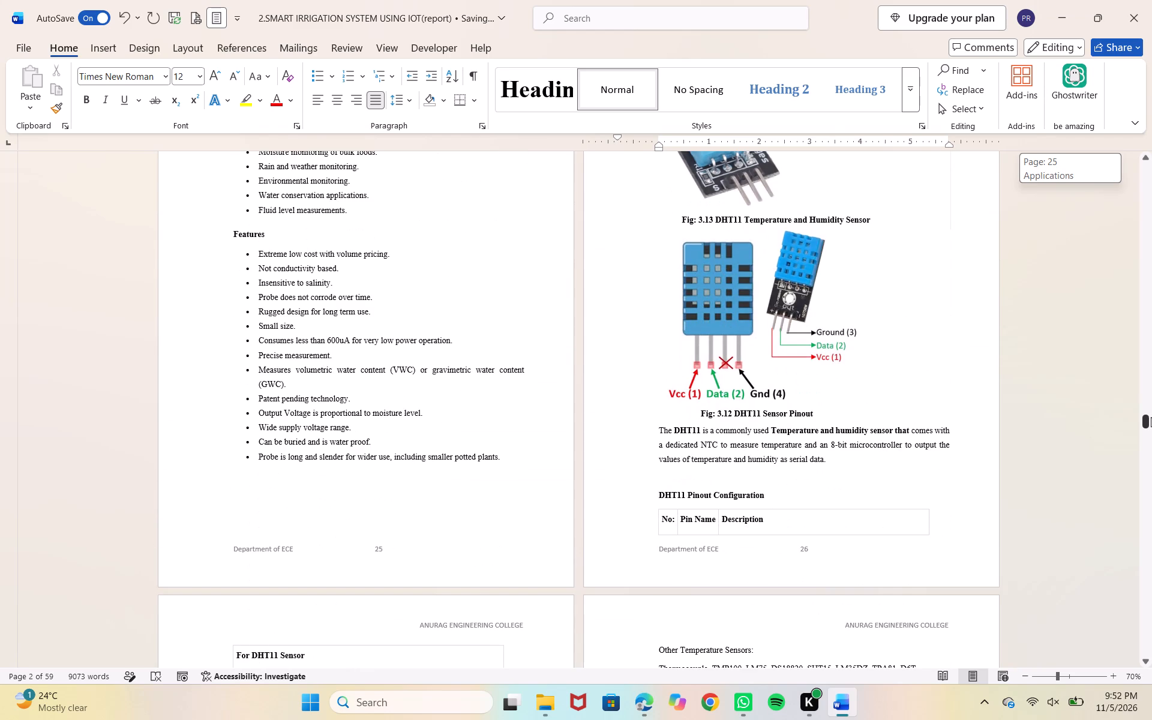
left_click_drag(1151, 417, 1117, 218)
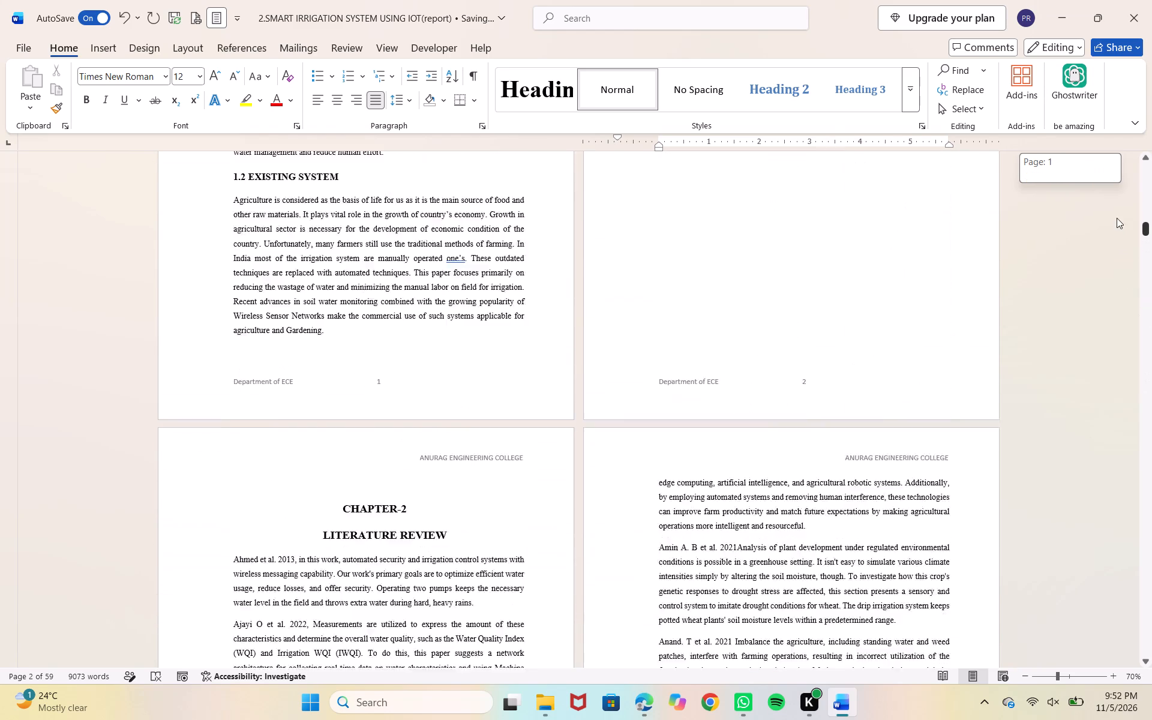
left_click_drag(1117, 218, 1112, 178)
scroll(784, 352, "up", 11)
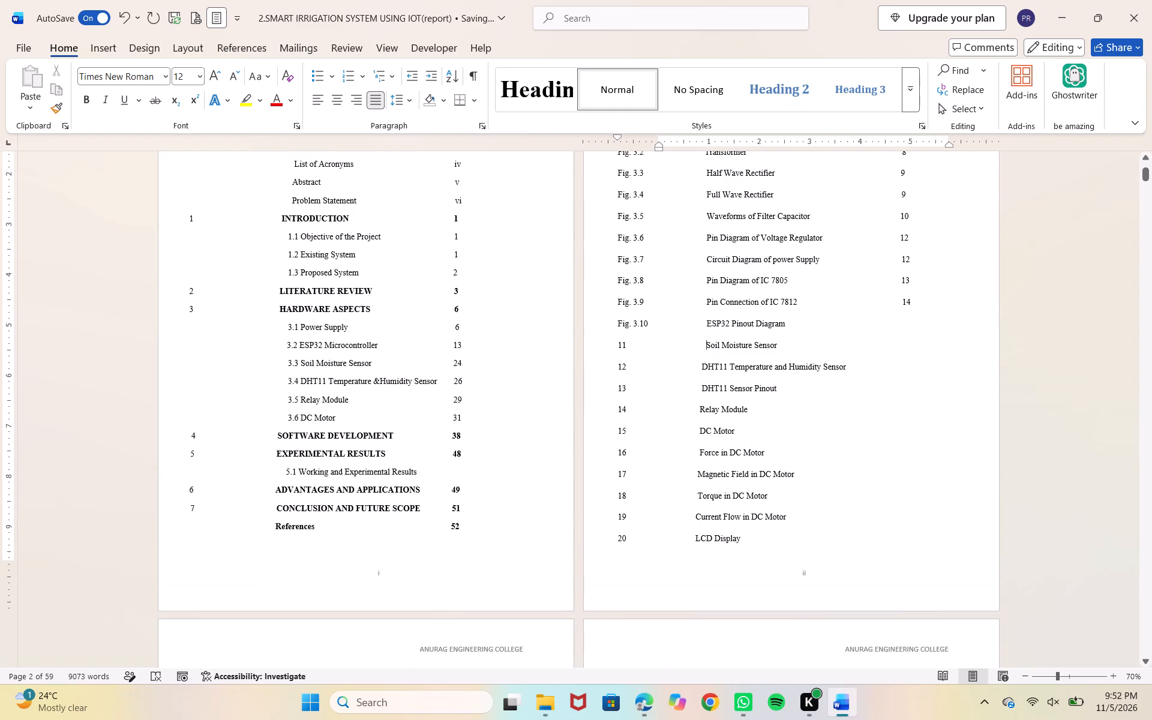
left_click(619, 346)
type("Fig")
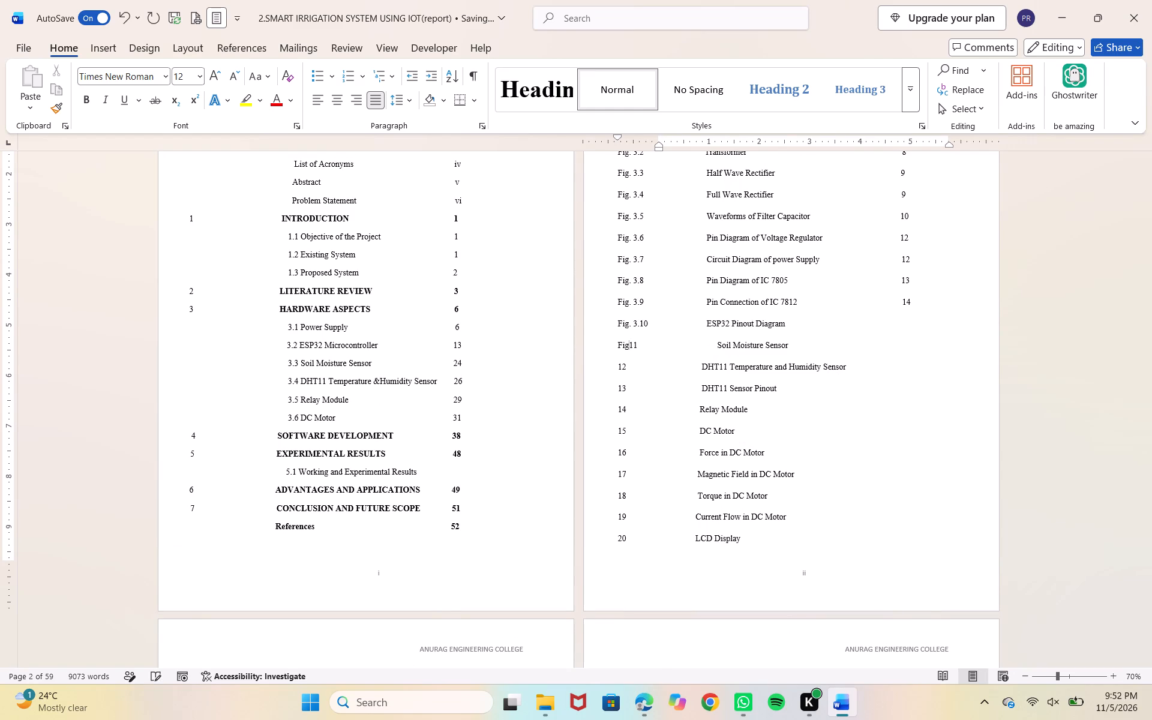
key("period")
key("space")
type("3.")
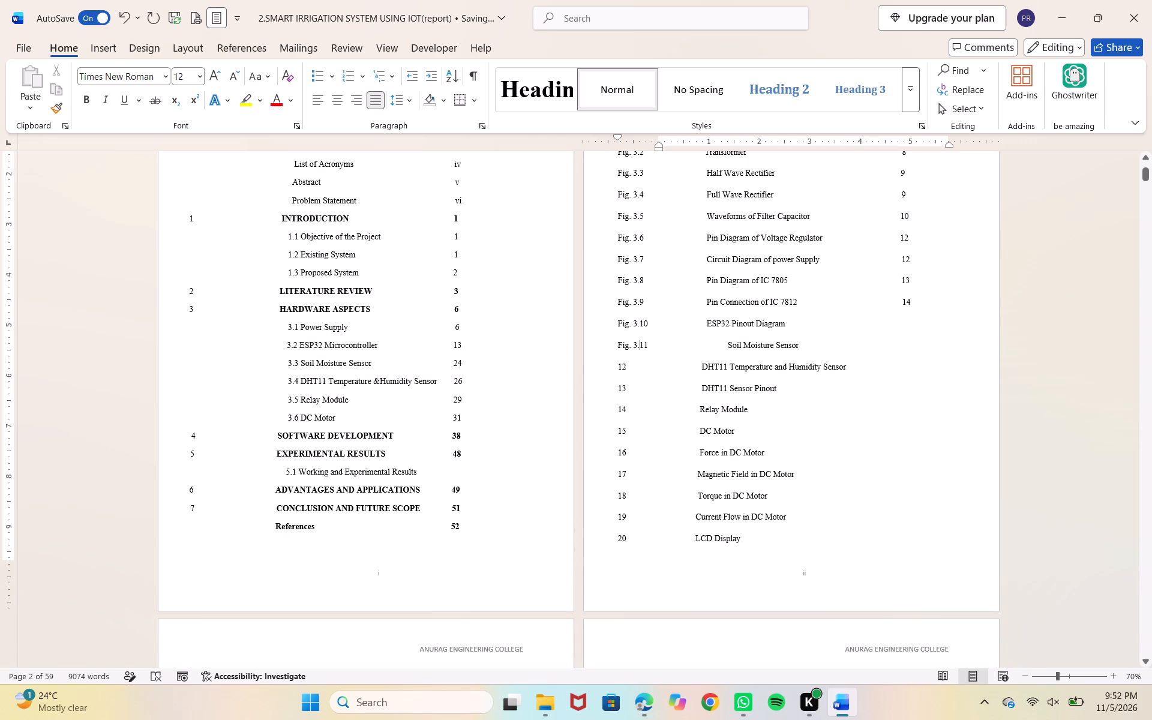
left_click(853, 339)
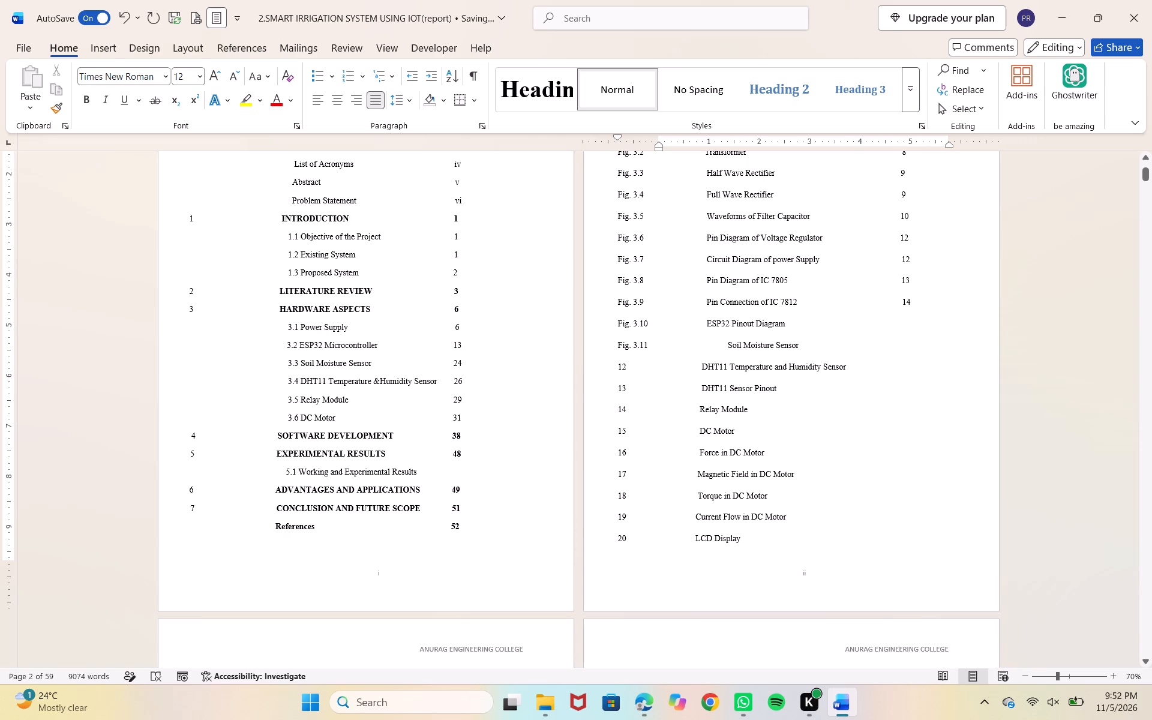
Remove the extra spaces before Soil Moisture Sensor in the List of Figures to align it with the figure names above.
left_click(729, 344)
key("BackSpace")
key("BackSpace")
key("BackSpace")
key("BackSpace")
key("BackSpace")
key("BackSpace")
key("BackSpace")
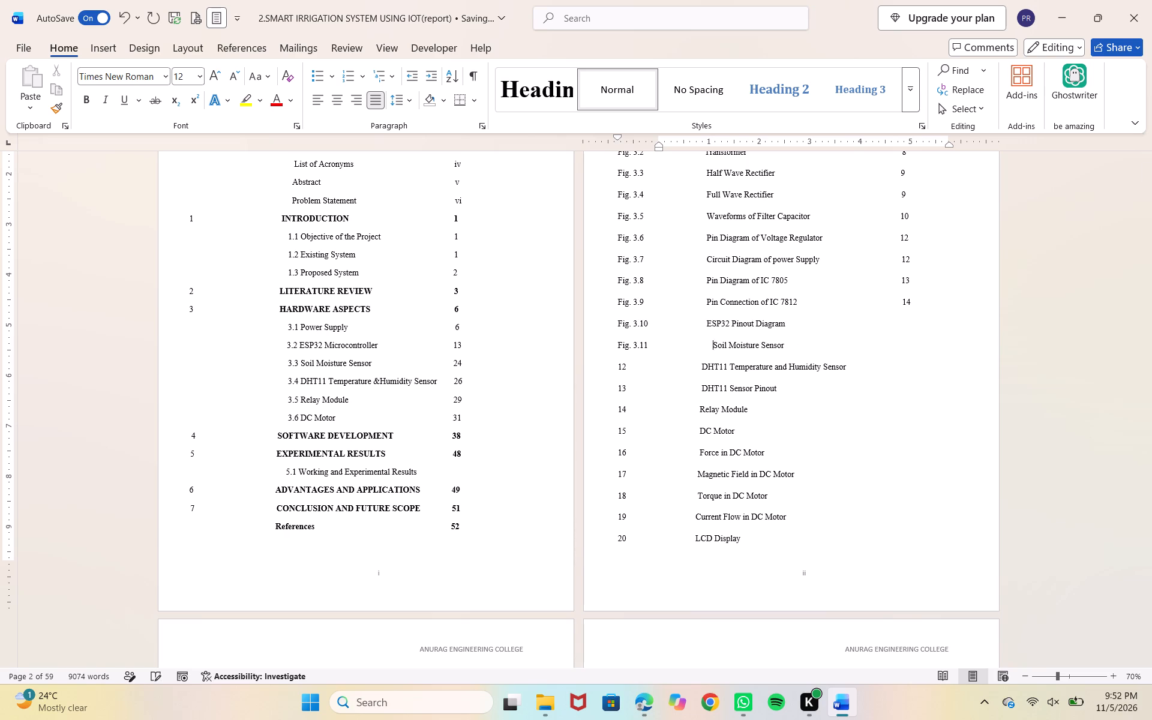
key("BackSpace")
key("BackSpace")
key("BackSpace")
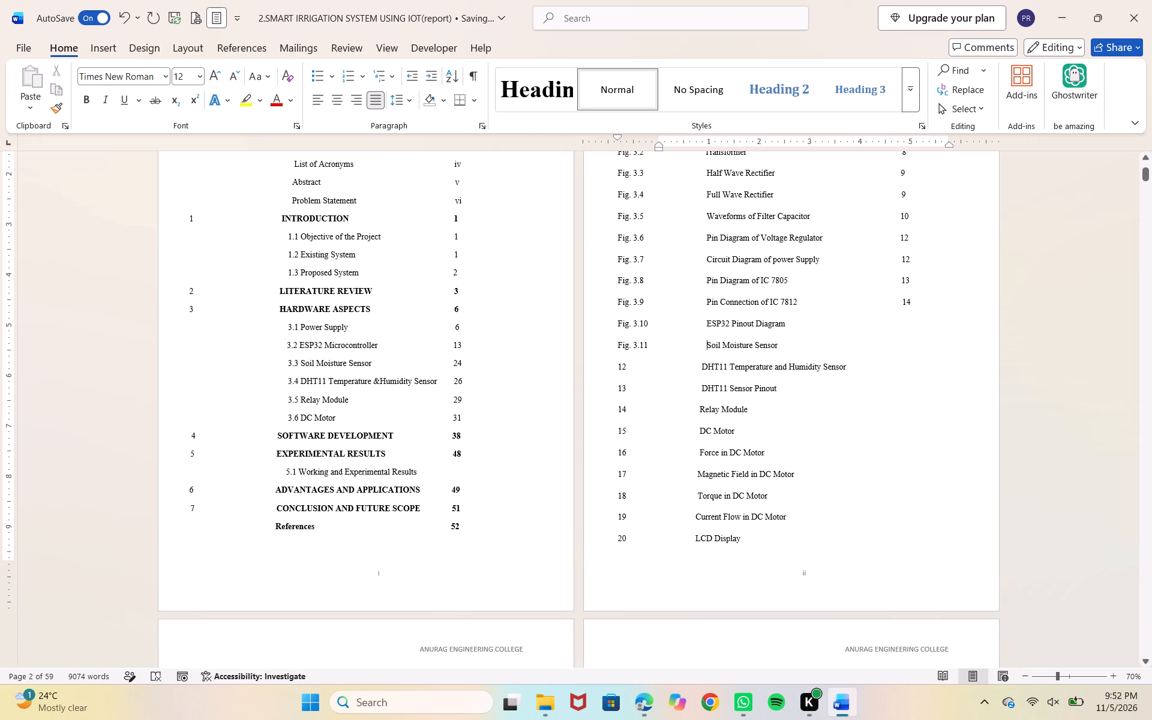
Add spaces after Soil Moisture Sensor in the List of Figures, towards the page number column.
left_click(800, 346)
key("space")
key("space")
key("space")
key("space")
key("space")
key("space")
key("space")
key("space")
key("space")
key("space")
key("space")
key("space")
key("space")
key("space")
key("space")
key("space")
key("space")
key("space")
key("space")
Insert the prefix "Fig. 3" before number 12 of the DHT11 Temperature and Humidity Sensor entry in the List of Figures.
left_click(702, 365)
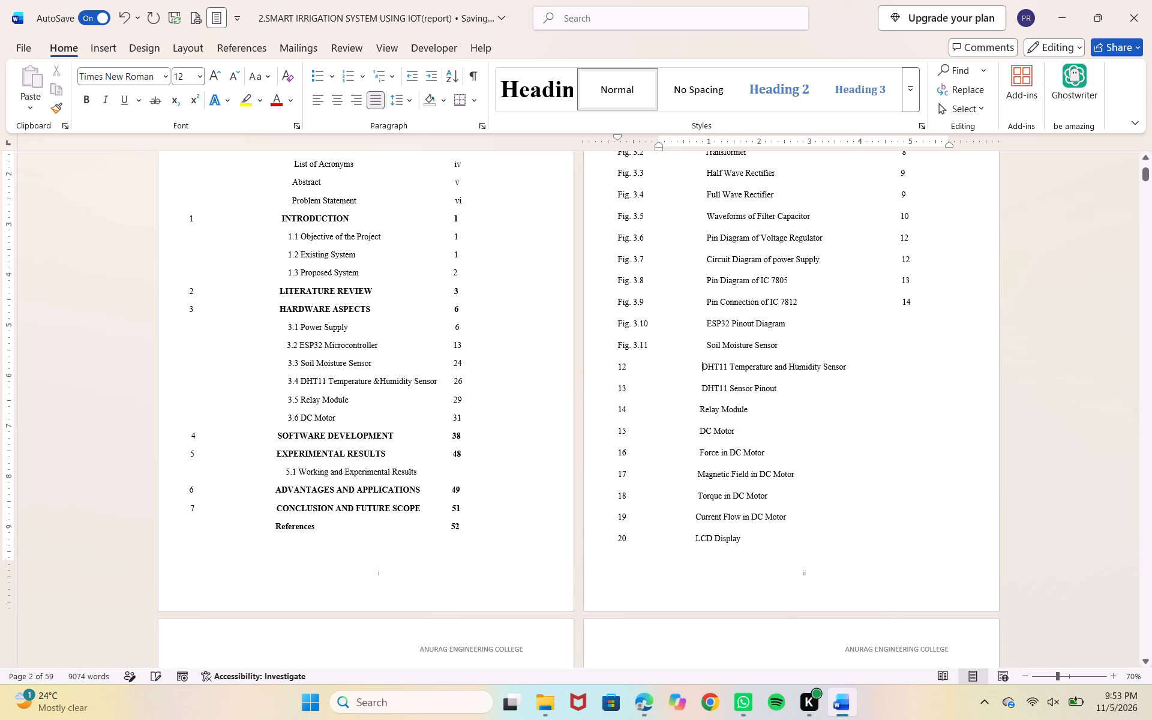
left_click(618, 370)
type("Fig. 3")
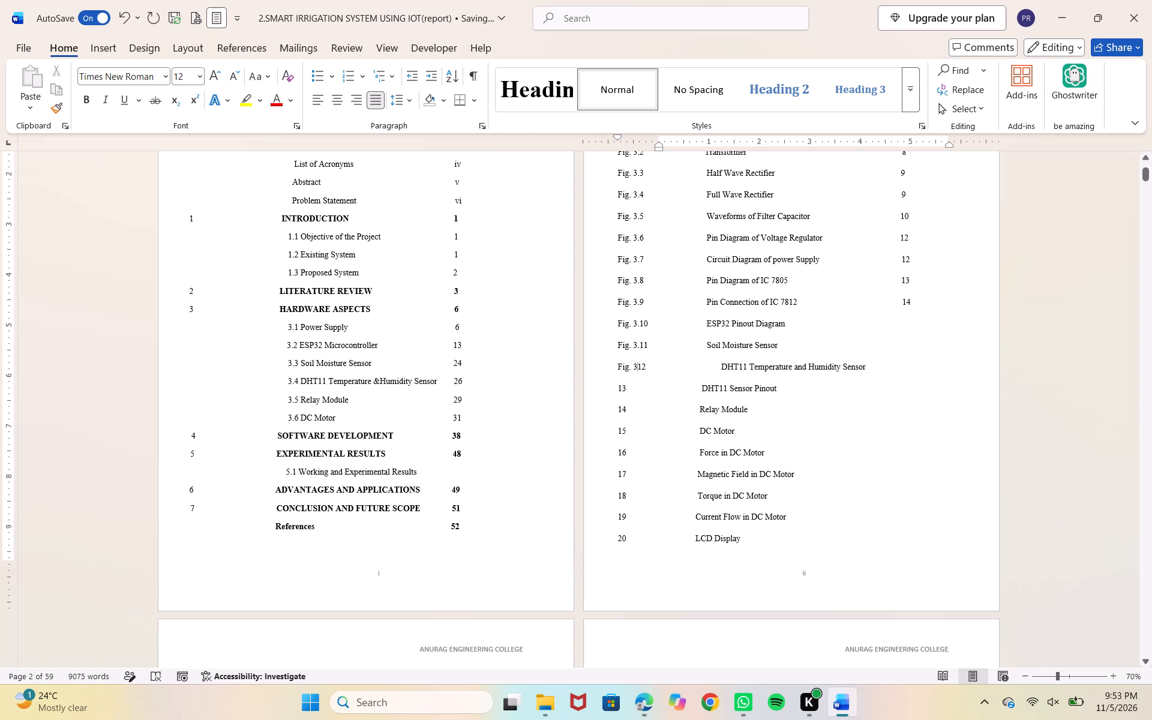
Remove the extra spaces before DHT11 Temperature and Humidity Sensor to align it with the figure names above.
left_click(726, 366)
key("Left")
key("BackSpace")
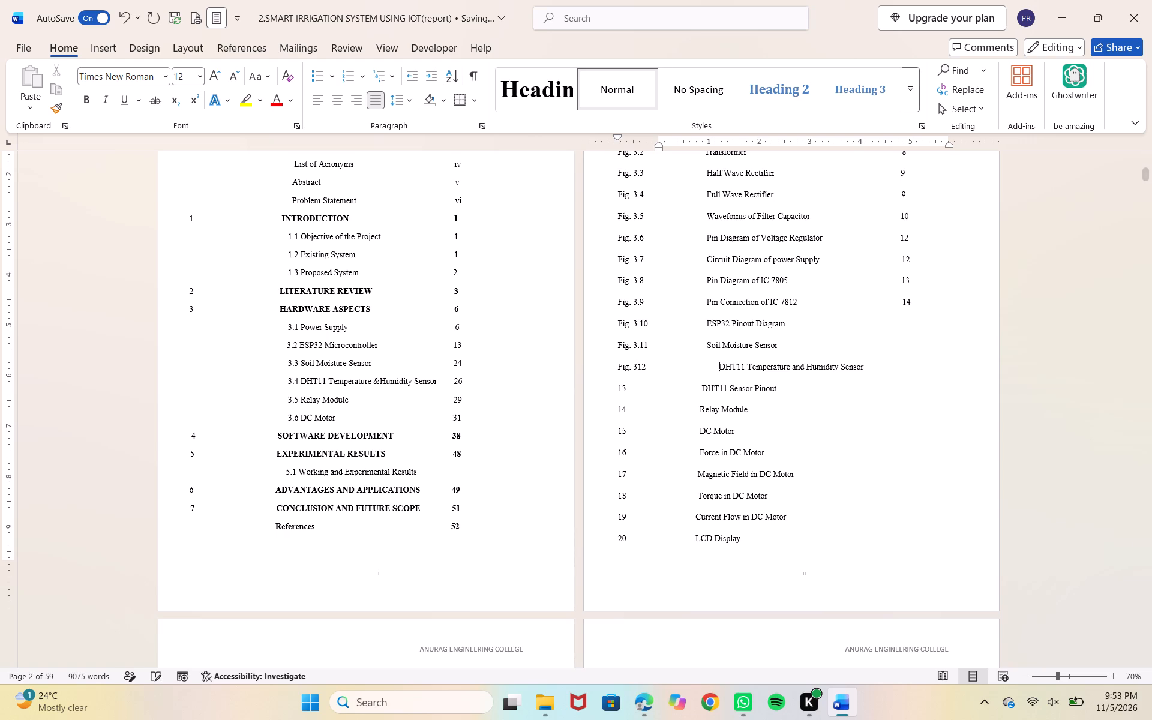
key("BackSpace")
key("BackSpace")
key("BackSpace")
key("BackSpace")
key("BackSpace")
key("BackSpace")
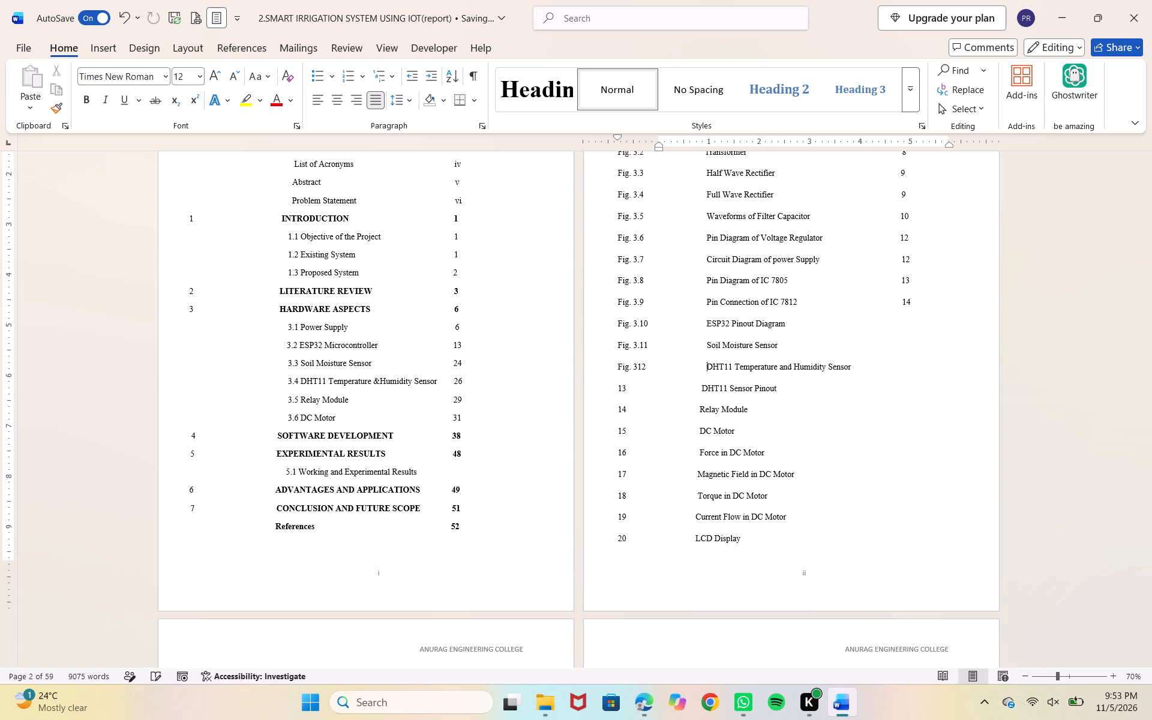
Add two spaces before DHT11 Sensor Pinout in the List of Figures to align it with the names above.
left_click(701, 391)
key("space")
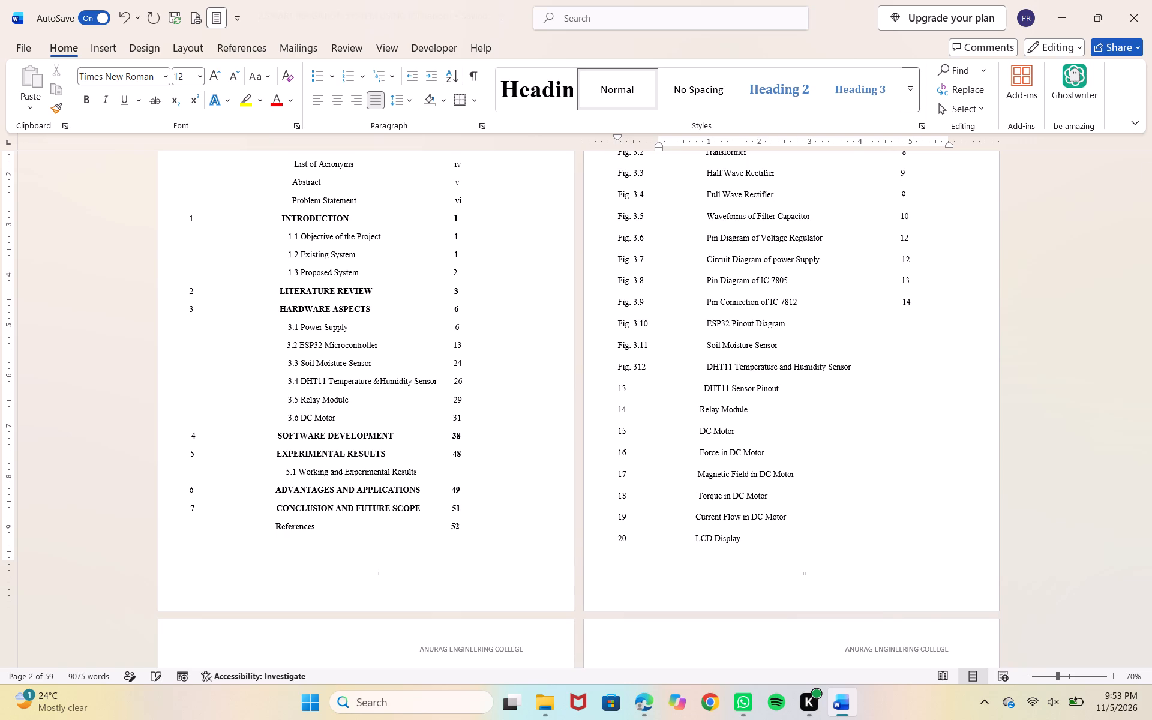
key("space")
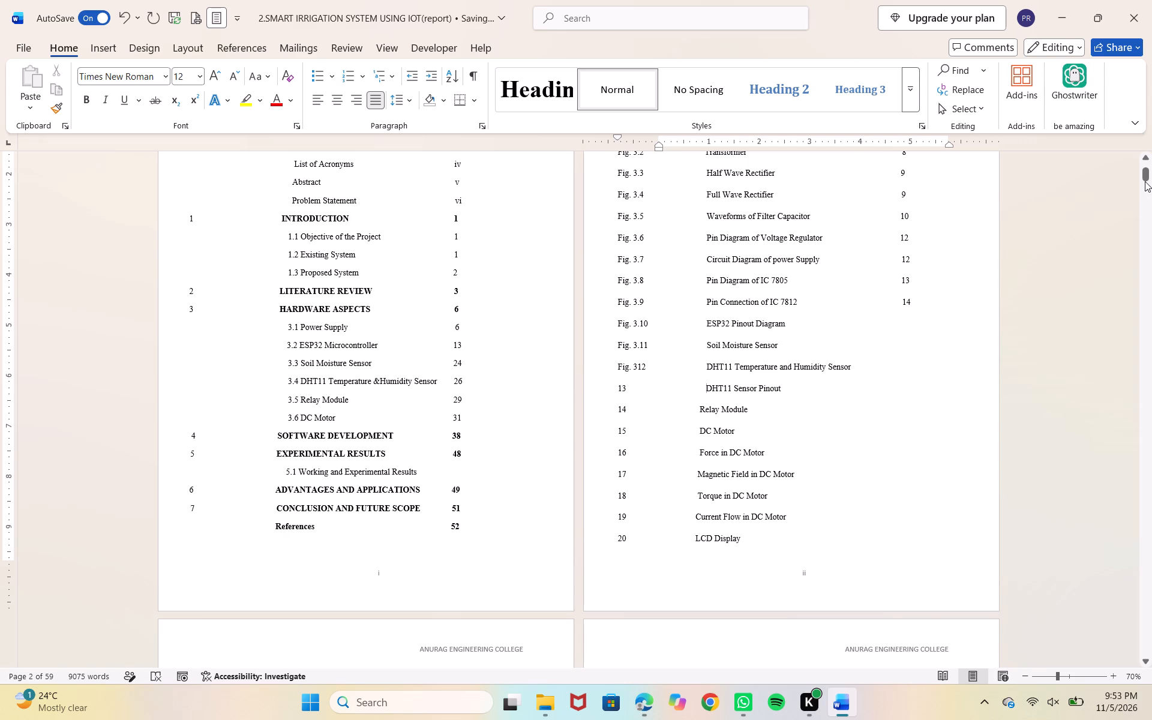
Look up the pages of the ESP32 Pinout Diagram, Soil Moisture Sensor and DHT11 figures in Chapter 3.
left_click_drag(1146, 178, 1139, 315)
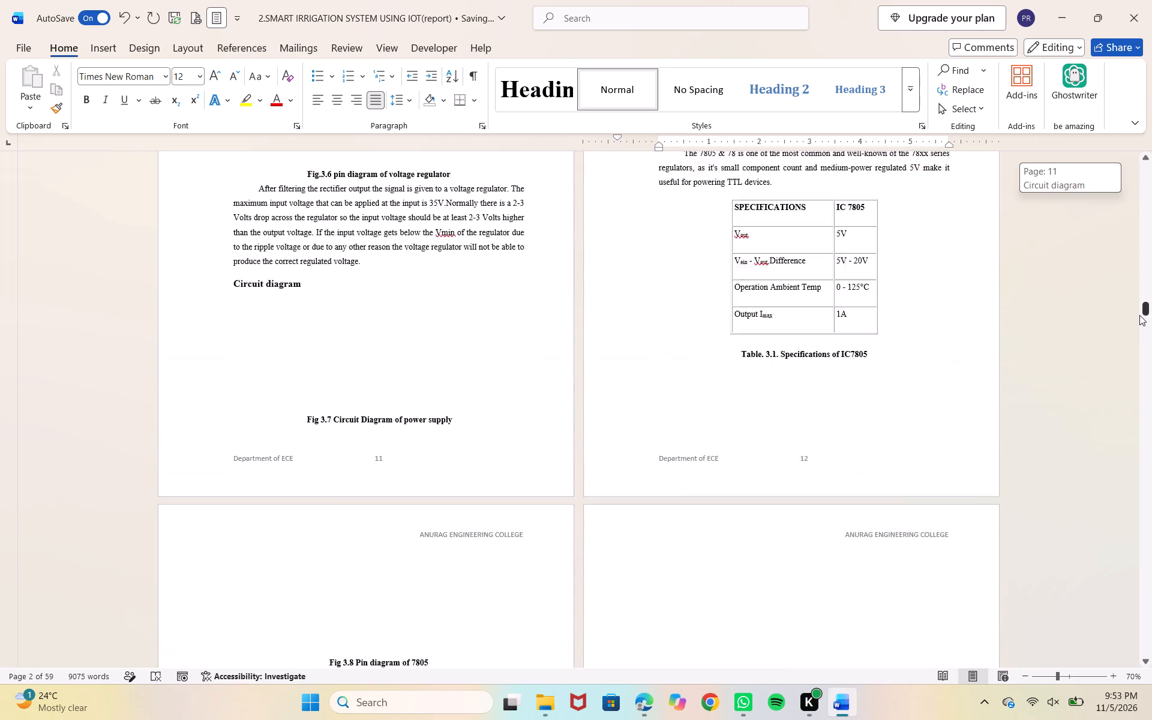
left_click_drag(1139, 315, 1139, 343)
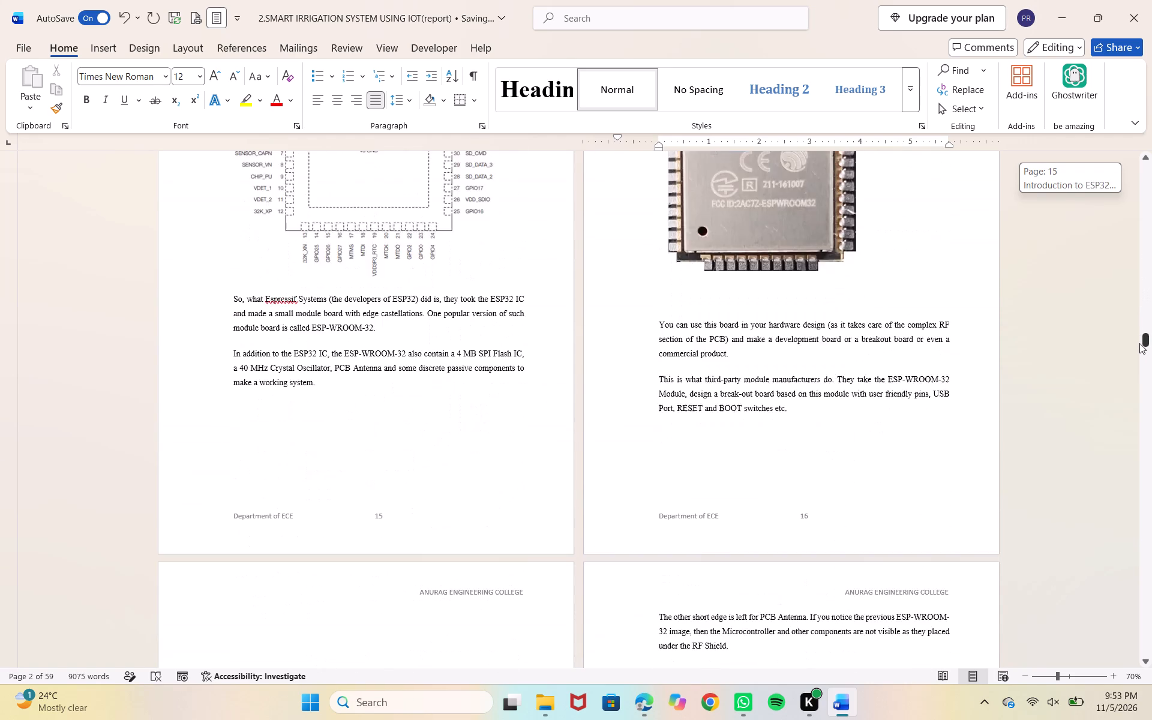
left_click_drag(1139, 343, 1139, 366)
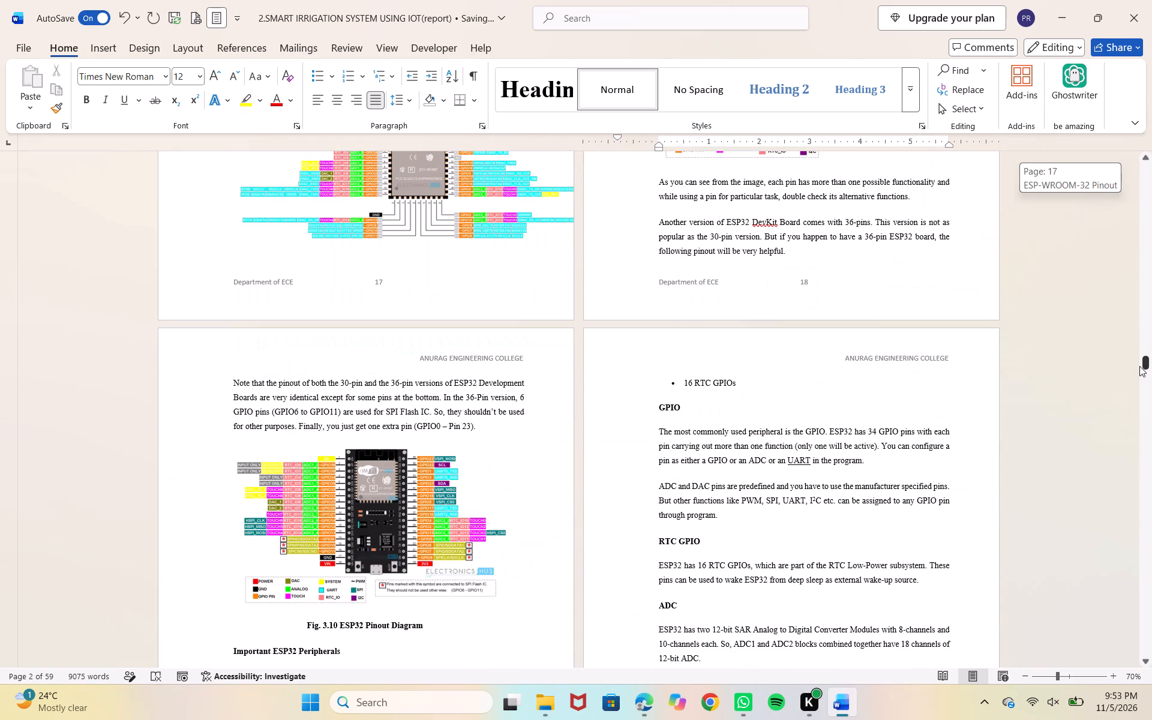
left_click_drag(1139, 366, 1139, 377)
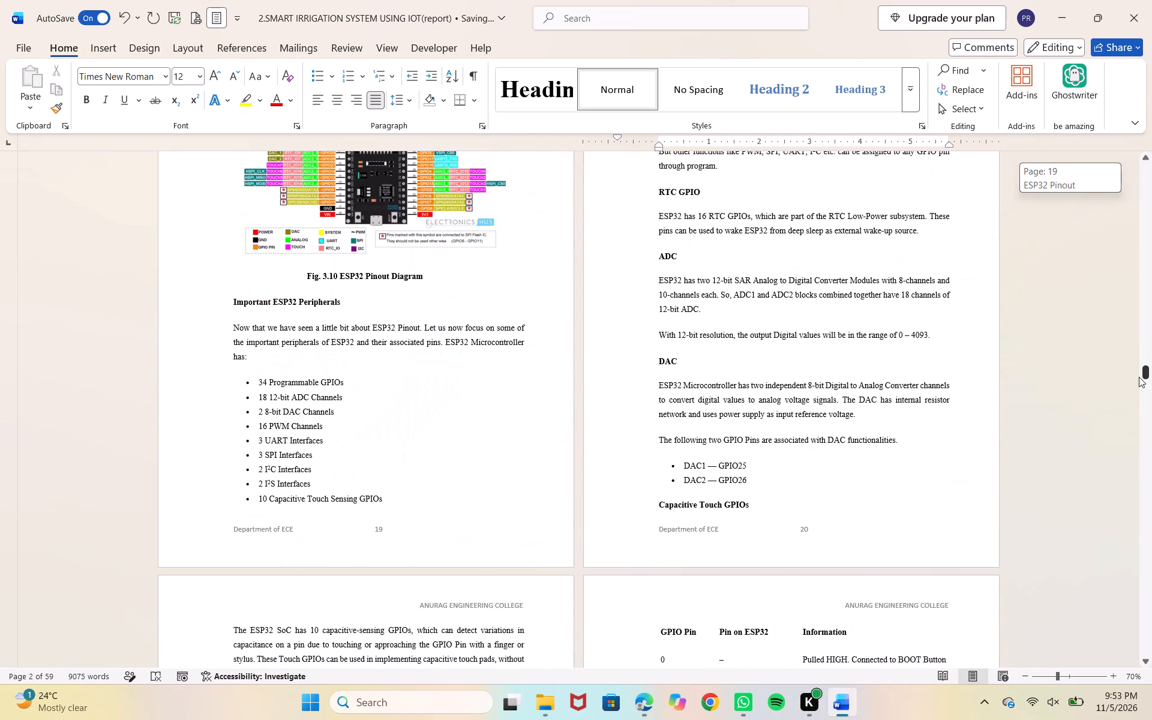
left_click_drag(1139, 377, 1138, 406)
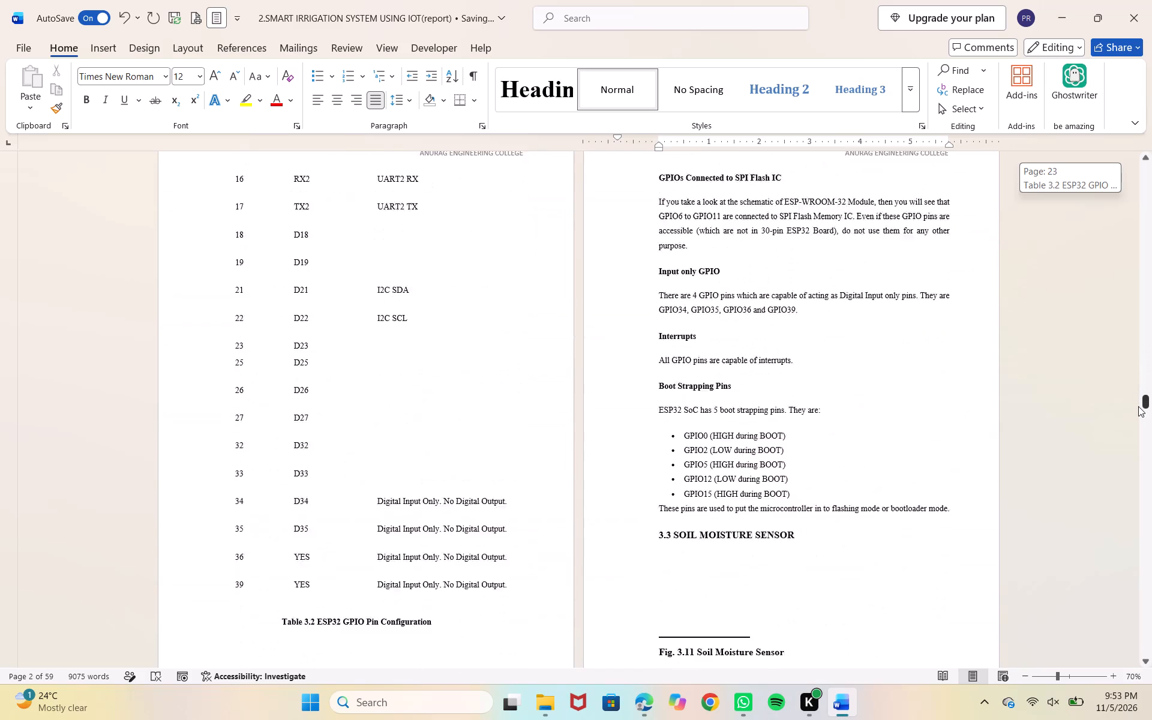
left_click_drag(1138, 406, 1139, 422)
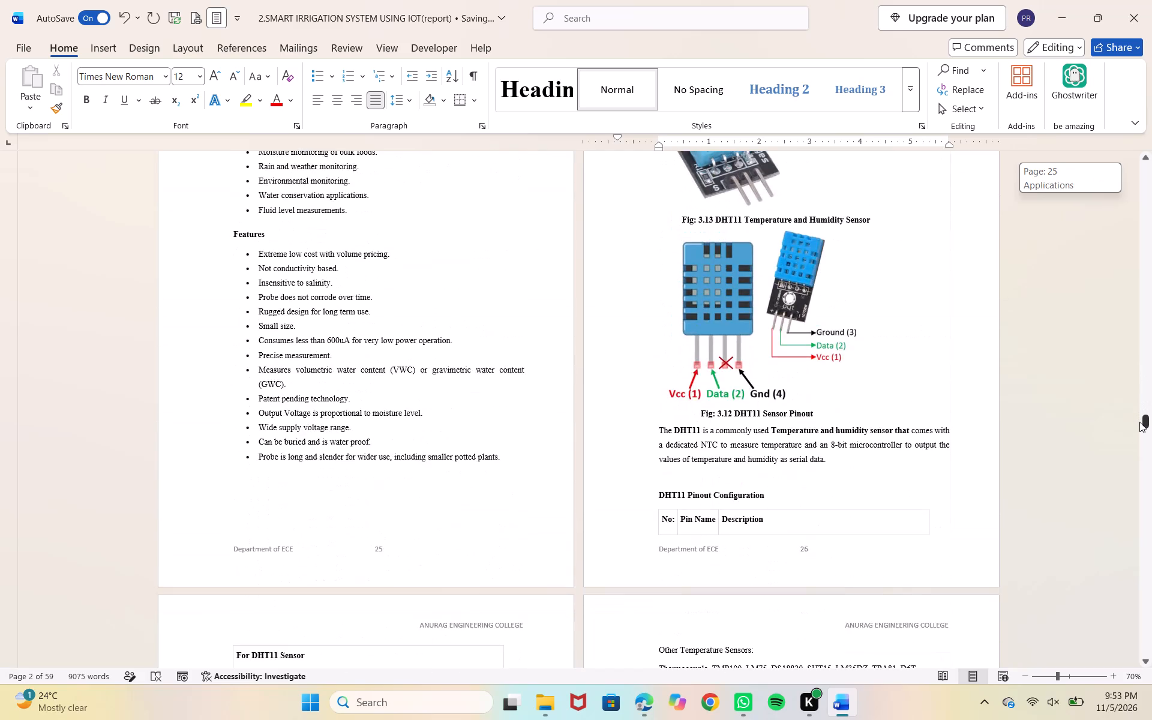
left_click_drag(1139, 422, 1133, 179)
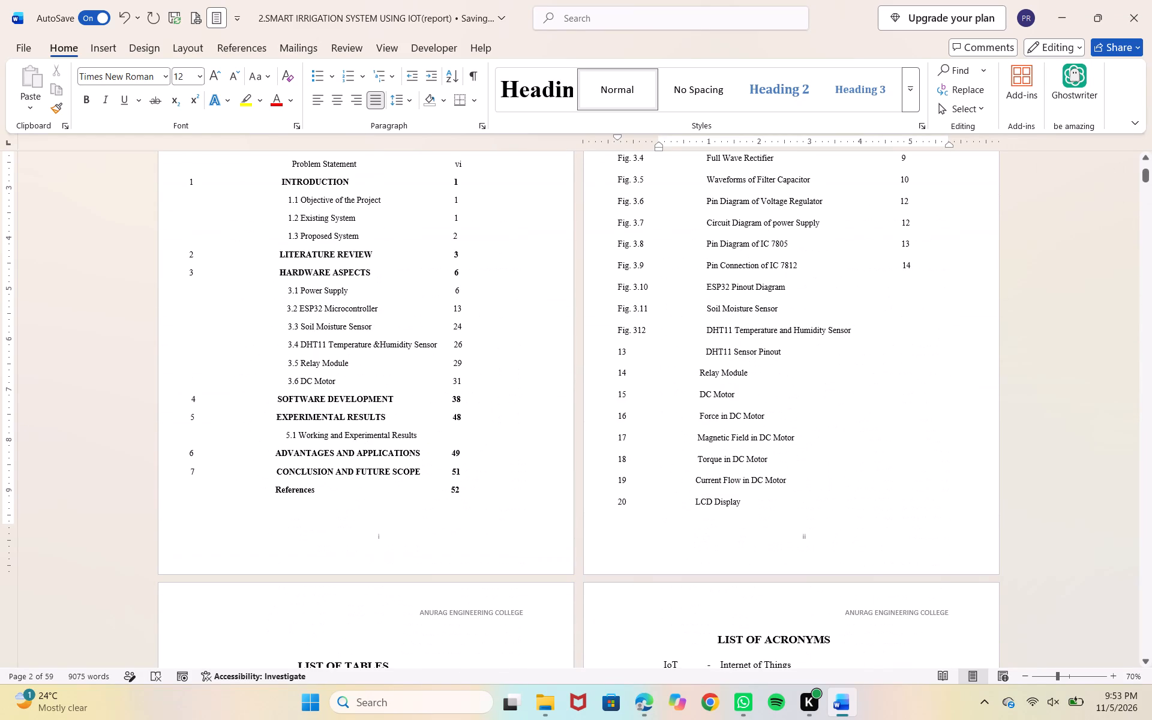
Enter page number 19 for ESP32 Pinout Diagram in the List of Figures, spaced out to the page number column.
left_click(836, 295)
key("space")
key("space")
key("space")
key("space")
key("space")
key("space")
key("space")
key("space")
key("space")
key("space")
key("space")
key("space")
key("space")
key("space")
key("space")
key("space")
key("space")
key("space")
key("space")
key("space")
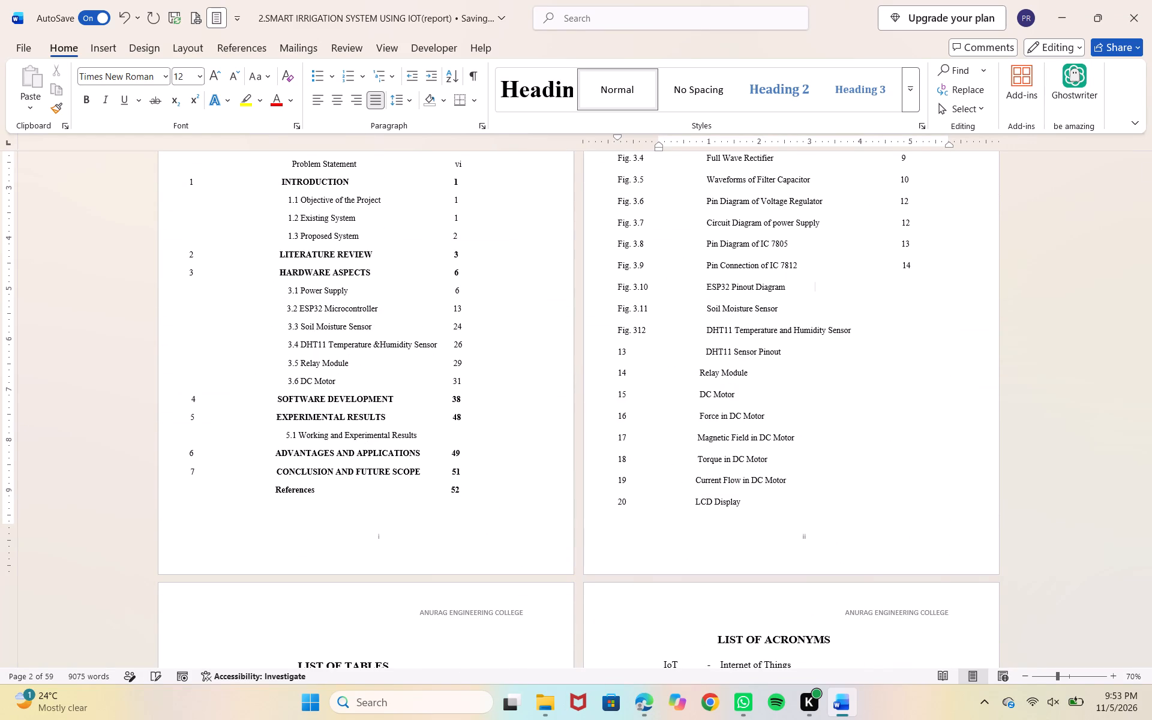
key("space")
key("space")
key("space")
key("space")
key("space")
key("space")
type("19")
Enter page number 24 for Soil Moisture Sensor in the List of Figures, spaced out to the page number column.
key("Down")
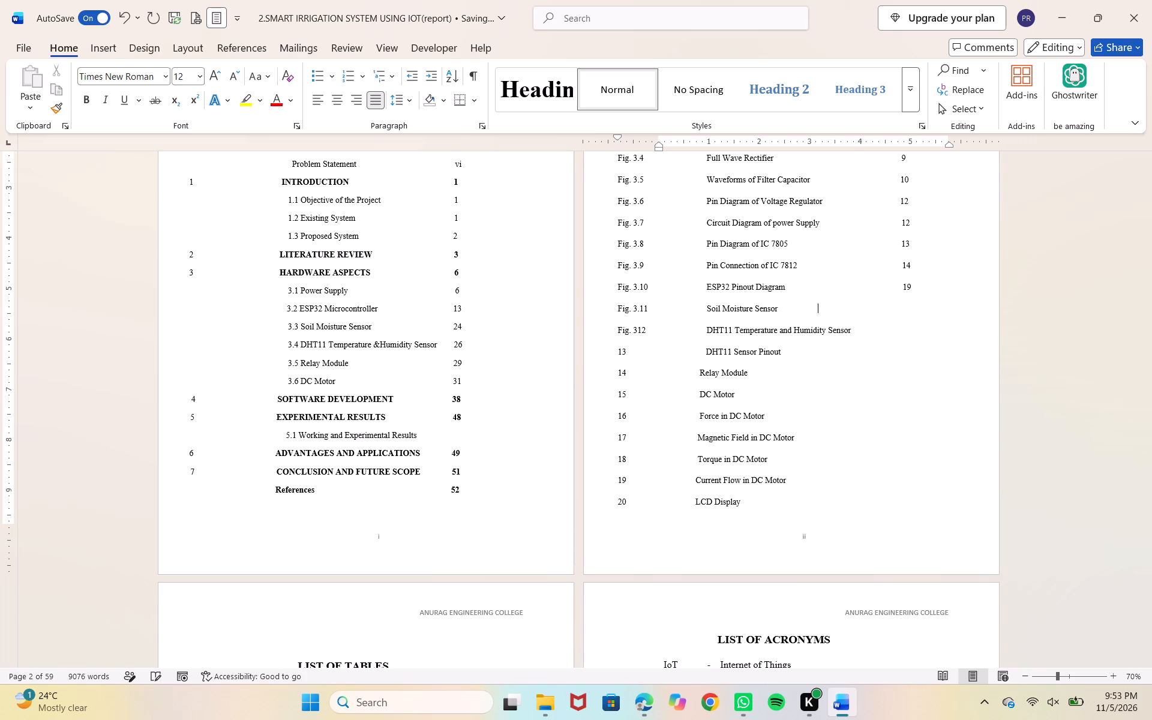
key("space")
key("space")
key("space")
key("space")
key("space")
key("space")
key("space")
key("space")
key("space")
key("space")
key("space")
key("space")
key("space")
key("space")
key("space")
key("space")
key("space")
key("space")
key("space")
key("space")
type("24")
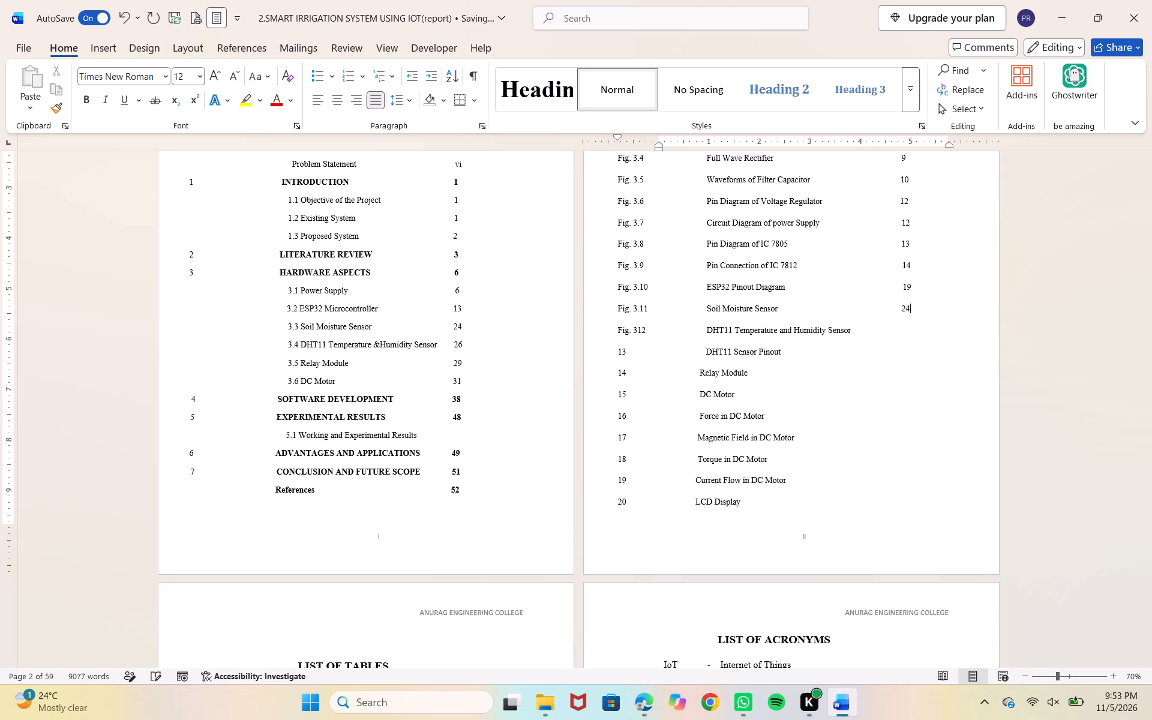
Add one space before the Soil Moisture Sensor page number in the List of Figures to align it.
key("Left")
key("Left")
key("space")
Enter page number 26 for DHT11 Temperature and Humidity Sensor in the List of Figures, spaced out to the page number column.
key("Down")
key("space")
key("space")
key("space")
key("space")
key("space")
key("space")
key("space")
key("space")
key("space")
key("space")
key("space")
key("space")
key("space")
key("space")
key("space")
key("space")
key("space")
key("space")
key("space")
key("space")
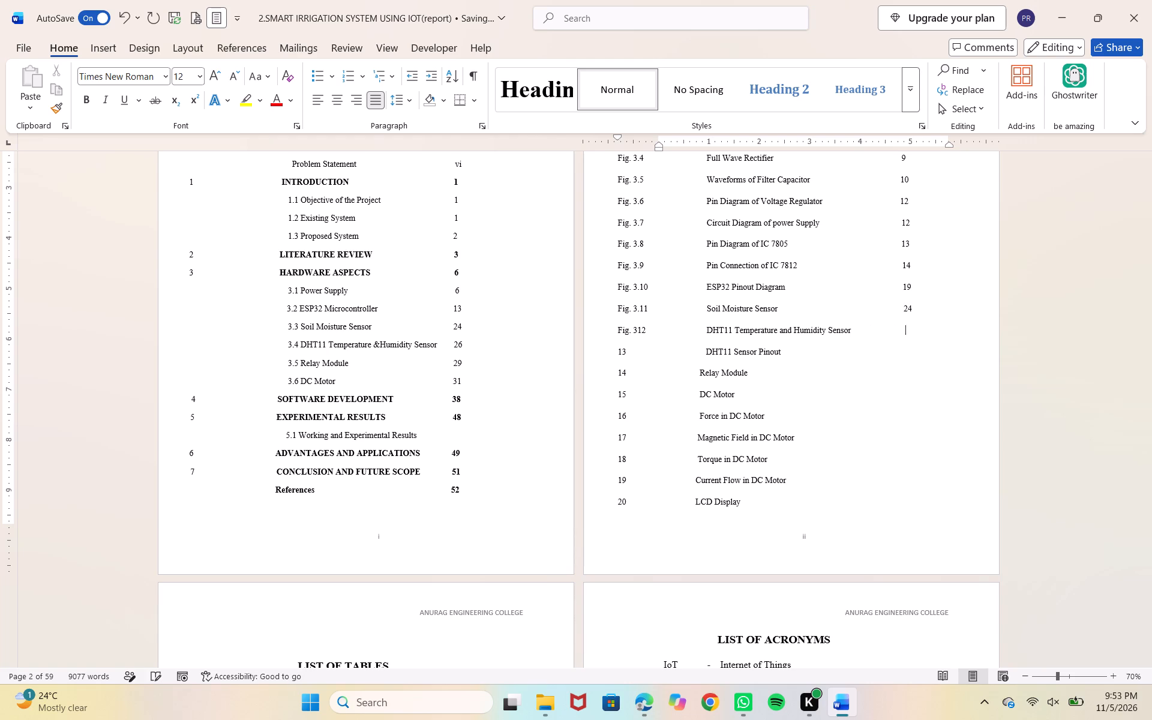
key("Left")
key("BackSpace")
type("26")
key("Left")
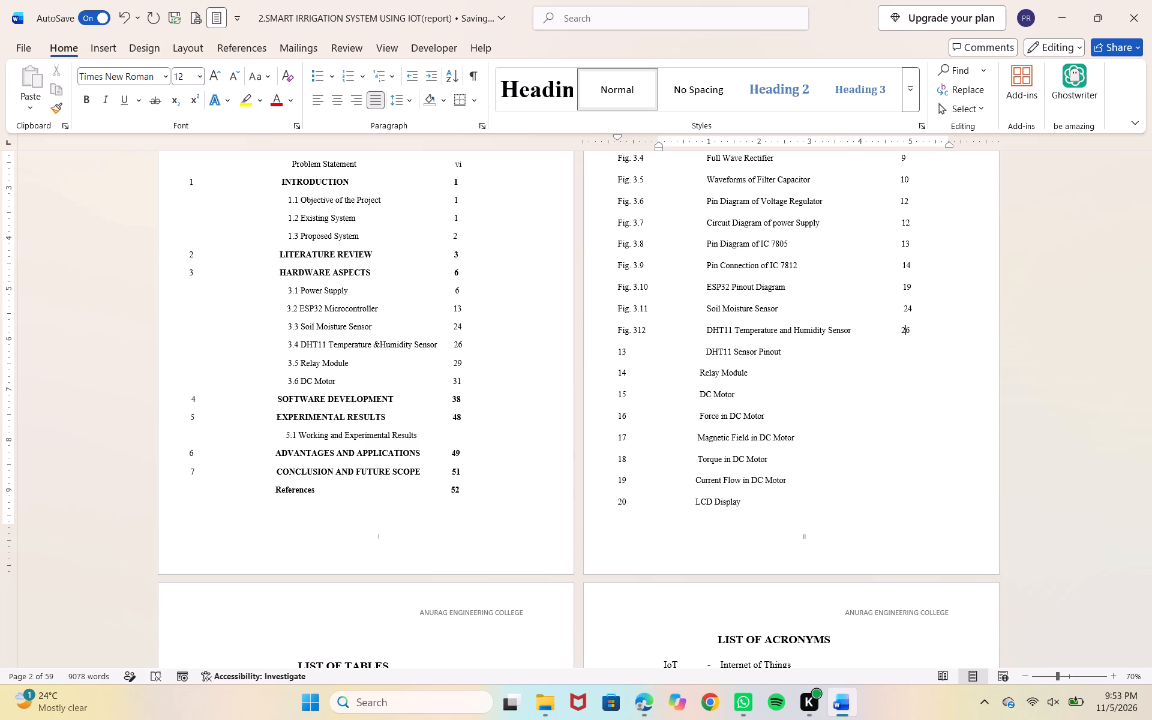
key("Left")
key("space")
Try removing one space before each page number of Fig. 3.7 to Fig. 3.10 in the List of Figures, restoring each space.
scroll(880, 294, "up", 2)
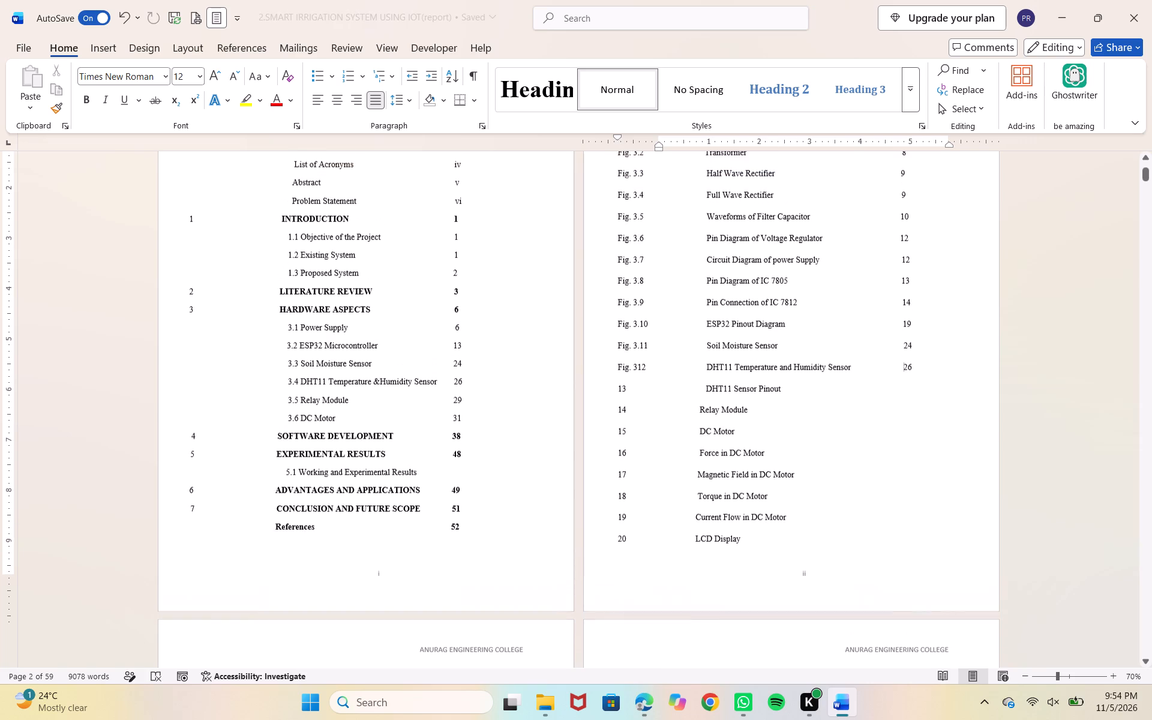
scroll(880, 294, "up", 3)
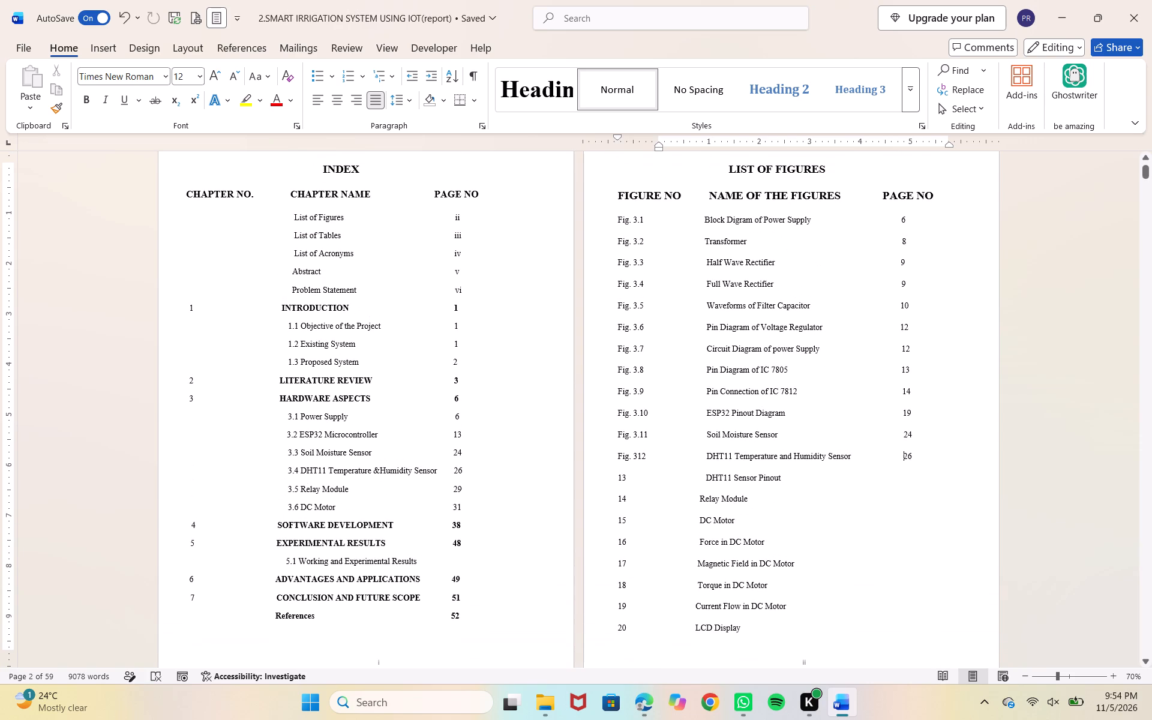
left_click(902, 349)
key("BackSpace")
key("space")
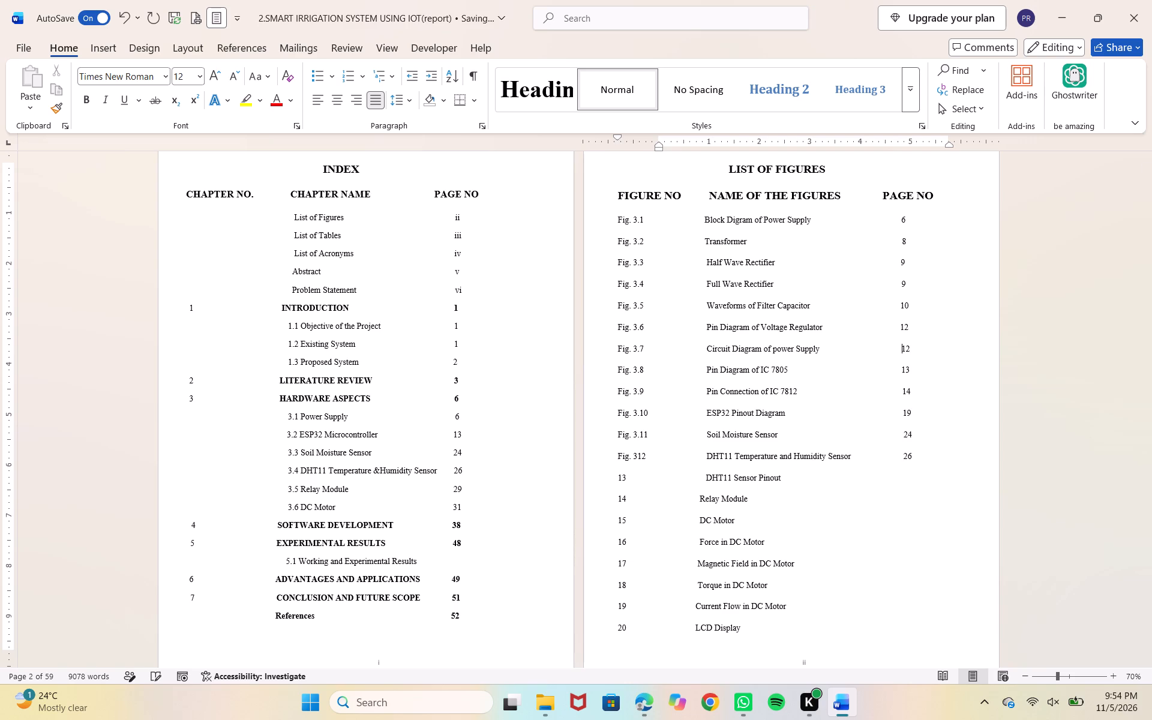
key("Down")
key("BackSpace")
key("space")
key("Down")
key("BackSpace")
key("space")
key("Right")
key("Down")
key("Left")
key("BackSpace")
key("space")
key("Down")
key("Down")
Correct the DHT11 Temperature and Humidity Sensor entry's number to Fig. 3.12 and remove one space before its name.
scroll(938, 369, "down", 6)
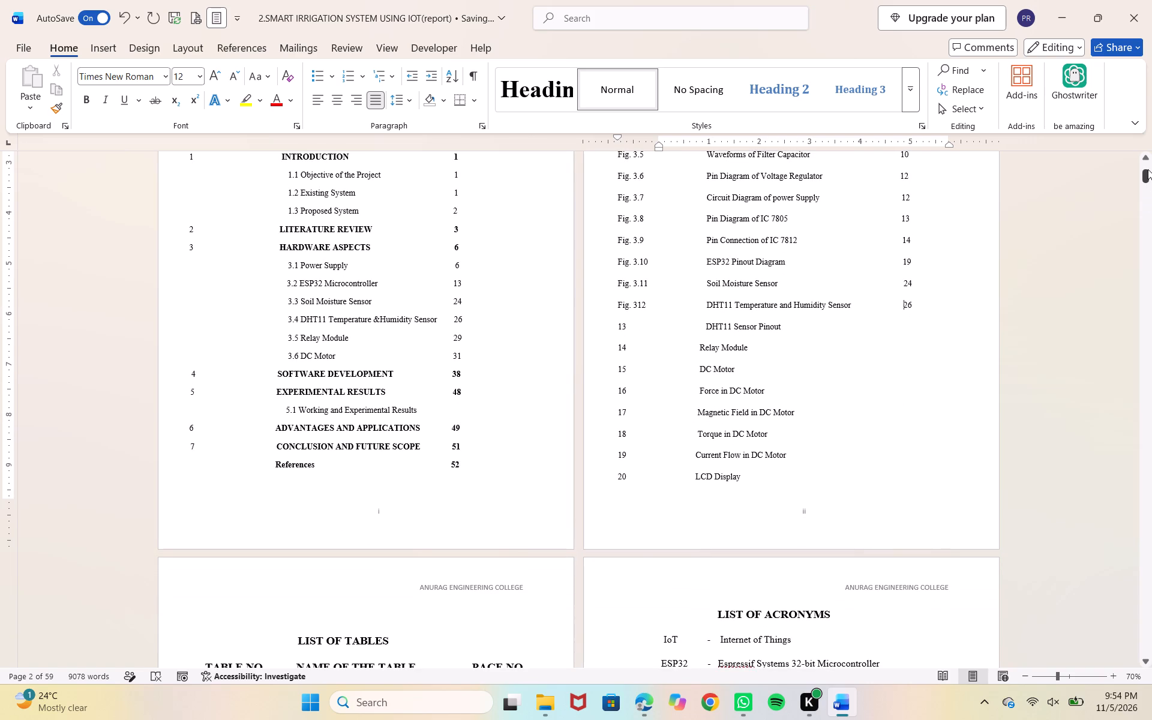
left_click(637, 307)
key("period")
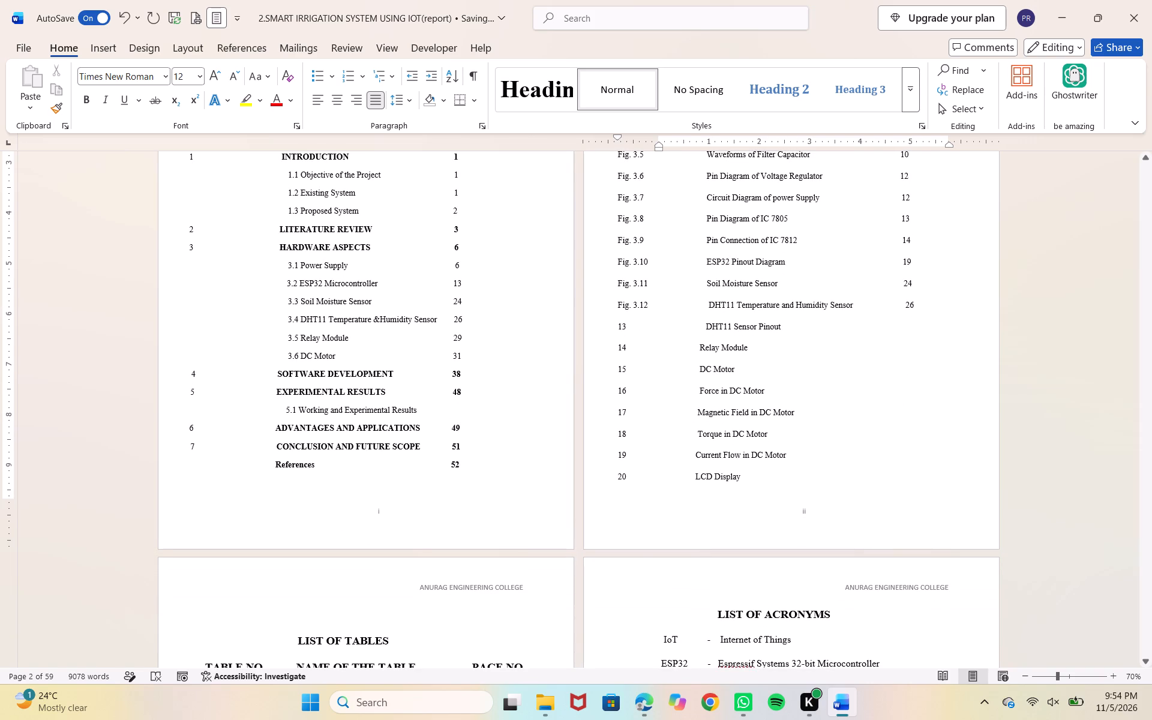
left_click(709, 307)
key("BackSpace")
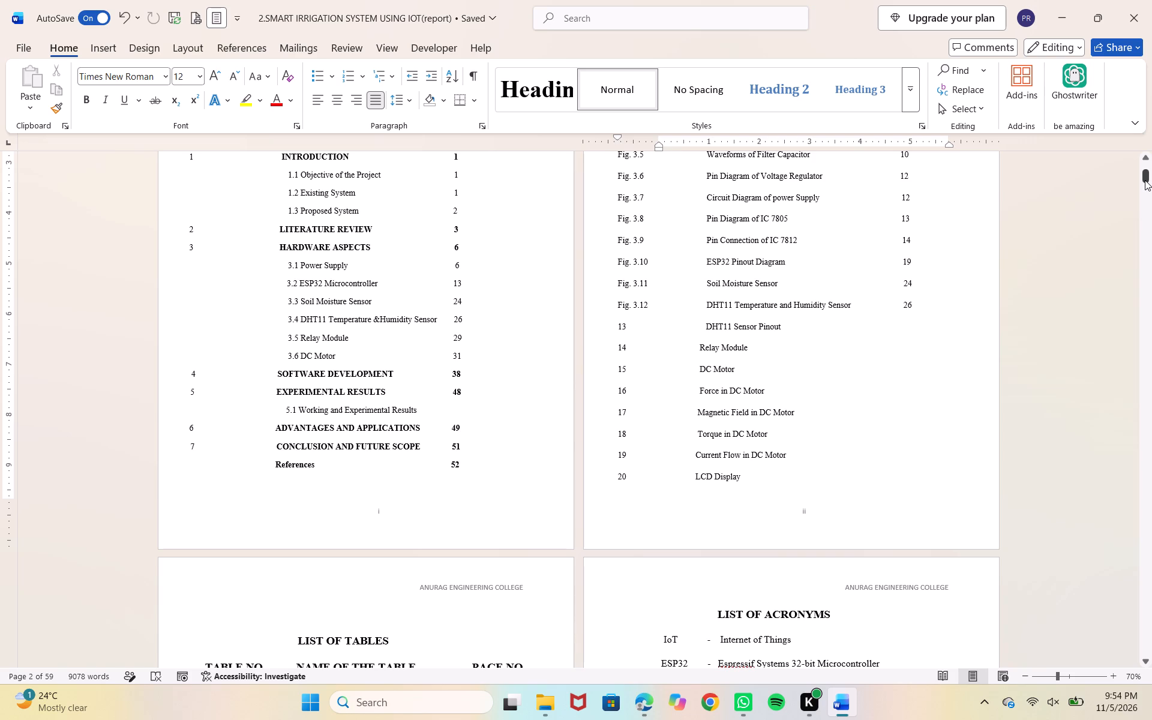
Change the DHT11 Temperature and Humidity Sensor caption number in section 3.4 to 3.12.
left_click_drag(1145, 180, 1127, 409)
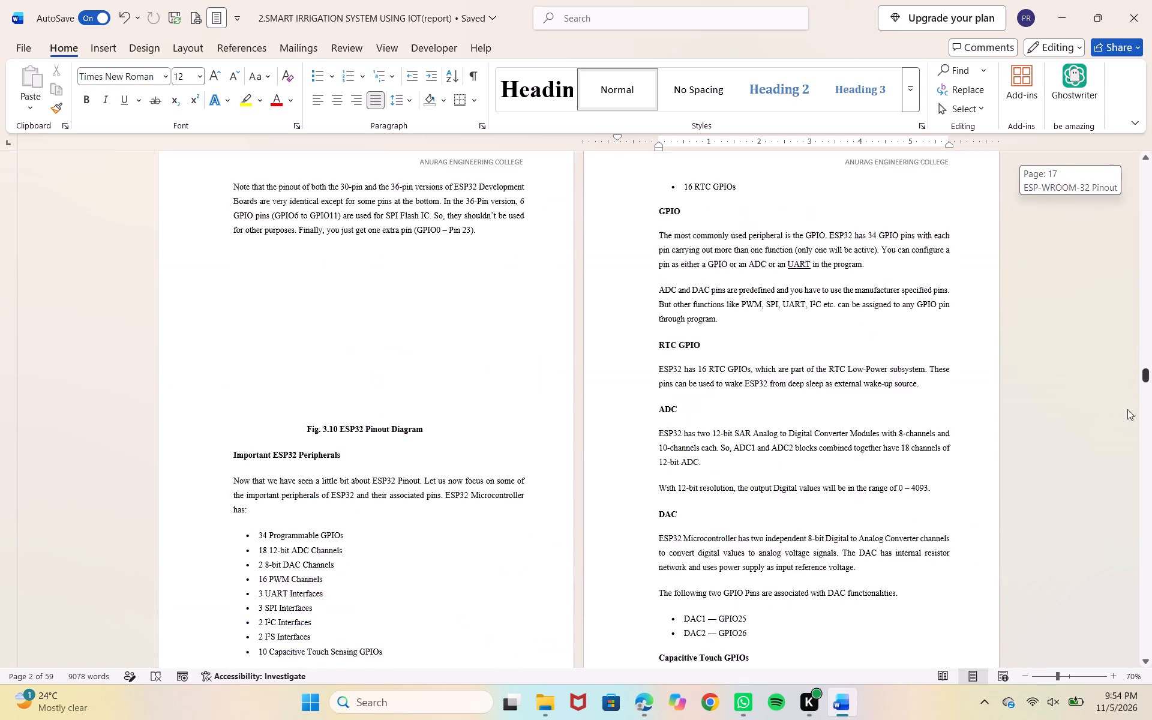
left_click_drag(1127, 409, 1118, 482)
scroll(916, 359, "up", 2)
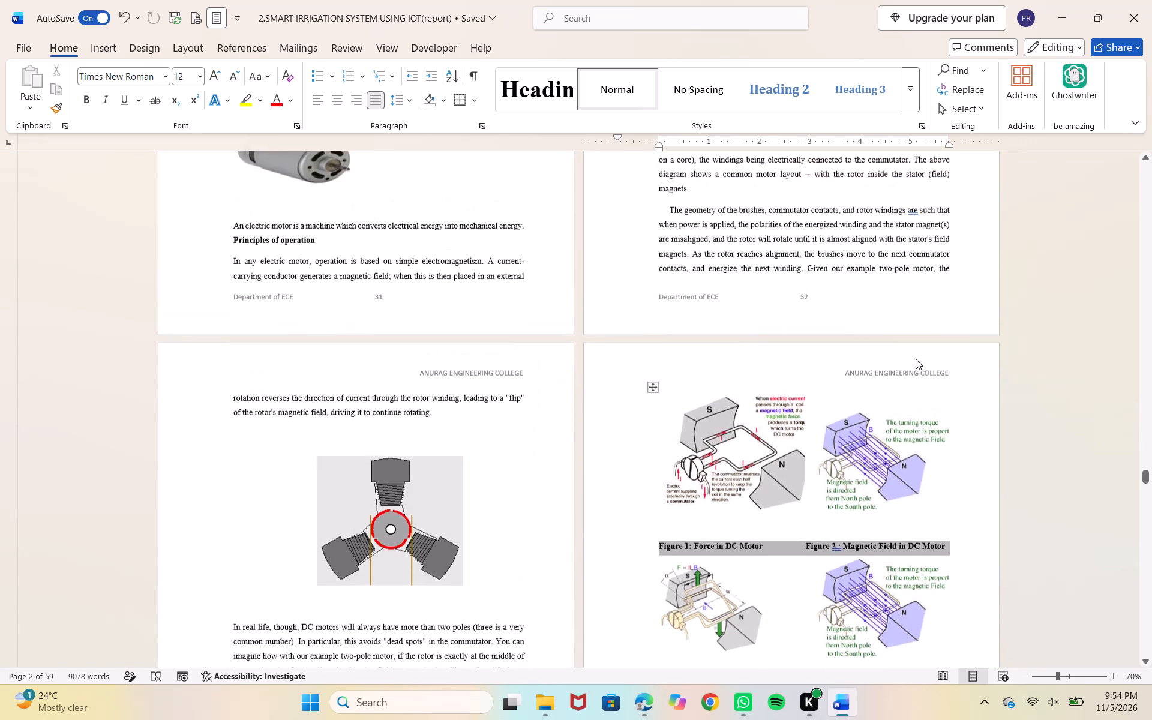
scroll(916, 359, "up", 11)
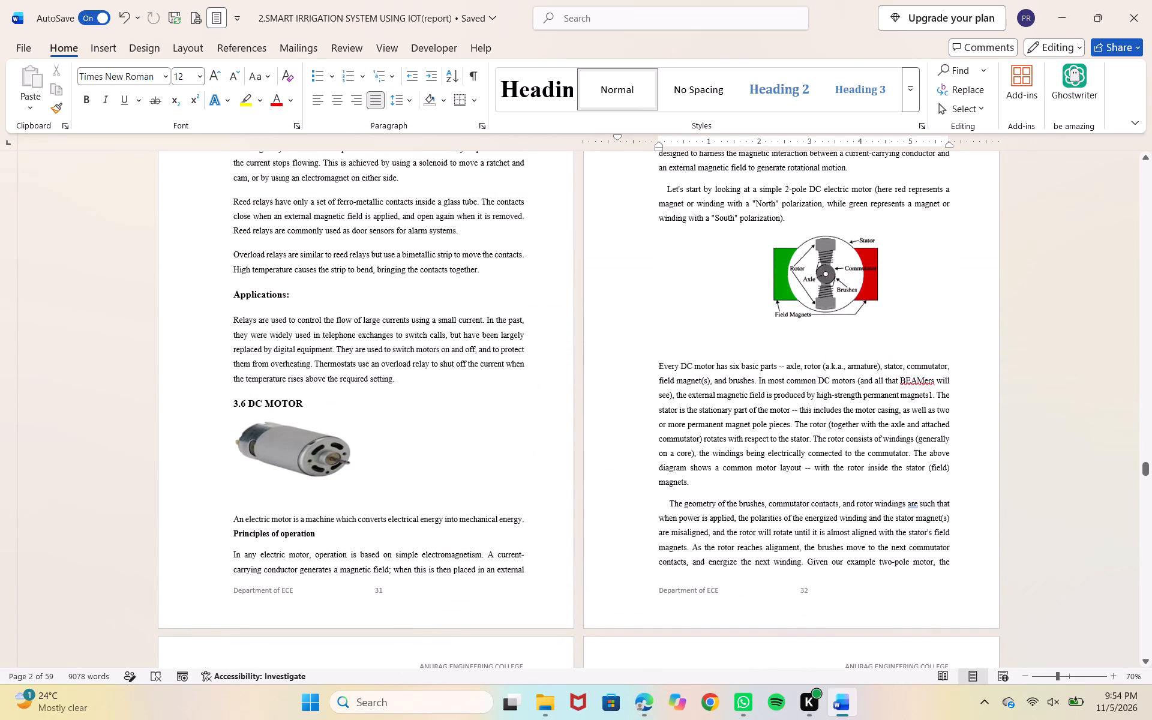
scroll(916, 359, "up", 13)
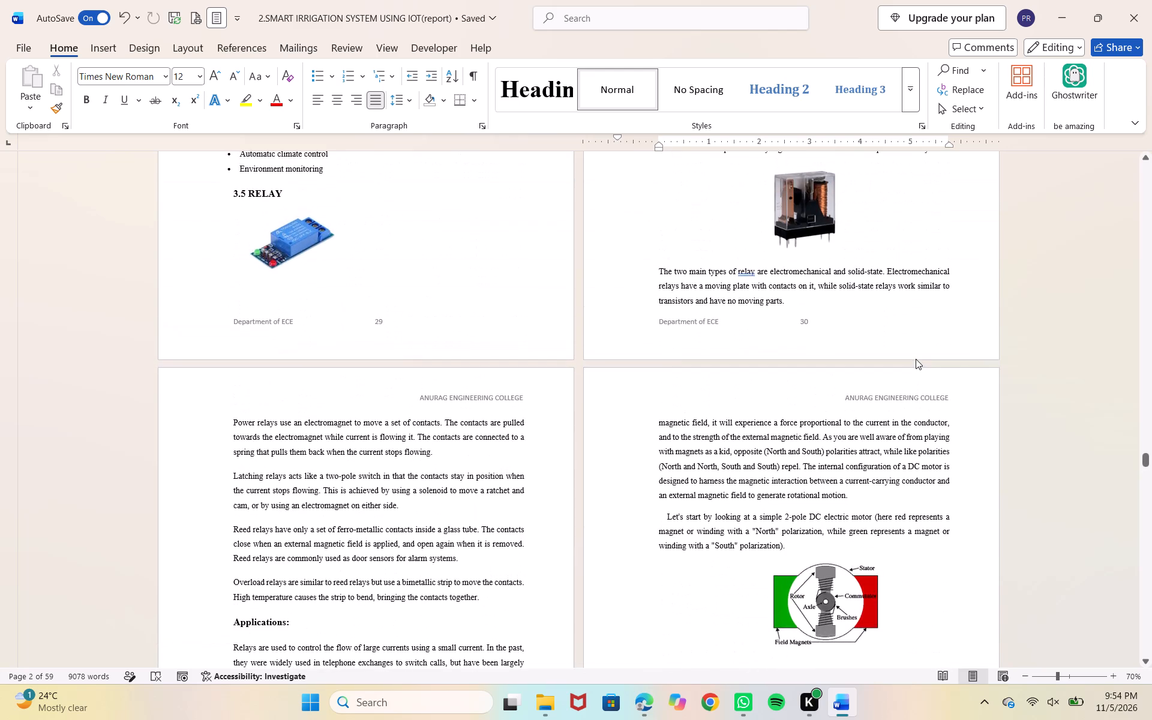
scroll(916, 359, "up", 13)
scroll(916, 355, "up", 8)
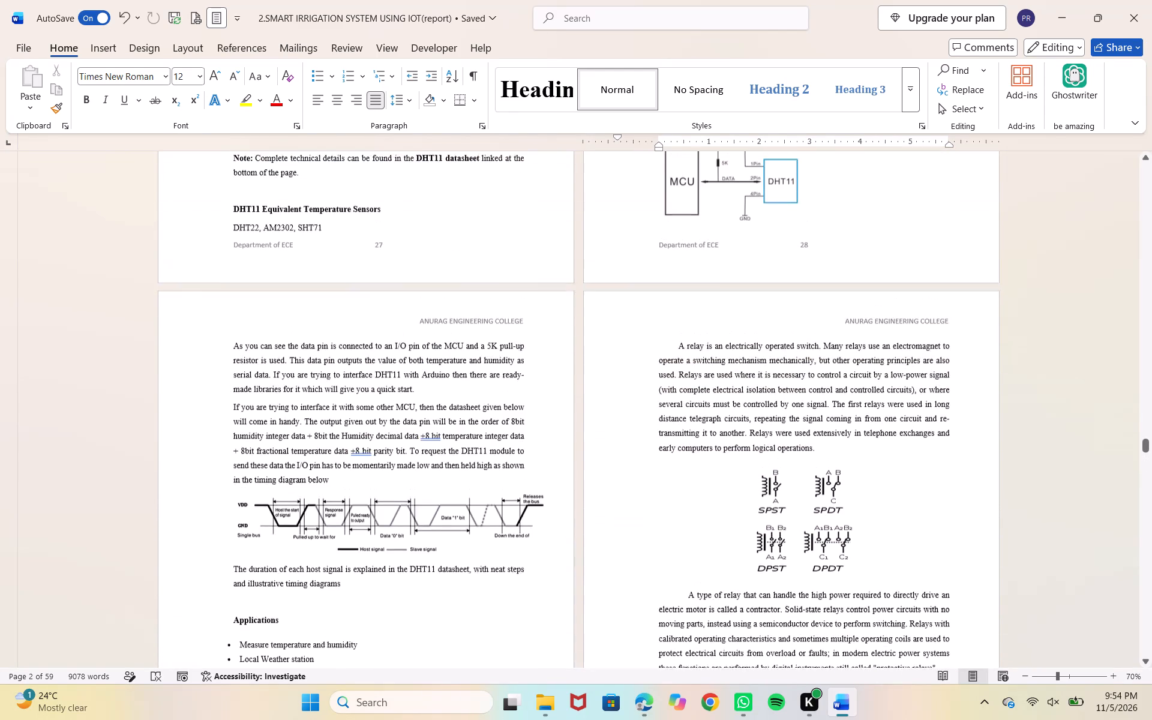
scroll(916, 355, "up", 12)
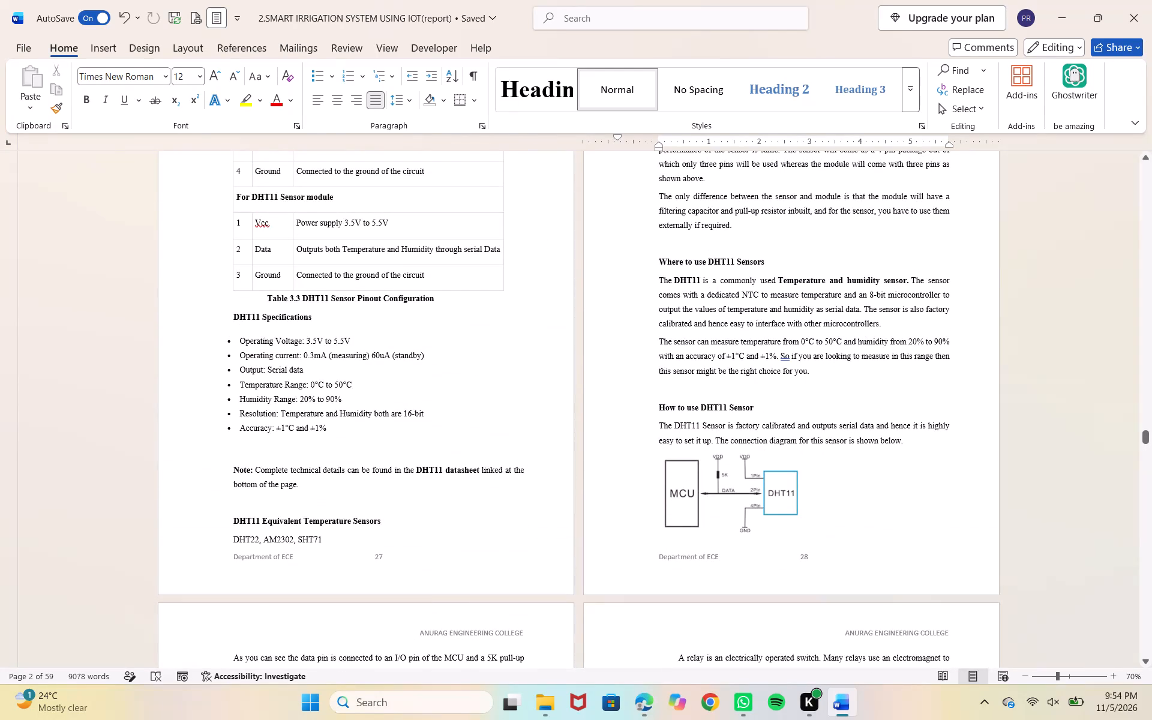
scroll(912, 341, "up", 7)
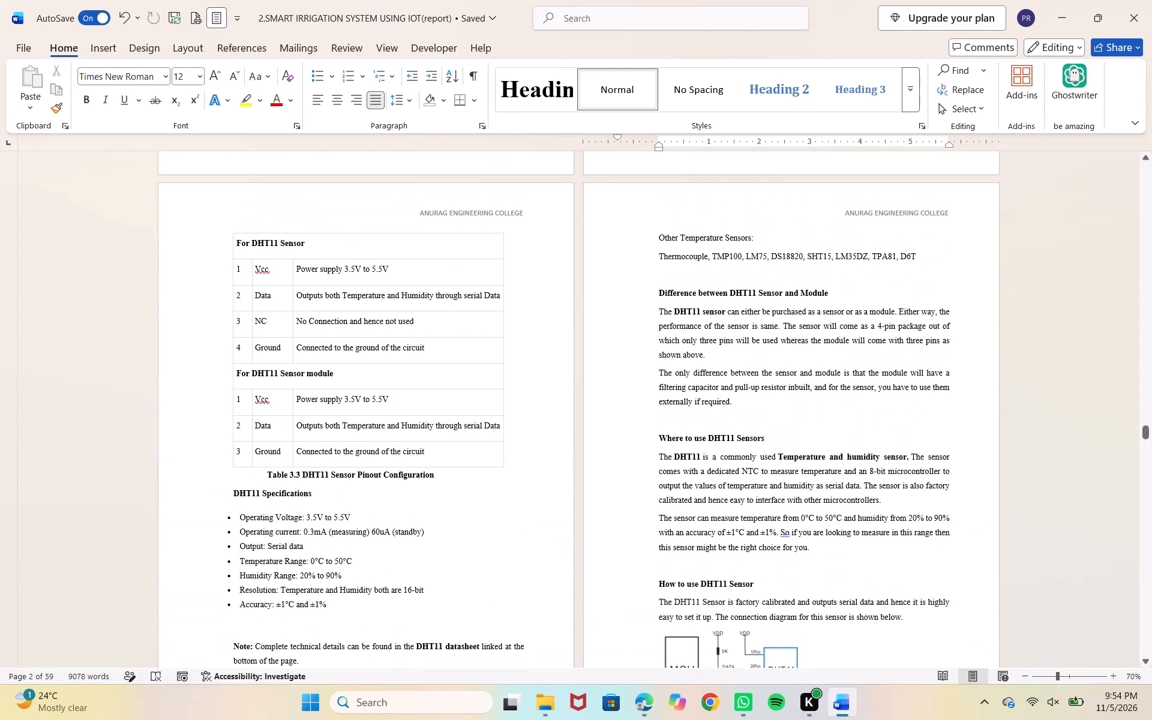
scroll(912, 341, "up", 12)
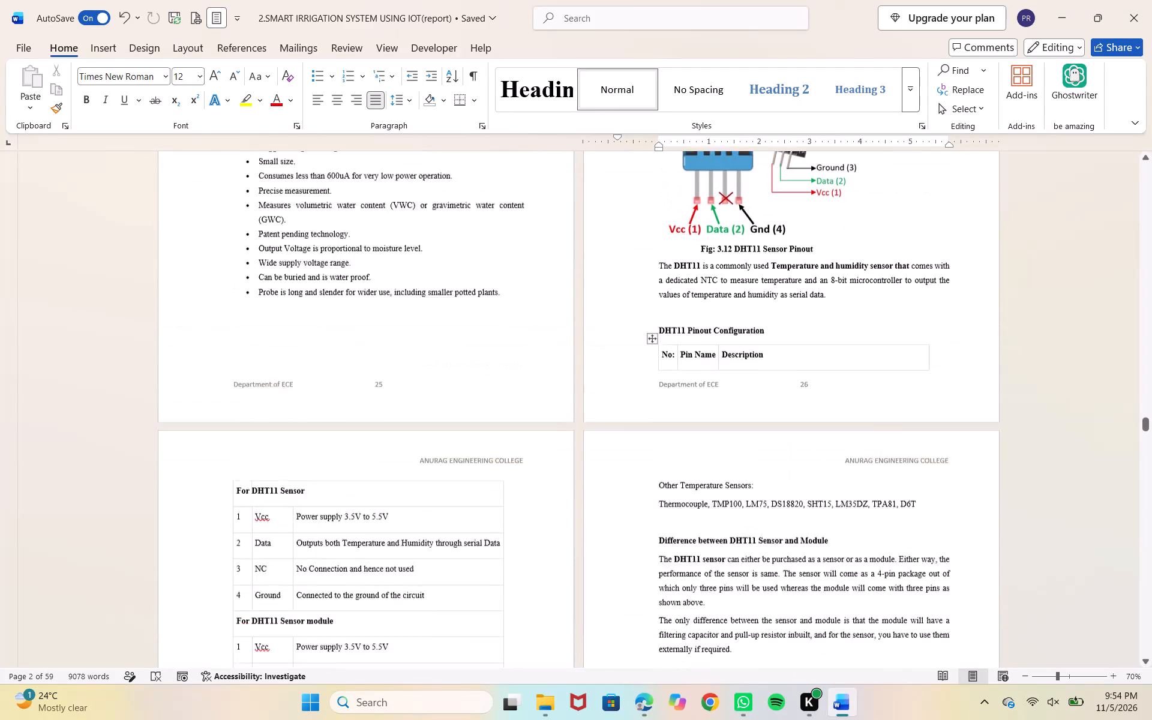
scroll(912, 341, "up", 7)
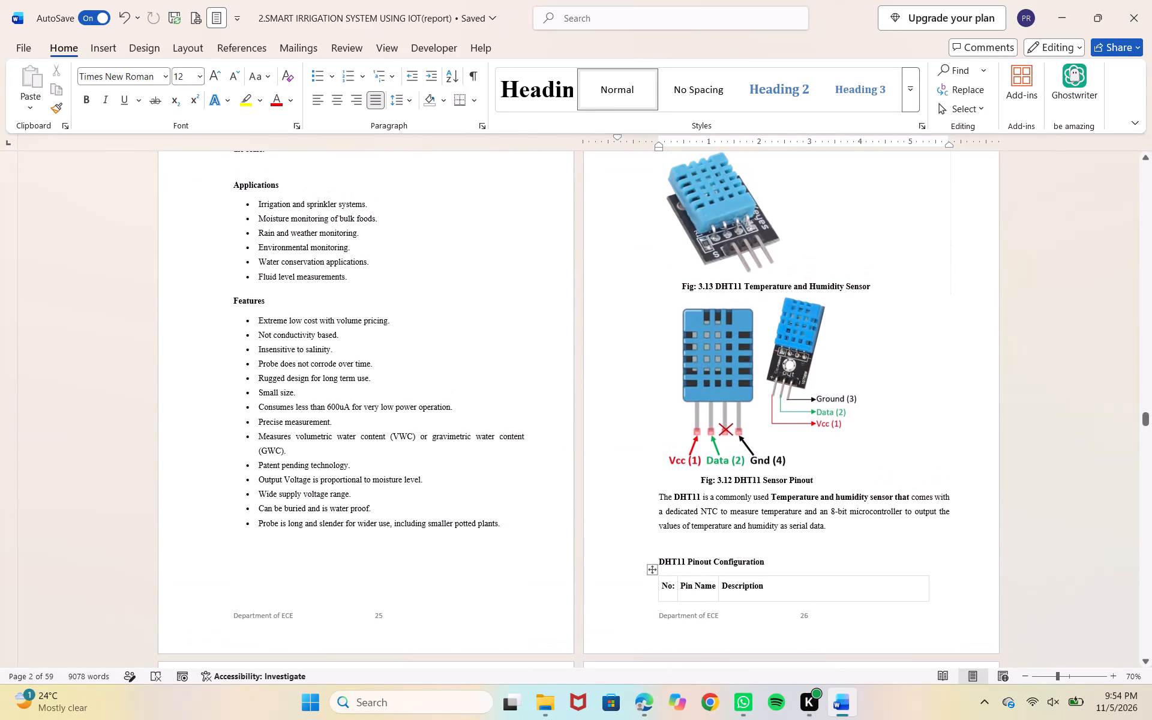
scroll(793, 340, "up", 4)
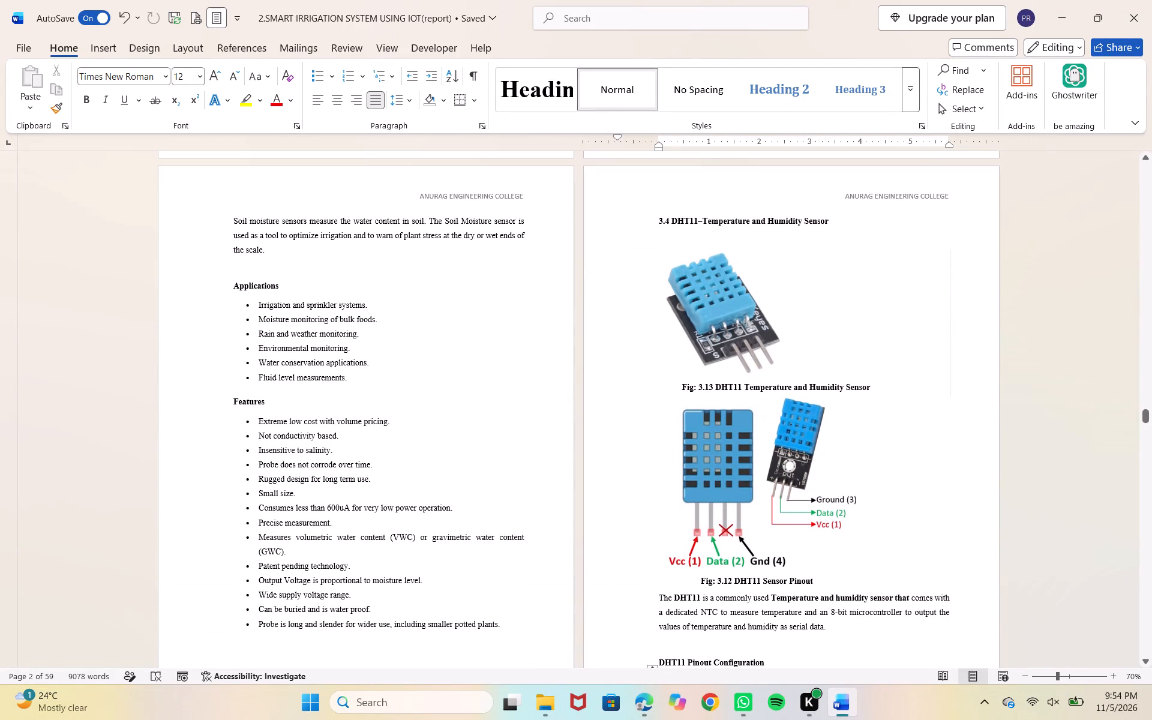
left_click(713, 388)
key("BackSpace")
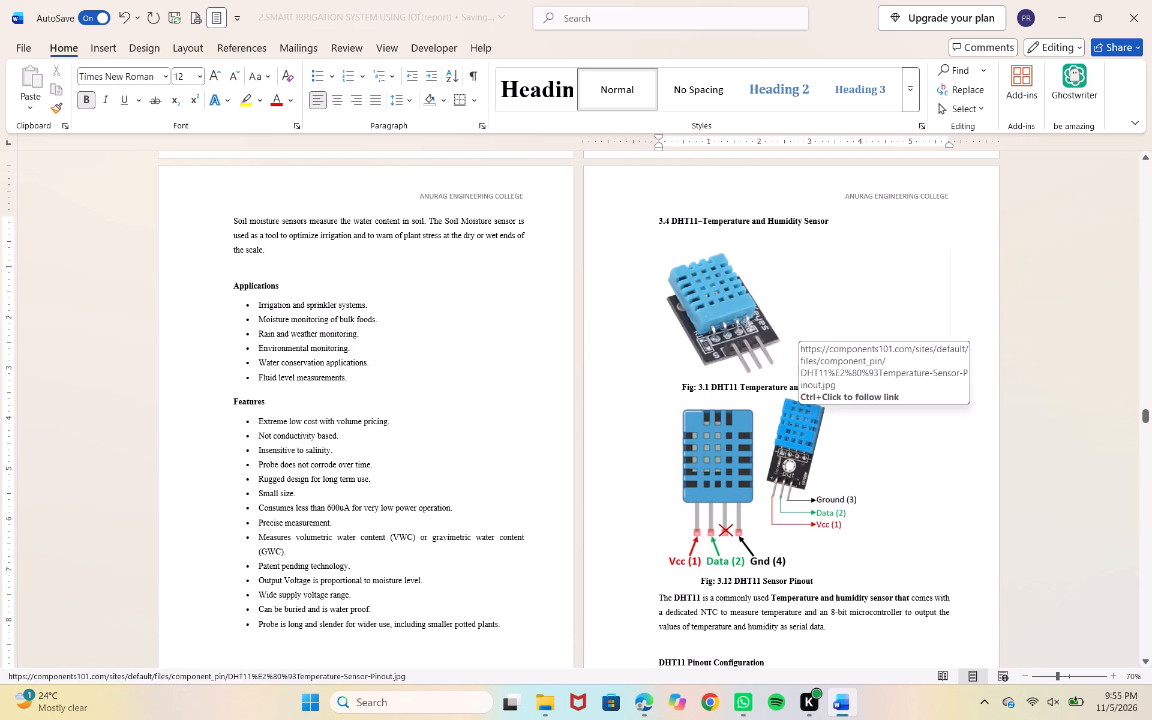
key("2")
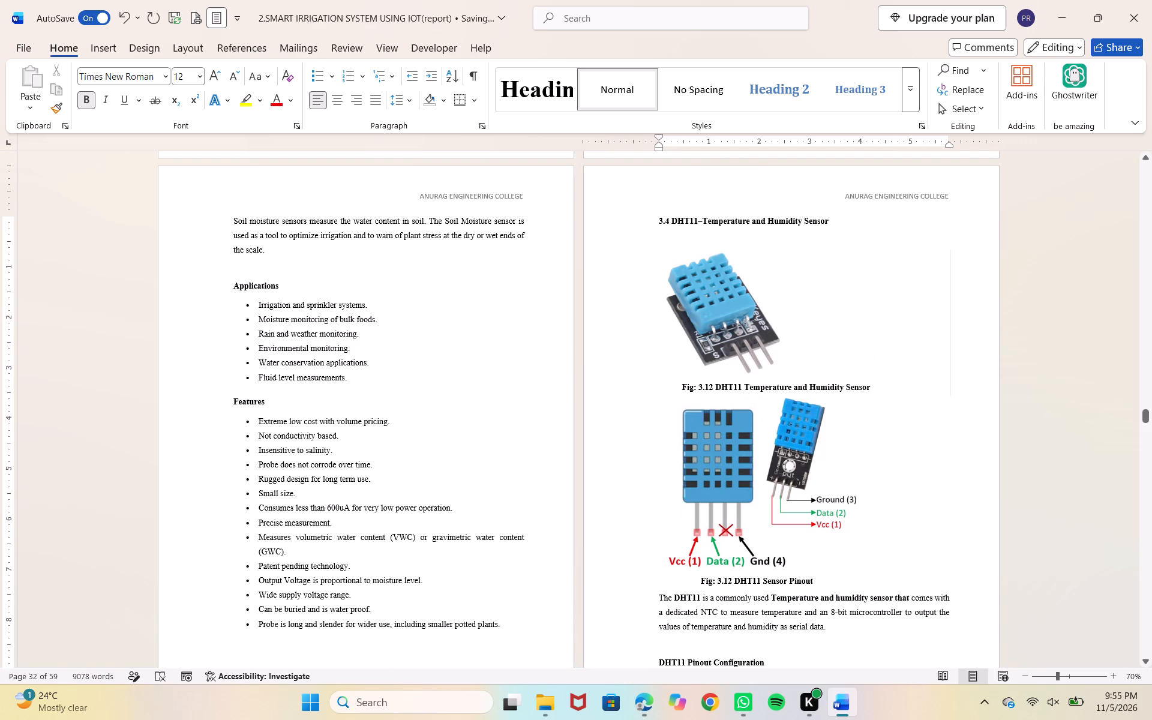
Change the DHT11 Sensor Pinout caption number in section 3.4 to 3.13.
left_click(730, 583)
key("BackSpace")
key("3")
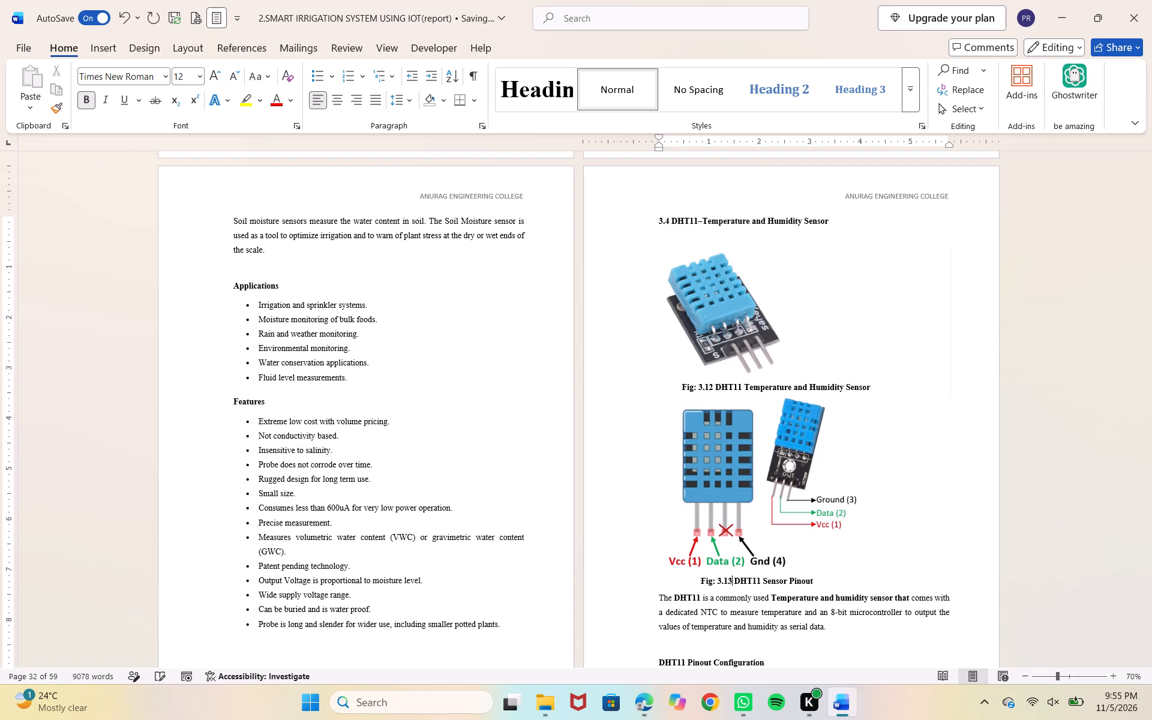
Save the report with the corrected DHT11 caption numbers.
key("ctrl+s")
Renumber the DHT11 Sensor Pinout entry in the List of Figures as Fig. 3.13 and remove ten spaces before its name to align it.
scroll(820, 531, "down", 5)
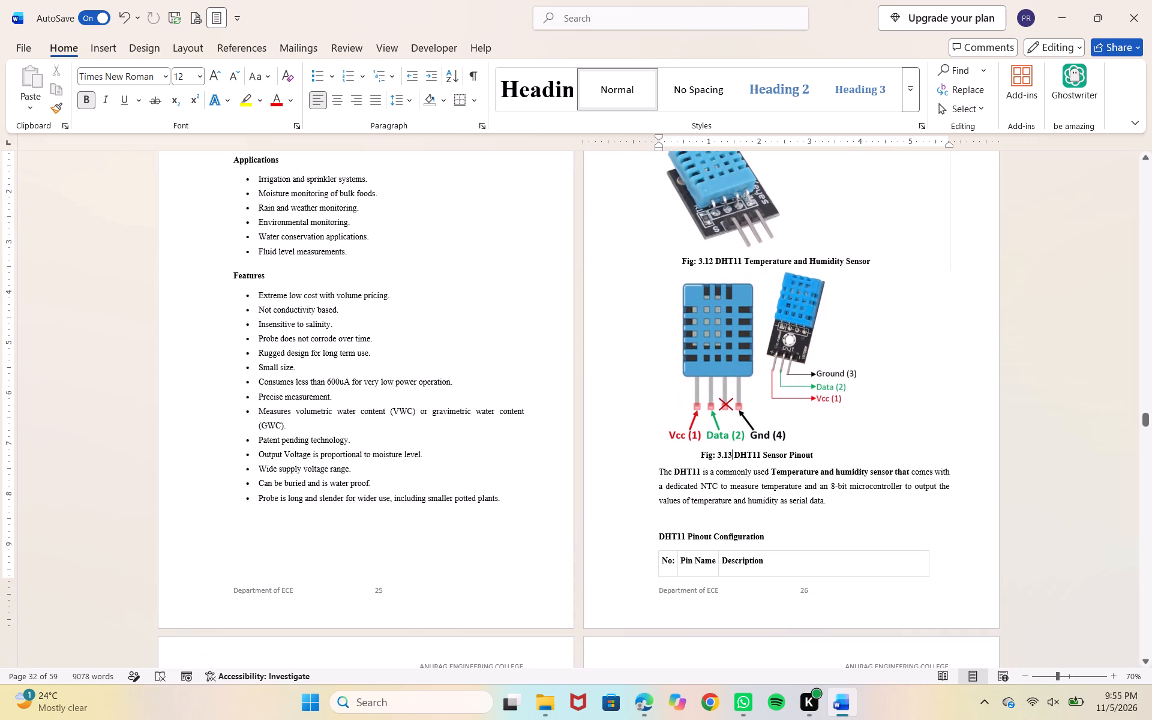
left_click_drag(1144, 419, 1118, 185)
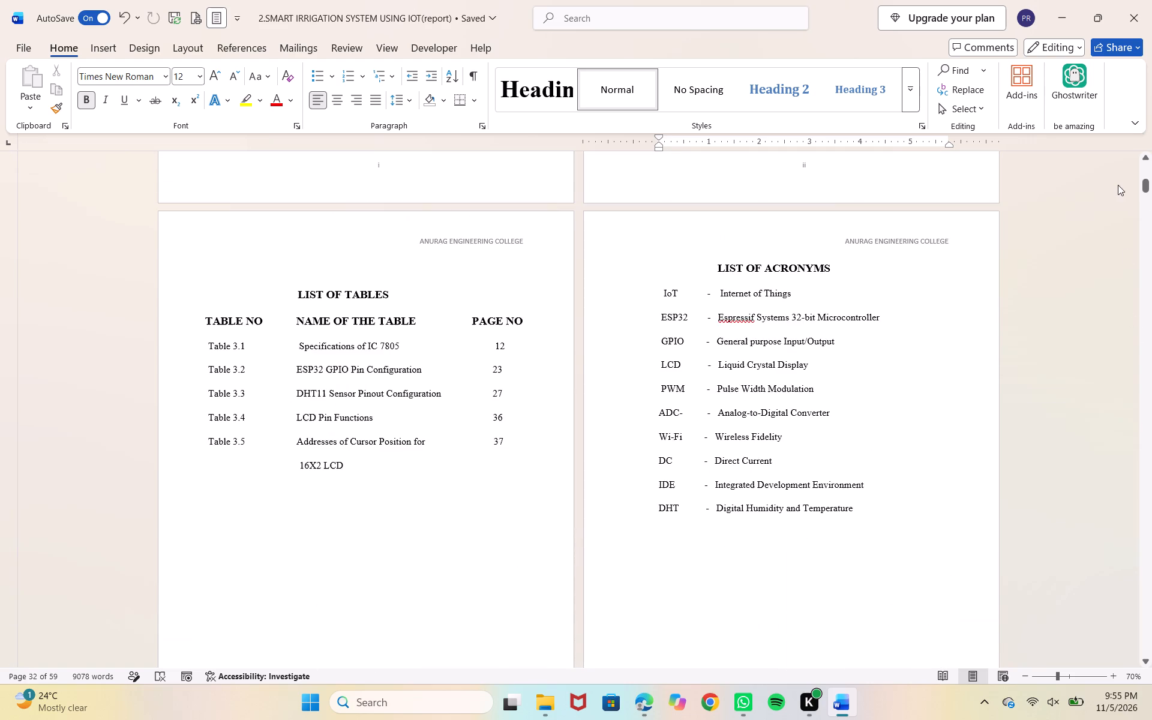
scroll(730, 403, "up", 17)
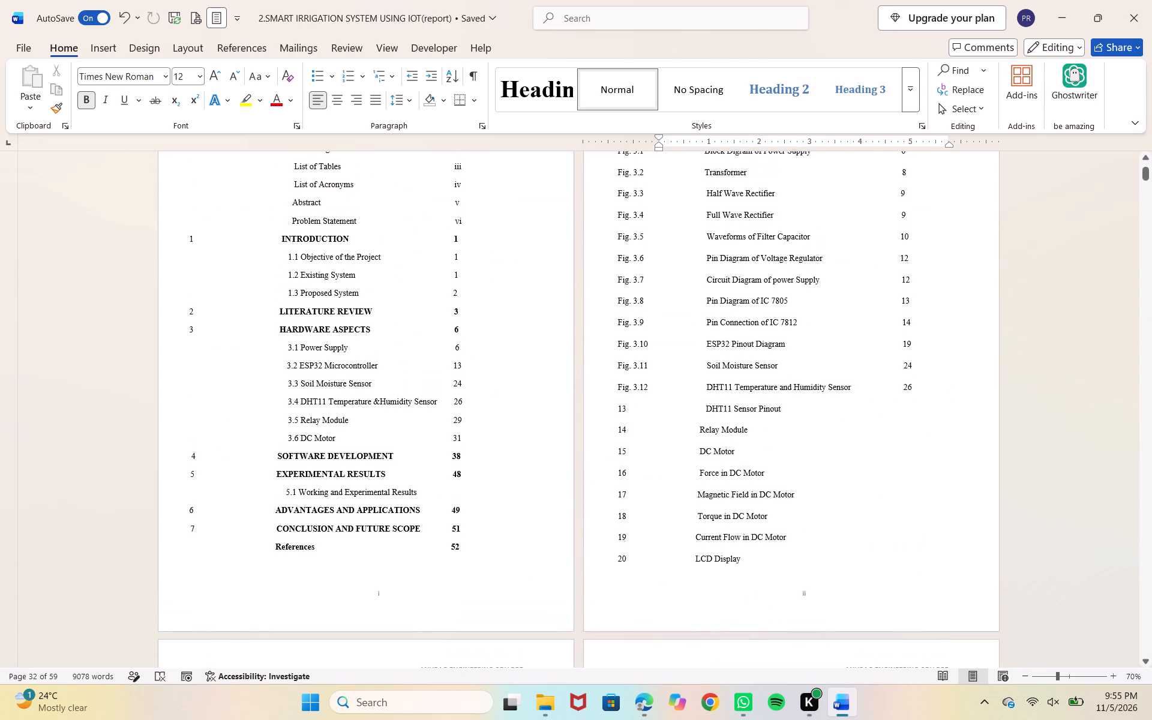
left_click(620, 410)
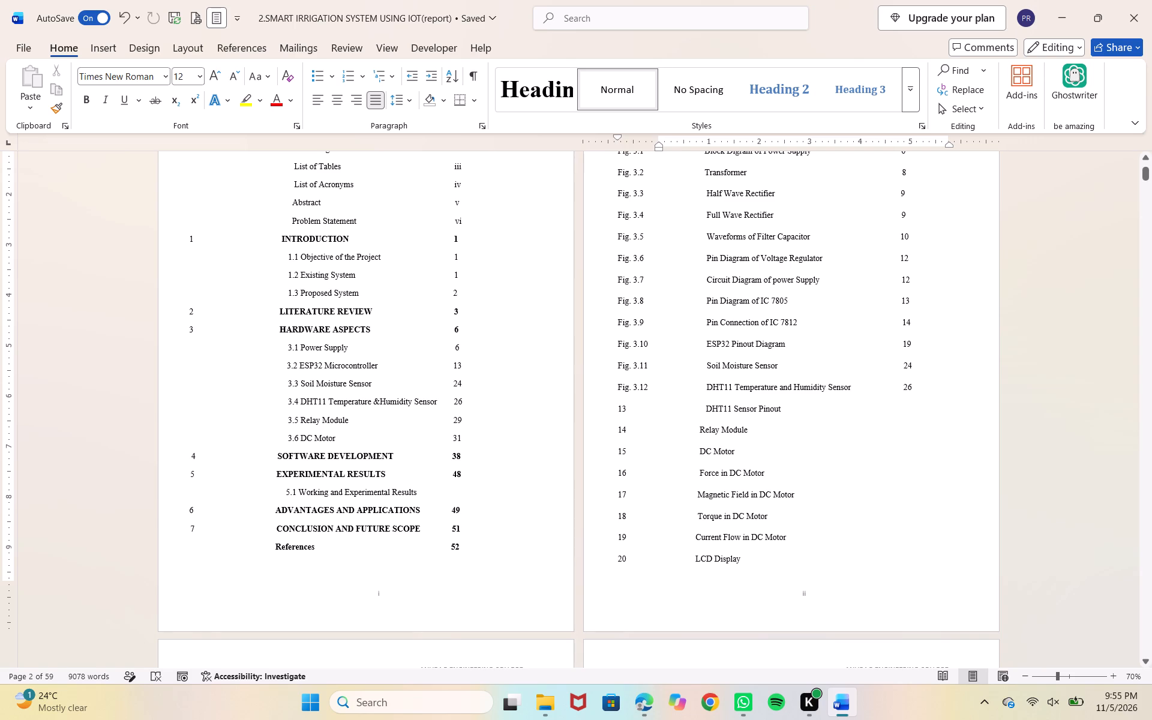
type("Fig.")
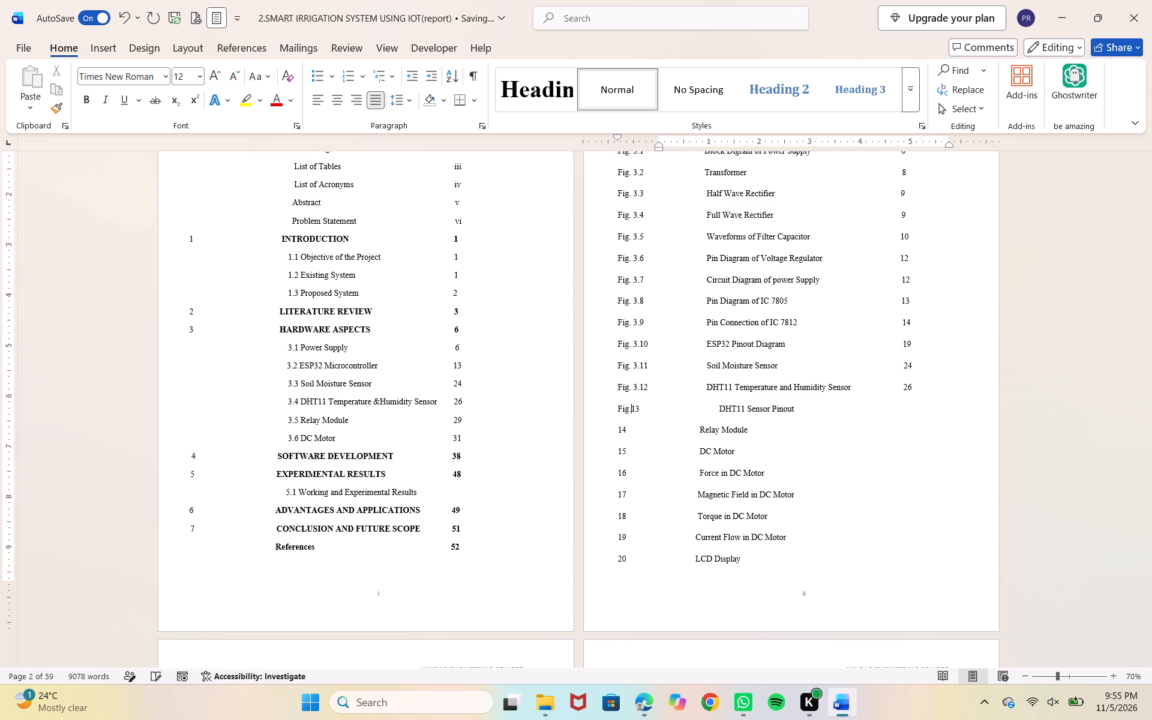
key("space")
type("3.")
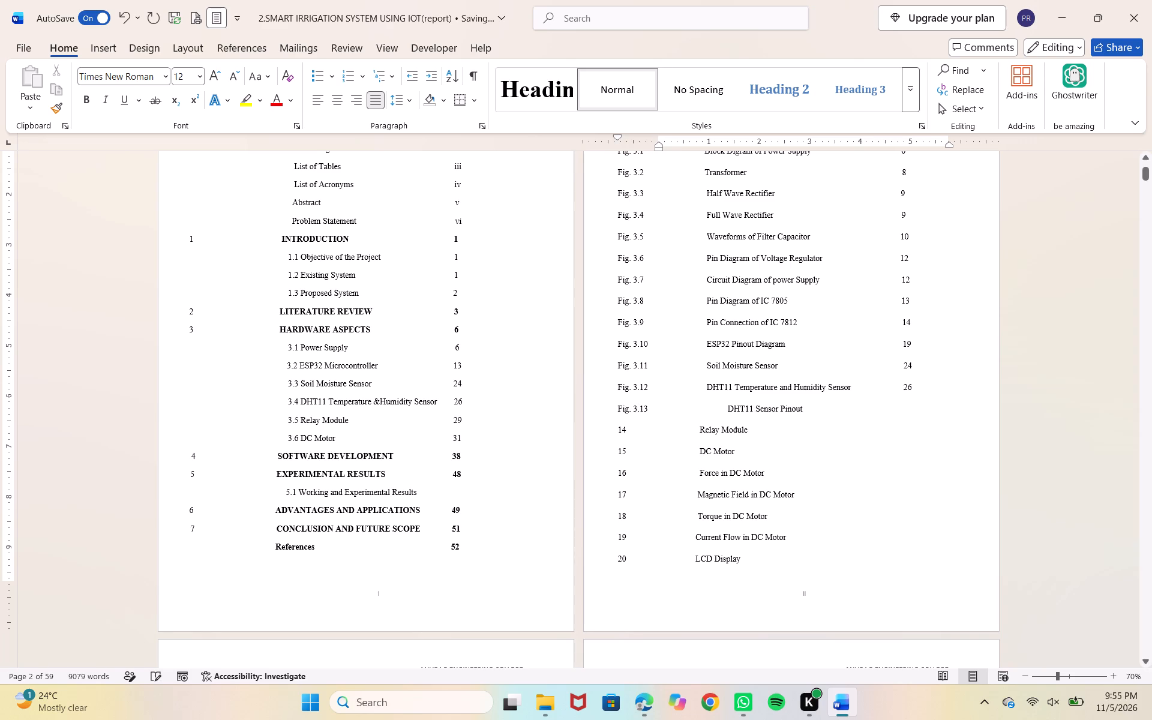
left_click(726, 415)
key("Right")
key("BackSpace")
key("BackSpace")
key("BackSpace")
key("BackSpace")
key("BackSpace")
key("BackSpace")
key("BackSpace")
key("BackSpace")
key("BackSpace")
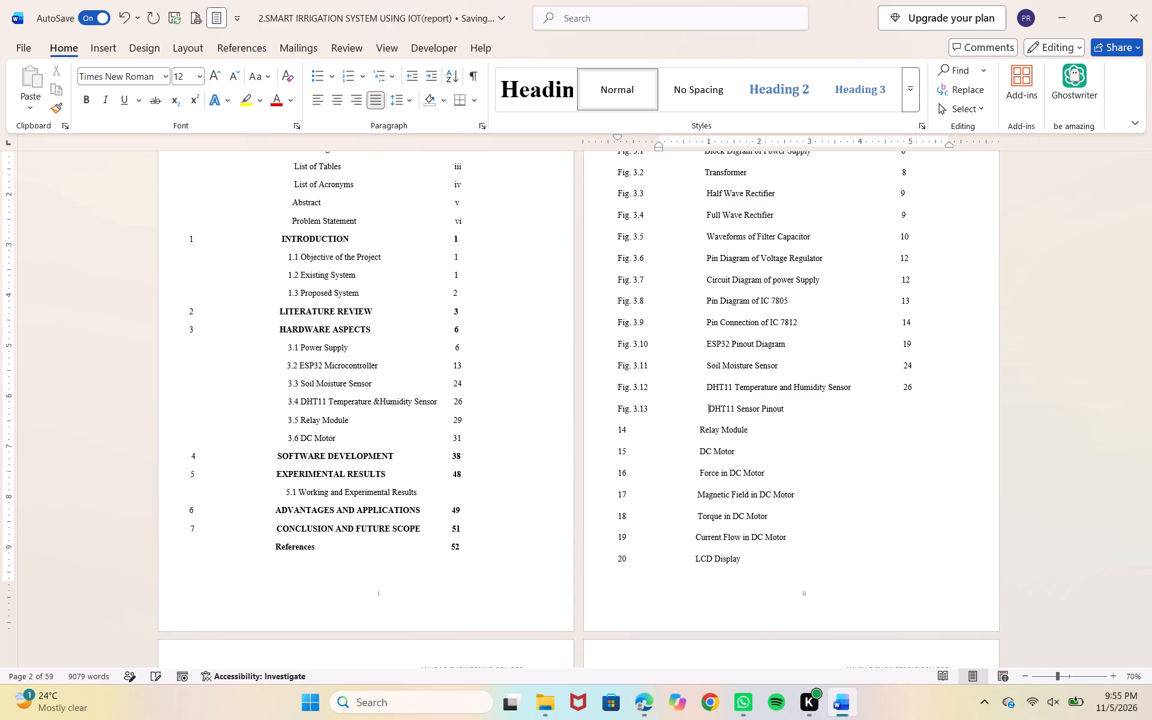
key("BackSpace")
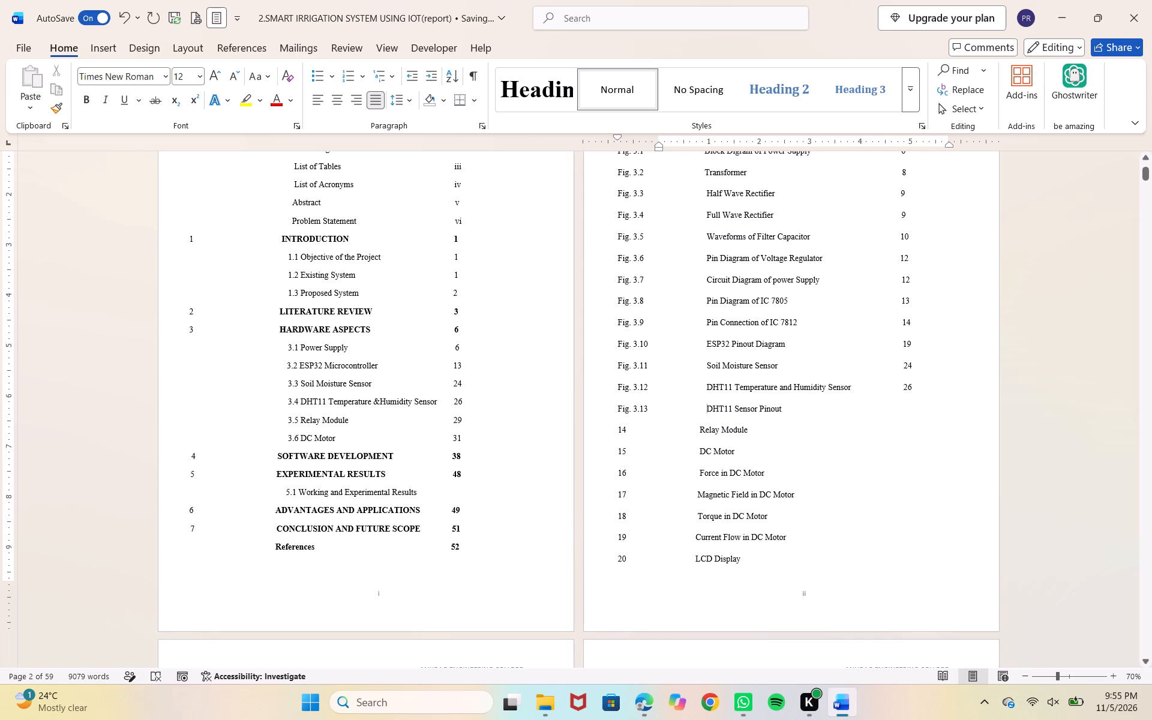
Add page number 26 to the DHT11 Sensor Pinout entry, spaced to align with the page numbers above.
left_click(804, 407)
key("space")
key("space")
key("space")
key("space")
key("space")
key("space")
key("space")
key("space")
key("space")
key("space")
key("space")
key("space")
key("space")
key("space")
key("space")
key("space")
key("space")
key("space")
key("space")
key("space")
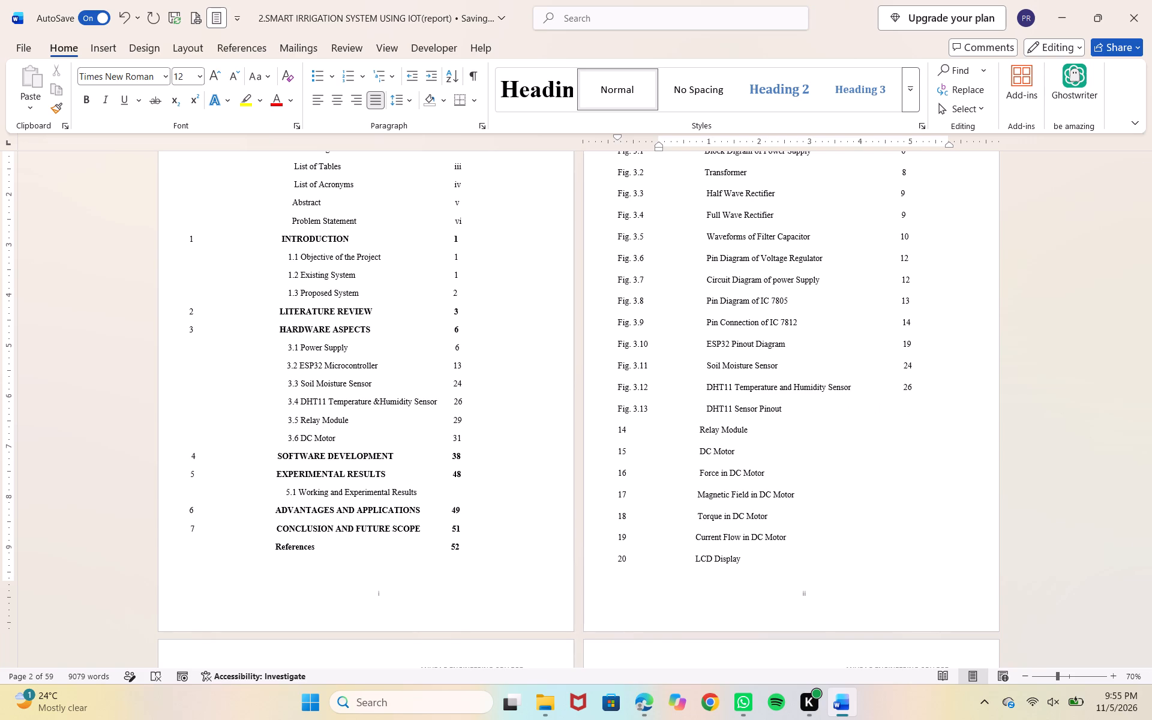
key("BackSpace")
key("BackSpace")
type("26")
key("Left")
key("Left")
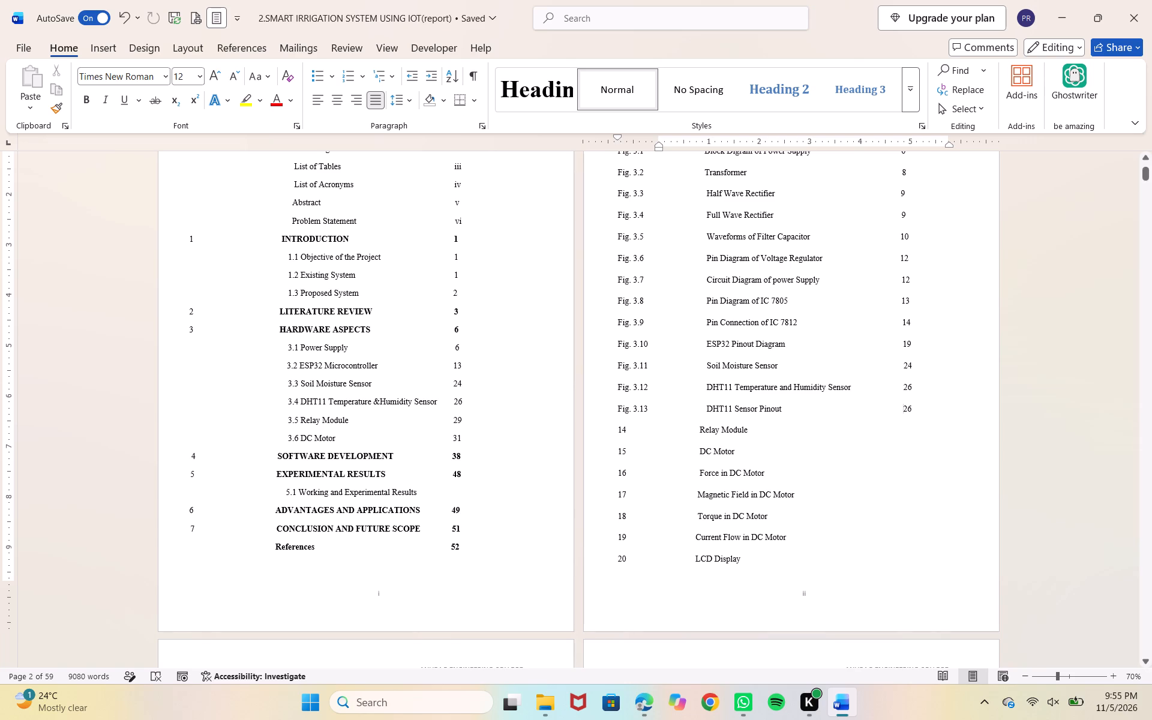
Check the pages around the end of Chapter 3 and start of Chapter 4, returning to the List of Figures.
left_click_drag(1148, 170, 1151, 416)
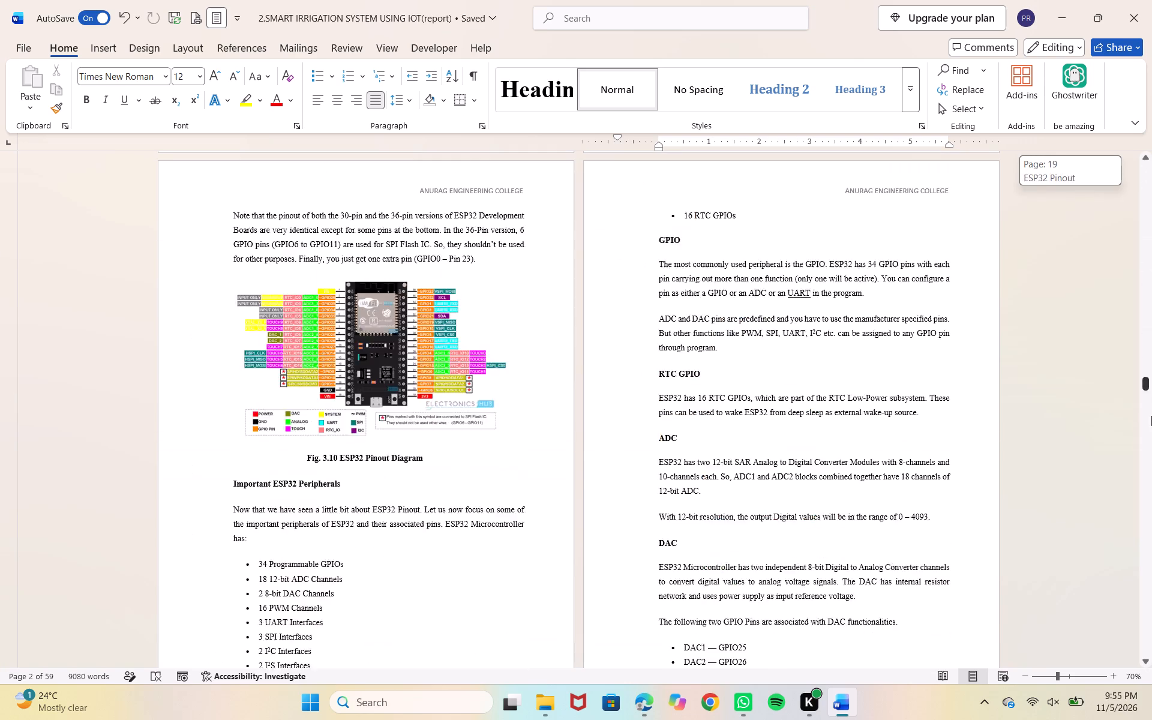
left_click_drag(1151, 416, 1151, 518)
scroll(851, 393, "up", 7)
scroll(848, 387, "down", 3)
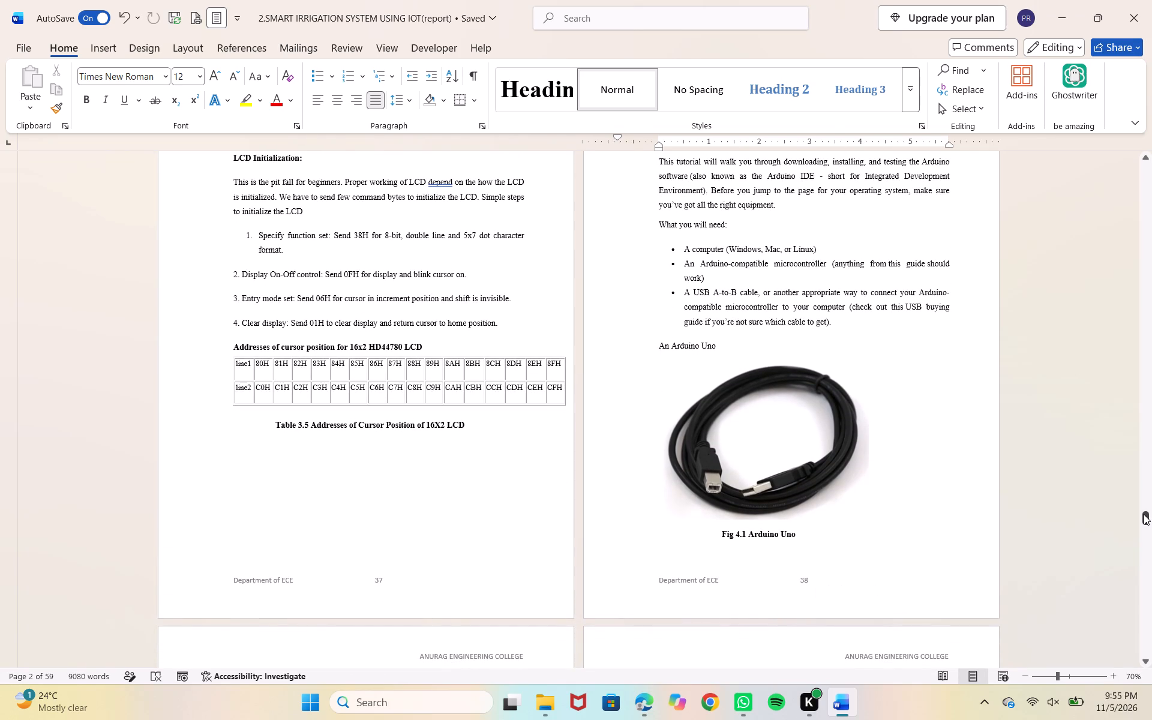
left_click_drag(1144, 514, 1151, 200)
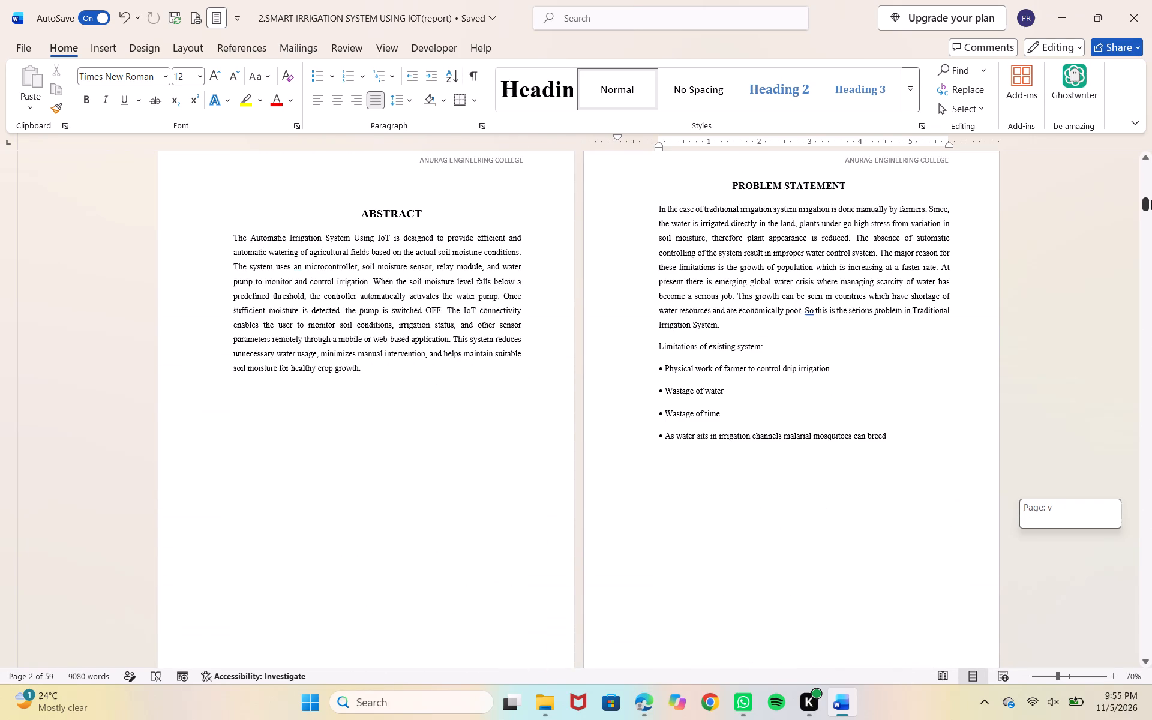
left_click_drag(1151, 200, 1151, 194)
scroll(931, 332, "up", 13)
scroll(880, 349, "up", 9)
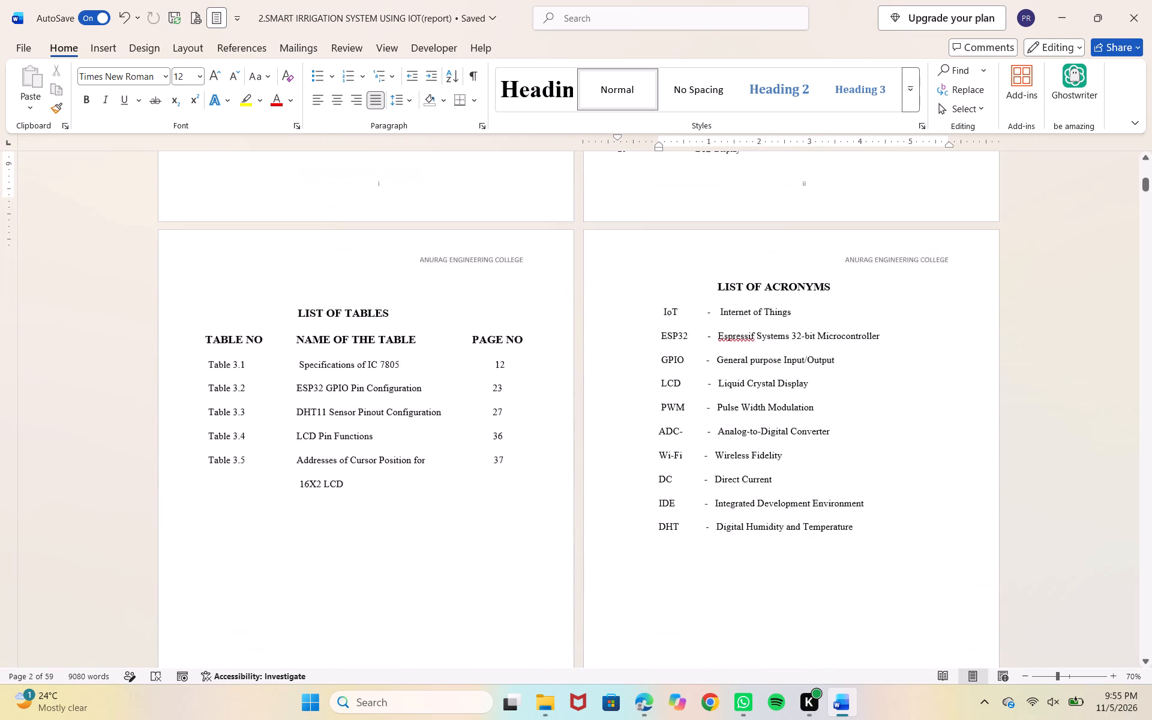
scroll(880, 349, "up", 10)
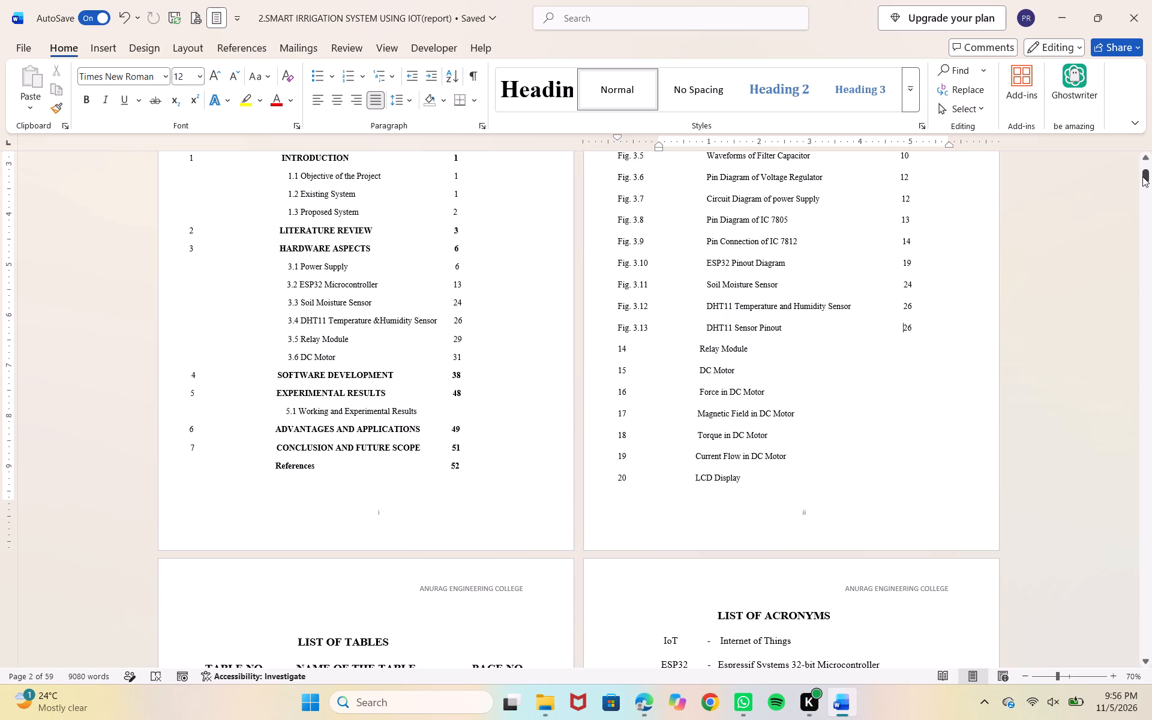
Examine the figure captions and page numbers from Chapter 4 through the References, returning to the ESP8266 figures in Chapter 4.
left_click_drag(1142, 176, 1151, 526)
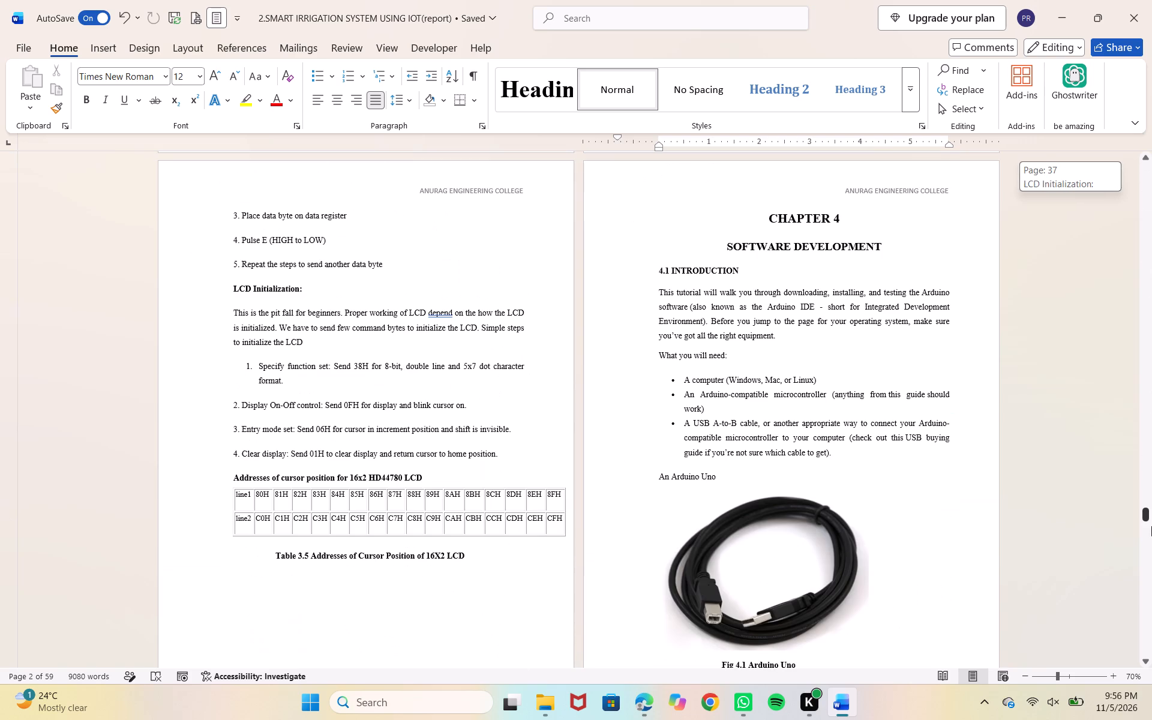
left_click_drag(1151, 526, 1151, 533)
scroll(814, 407, "down", 18)
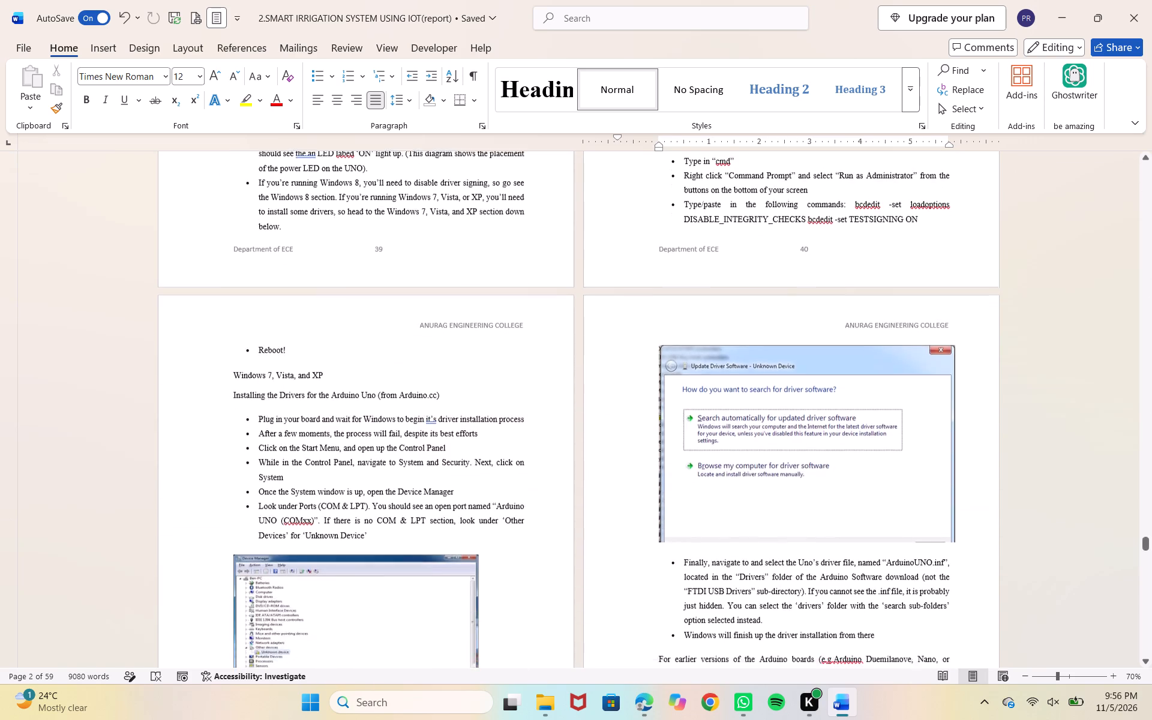
scroll(814, 407, "down", 14)
scroll(814, 398, "down", 17)
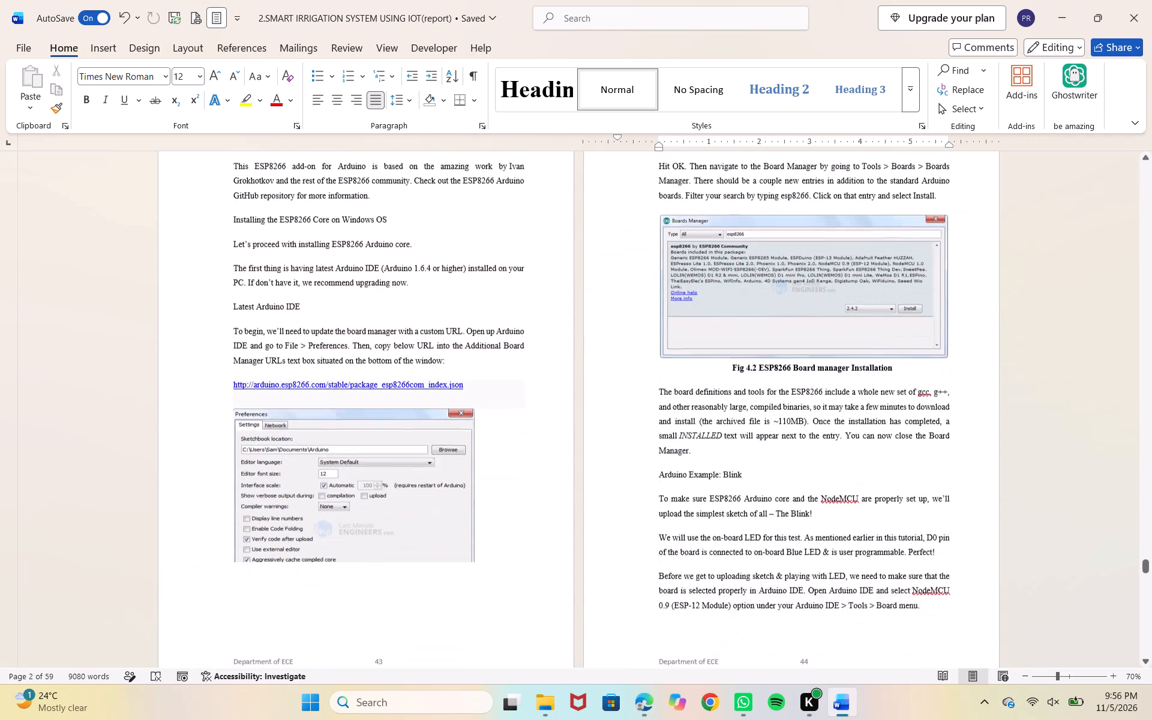
scroll(814, 395, "down", 17)
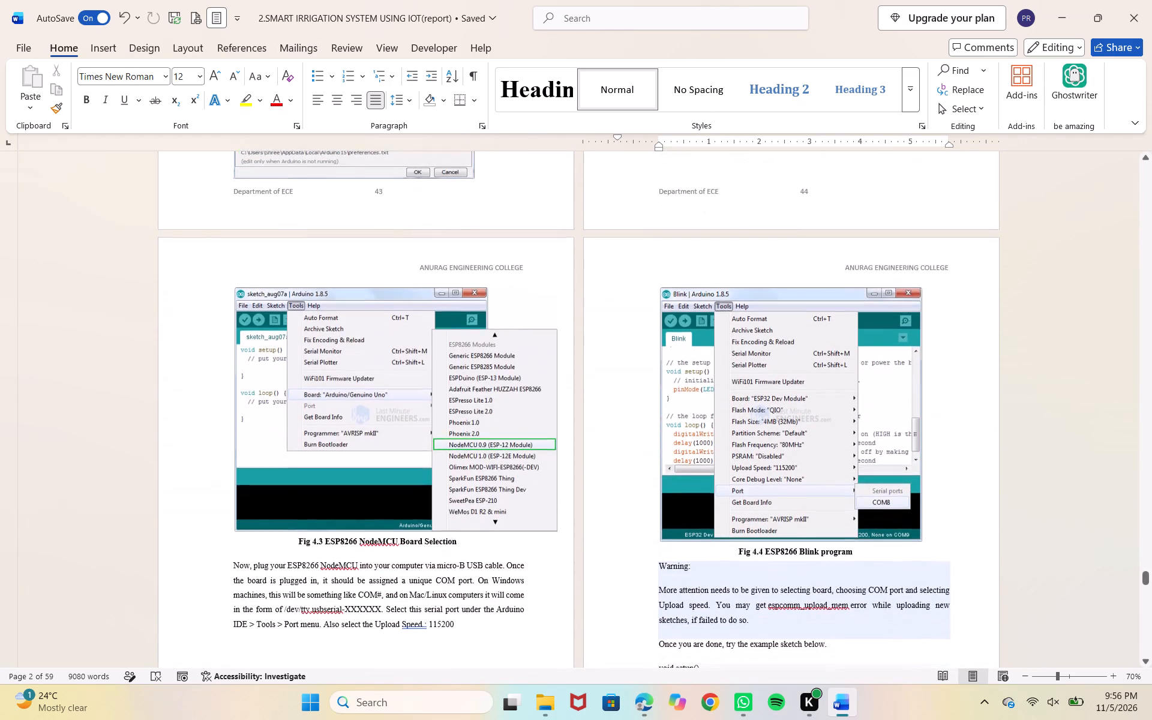
scroll(814, 393, "down", 18)
scroll(815, 392, "down", 17)
scroll(815, 392, "down", 17)
scroll(816, 390, "down", 15)
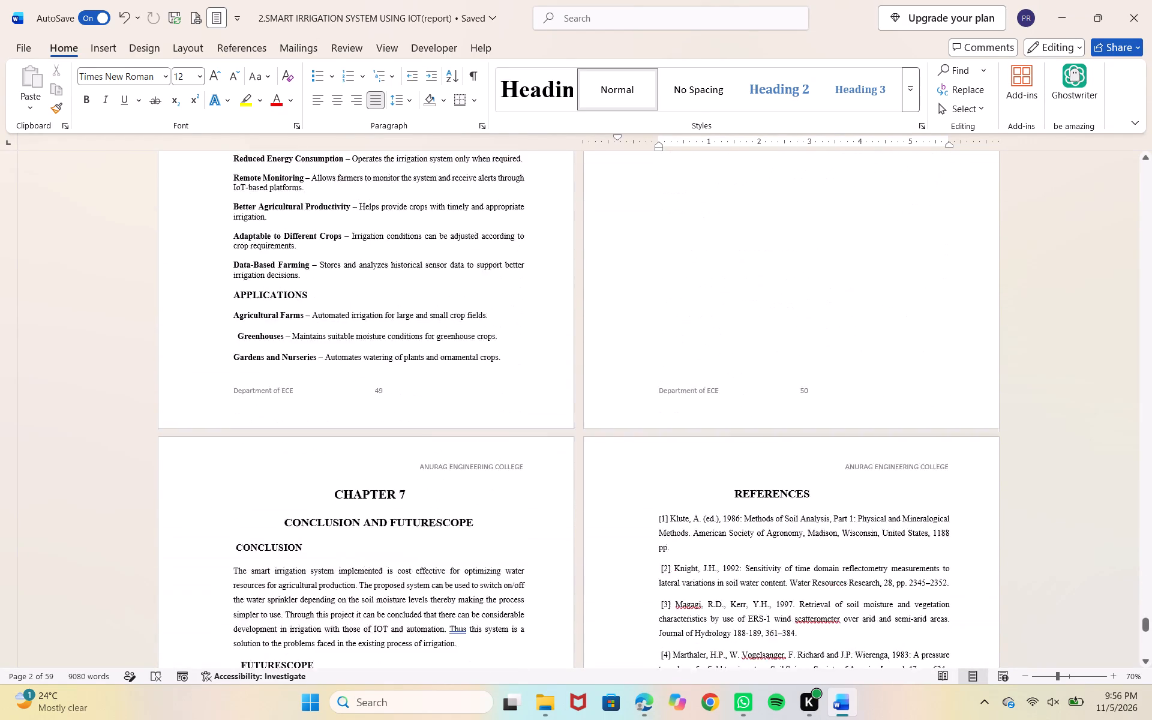
scroll(817, 388, "down", 20)
scroll(818, 386, "up", 4)
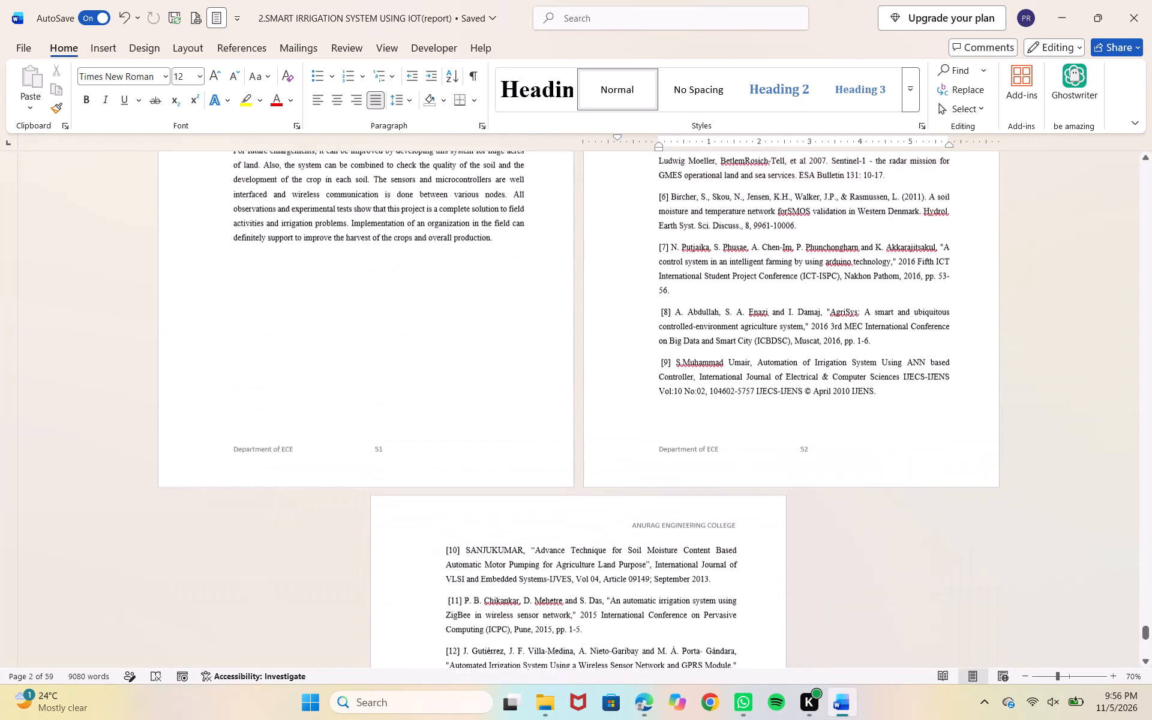
scroll(818, 386, "up", 20)
scroll(818, 386, "up", 15)
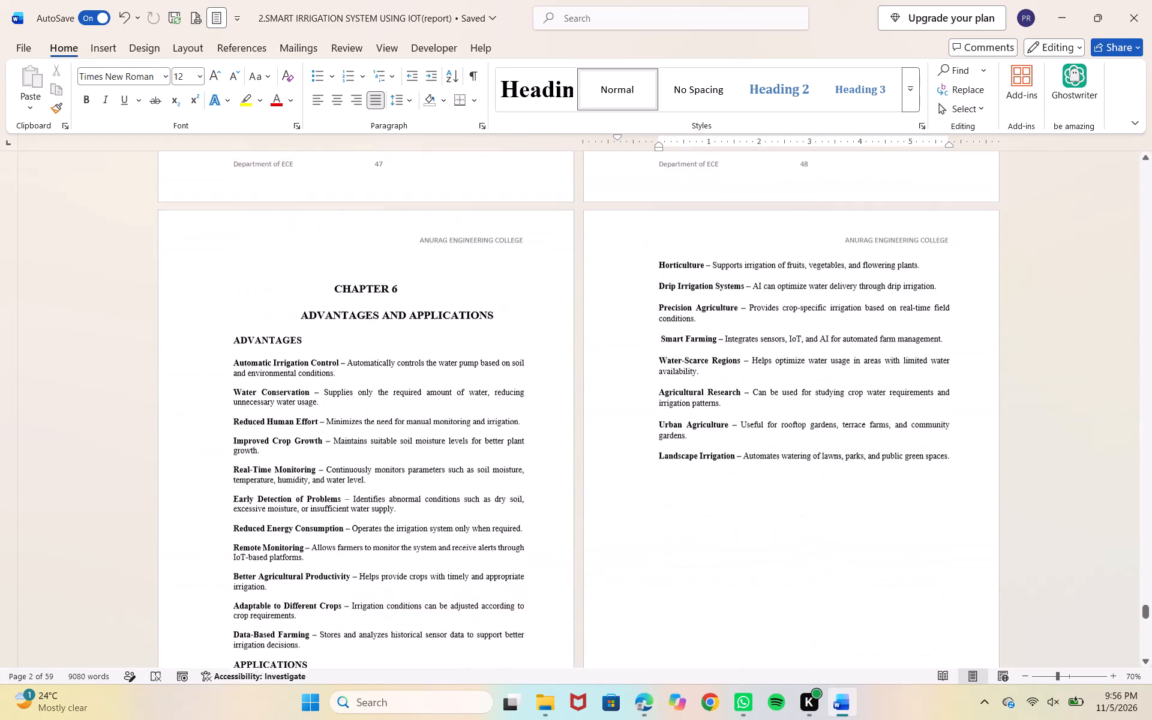
scroll(819, 380, "up", 20)
scroll(819, 380, "up", 14)
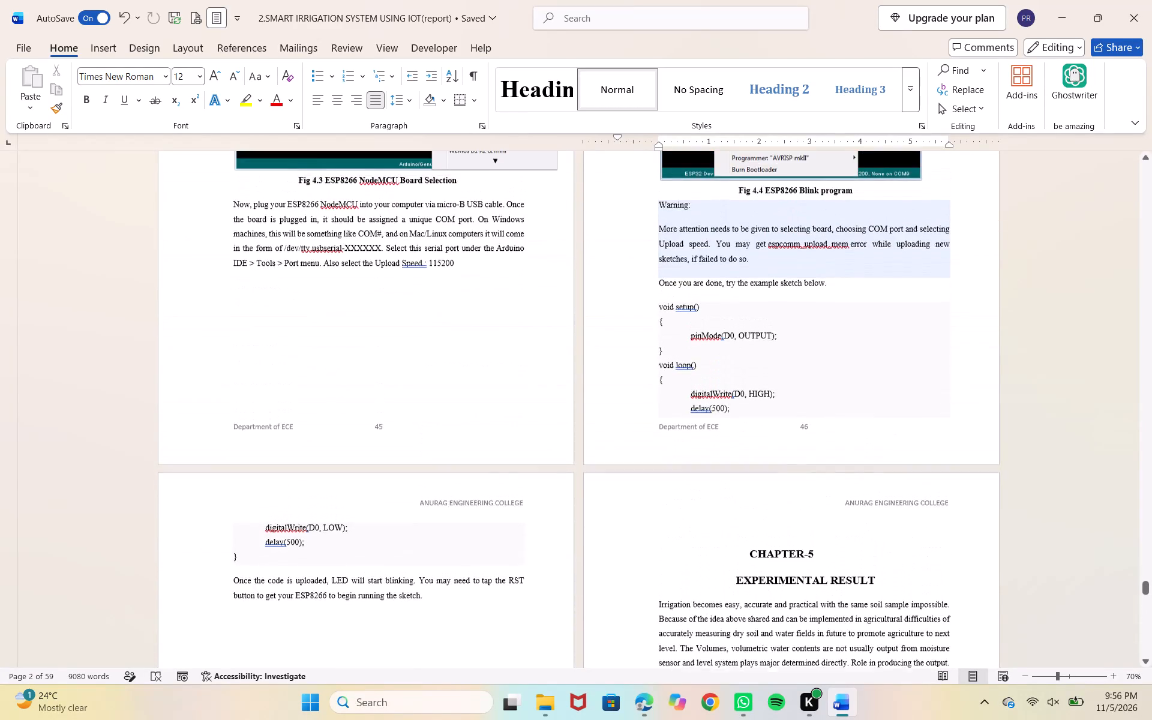
scroll(819, 380, "up", 8)
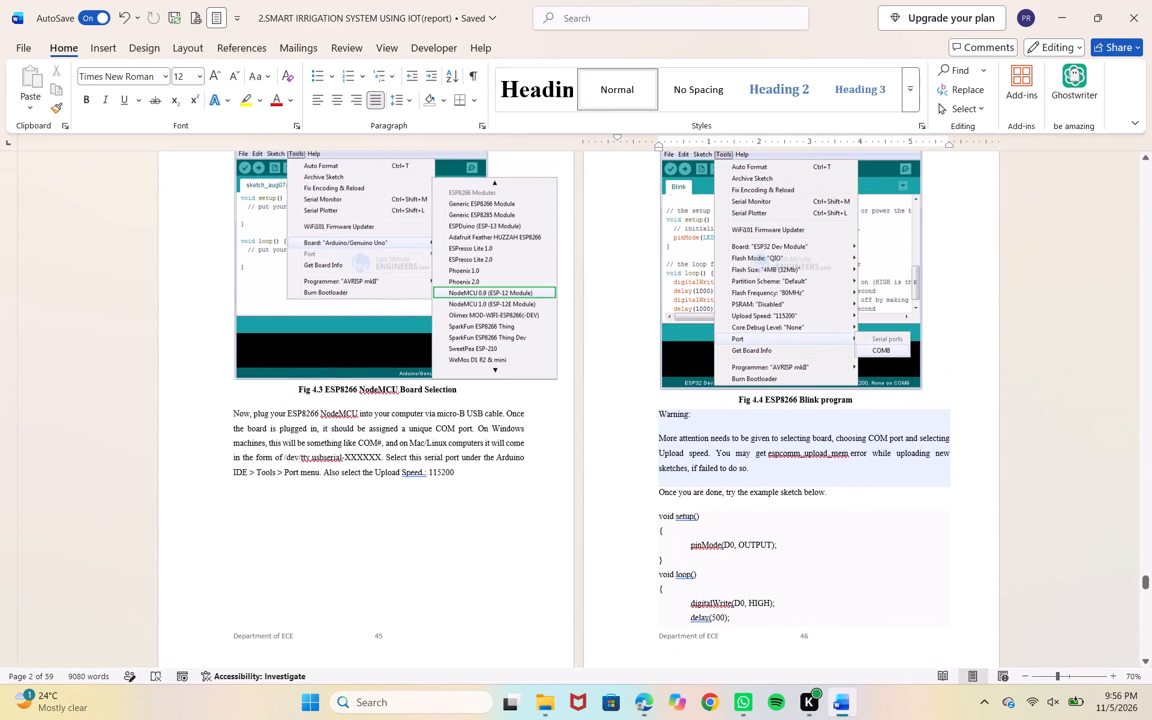
left_click(857, 401)
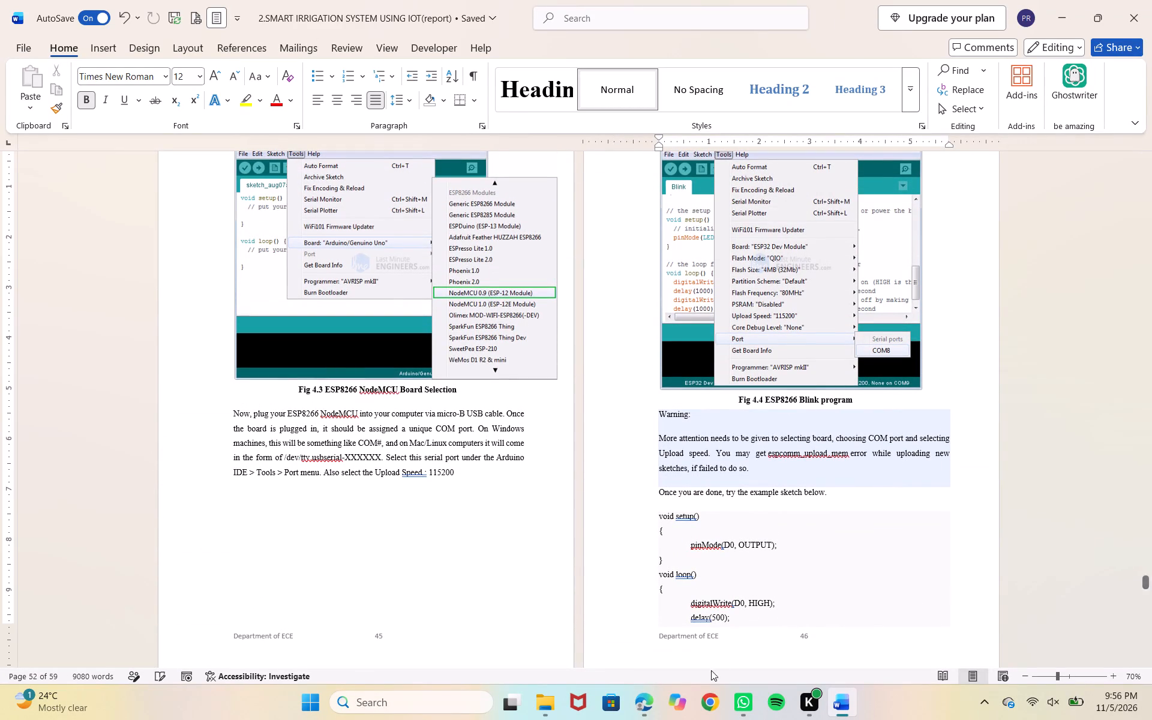
scroll(1001, 367, "up", 20)
scroll(1001, 367, "up", 1)
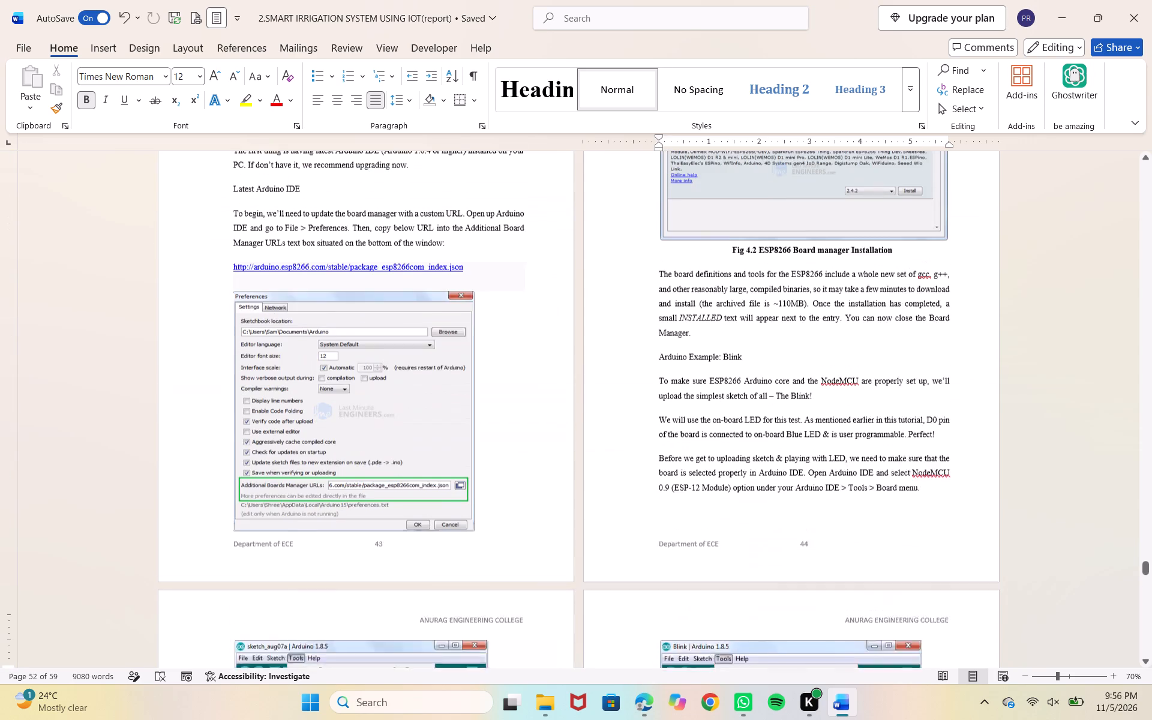
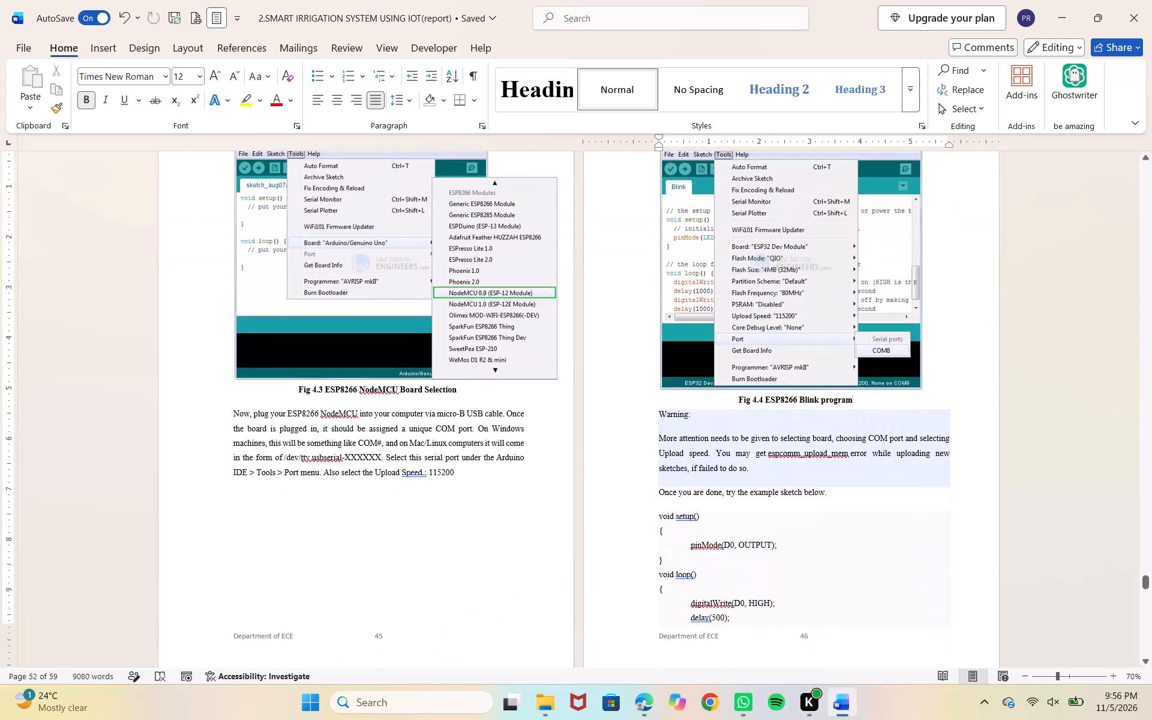
Copy the "Fig 4.4 ESP8266 Blink program" caption from Chapter 4 onto a new line above the List of Tables heading.
left_click_drag(860, 401, 734, 400)
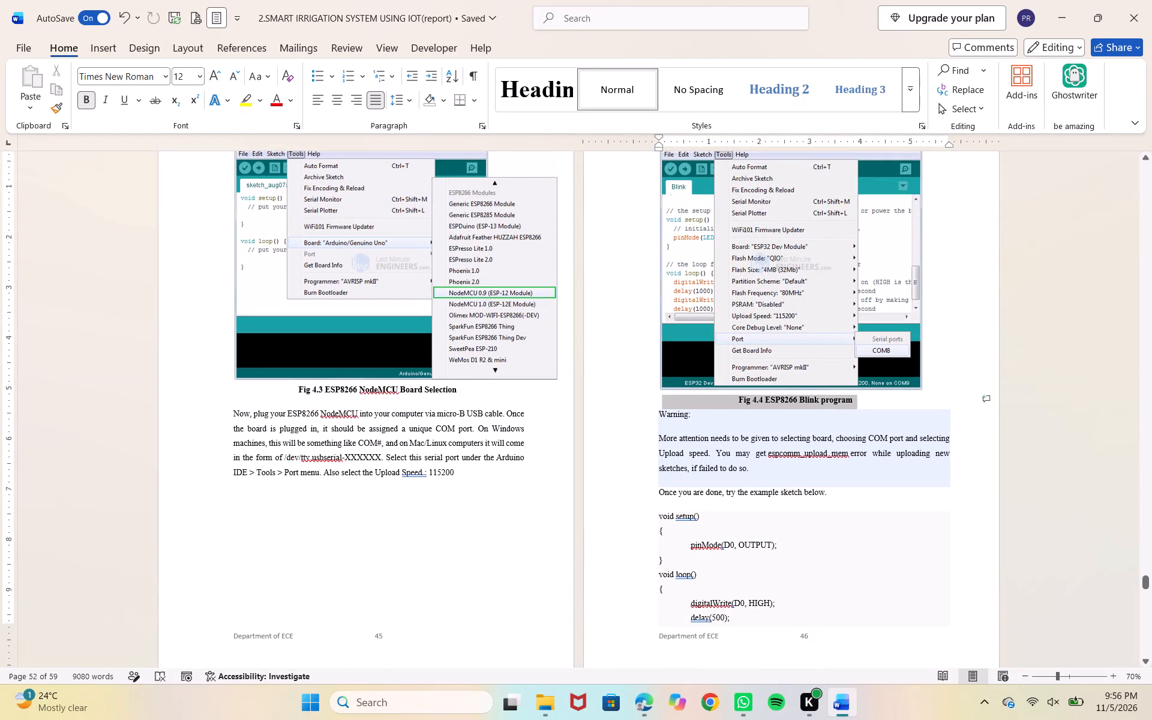
left_click_drag(734, 400, 740, 400)
key("ctrl+c")
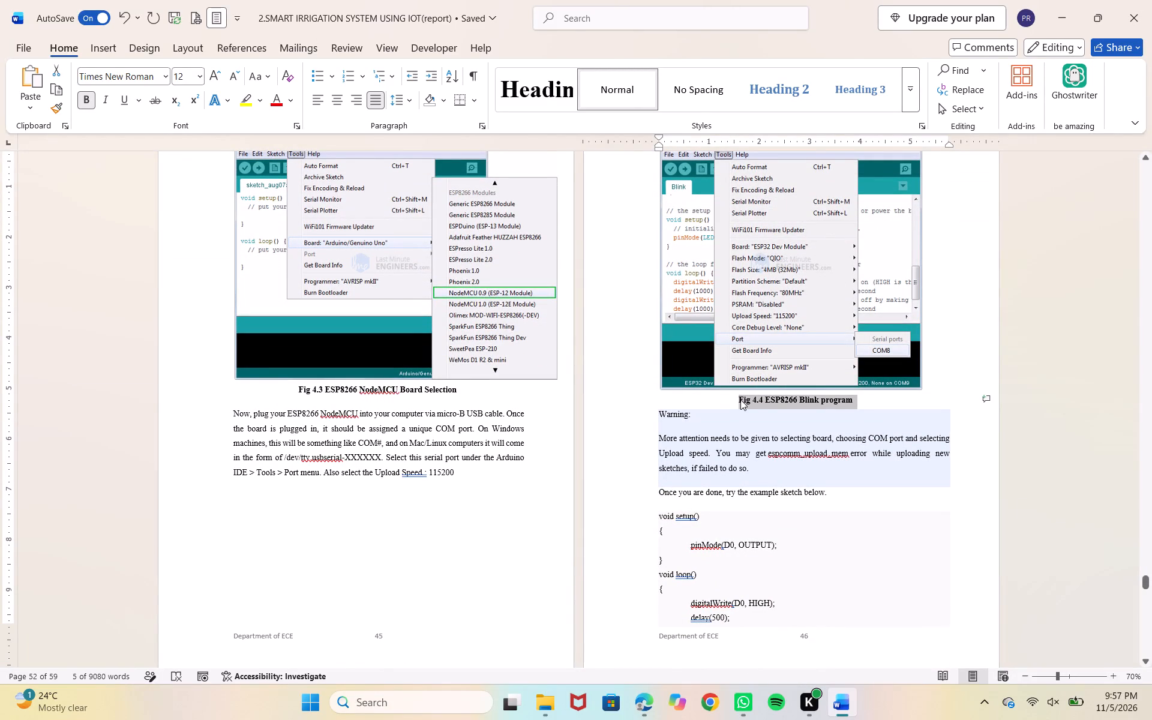
scroll(839, 460, "down", 3)
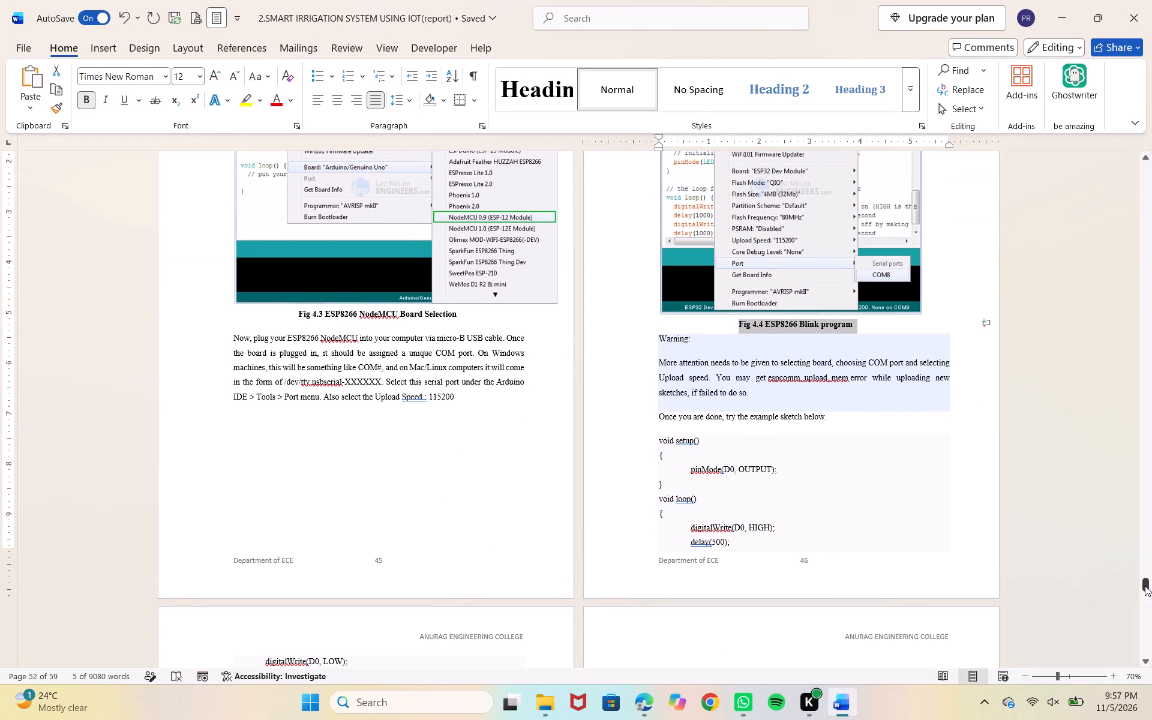
left_click_drag(1145, 586, 1147, 182)
scroll(971, 404, "up", 5)
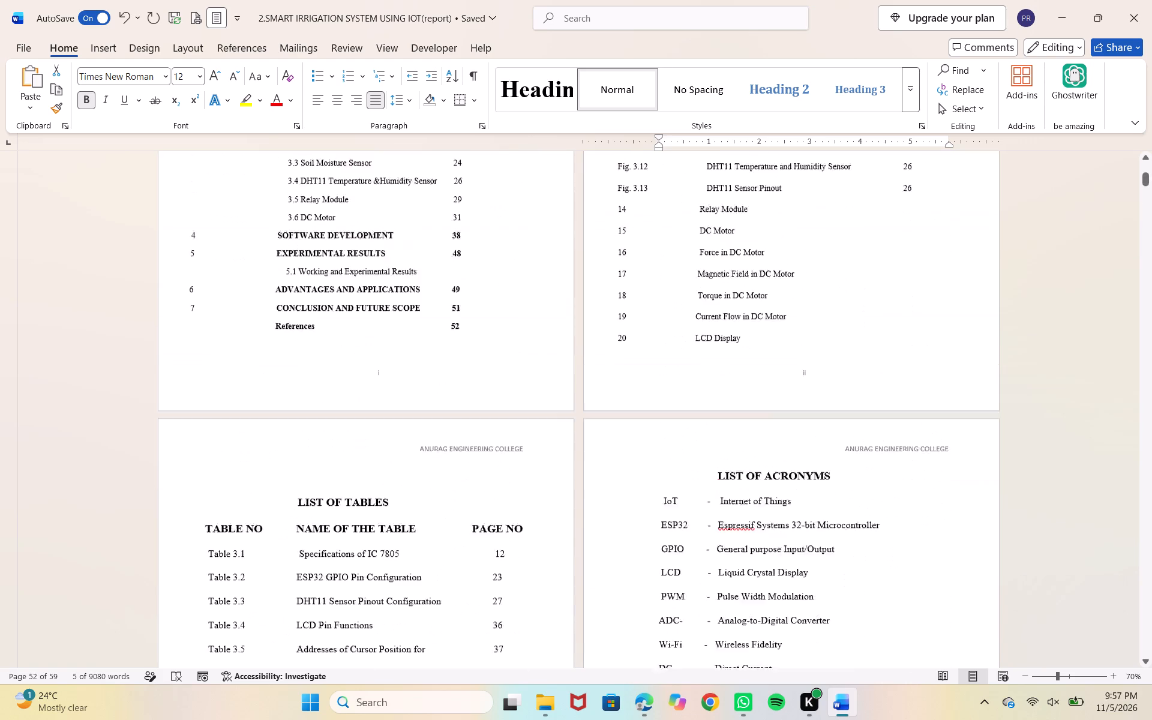
left_click(781, 412)
key("Return")
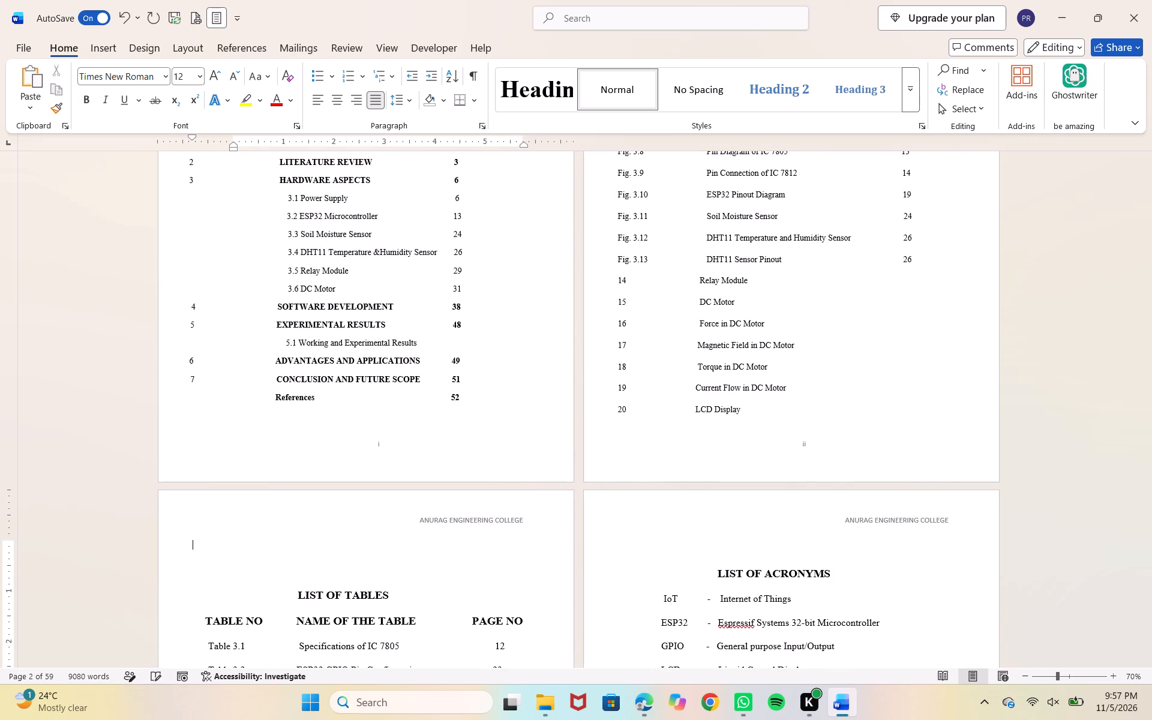
key("ctrl+v")
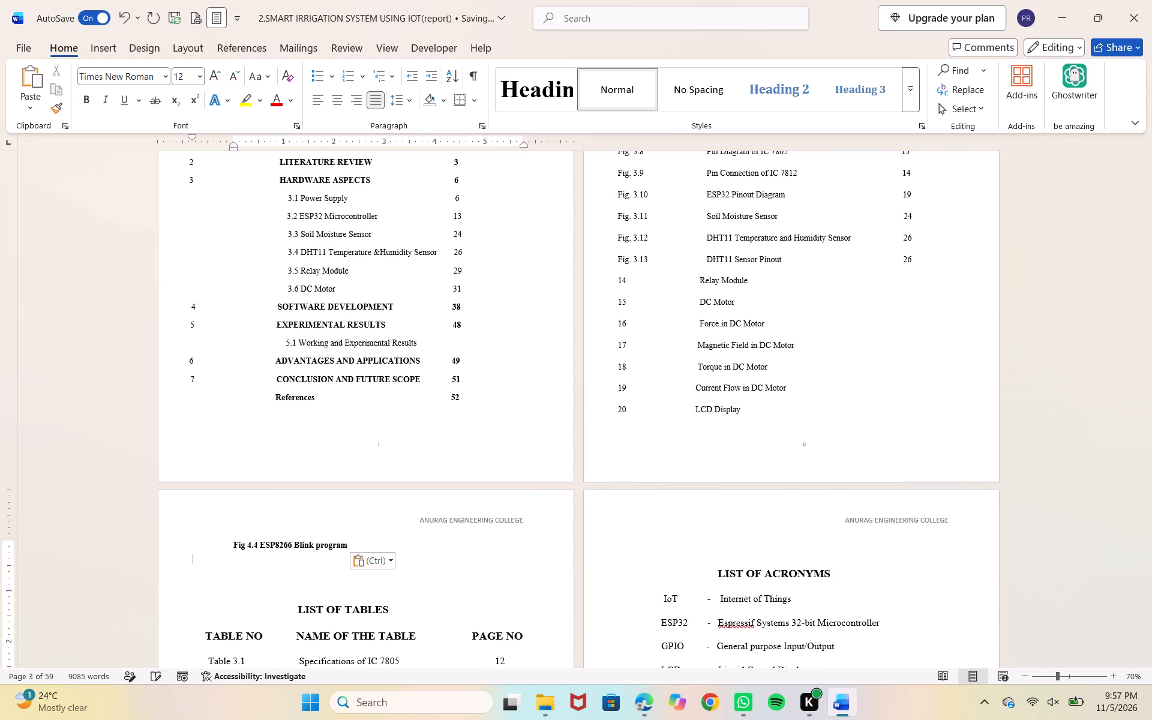
Insert five spaces between the figure number and the name in the copied Fig 4.4 line.
left_click(259, 547)
key("space")
key("space")
key("space")
key("space")
key("space")
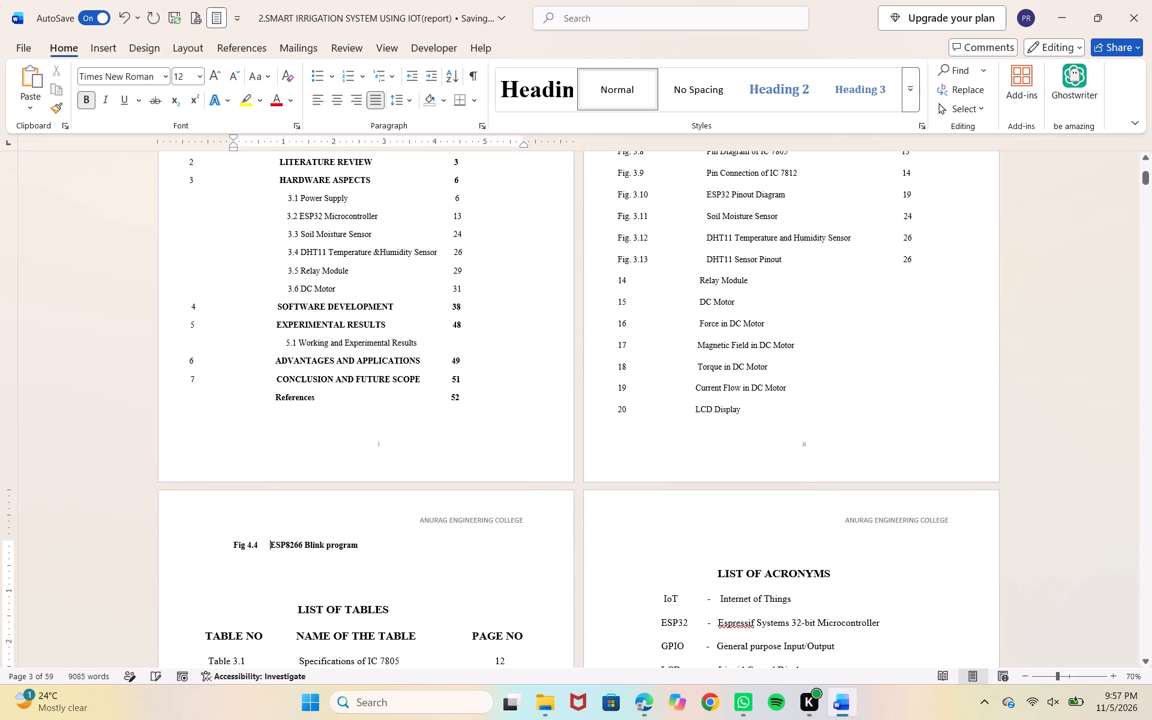
Move the Fig 4.4 line's left indent about 0.4 inch out into the margin, close to the table numbers below.
left_click(257, 547)
left_click(235, 546)
left_click_drag(234, 150, 231, 150)
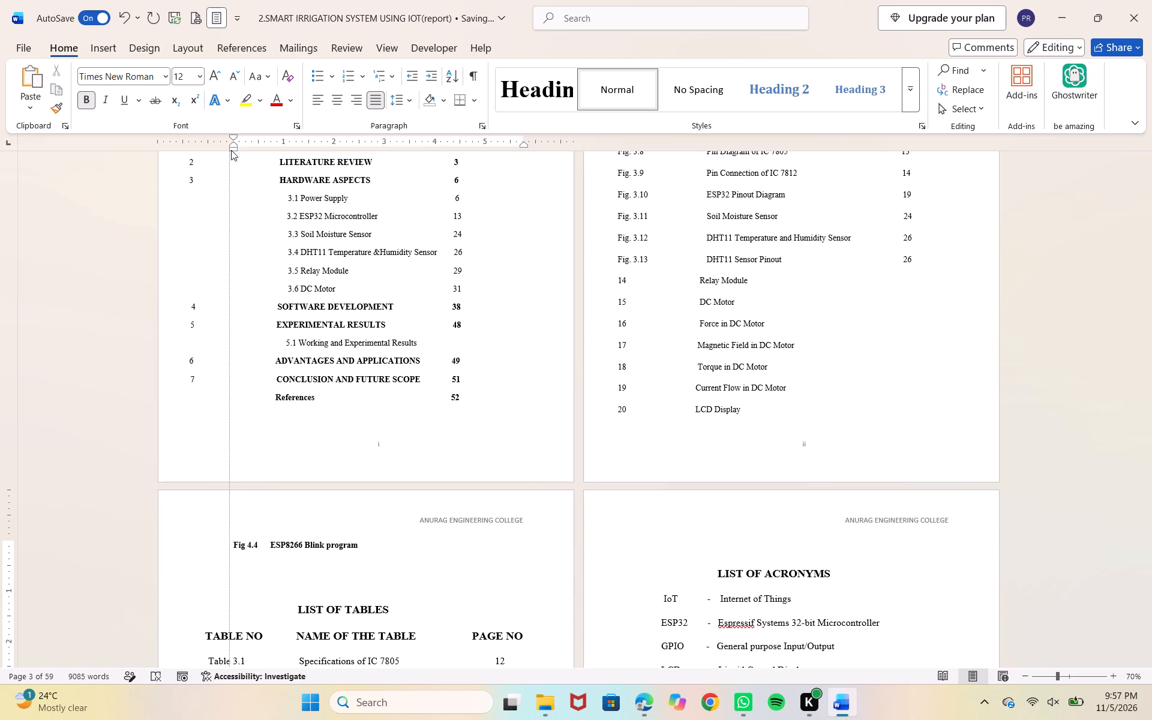
left_click_drag(231, 150, 197, 152)
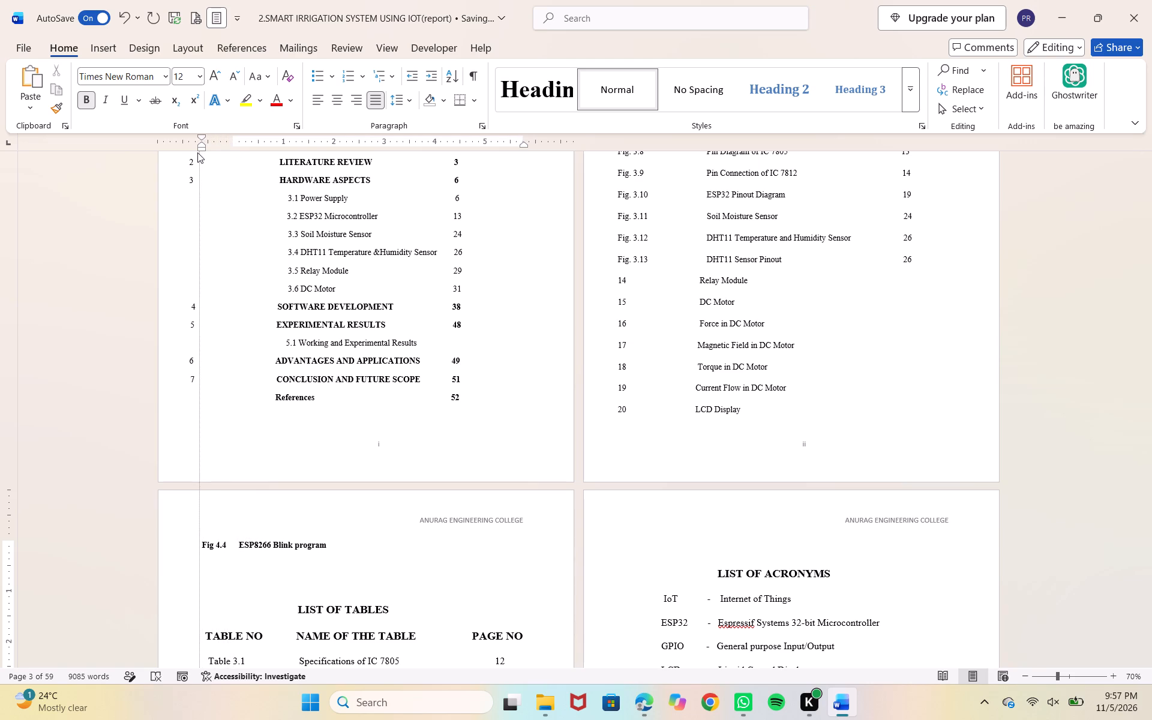
left_click_drag(197, 152, 196, 155)
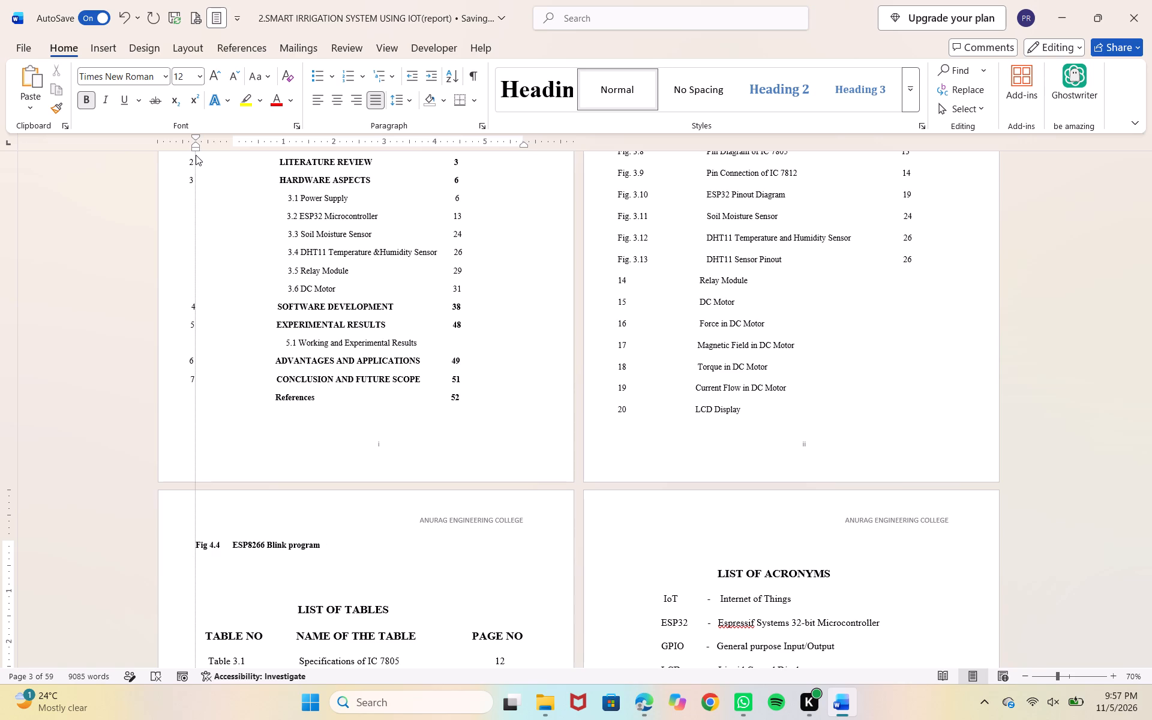
left_click_drag(196, 155, 211, 161)
Insert twenty more spaces before "ESP8266 Blink program" to shift the name into the names column.
left_click(249, 549)
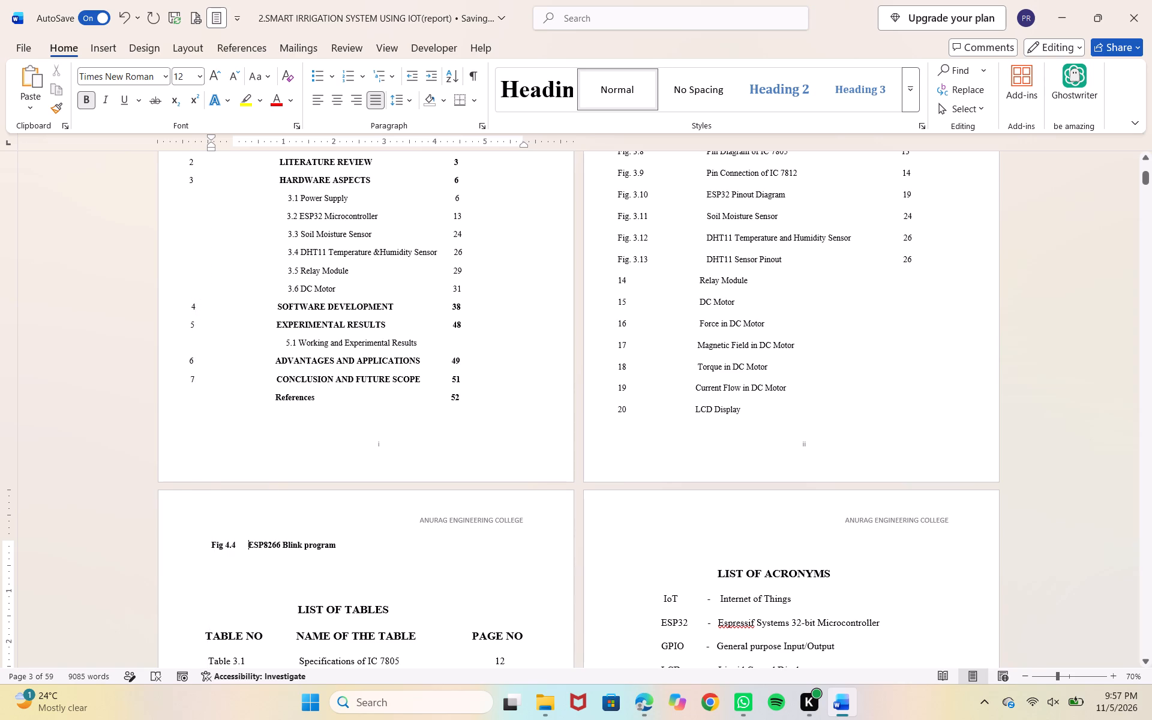
key("space")
key("space")
key("space")
key("space")
key("space")
key("space")
key("space")
key("space")
key("space")
key("space")
key("space")
key("space")
key("space")
key("space")
key("space")
key("space")
key("space")
key("space")
key("space")
key("space")
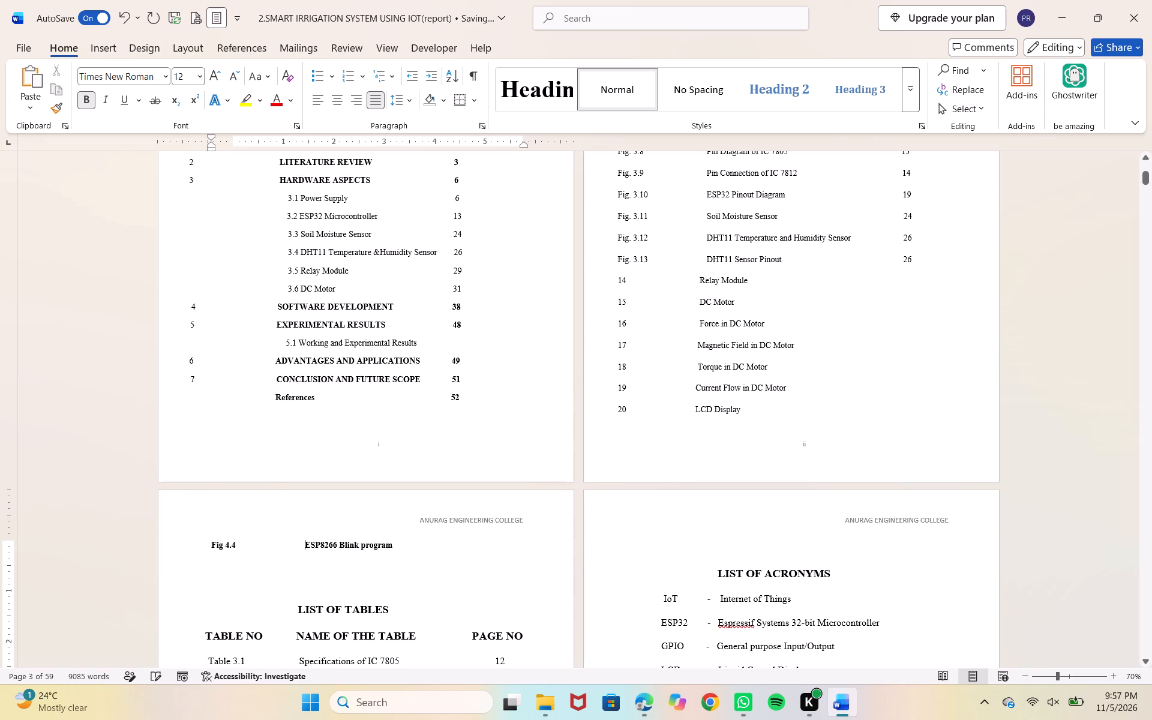
Remove the bold formatting from the name "ESP8266 Blink program" in the Fig 4.4 entry.
left_click_drag(302, 547, 392, 547)
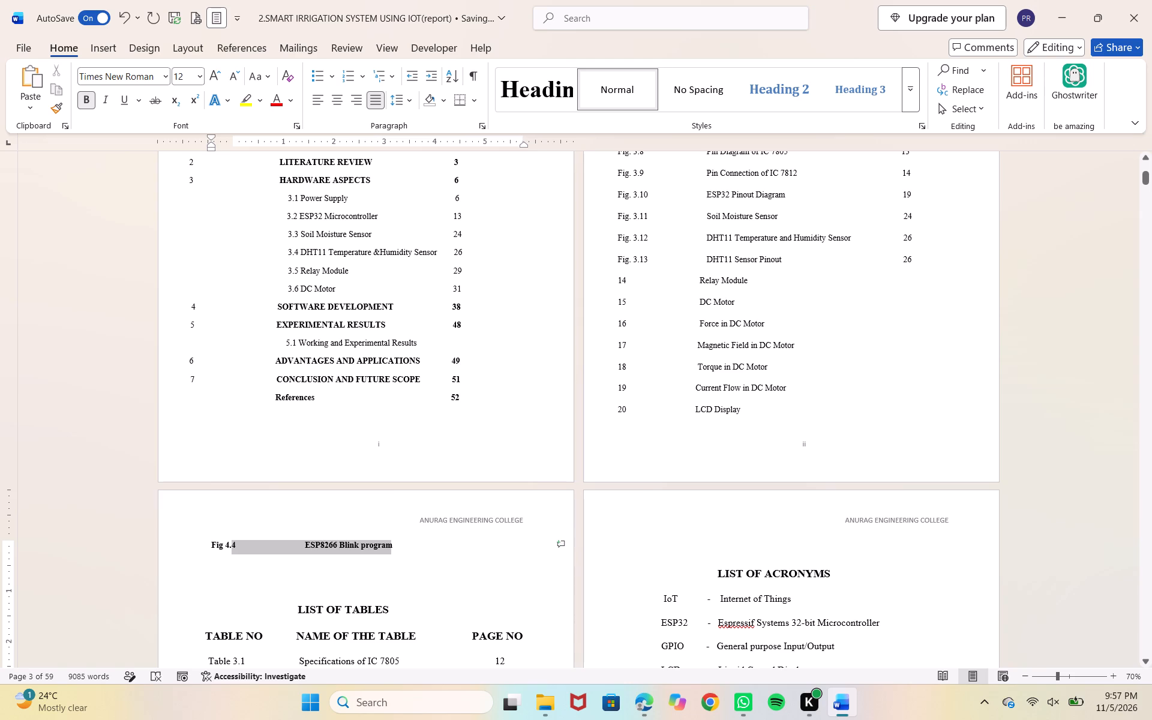
left_click_drag(392, 547, 392, 547)
left_click(419, 556)
left_click_drag(402, 545, 316, 540)
left_click(326, 516)
left_click(346, 559)
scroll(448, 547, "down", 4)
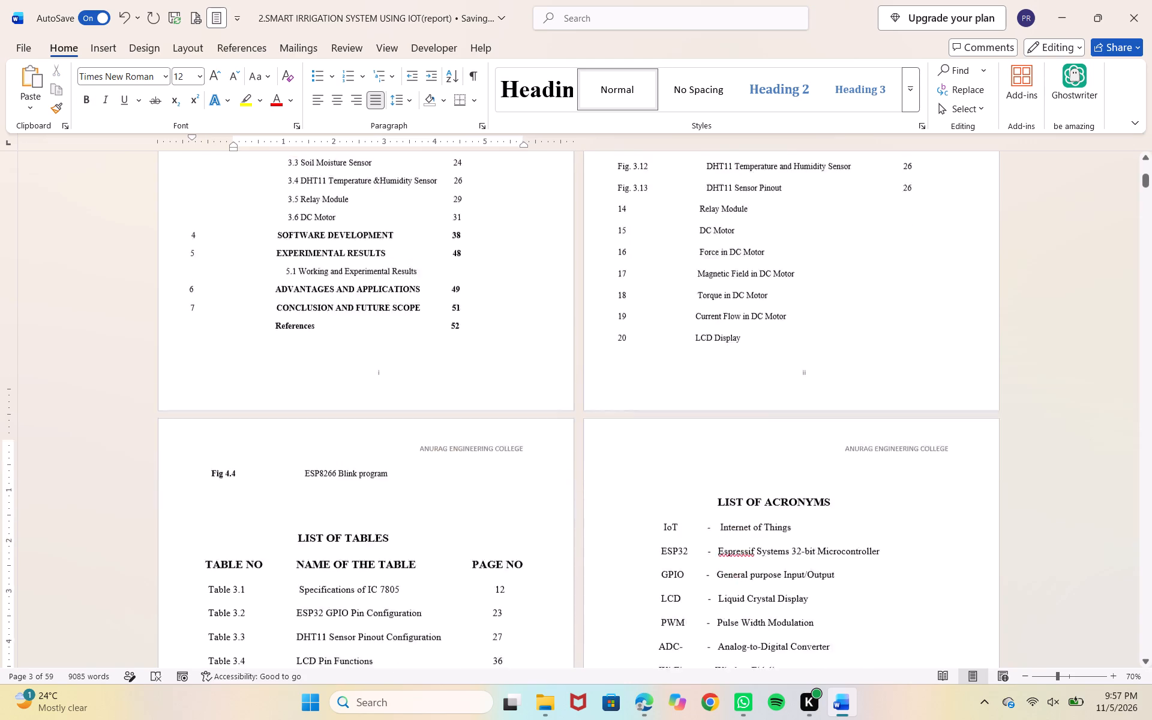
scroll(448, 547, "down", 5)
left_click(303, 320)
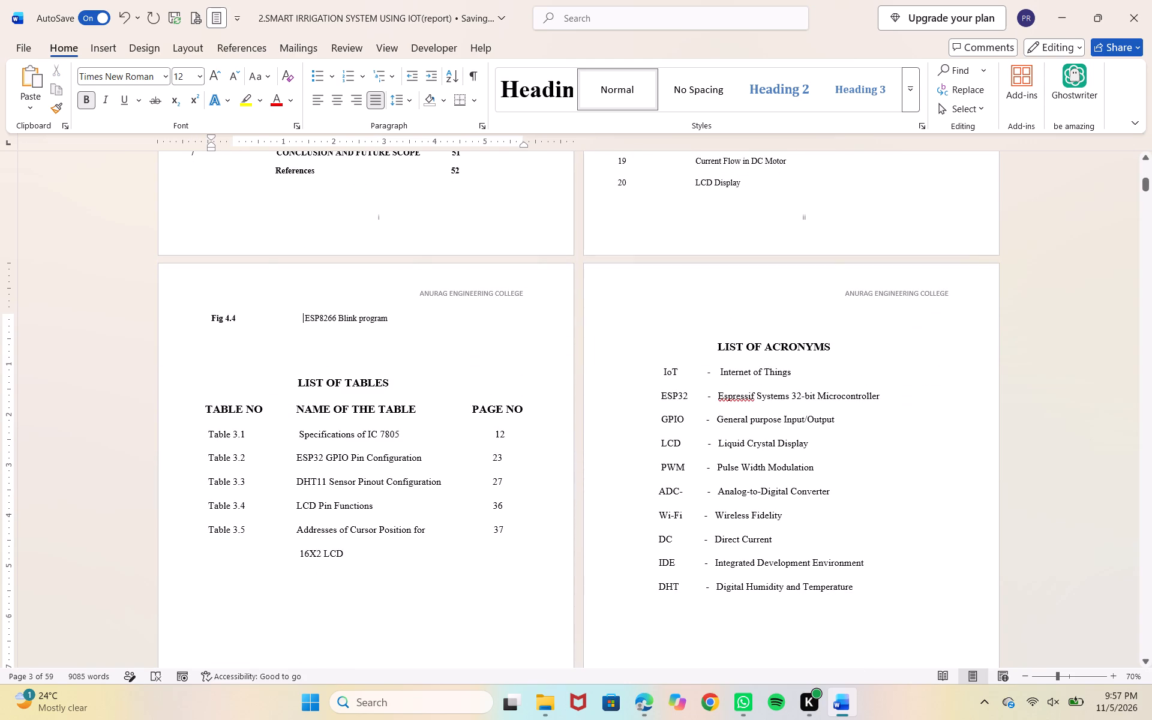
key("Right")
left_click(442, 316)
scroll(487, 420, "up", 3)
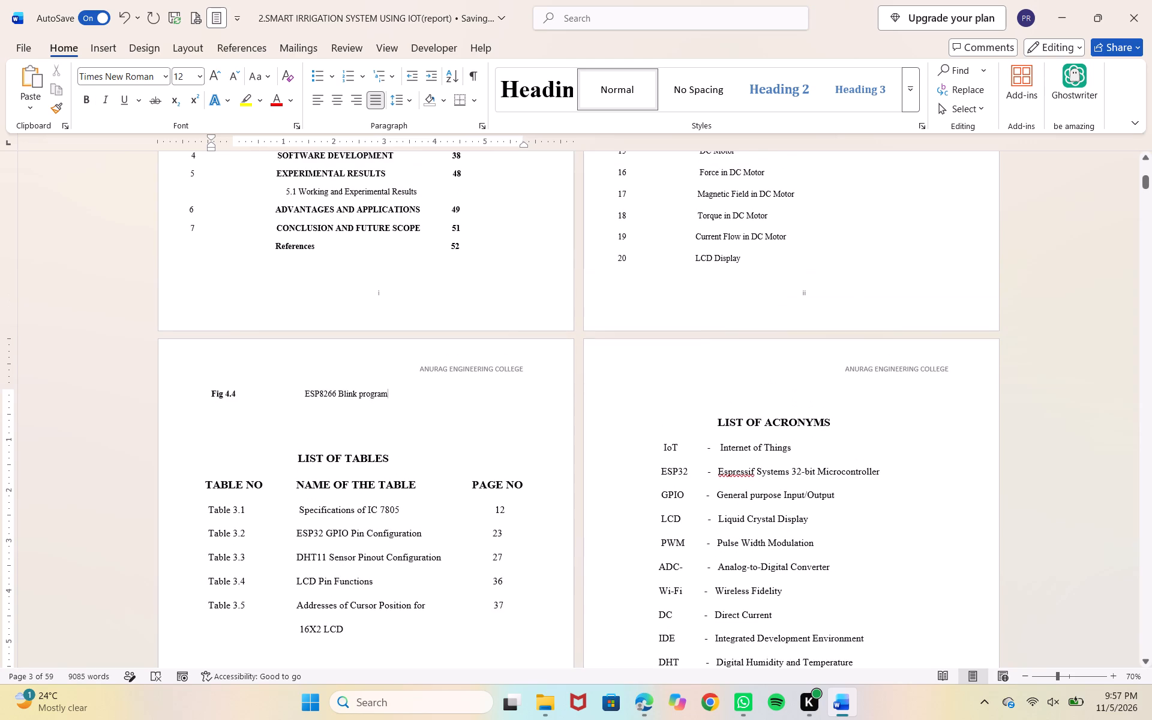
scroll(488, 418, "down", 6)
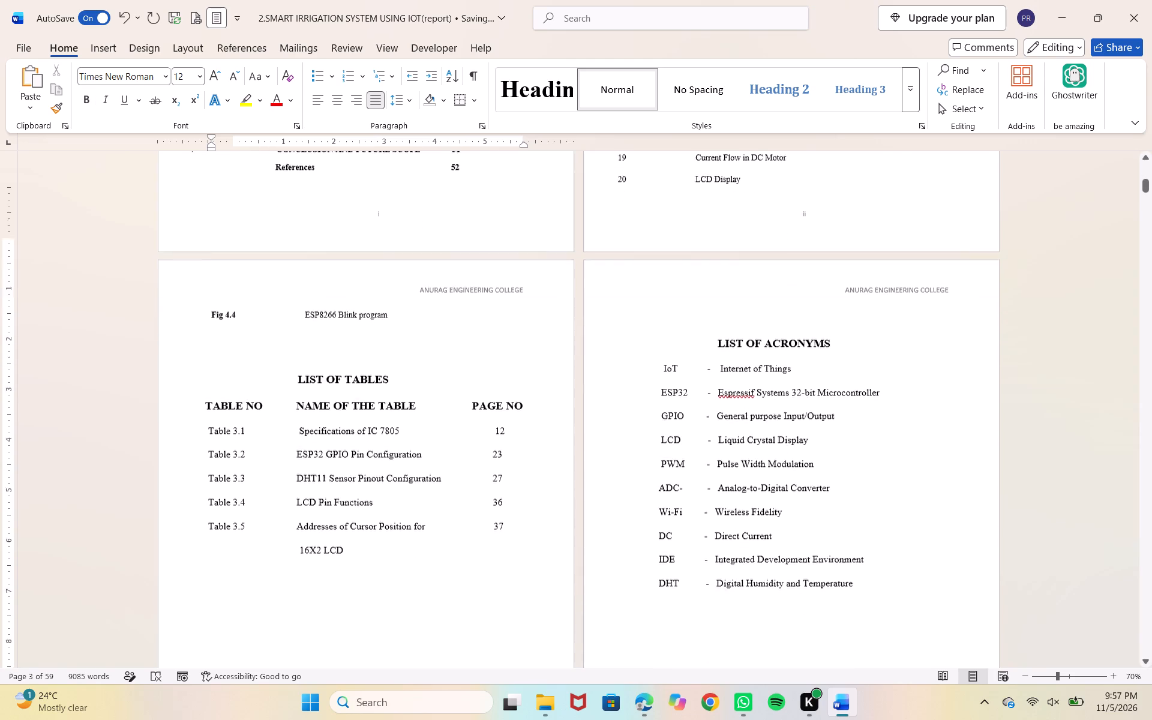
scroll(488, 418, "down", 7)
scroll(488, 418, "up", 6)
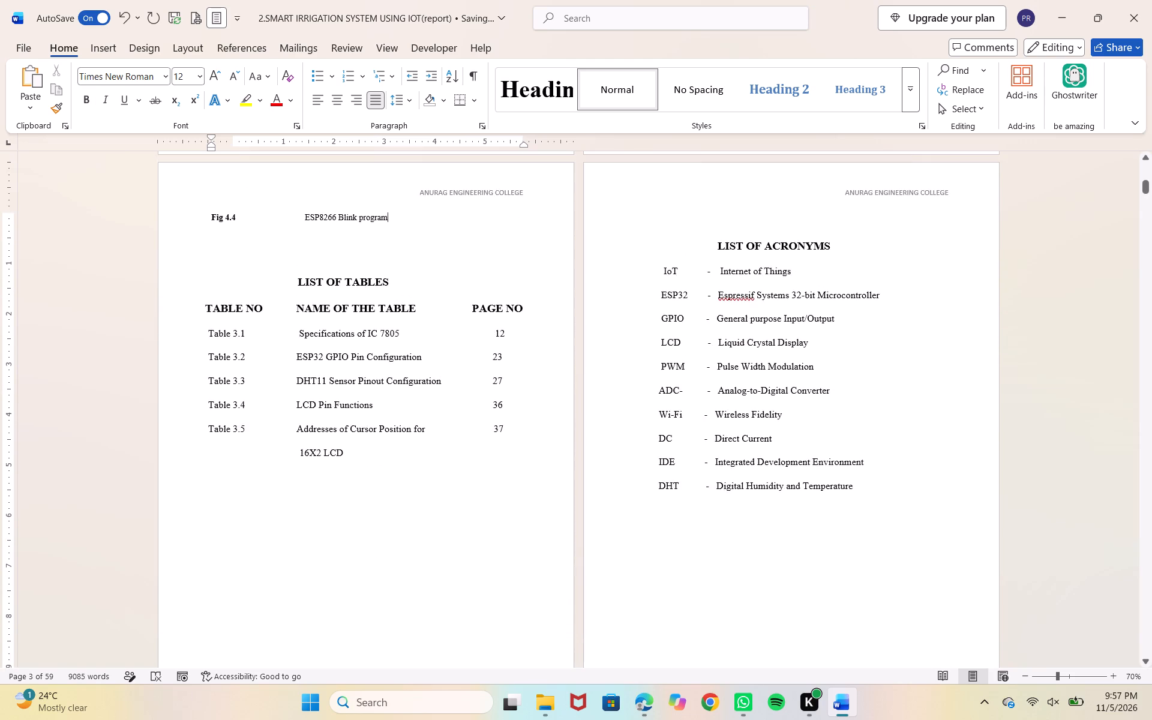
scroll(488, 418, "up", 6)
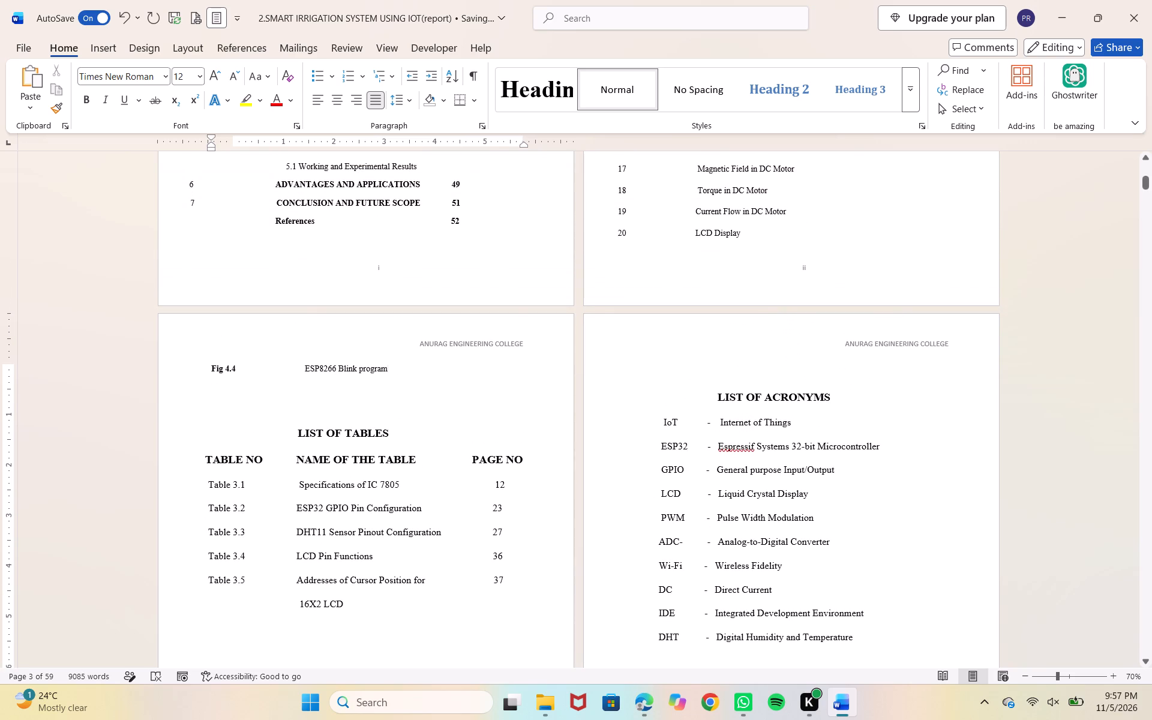
Change the entry's figure number to "Fig. 4.4" with a period after Fig and remove its bold formatting.
left_click(222, 368)
key("period")
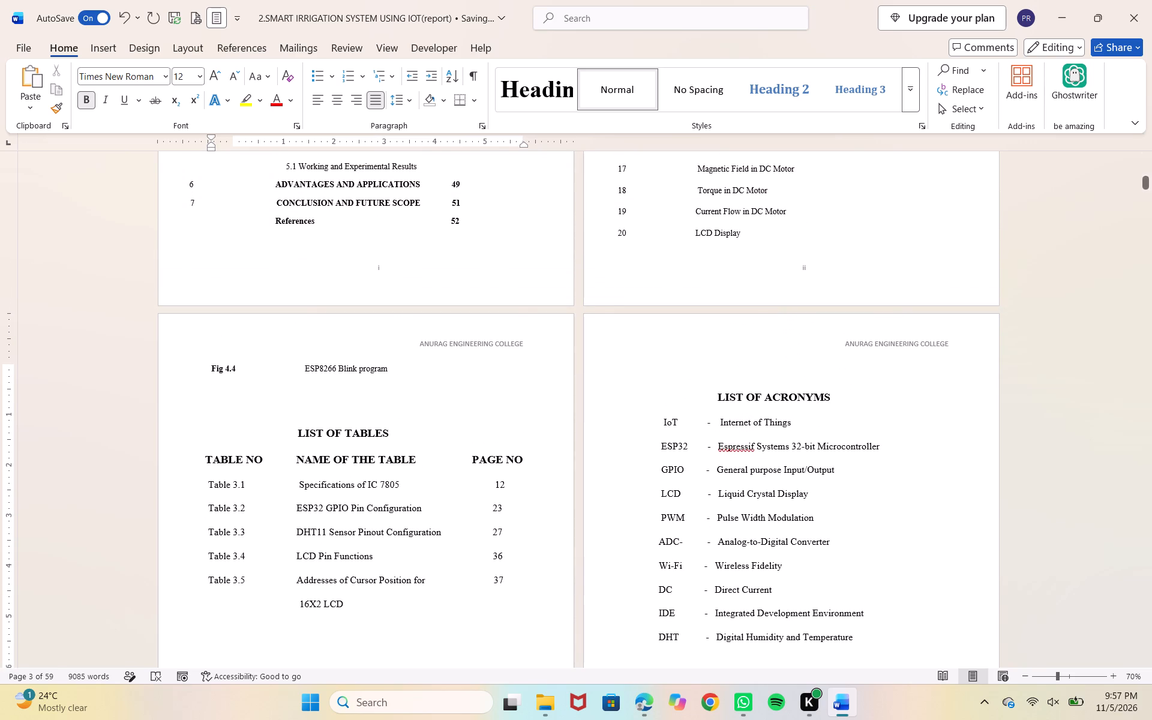
left_click_drag(243, 367, 211, 367)
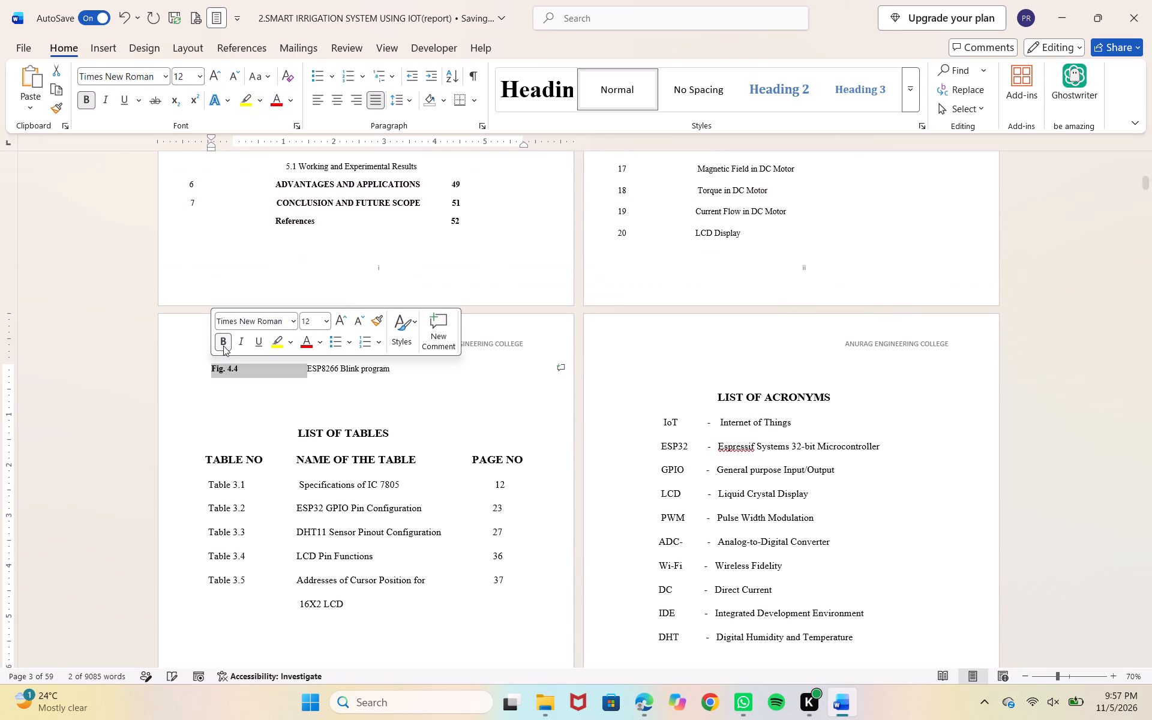
left_click(223, 346)
left_click(253, 397)
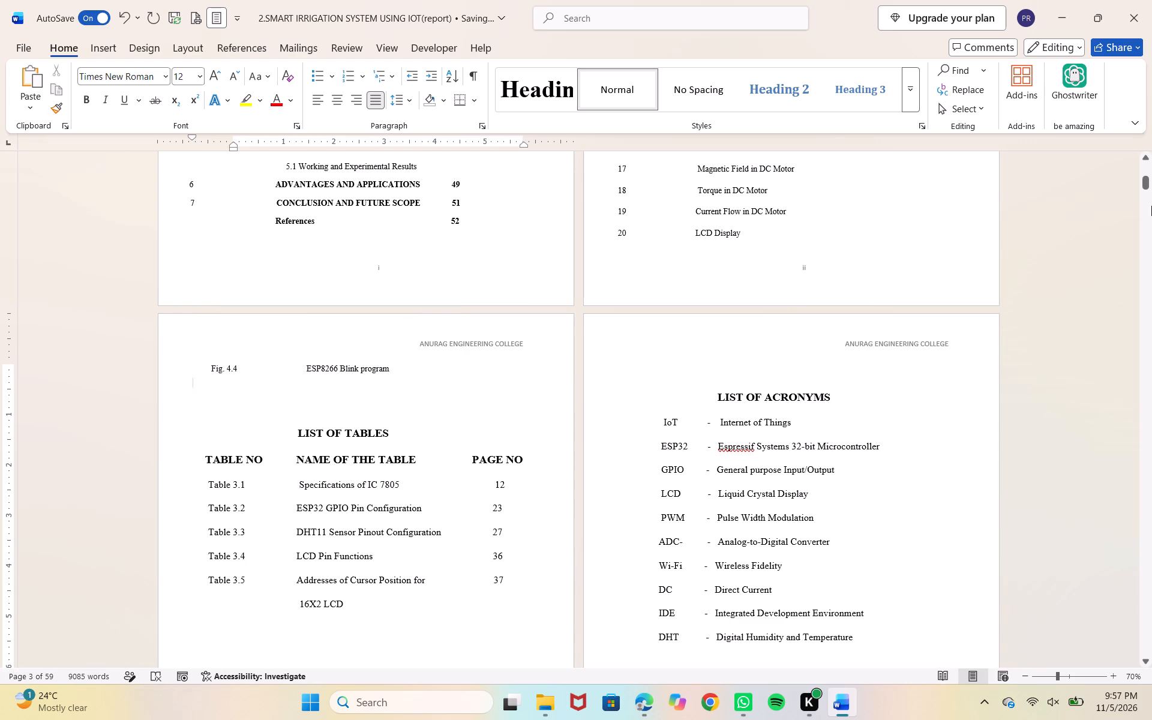
Copy the "Fig 4.3 ESP8266 NodeMCU Board Selection" caption from page 45 onto a new line below the Fig. 4.4 entry.
left_click_drag(1147, 182, 1145, 643)
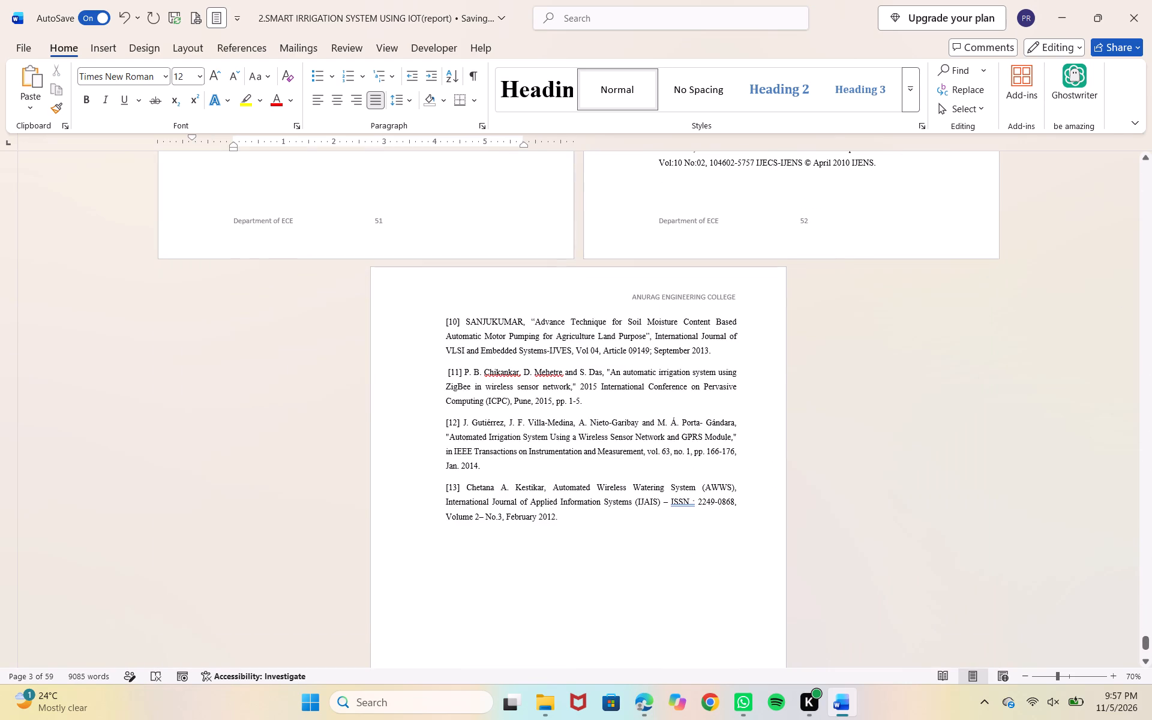
scroll(983, 518, "up", 20)
scroll(983, 518, "up", 1)
scroll(880, 417, "up", 20)
scroll(880, 417, "up", 1)
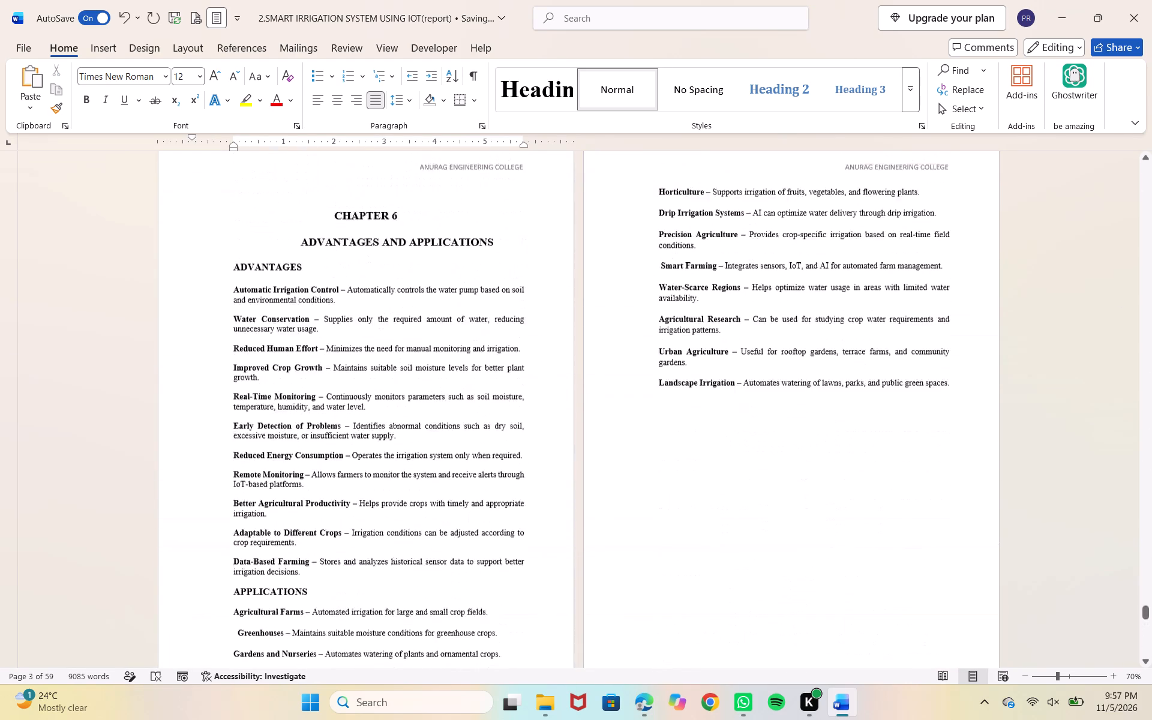
scroll(847, 388, "up", 17)
scroll(846, 388, "up", 14)
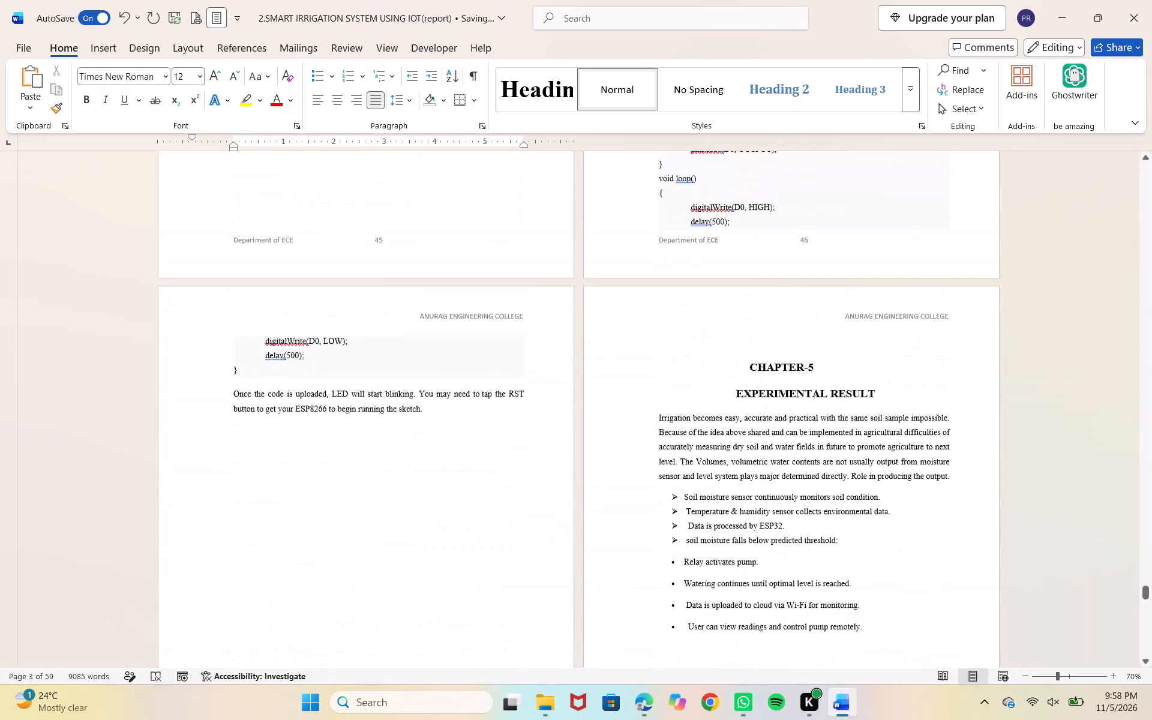
scroll(846, 388, "up", 12)
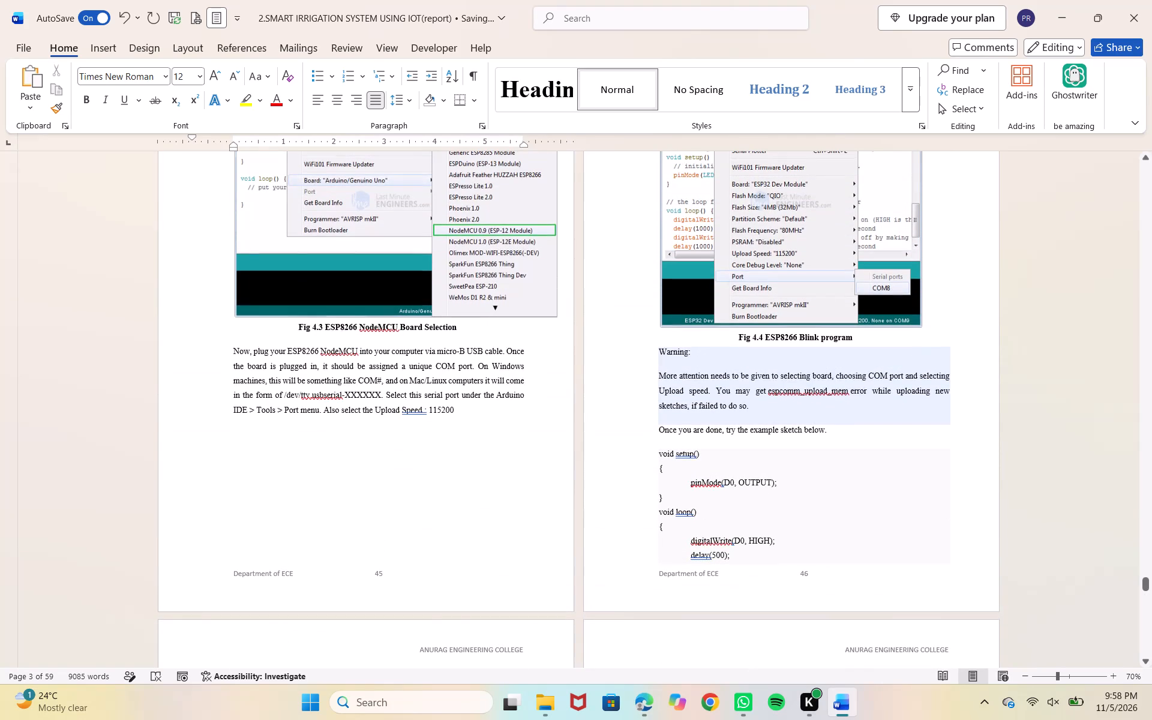
left_click_drag(473, 328, 295, 332)
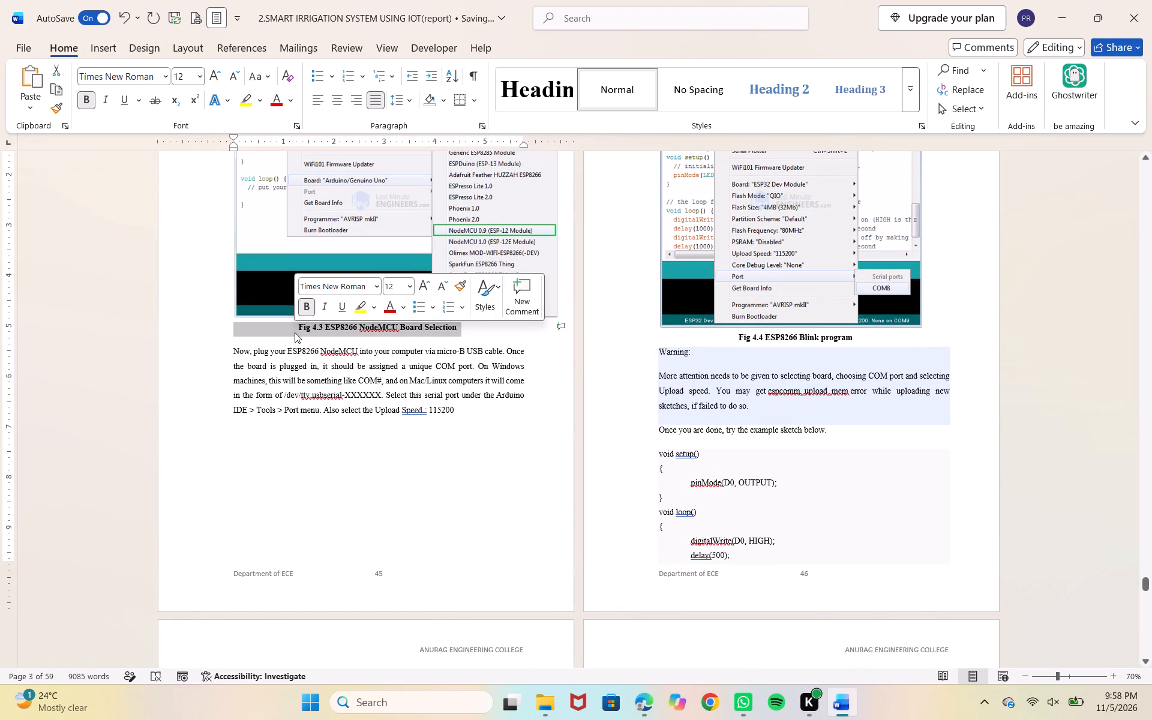
key("ctrl+c")
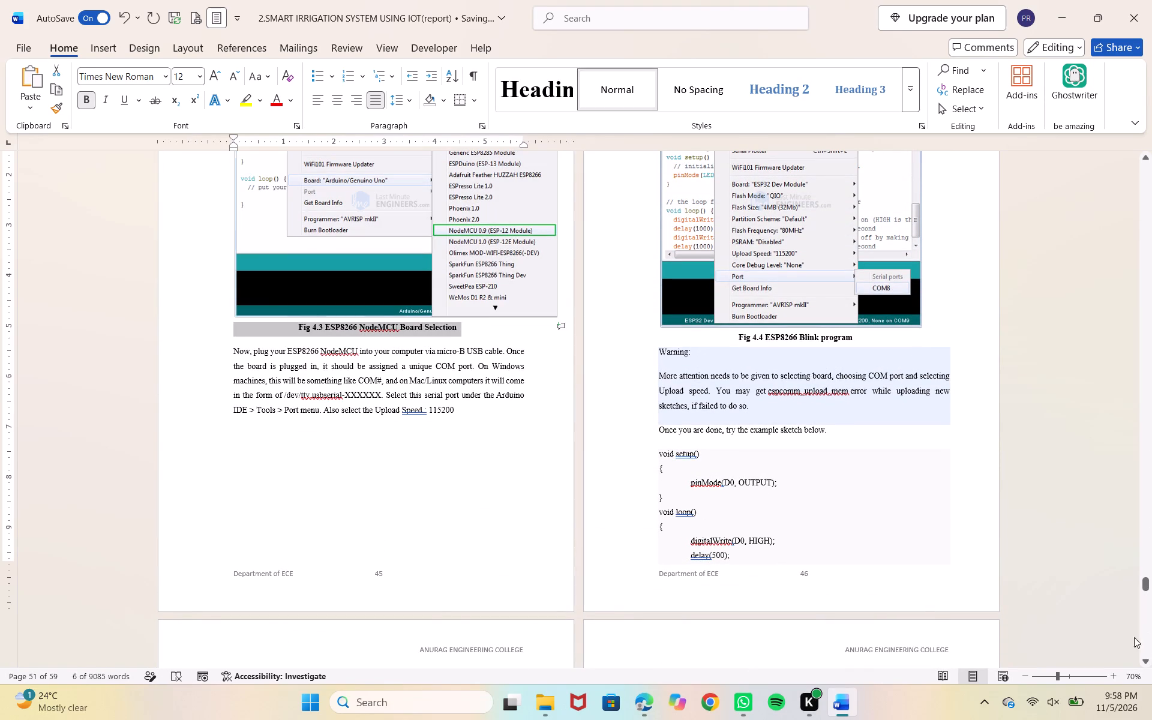
left_click_drag(1142, 587, 1124, 196)
scroll(485, 488, "up", 12)
left_click(424, 310)
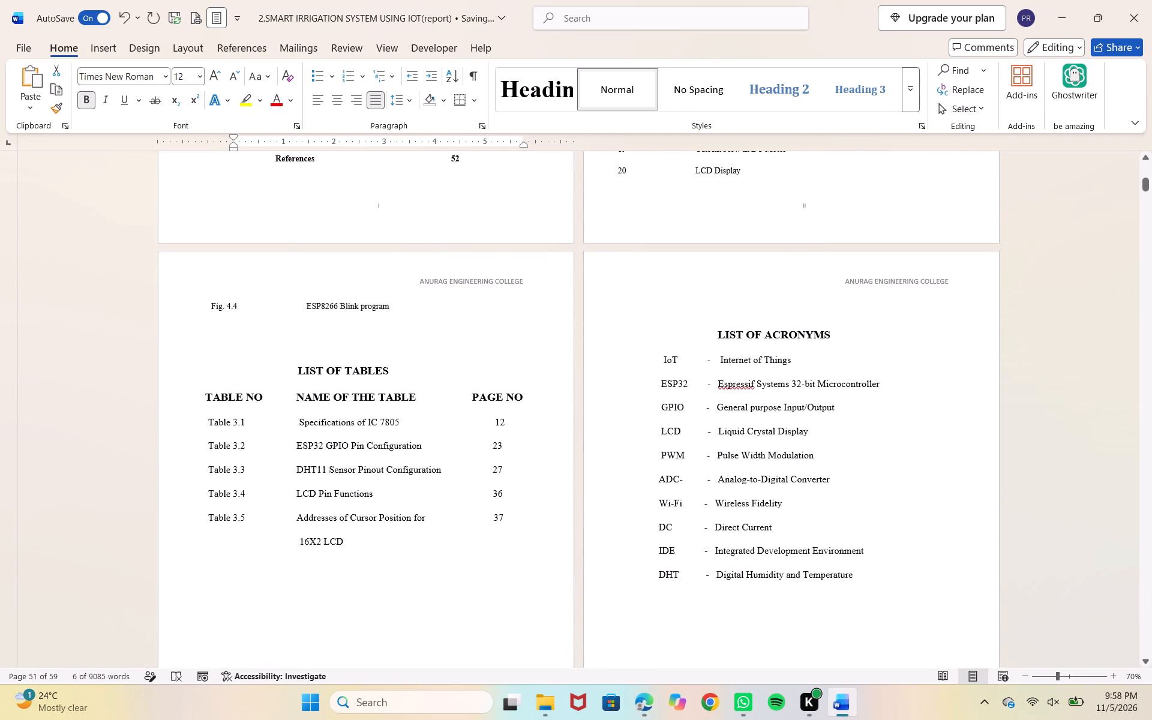
key("Return")
key("ctrl+v")
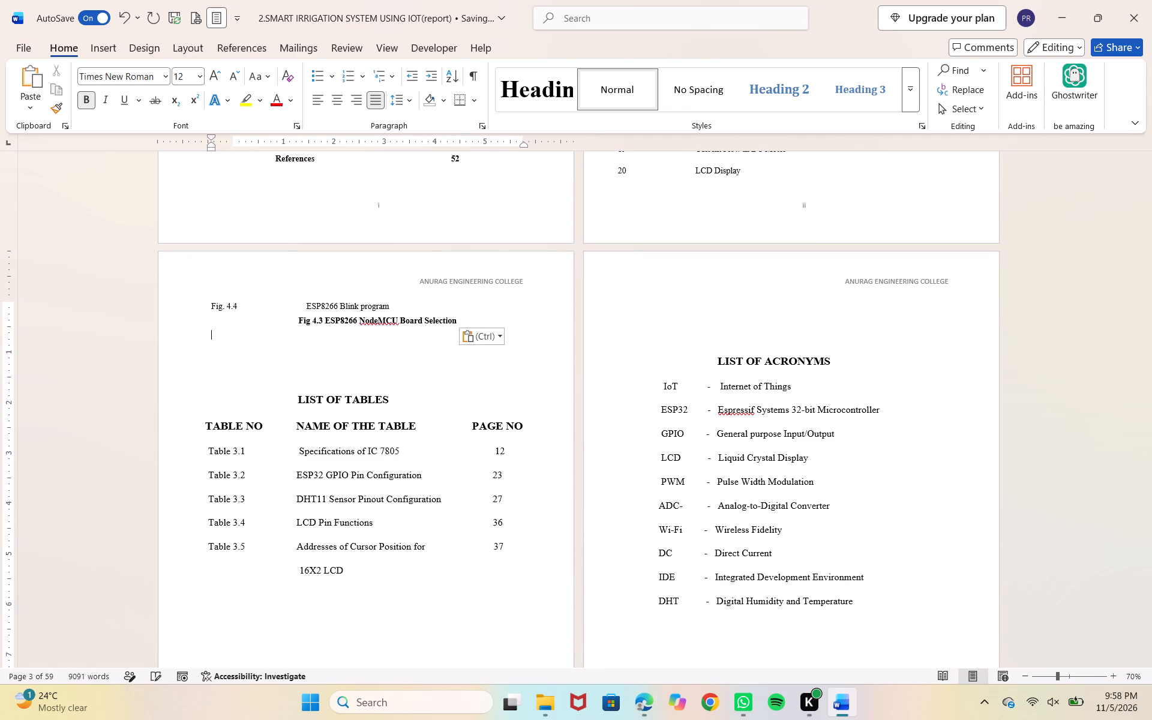
Add page number 46 three spaces after the name in the ESP8266 Blink program entry.
left_click(416, 305)
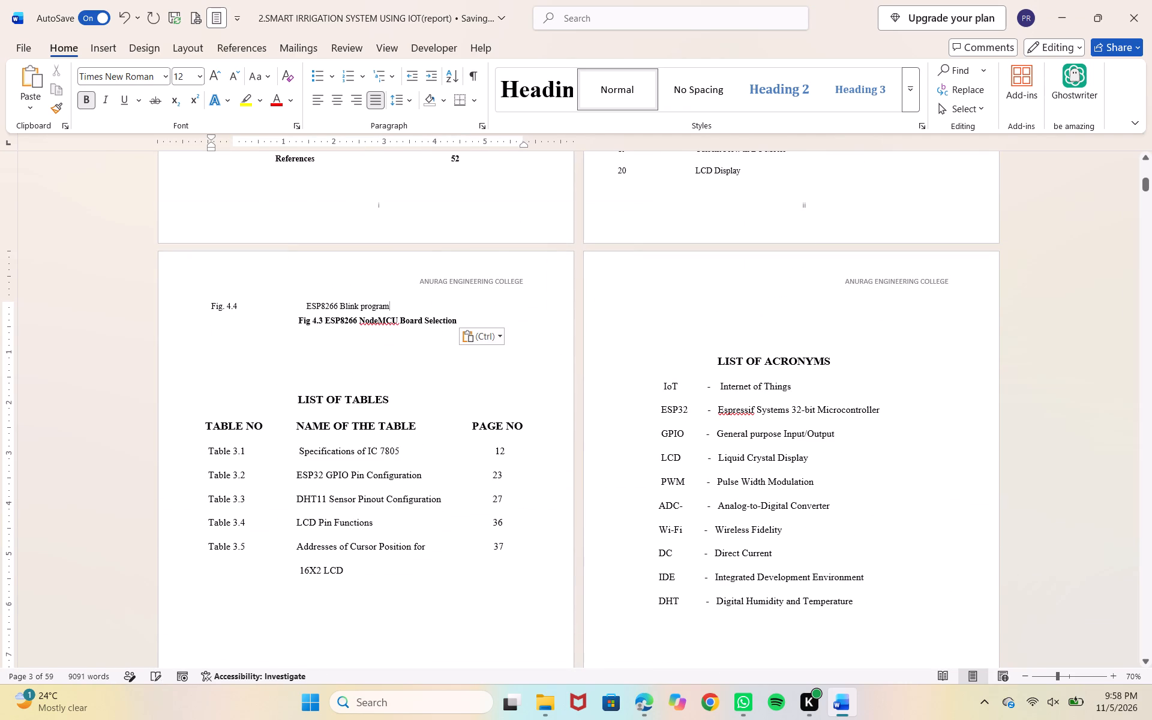
key("space")
key("space")
key("space")
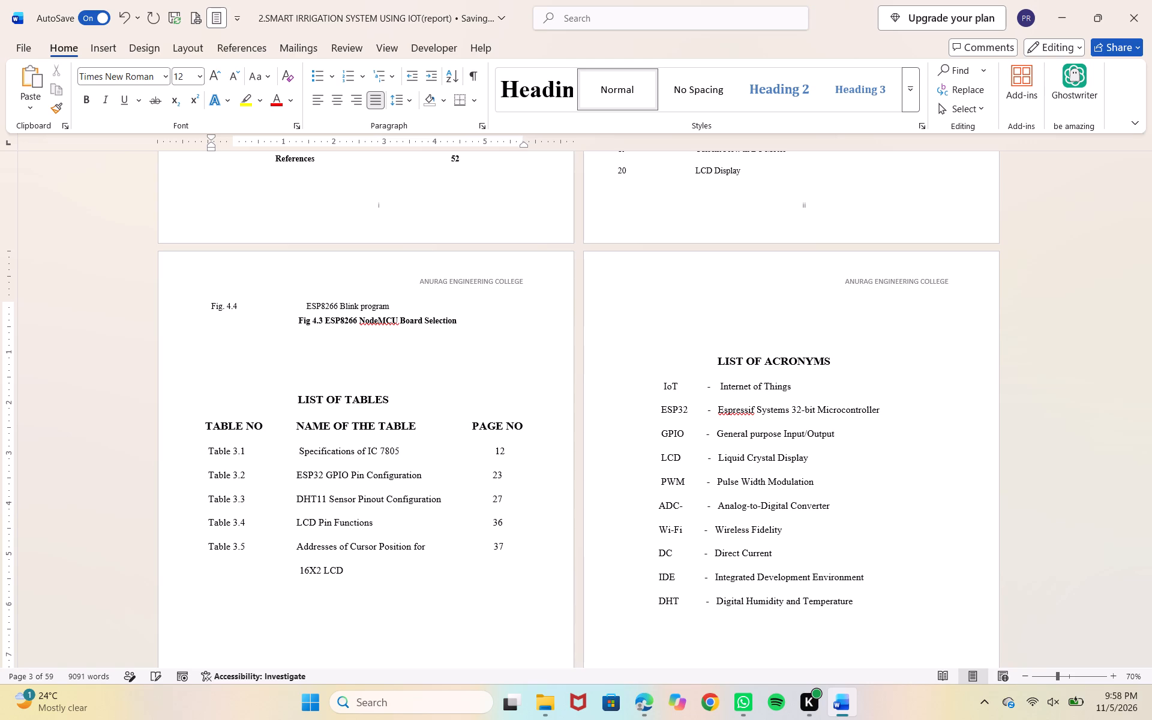
type("46")
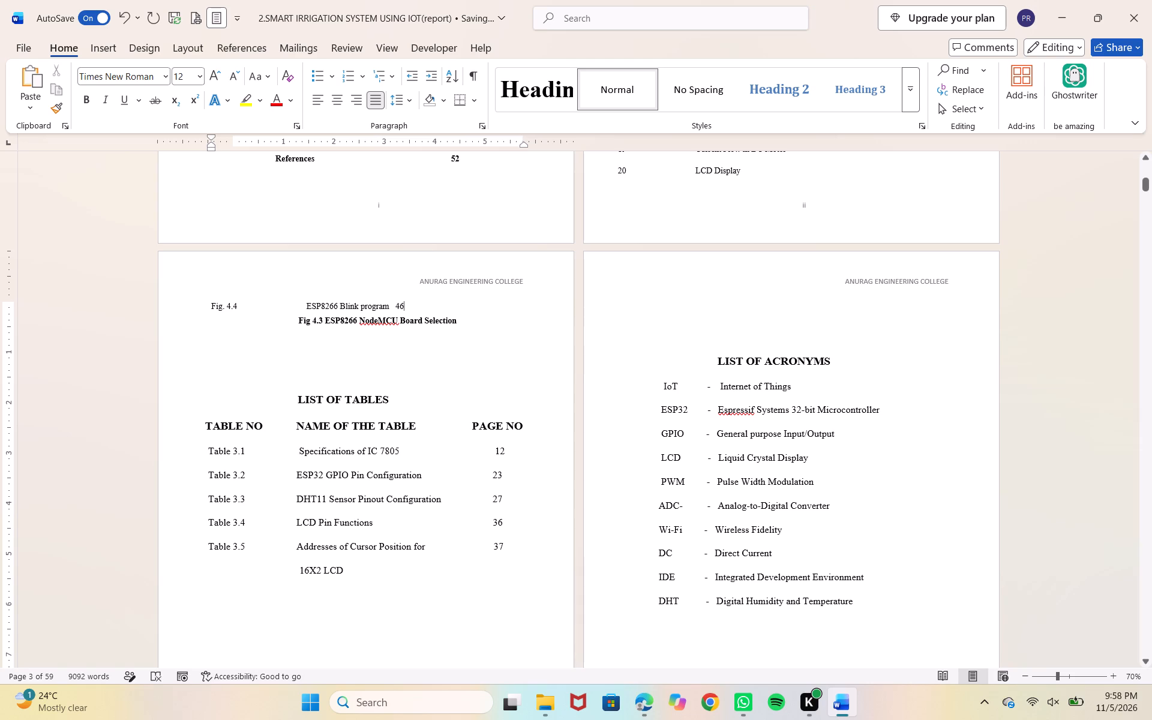
Clear the indent and page number 46 before the Fig 4.3 caption so it starts at the left margin on its own line.
left_click(325, 319)
left_click(301, 322)
key("Left")
key("BackSpace")
key("BackSpace")
key("BackSpace")
key("BackSpace")
key("BackSpace")
key("BackSpace")
key("BackSpace")
key("BackSpace")
key("BackSpace")
key("BackSpace")
key("BackSpace")
key("BackSpace")
key("BackSpace")
key("BackSpace")
key("BackSpace")
key("BackSpace")
key("BackSpace")
key("BackSpace")
key("BackSpace")
key("BackSpace")
key("BackSpace")
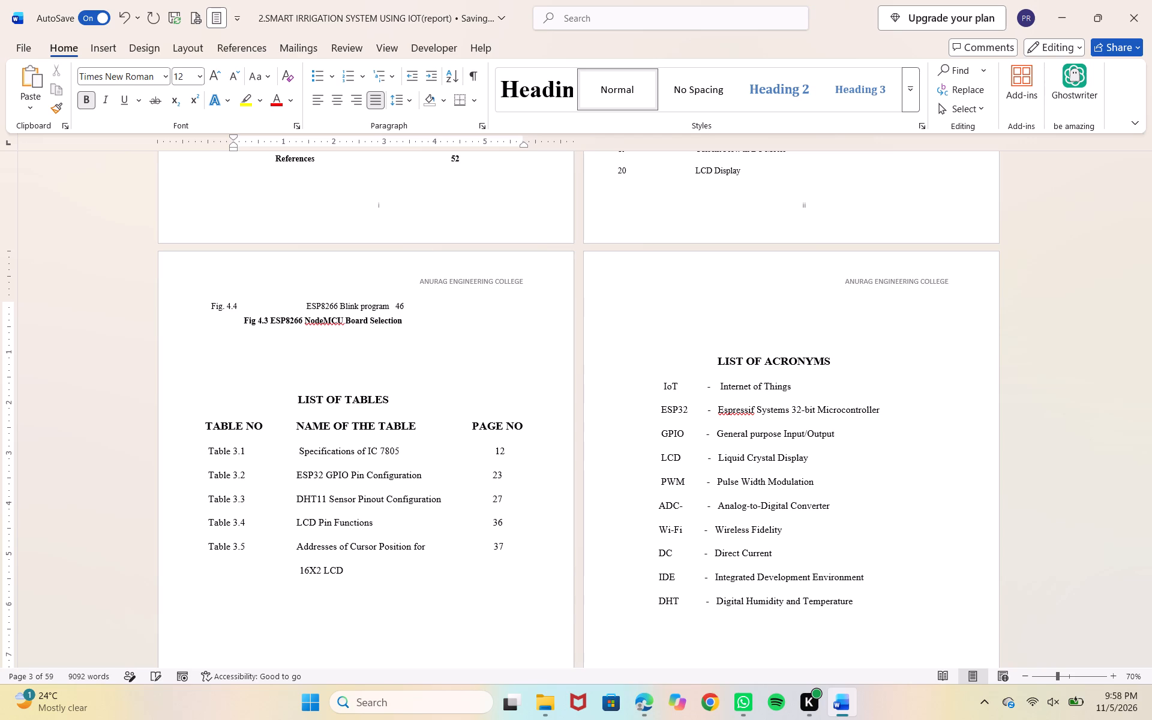
key("ctrl+z")
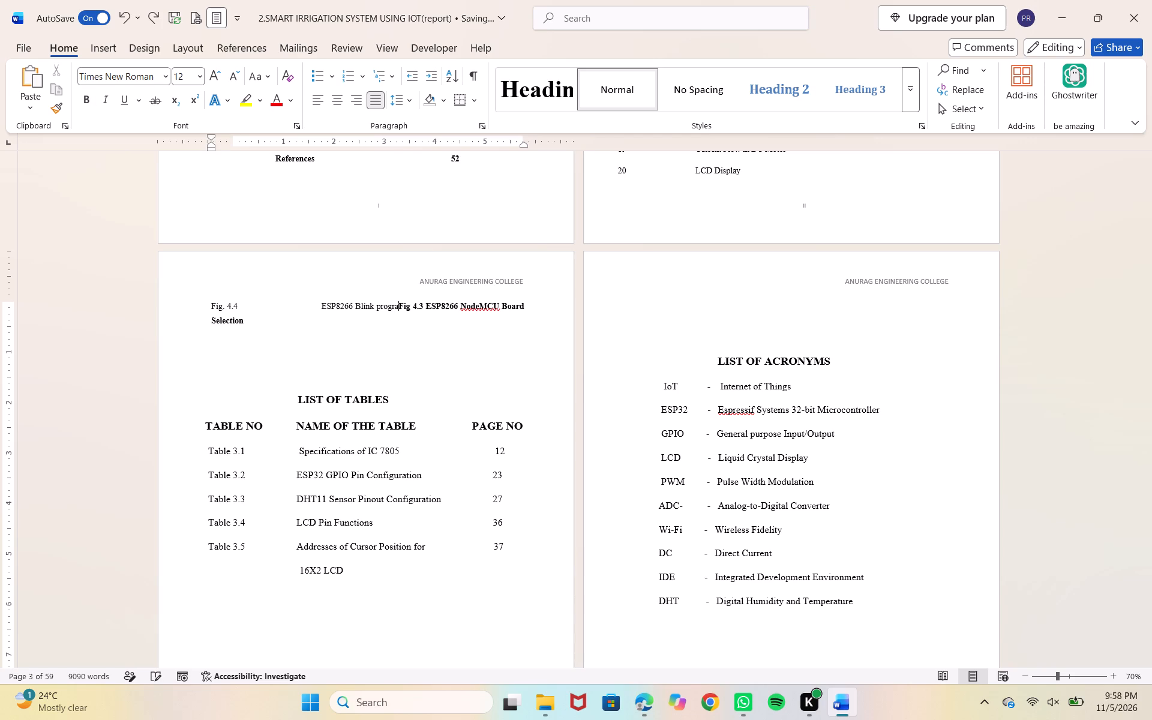
key("ctrl+z")
key("ctrl+z")
key("Return")
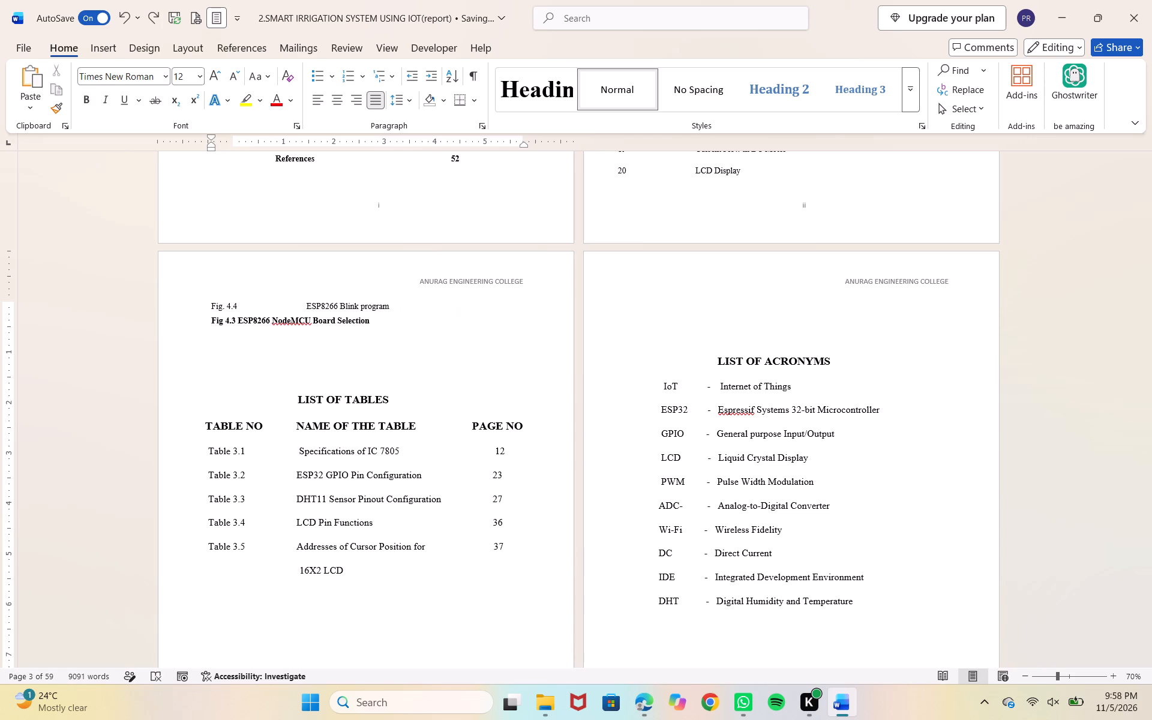
Insert spaces after "Fig 4.3" to align "ESP8266 NodeMCU Board Selection" with the figure name in the line above.
left_click(239, 322)
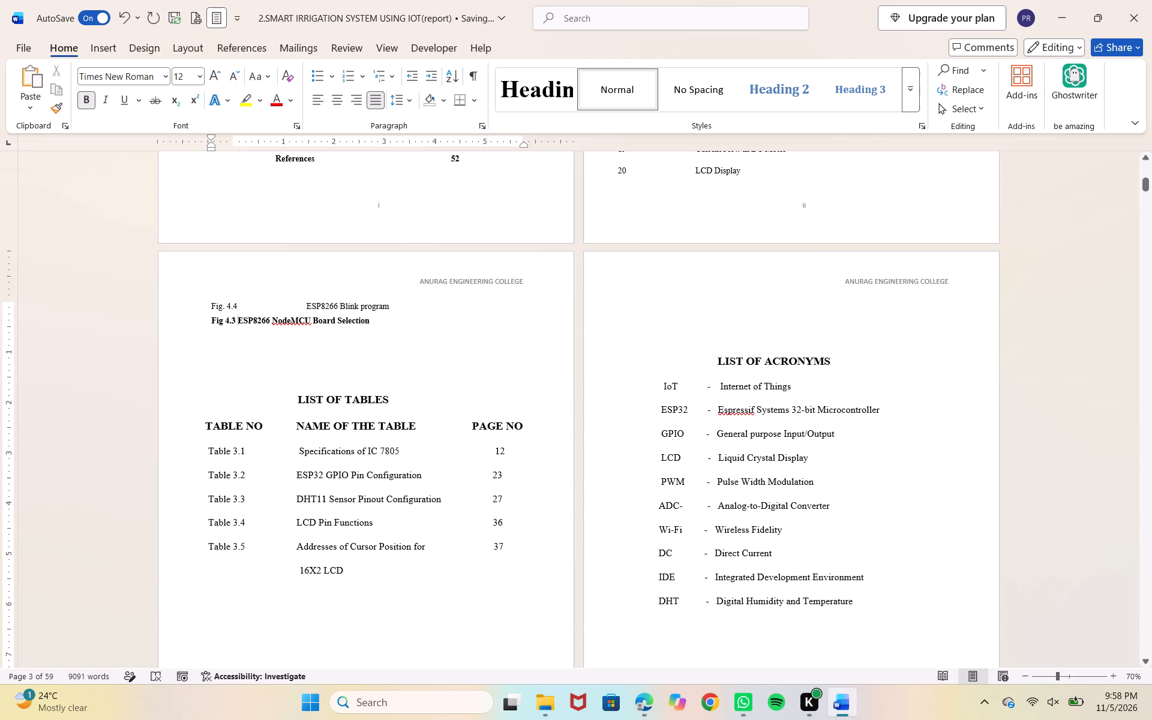
key("space")
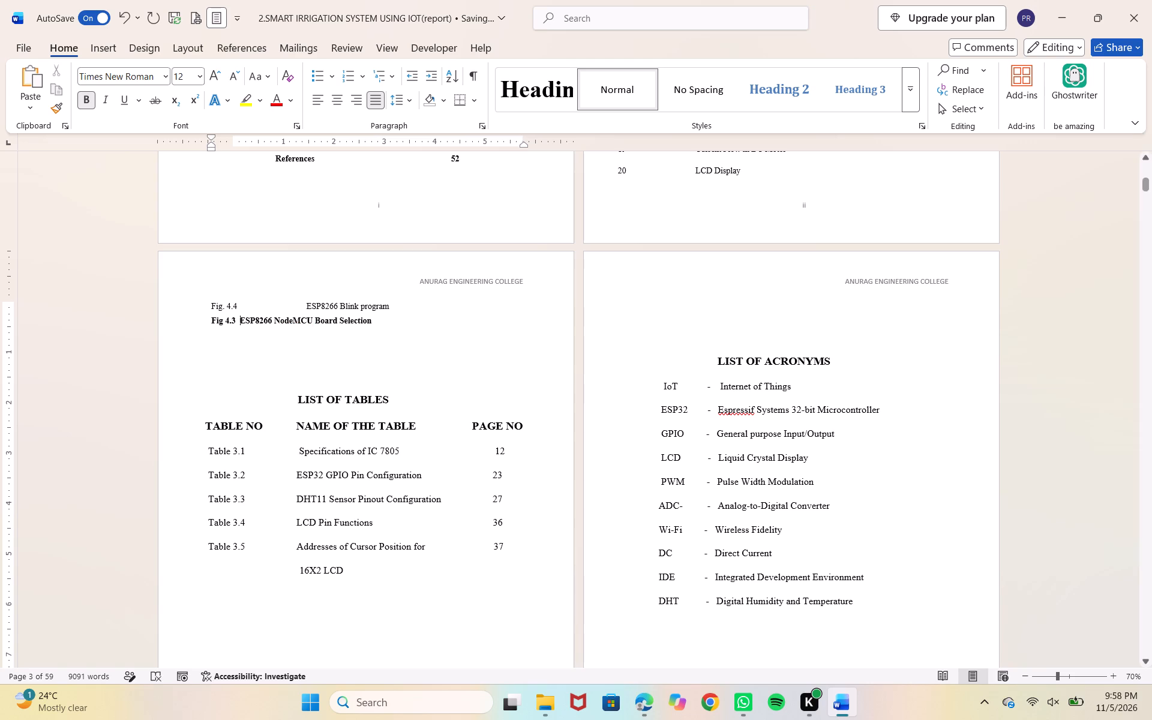
key("space")
key("space")
key("space")
key("space")
key("space")
key("space")
key("space")
key("space")
key("space")
key("space")
key("space")
key("space")
key("space")
key("space")
key("space")
key("space")
key("space")
key("space")
key("space")
key("space")
key("space")
key("space")
key("space")
key("space")
key("space")
key("space")
key("space")
key("space")
key("space")
key("space")
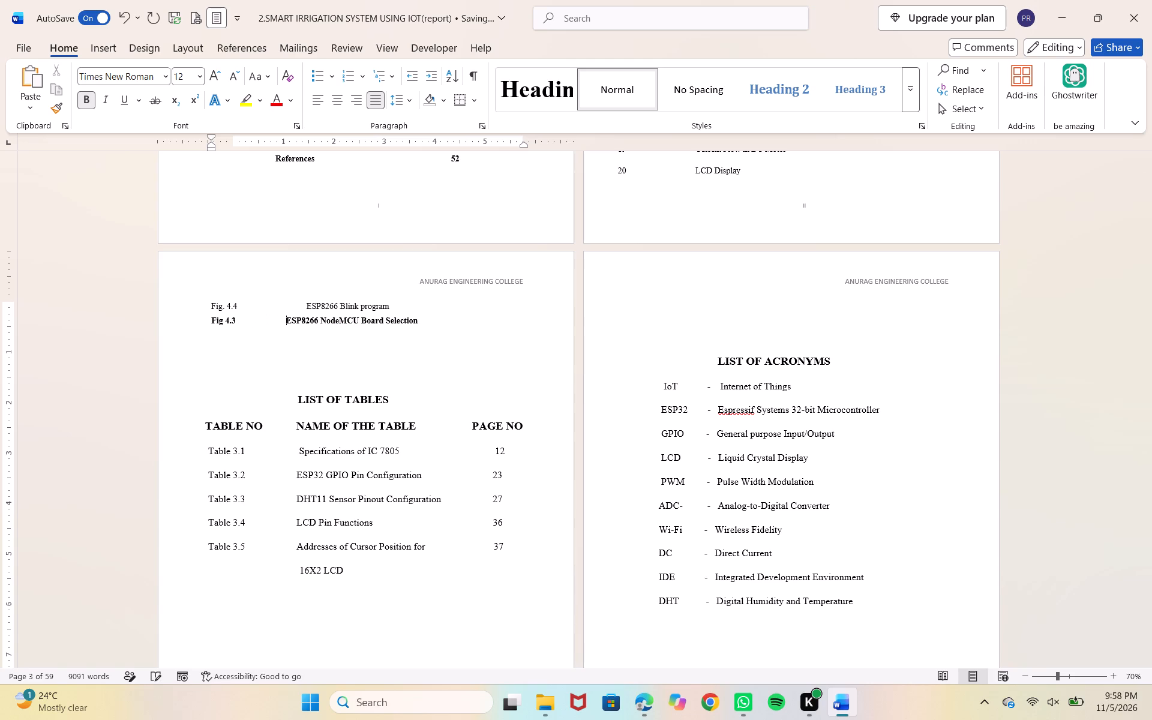
key("space")
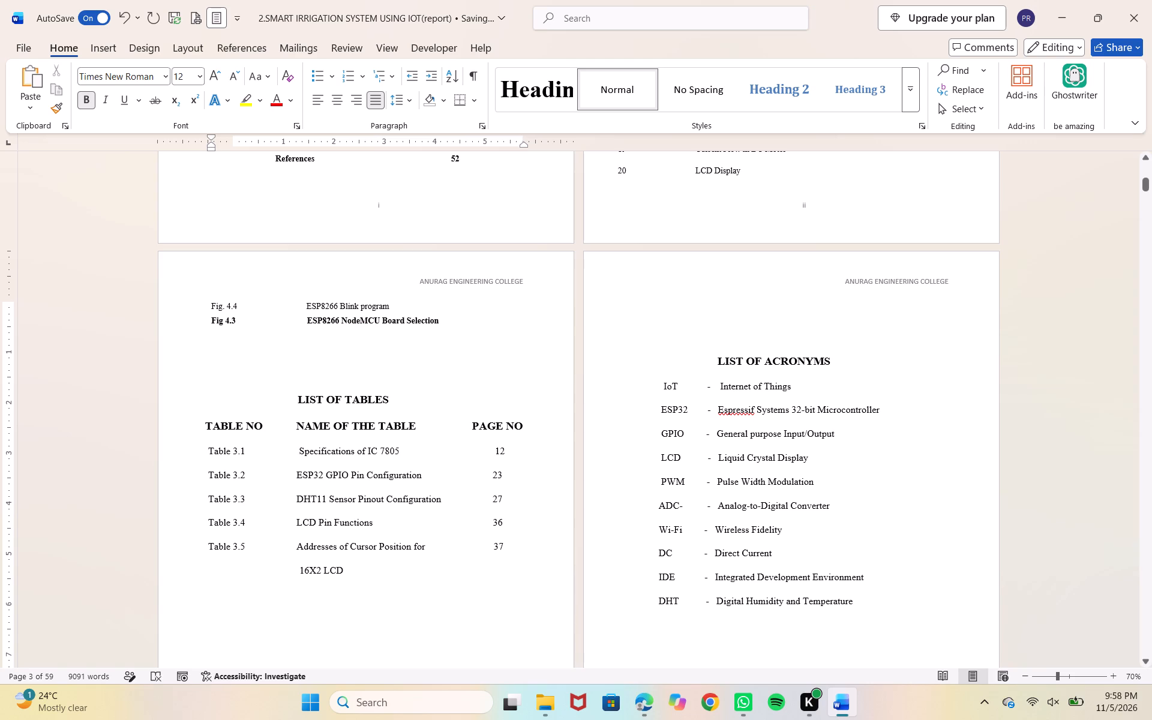
Start a new entry below the Fig 4.3 line with the figure number "Fig. 4.4".
left_click(454, 323)
key("Return")
key("shift+f")
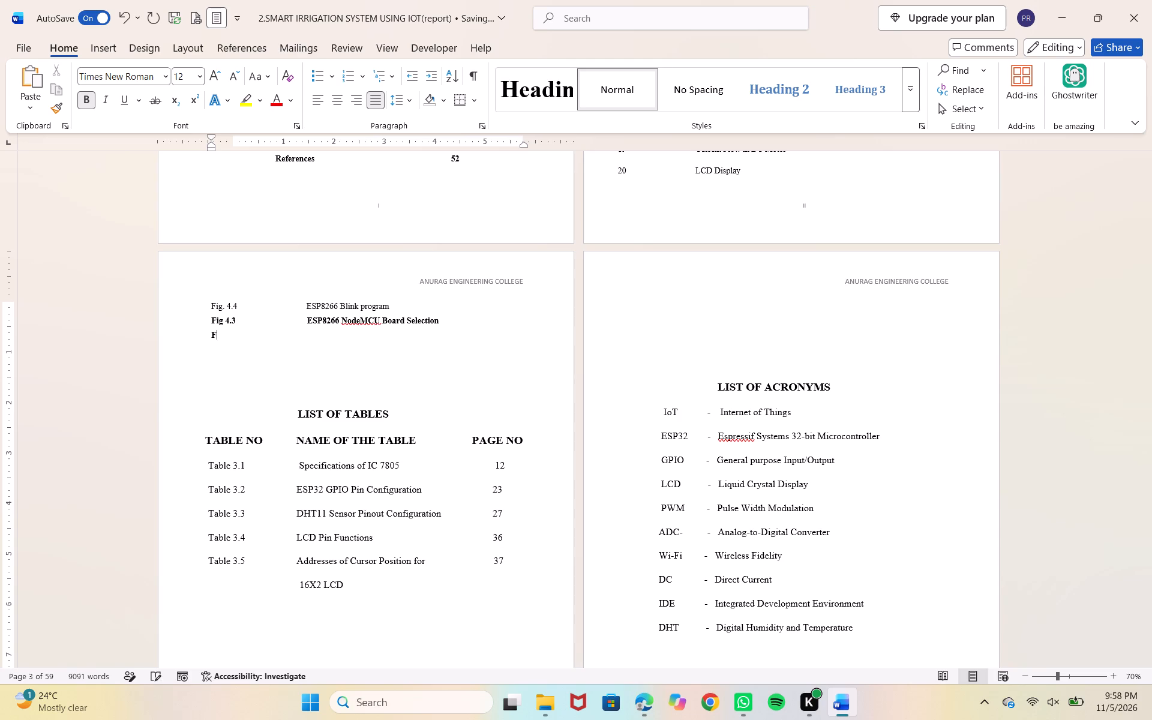
type("ig")
type(".")
key("space")
type("4.4")
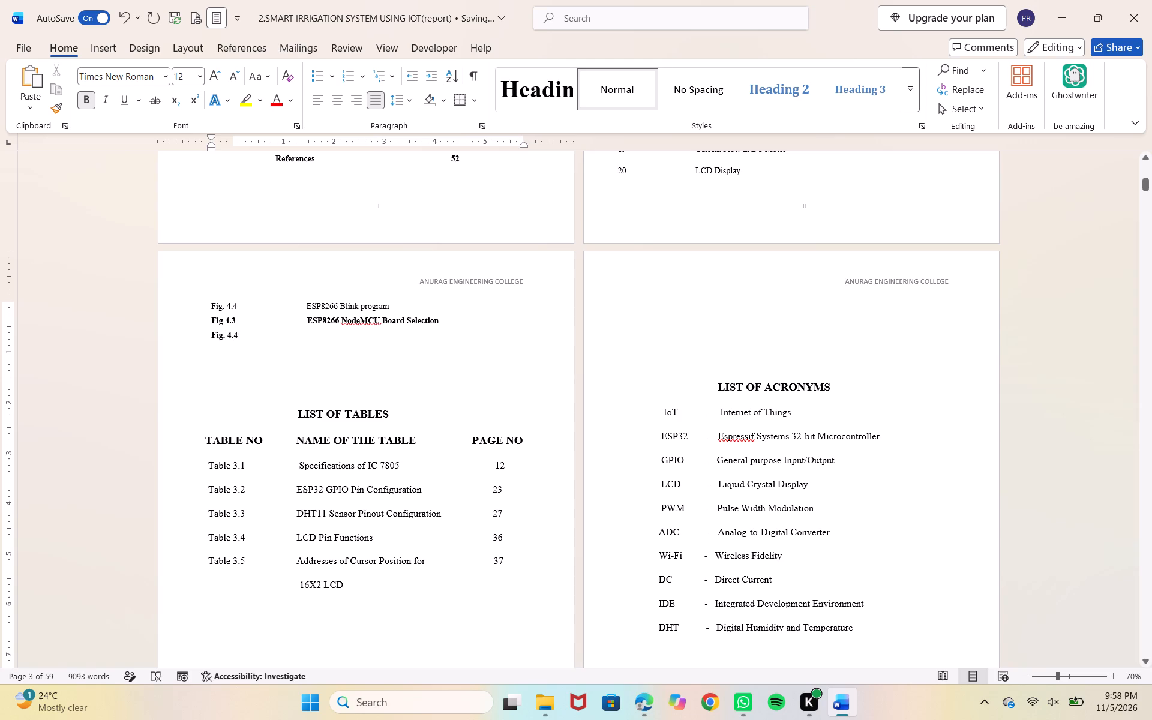
Add the name "ESP8266 Blink Program" to the new Fig. 4.4 entry, aligned with the figure names above.
left_click(404, 307)
left_click(306, 338)
key("space")
key("space")
key("space")
key("space")
key("space")
key("space")
key("space")
key("space")
key("space")
key("space")
key("space")
key("space")
key("space")
key("space")
key("space")
key("space")
key("space")
key("space")
key("space")
key("space")
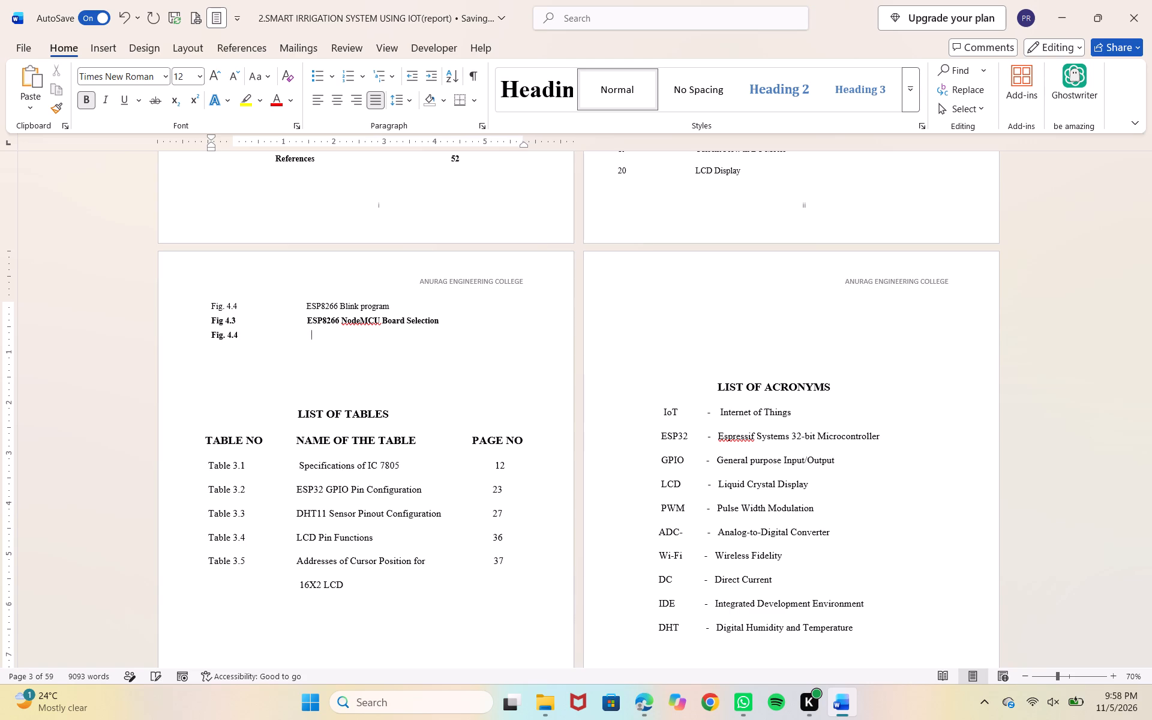
key("BackSpace")
key("BackSpace")
type("ES")
key("p")
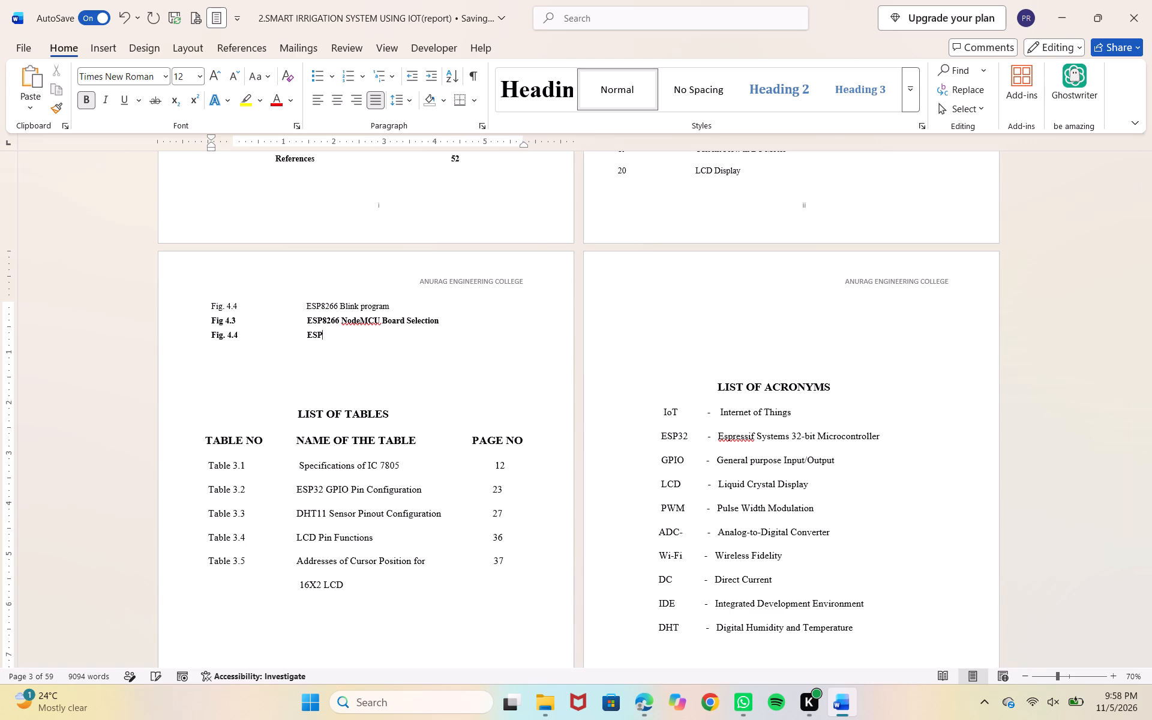
type("8266")
key("space")
type("Blink")
key("space")
type("Program")
Delete the original Fig. 4.4 ESP8266 Blink program line above the Fig 4.3 entry.
left_click_drag(401, 308, 229, 304)
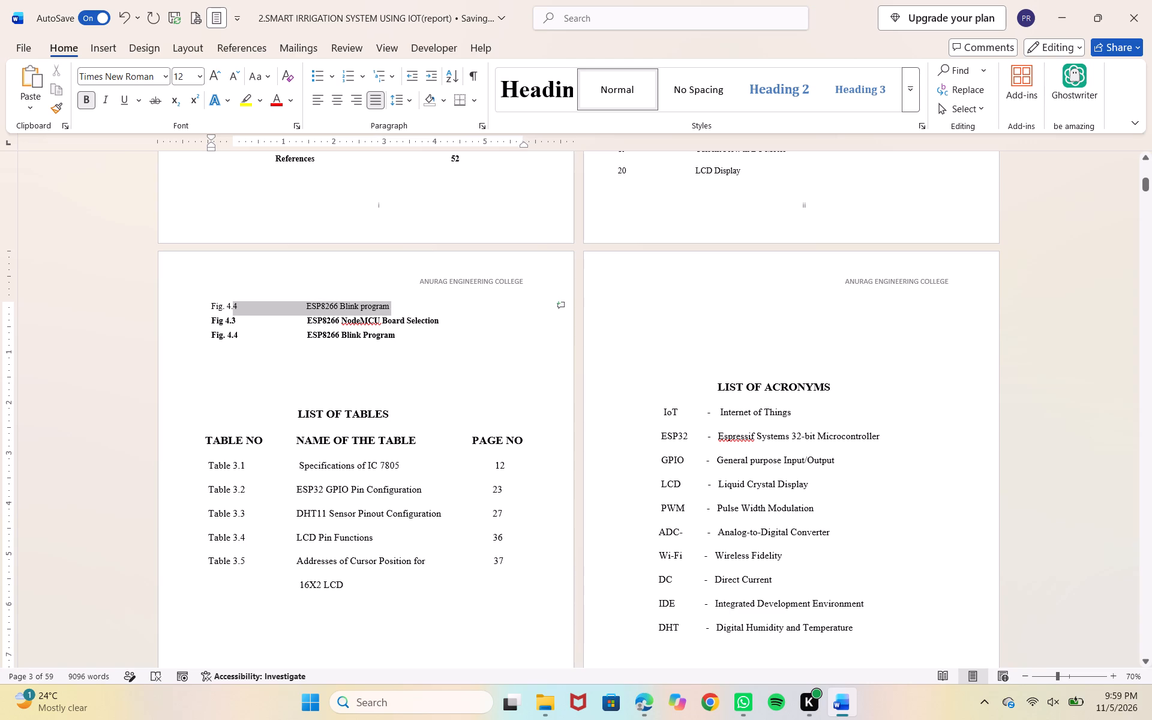
left_click_drag(229, 304, 214, 305)
key("BackSpace")
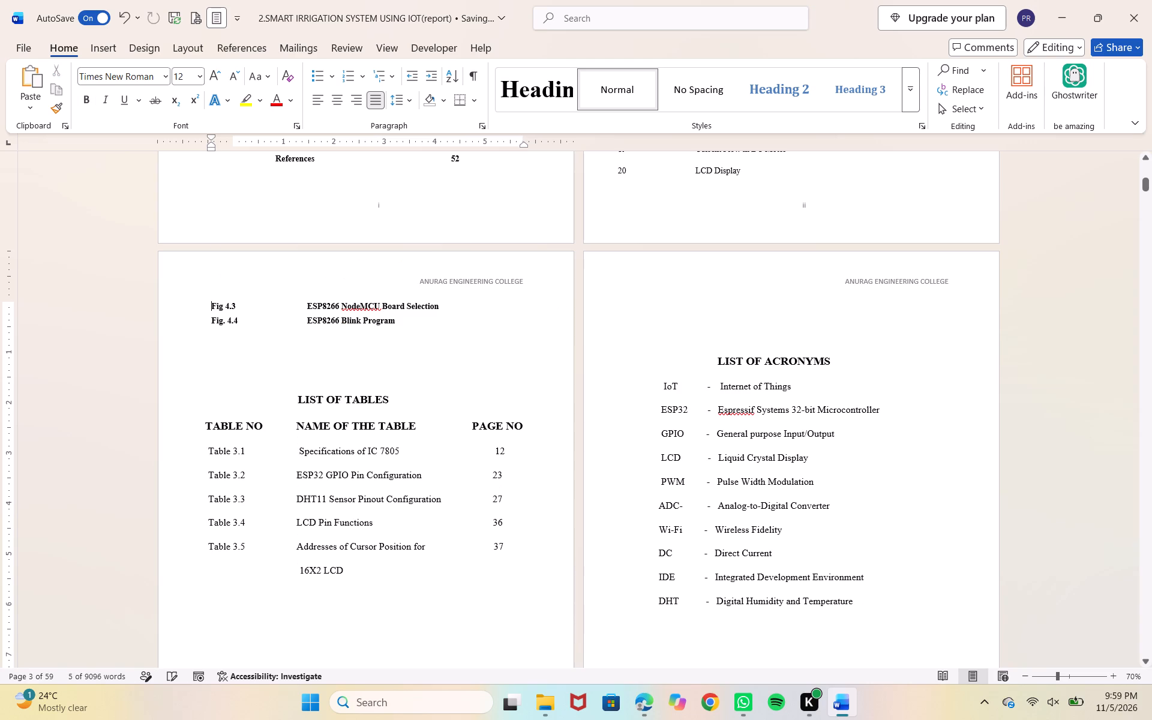
Remove the bold formatting from the Fig 4.3 and Fig. 4.4 entries.
left_click_drag(404, 318, 272, 287)
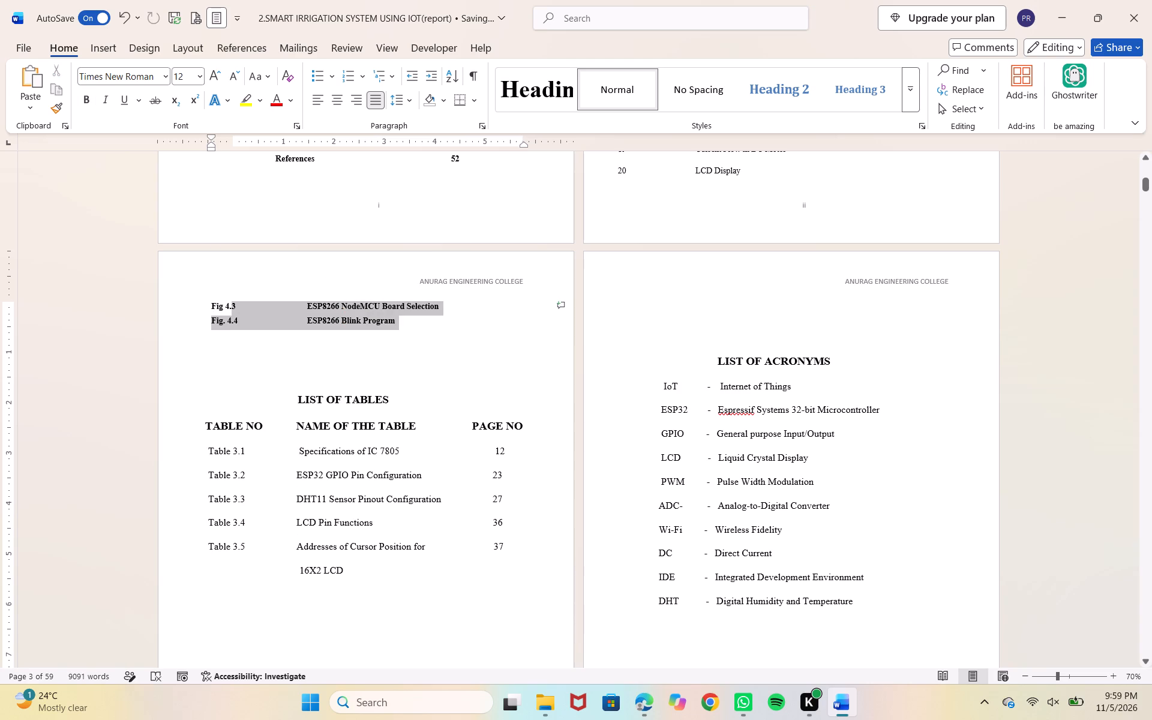
left_click_drag(272, 287, 214, 286)
left_click(228, 262)
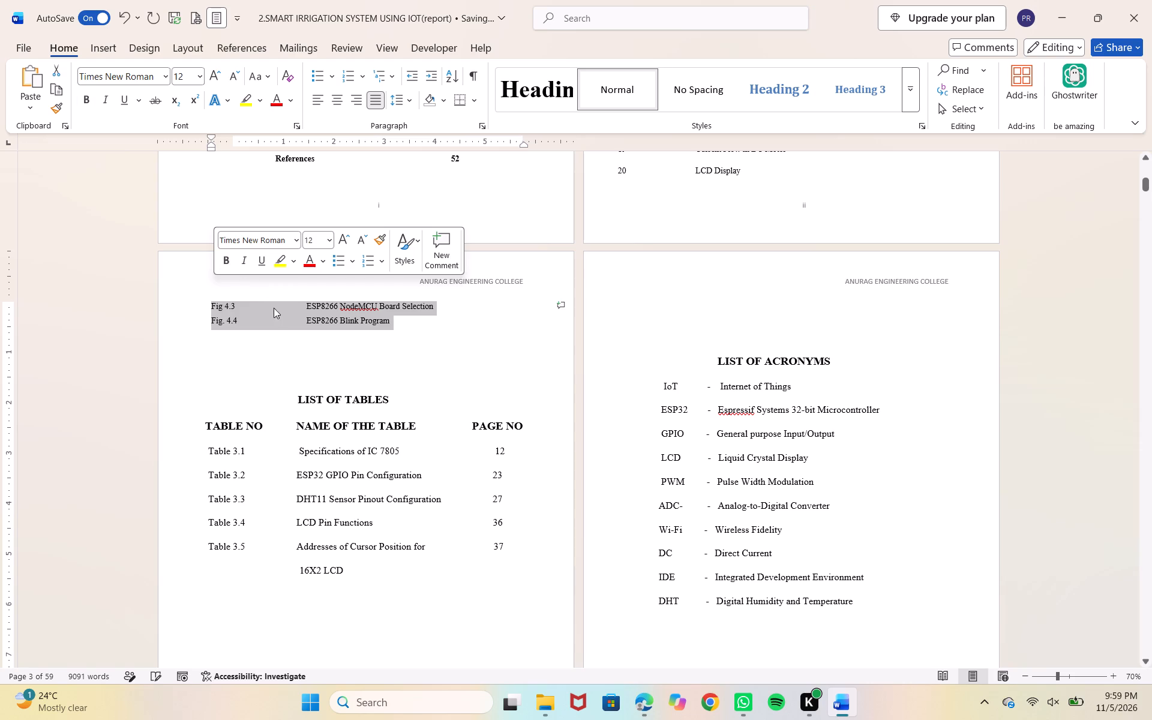
left_click(277, 311)
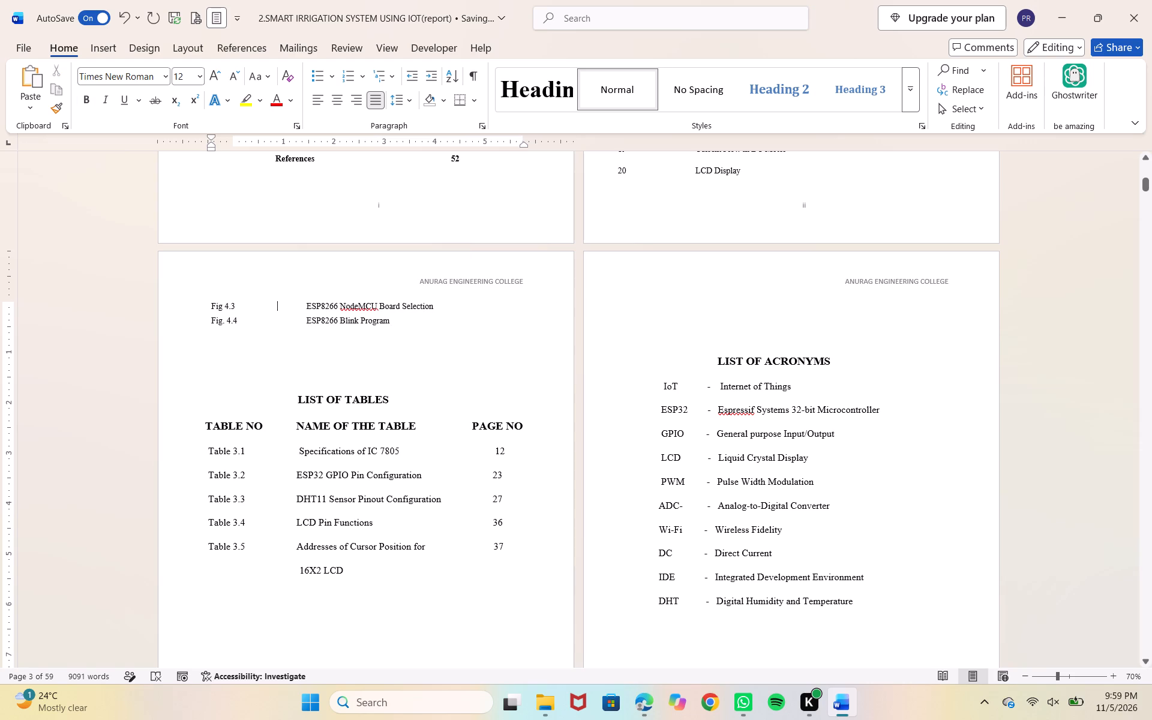
Set the line spacing of the Fig 4.3 and Fig. 4.4 entries to 1.5.
left_click_drag(396, 327, 238, 295)
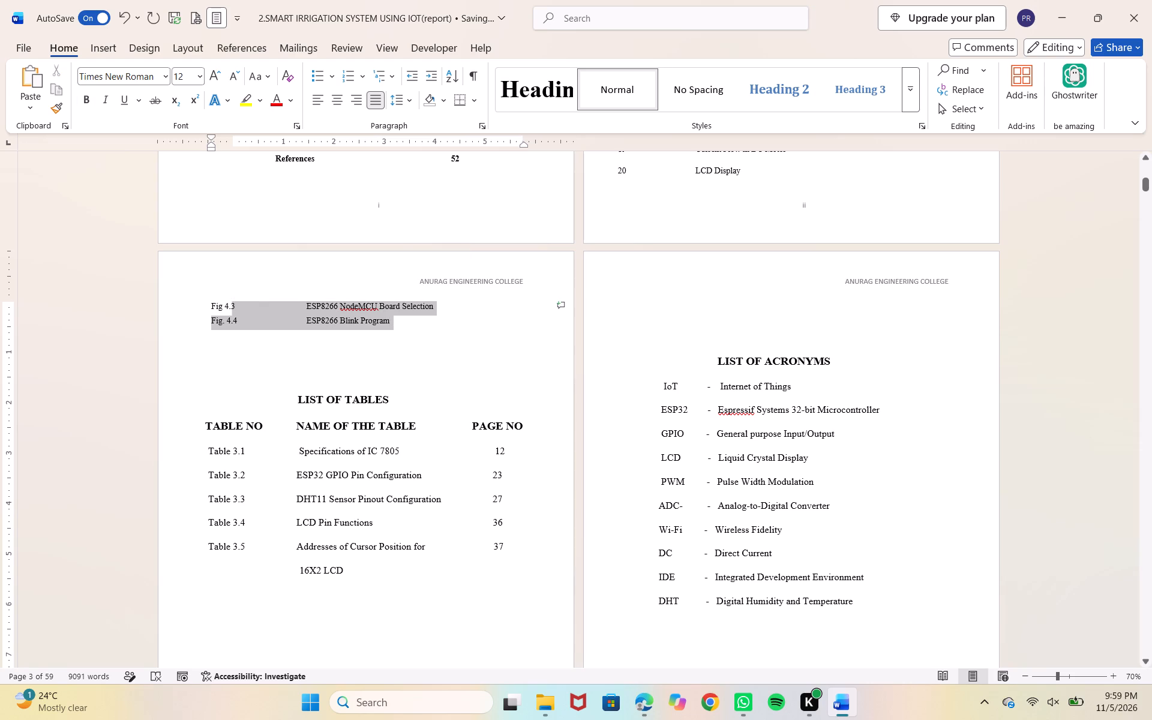
left_click_drag(238, 295, 209, 293)
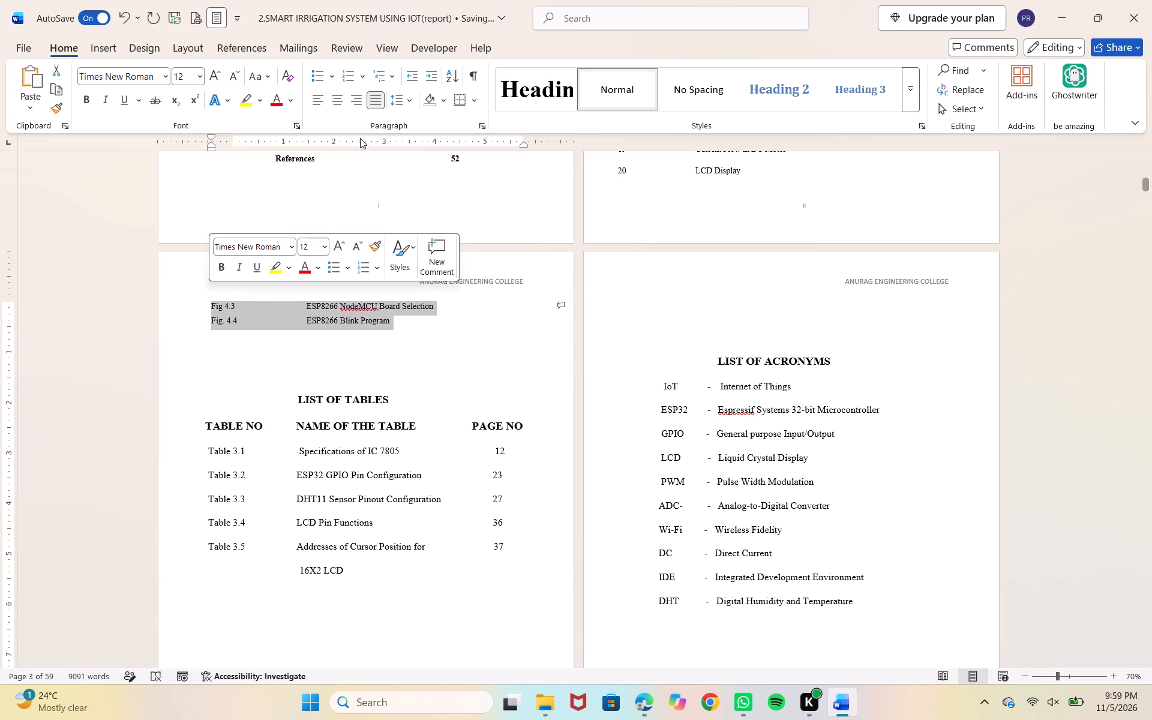
left_click(471, 100)
left_click(412, 102)
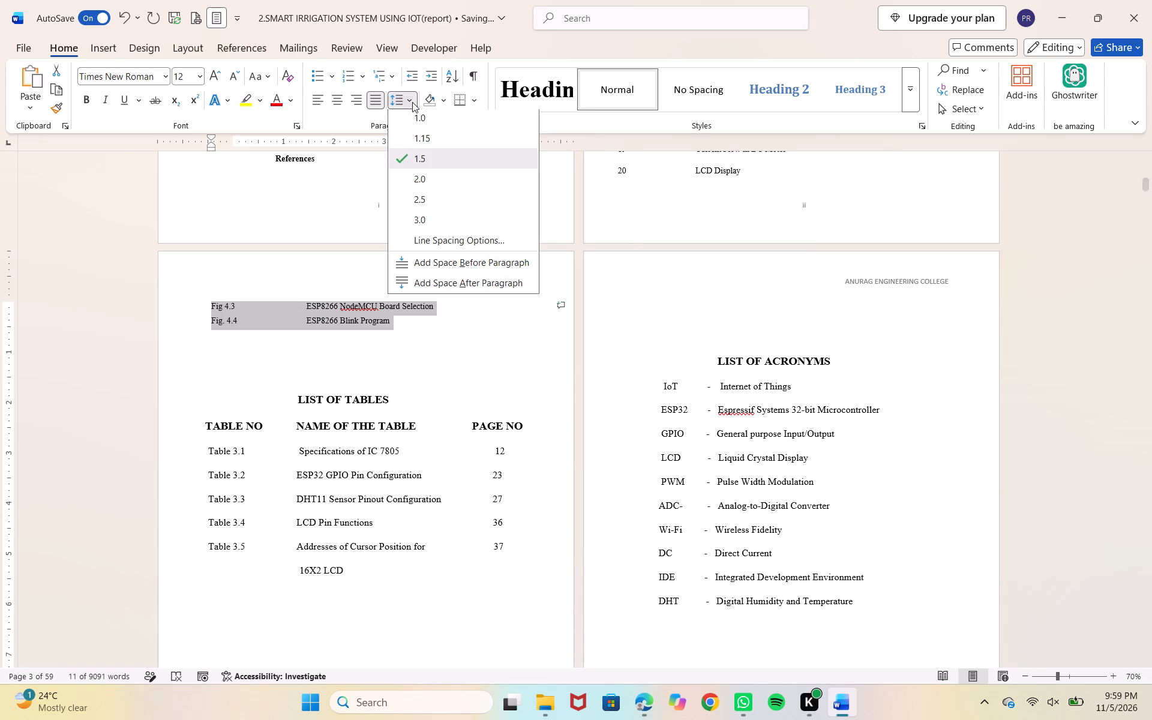
left_click(450, 166)
left_click(467, 281)
Compare the line spacing settings of figure entries 18 to 20 with those of the Fig 4.3 and Fig. 4.4 entries.
scroll(613, 263, "up", 4)
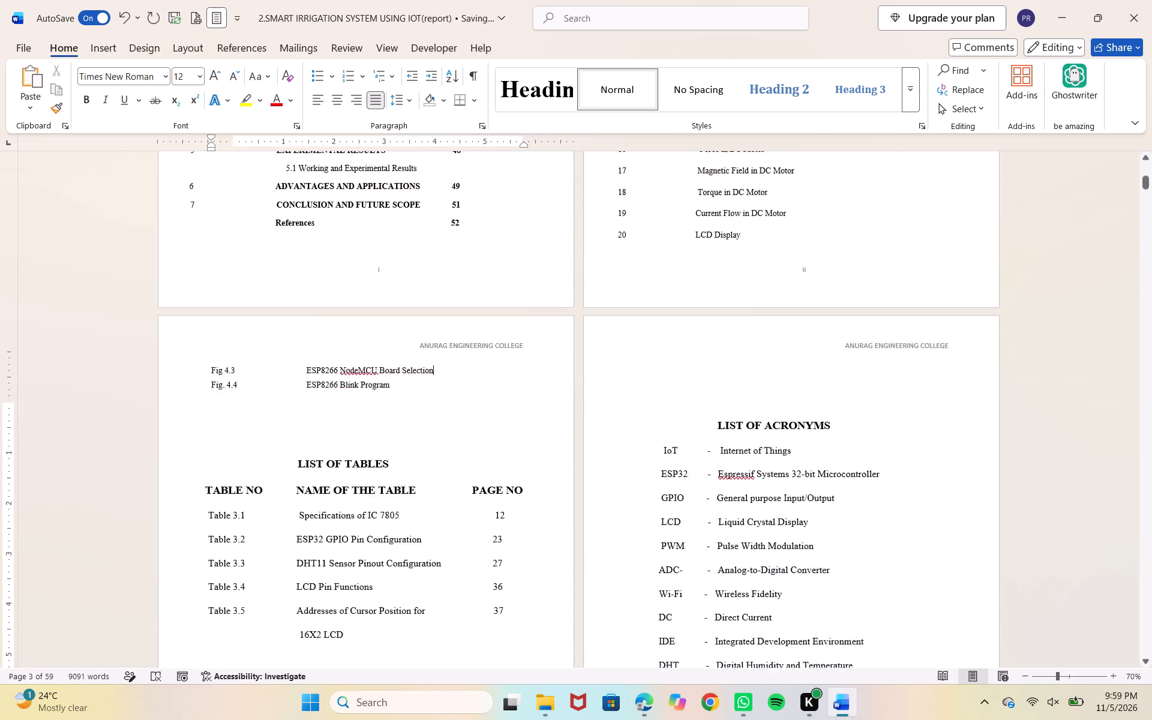
left_click_drag(737, 272, 689, 227)
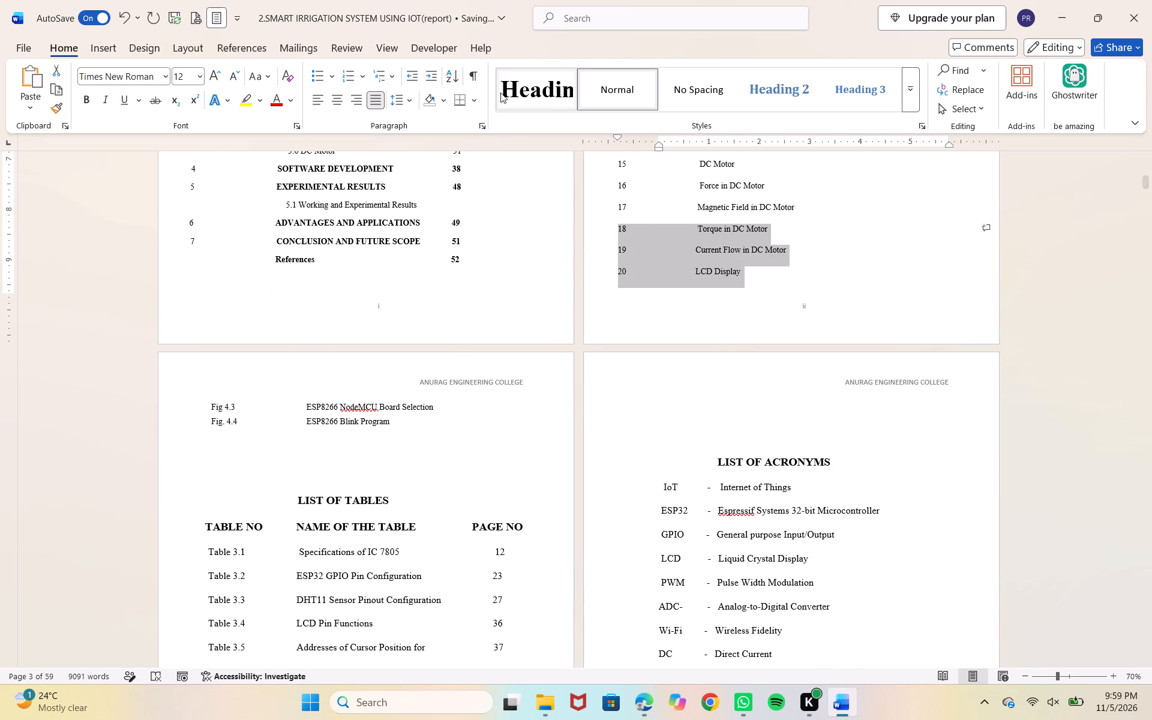
left_click(409, 100)
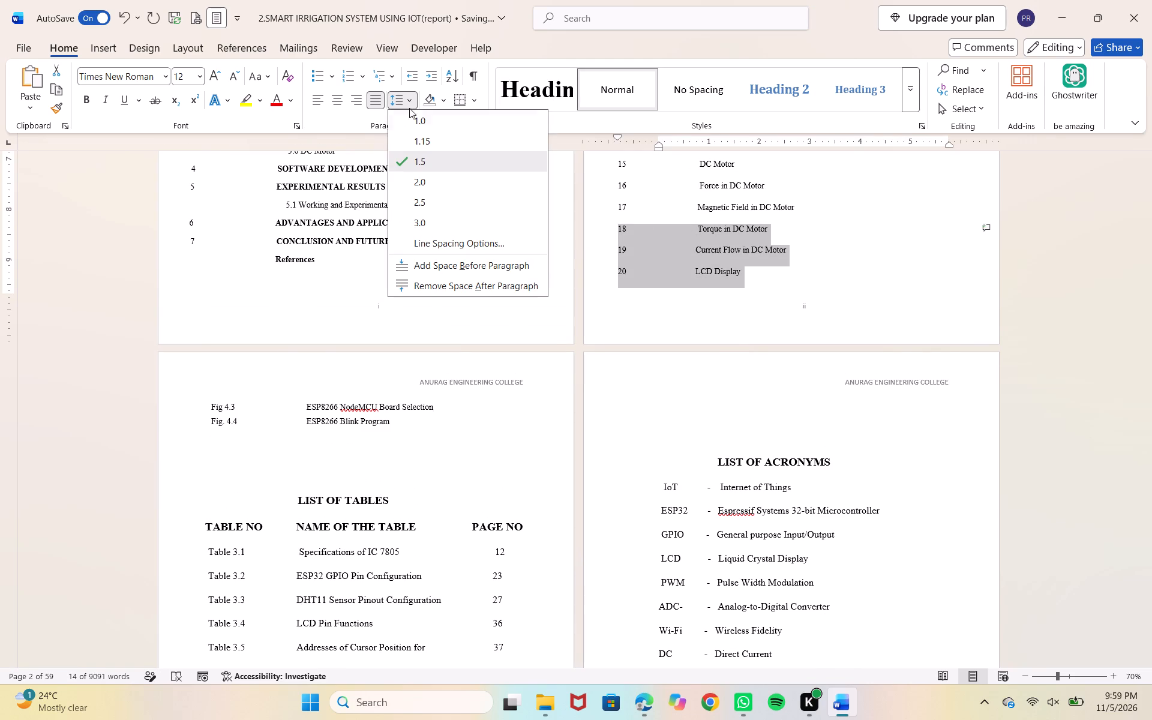
left_click(371, 434)
left_click(400, 432)
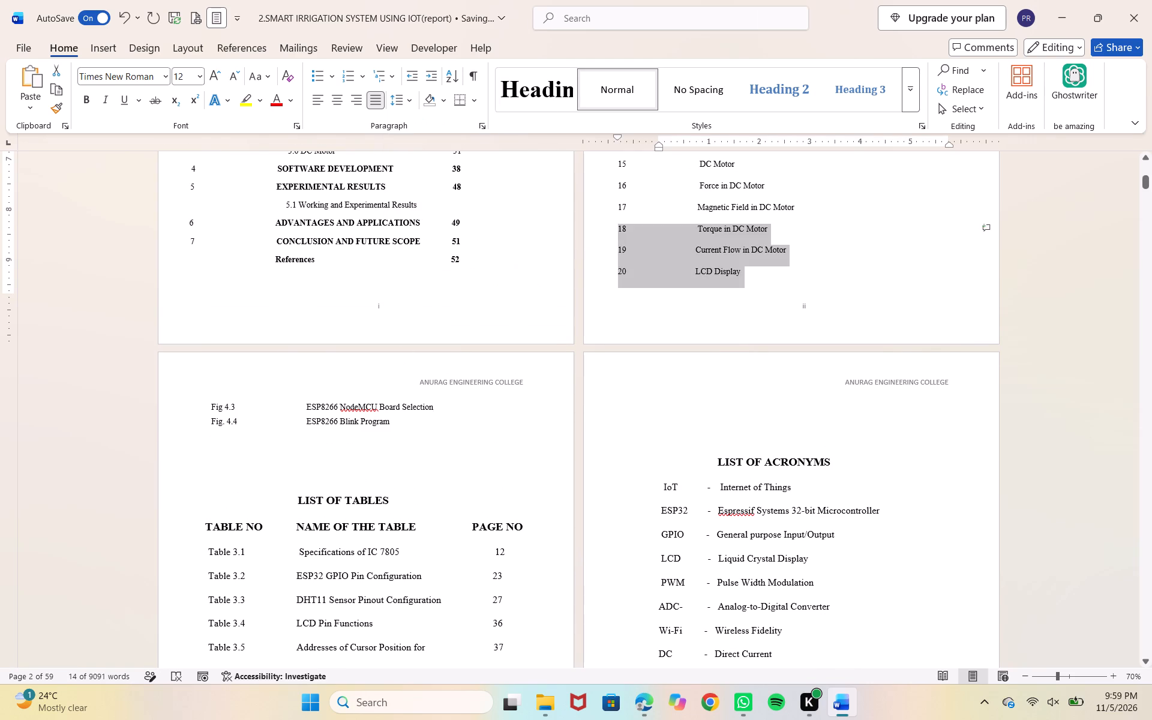
left_click_drag(409, 427, 212, 401)
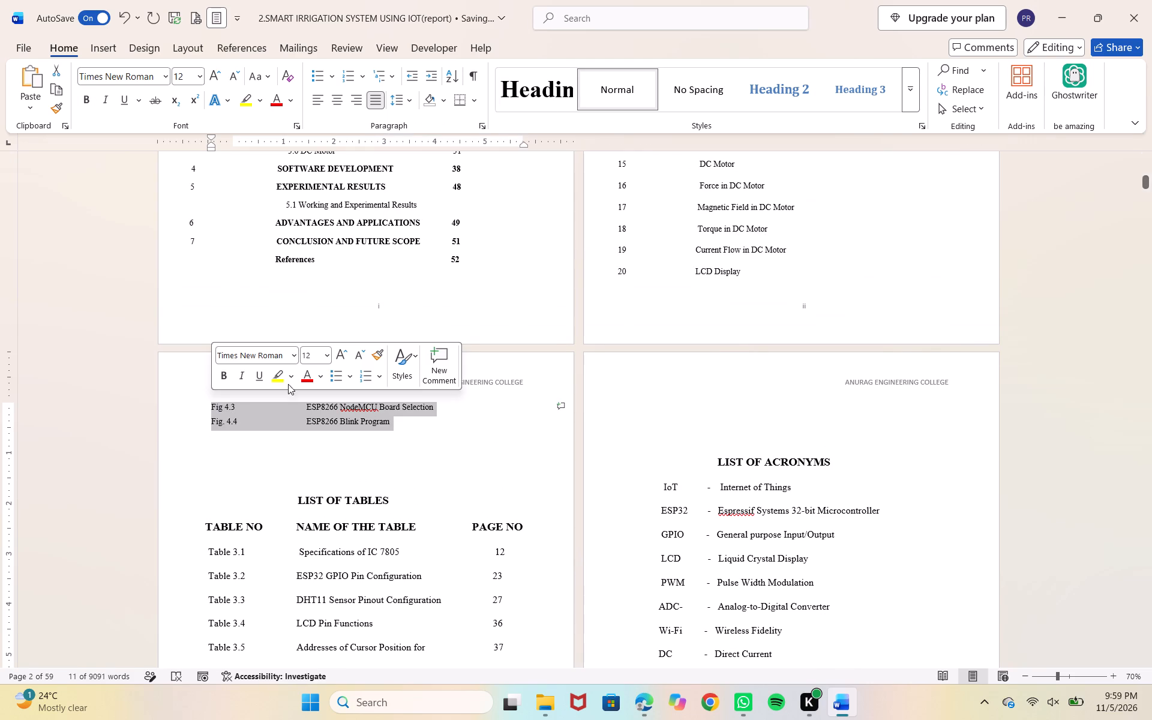
left_click(410, 99)
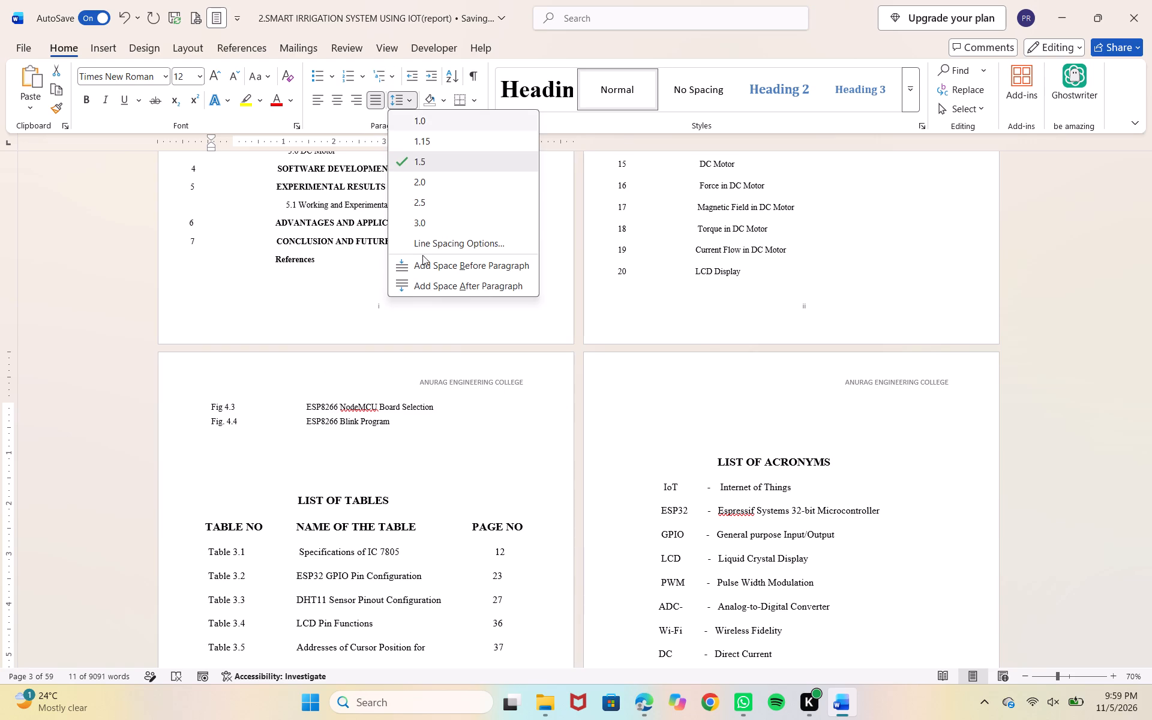
left_click(434, 419)
left_click(411, 430)
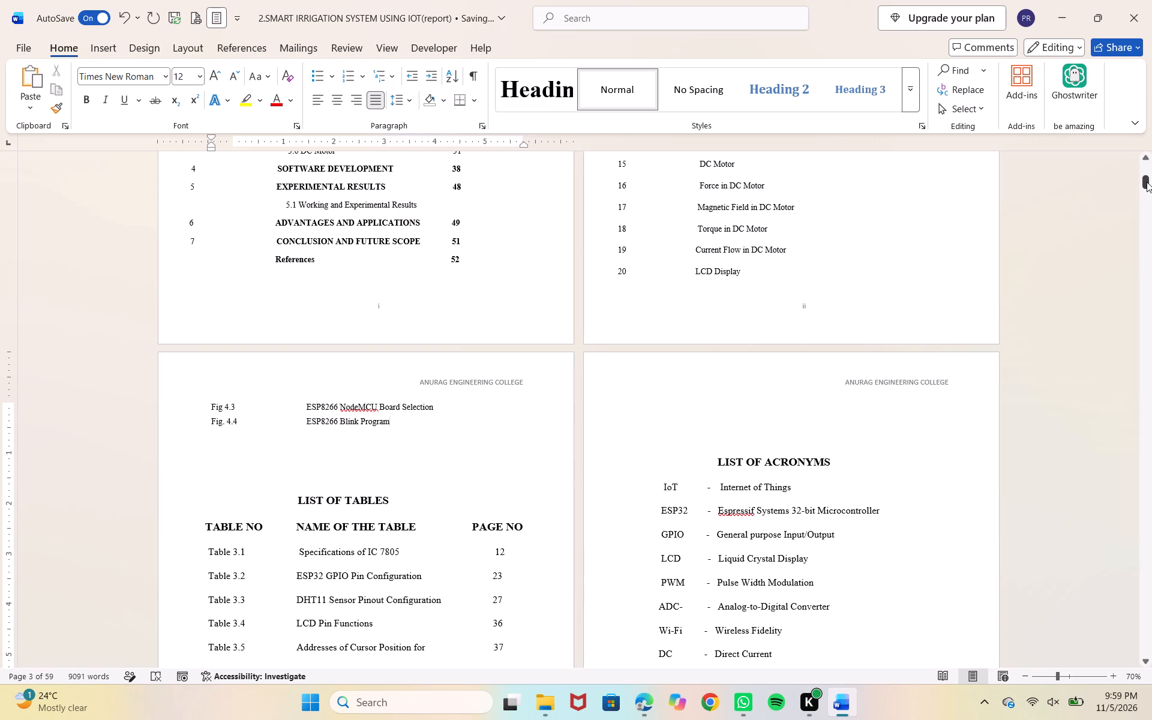
Copy the Fig 4.2 ESP8266 Board manager Installation caption from below the Boards Manager image on page 44.
left_click_drag(1147, 182, 1148, 576)
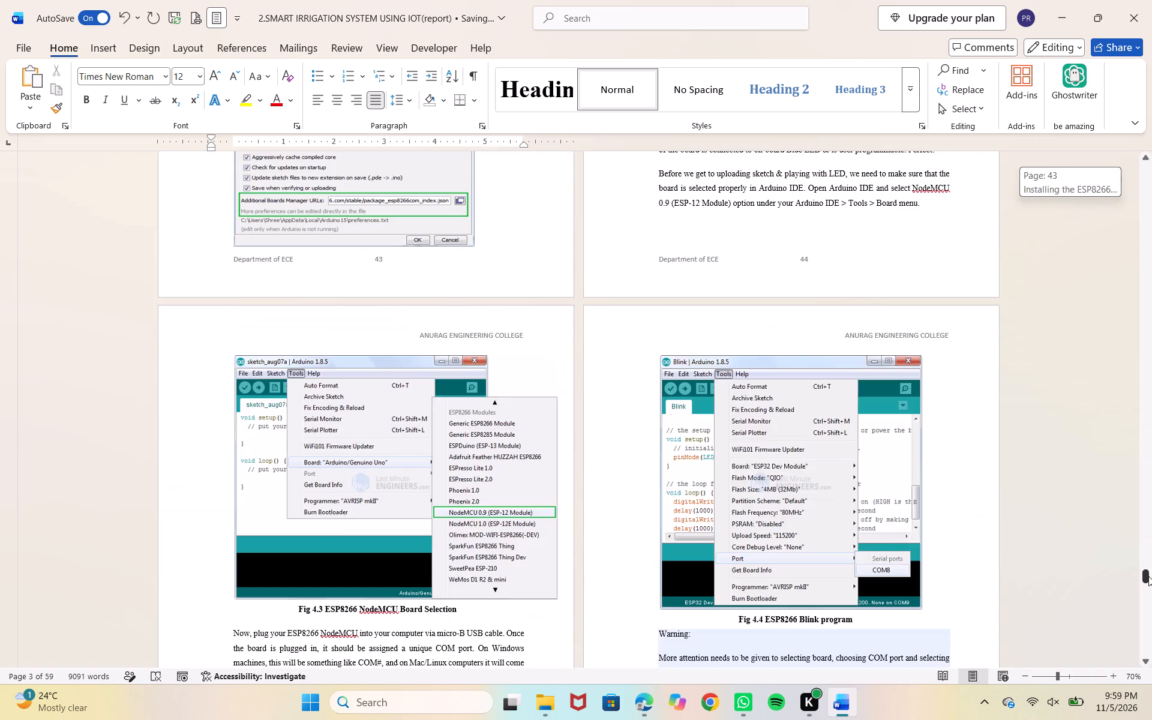
left_click_drag(1148, 576, 1143, 518)
scroll(943, 478, "down", 8)
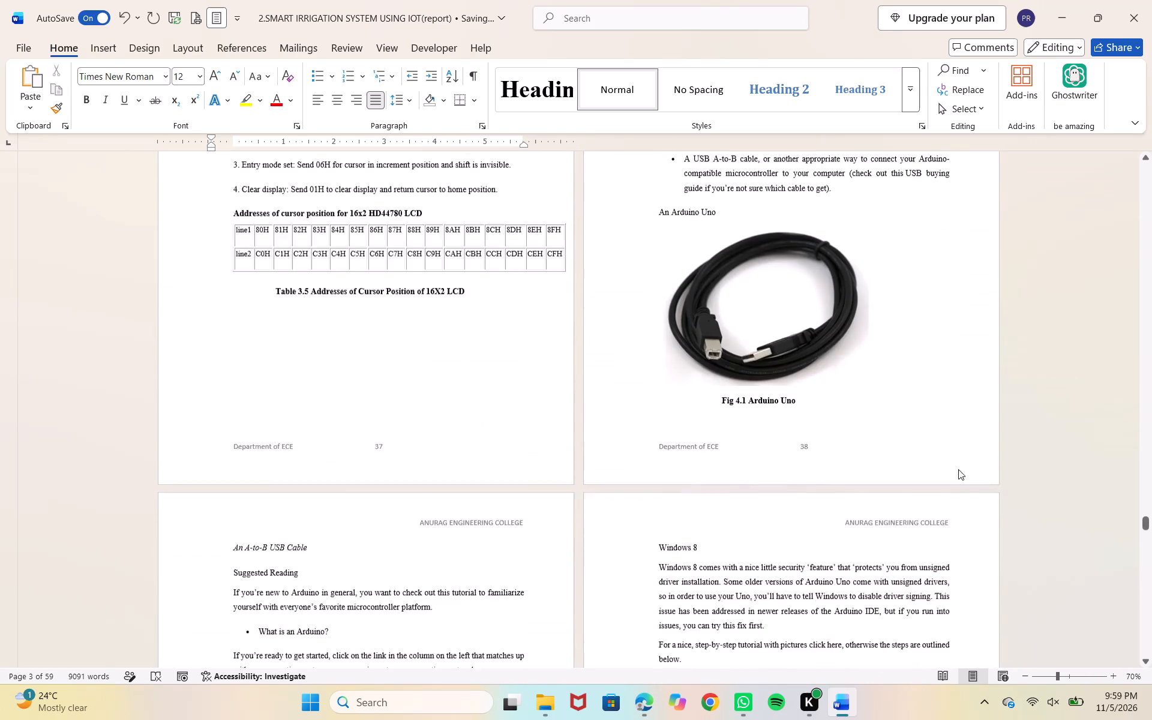
scroll(962, 462, "down", 17)
scroll(965, 451, "down", 18)
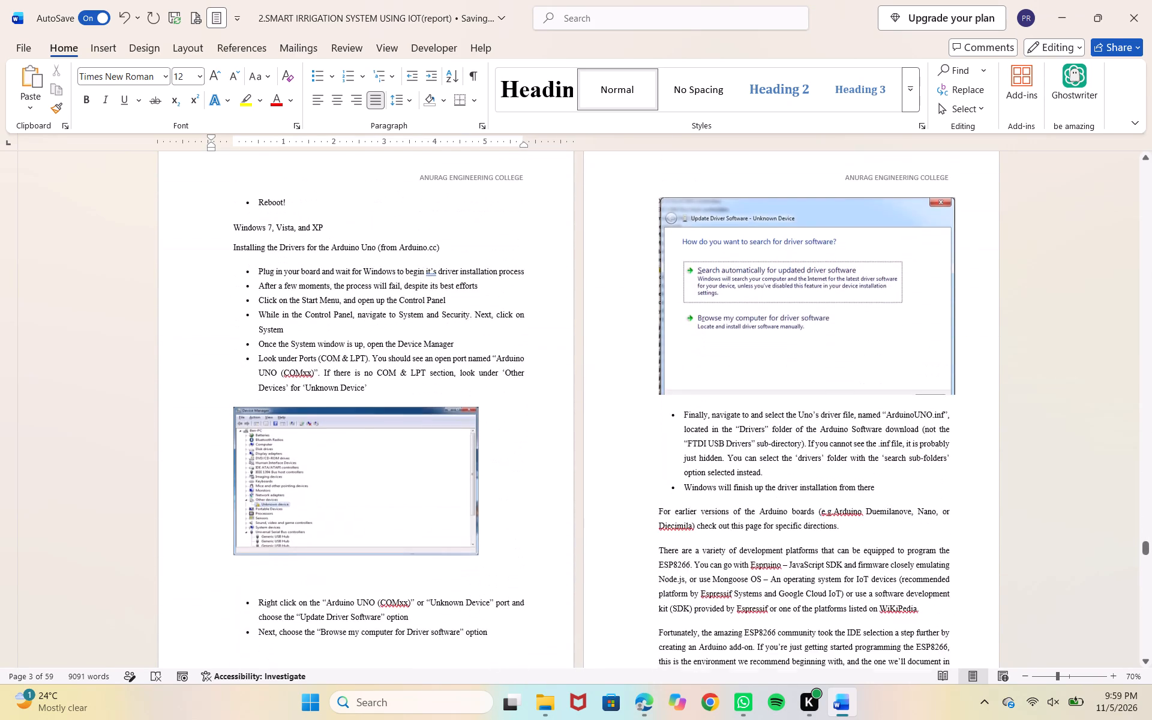
scroll(968, 448, "down", 16)
scroll(969, 437, "down", 8)
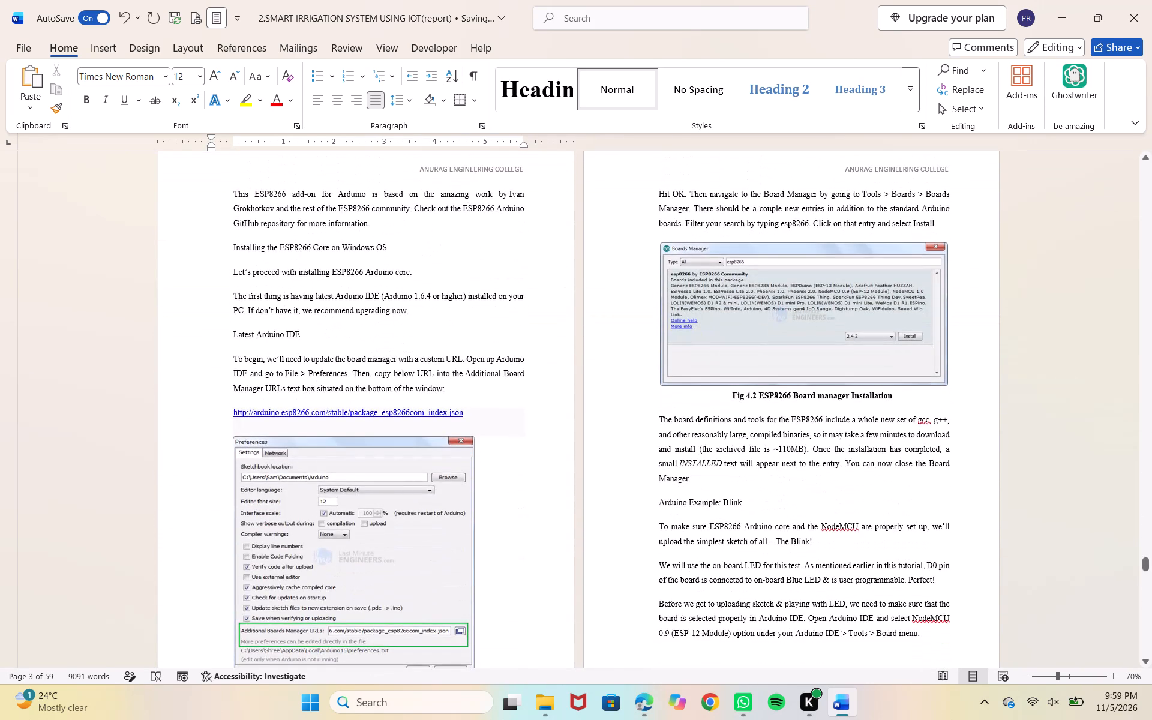
scroll(943, 402, "down", 3)
left_click_drag(905, 316, 724, 325)
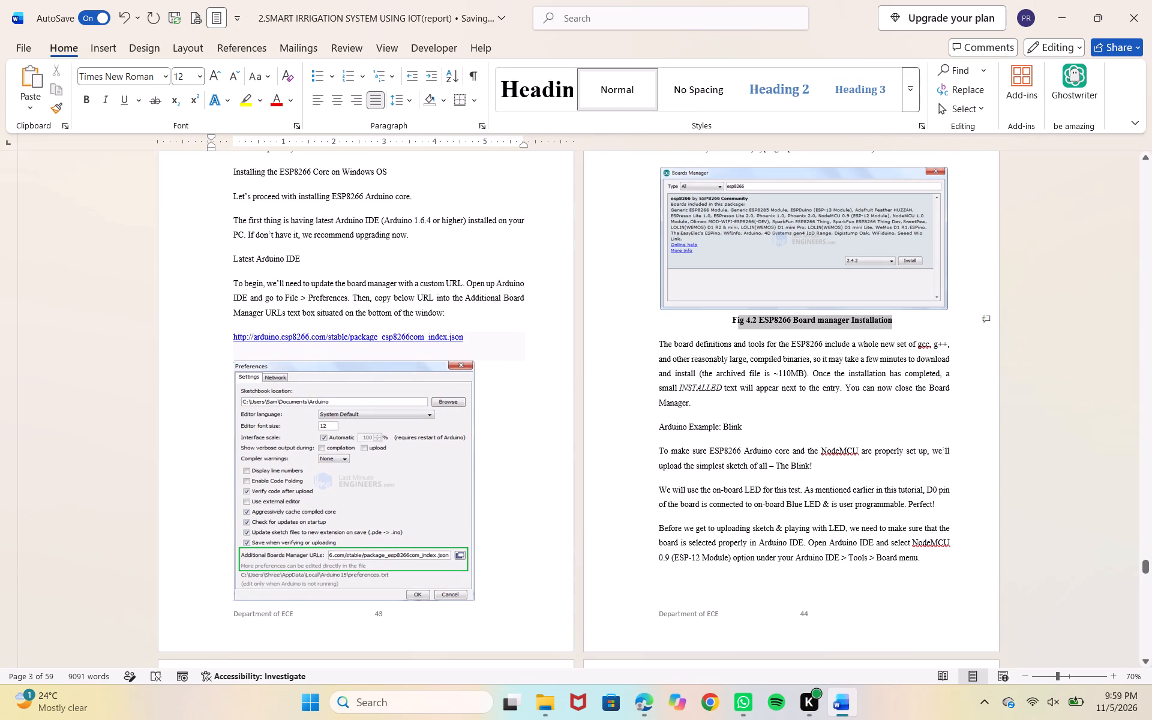
left_click_drag(724, 325, 716, 325)
key("ctrl+c")
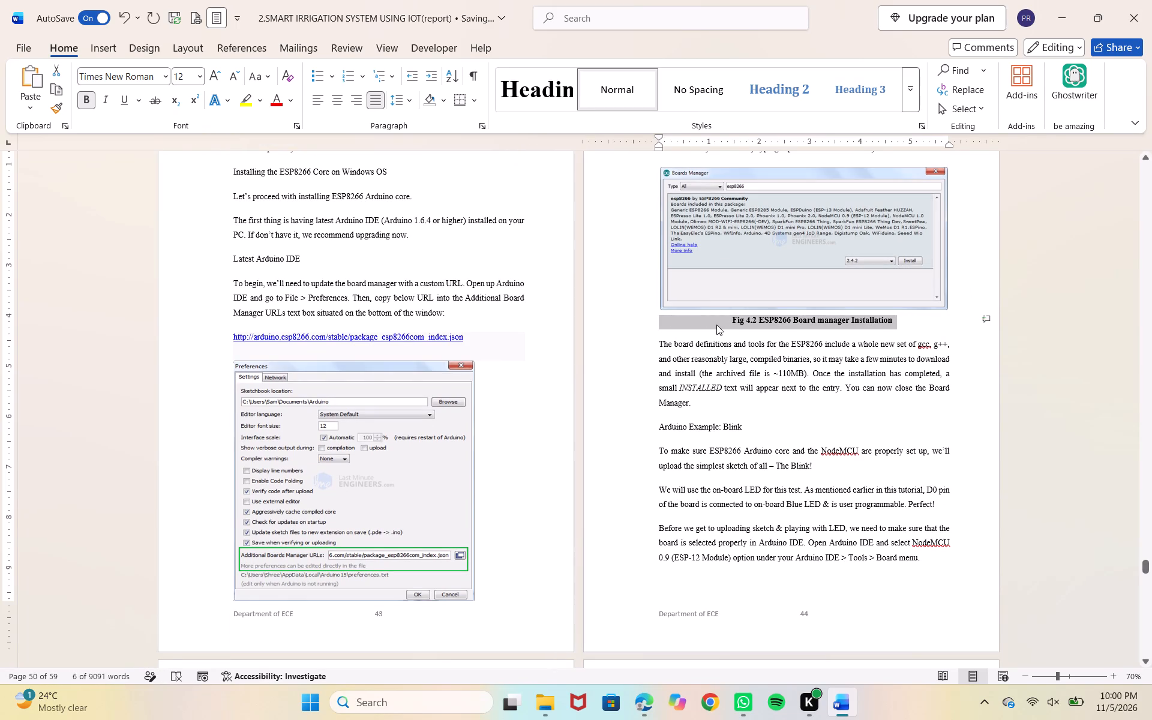
Paste the copied Fig 4.2 caption on a new line above the Fig 4.3 entry in the list of figures.
scroll(968, 580, "down", 15)
scroll(956, 477, "down", 10)
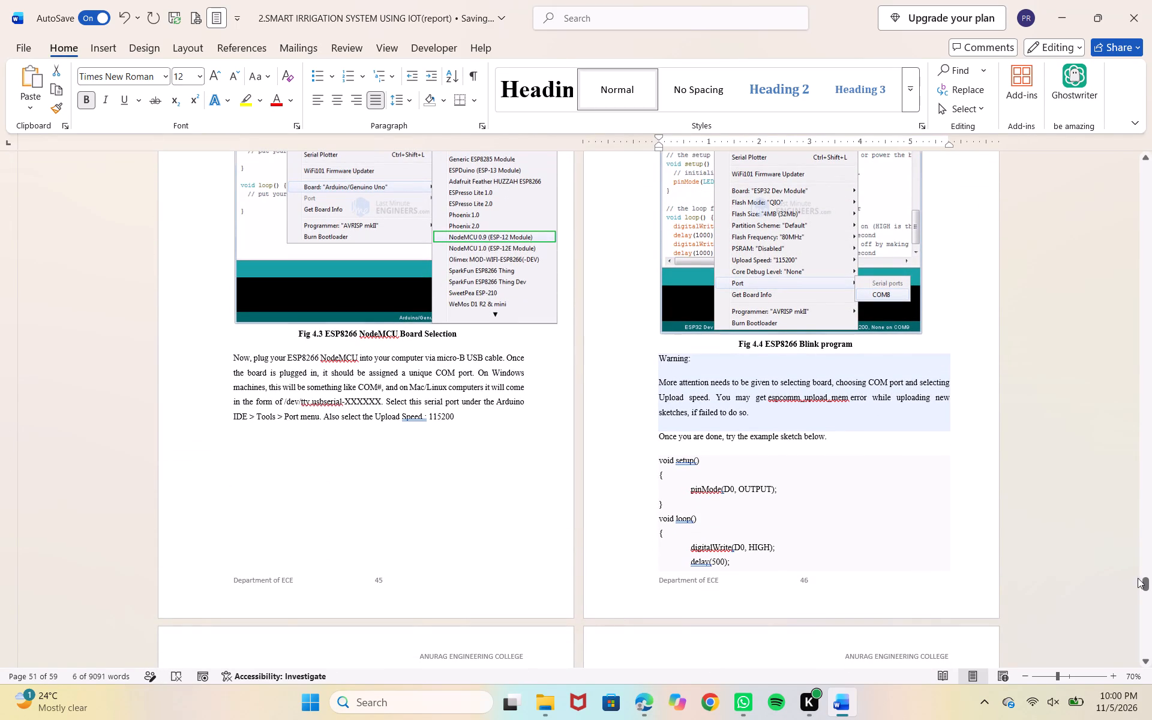
left_click_drag(1144, 582, 1119, 177)
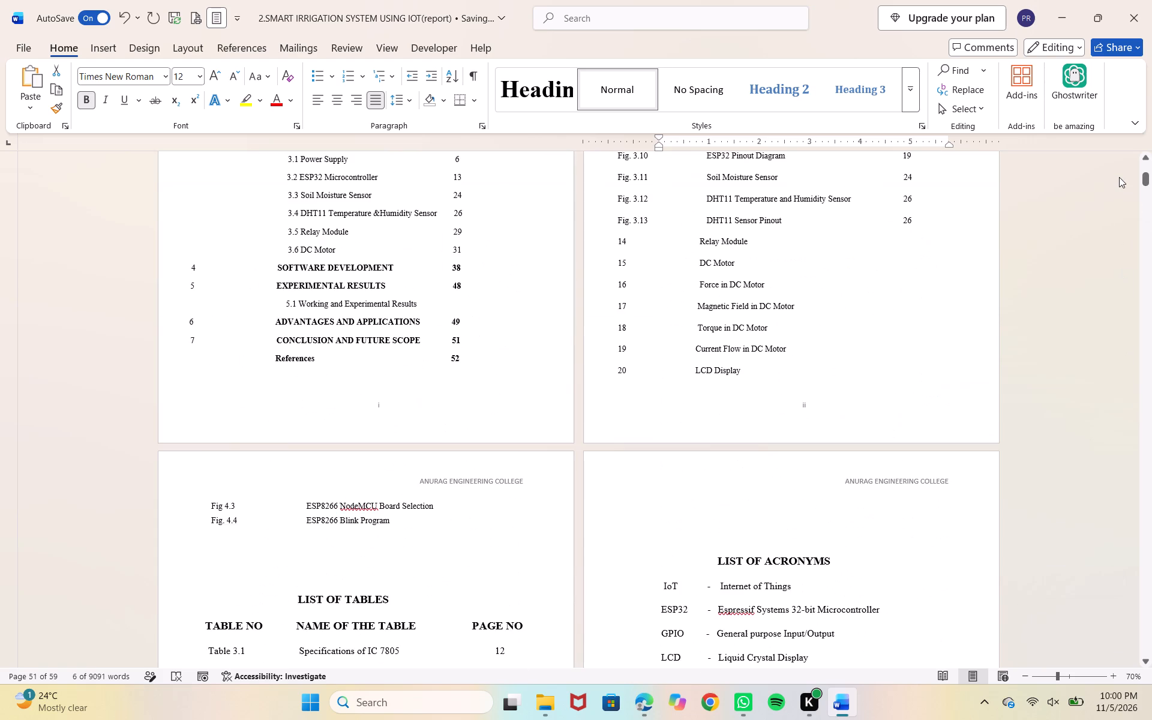
scroll(463, 448, "up", 20)
scroll(463, 448, "up", 10)
scroll(438, 405, "down", 14)
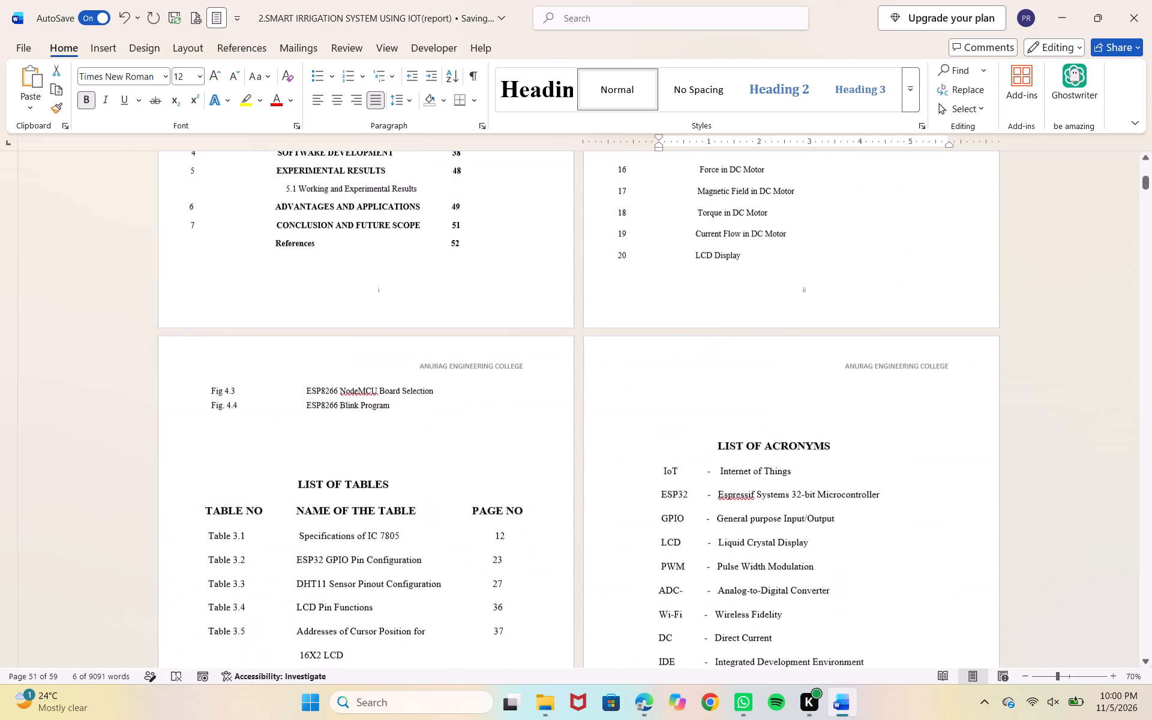
scroll(438, 403, "down", 5)
scroll(438, 402, "up", 3)
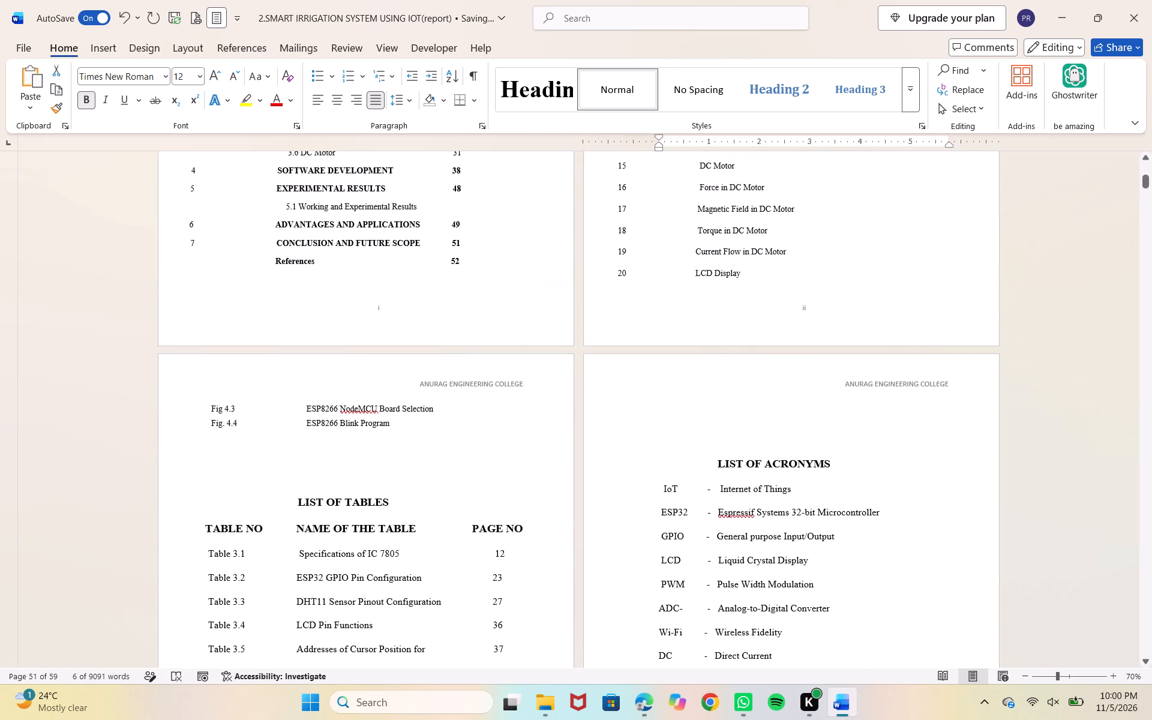
left_click(211, 410)
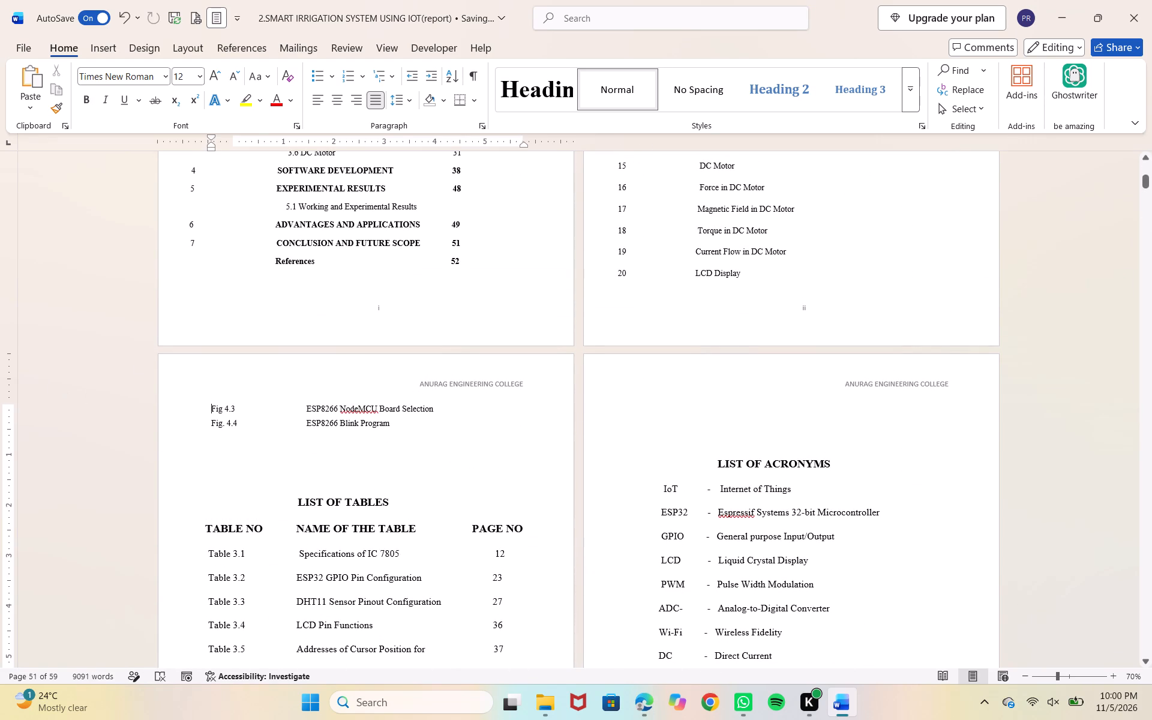
key("Return")
key("Up")
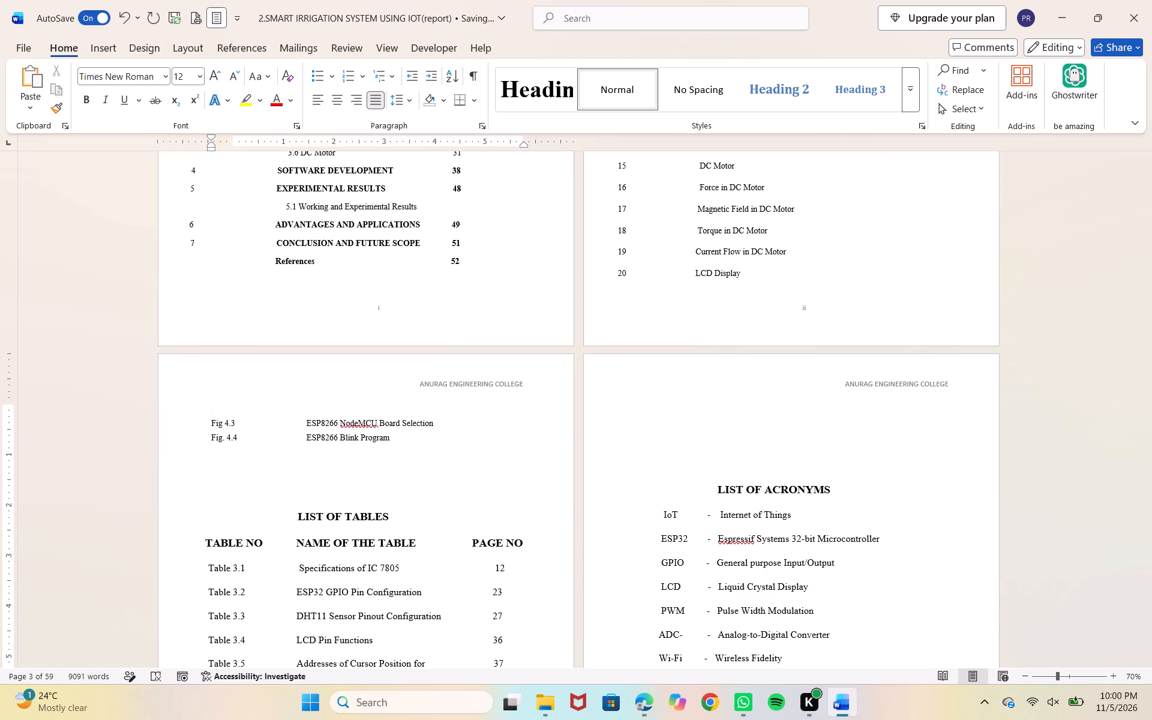
key("ctrl+v")
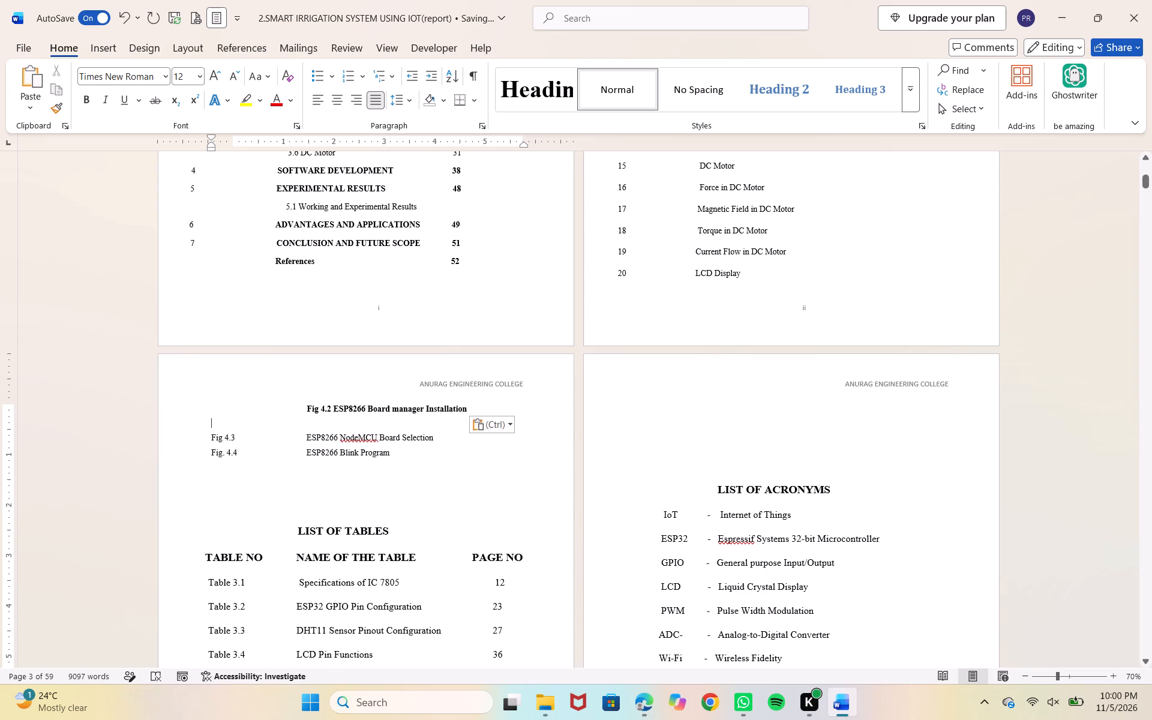
Reduce the indent and remove leading spaces of the pasted Fig 4.2 entry so its number lines up with the Fig 4.3 entry.
left_click(306, 407)
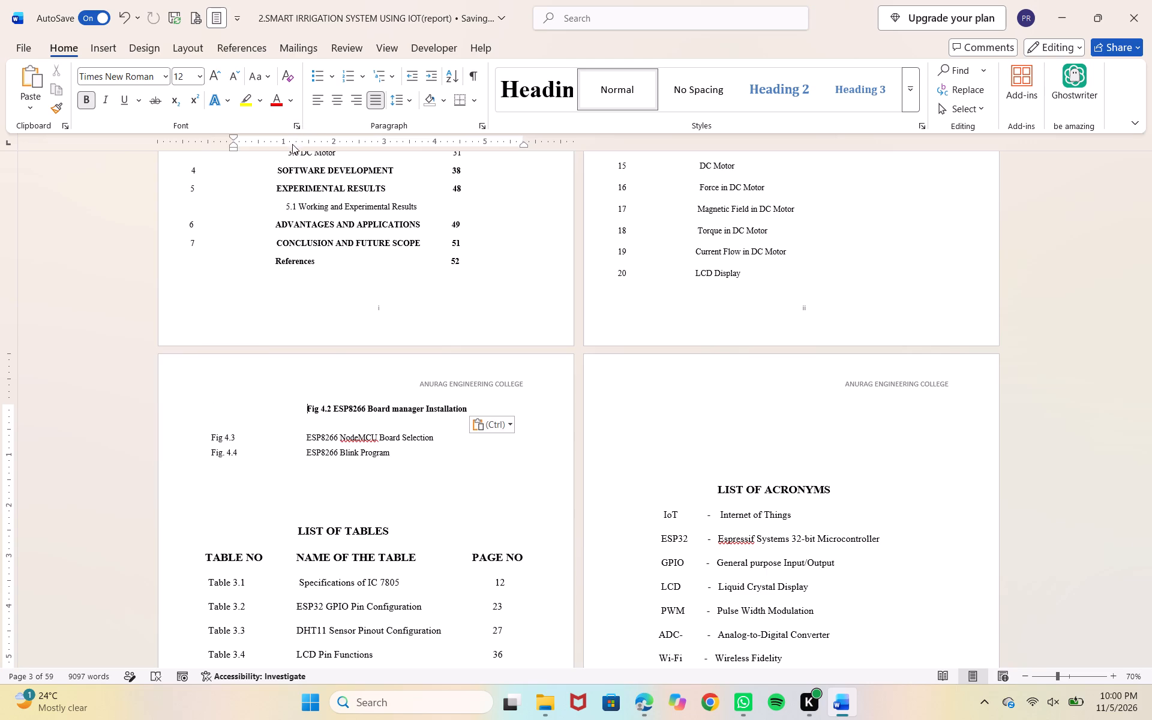
left_click_drag(232, 147, 220, 146)
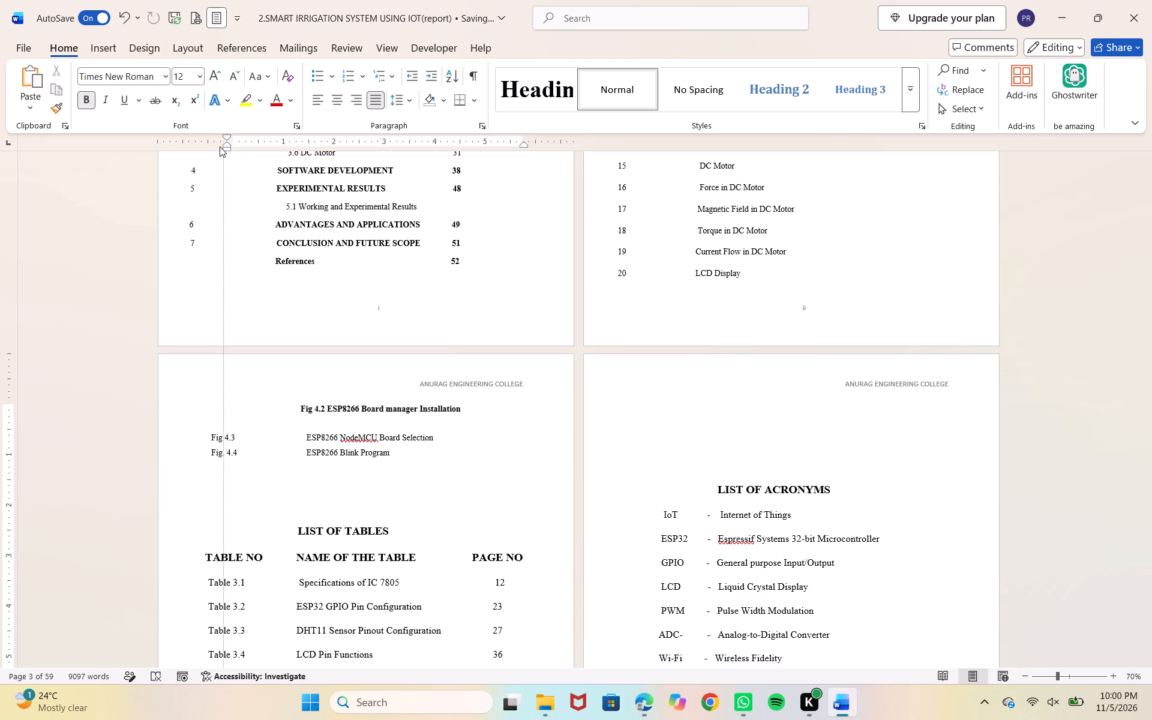
left_click_drag(220, 146, 152, 152)
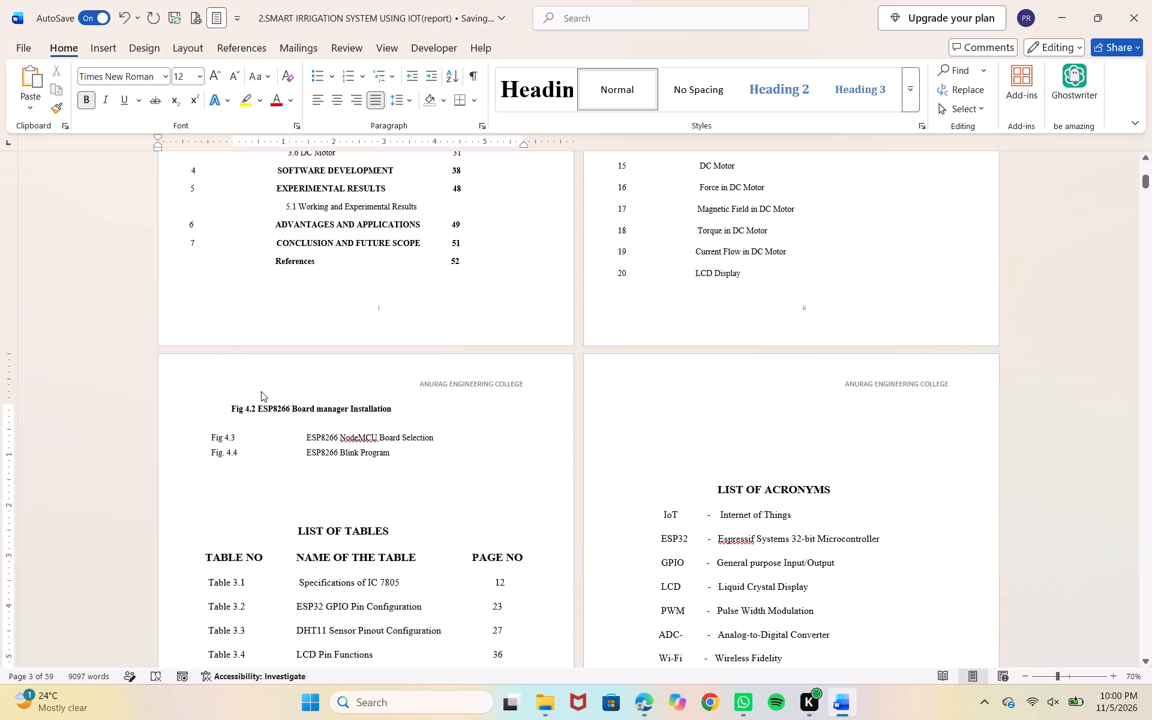
key("BackSpace")
key("BackSpace")
key("BackSpace")
key("BackSpace")
key("BackSpace")
key("BackSpace")
key("BackSpace")
key("BackSpace")
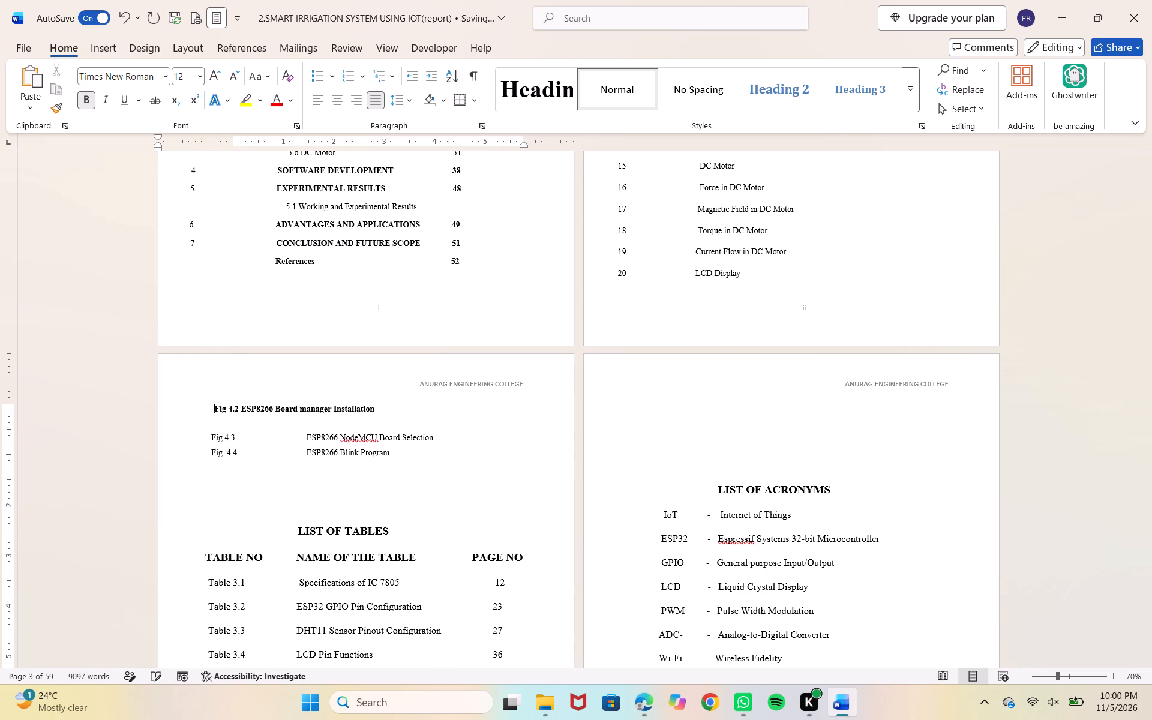
key("BackSpace")
Delete the blank line between the Fig 4.2 and Fig 4.3 entries.
key("Down")
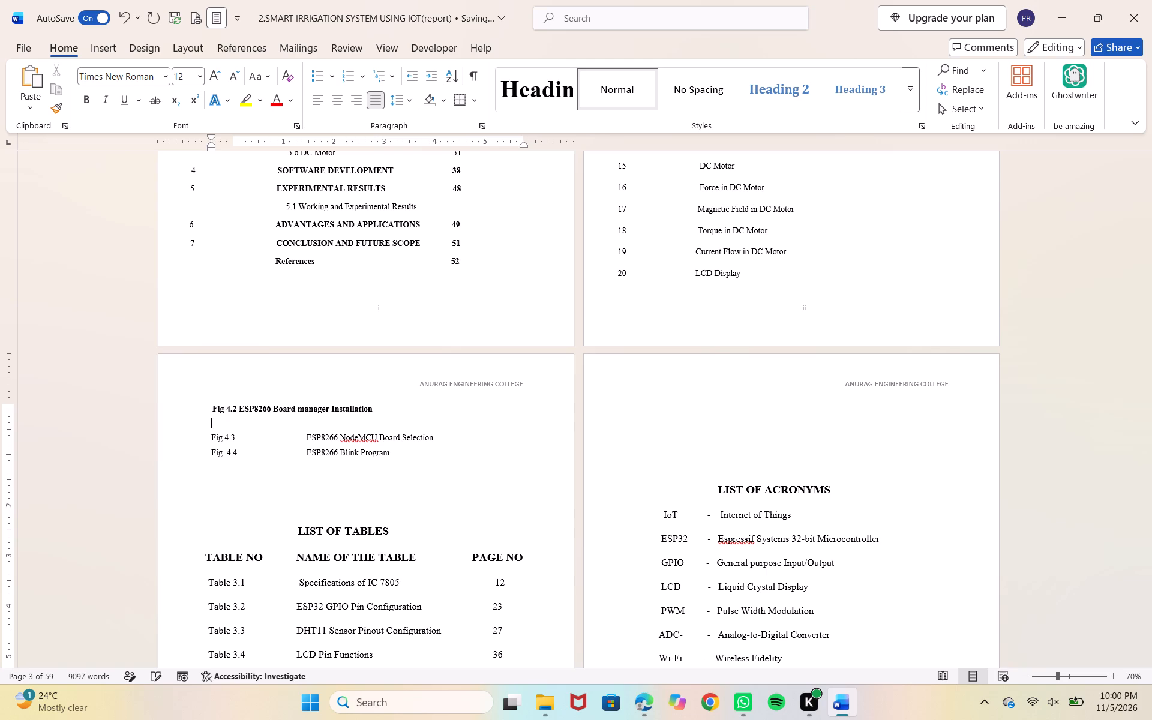
key("BackSpace")
key("BackSpace")
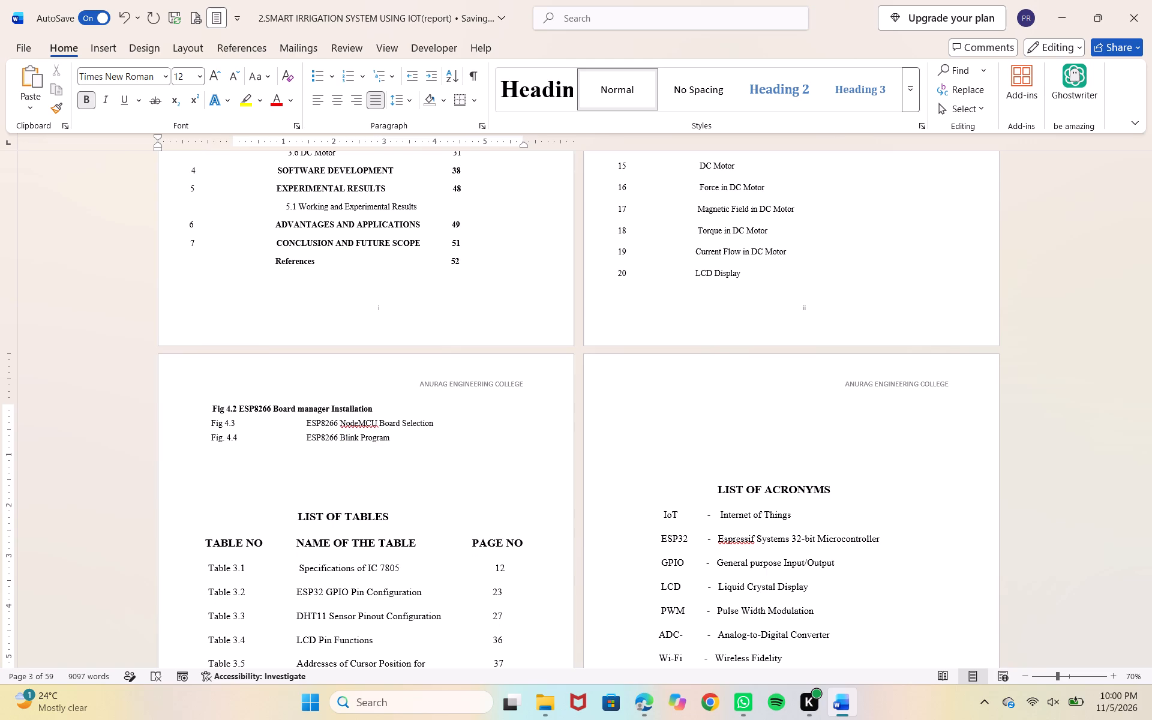
Space the title ESP8266 Board manager Installation away from Fig 4.2 to align with the figure titles below.
left_click(240, 411)
key("space")
key("space")
key("space")
key("space")
key("space")
key("space")
key("space")
key("space")
key("space")
key("space")
key("space")
key("space")
key("space")
key("space")
key("space")
key("space")
key("space")
key("space")
key("space")
key("space")
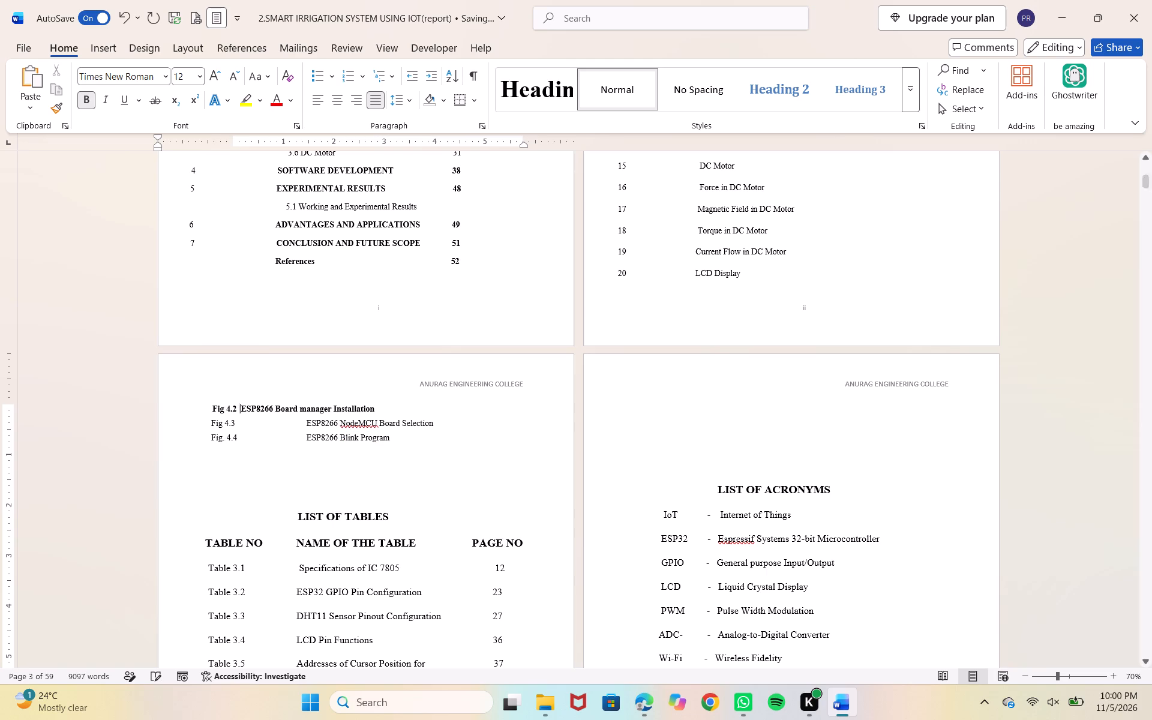
key("space")
key("space")
key("space")
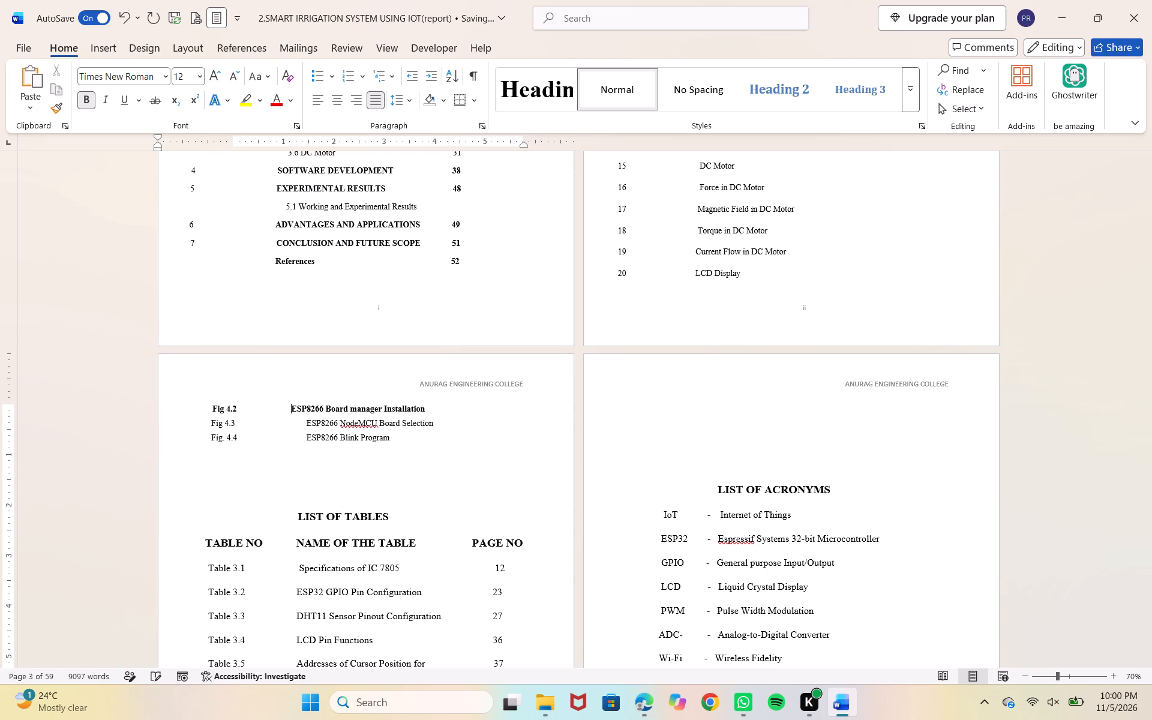
key("space")
key("space")
key("space")
key("space")
key("space")
key("space")
key("space")
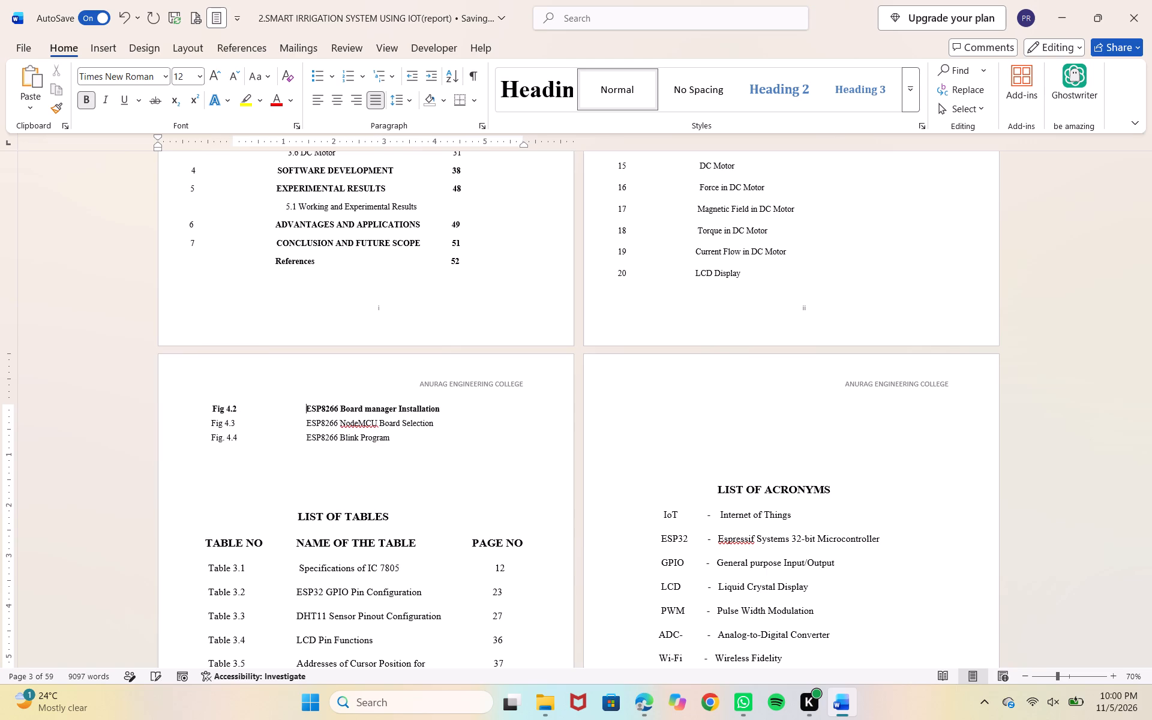
Add a period after Fig in the Fig 4.2 entry, keeping its number and title aligned with the entries below.
left_click(212, 412)
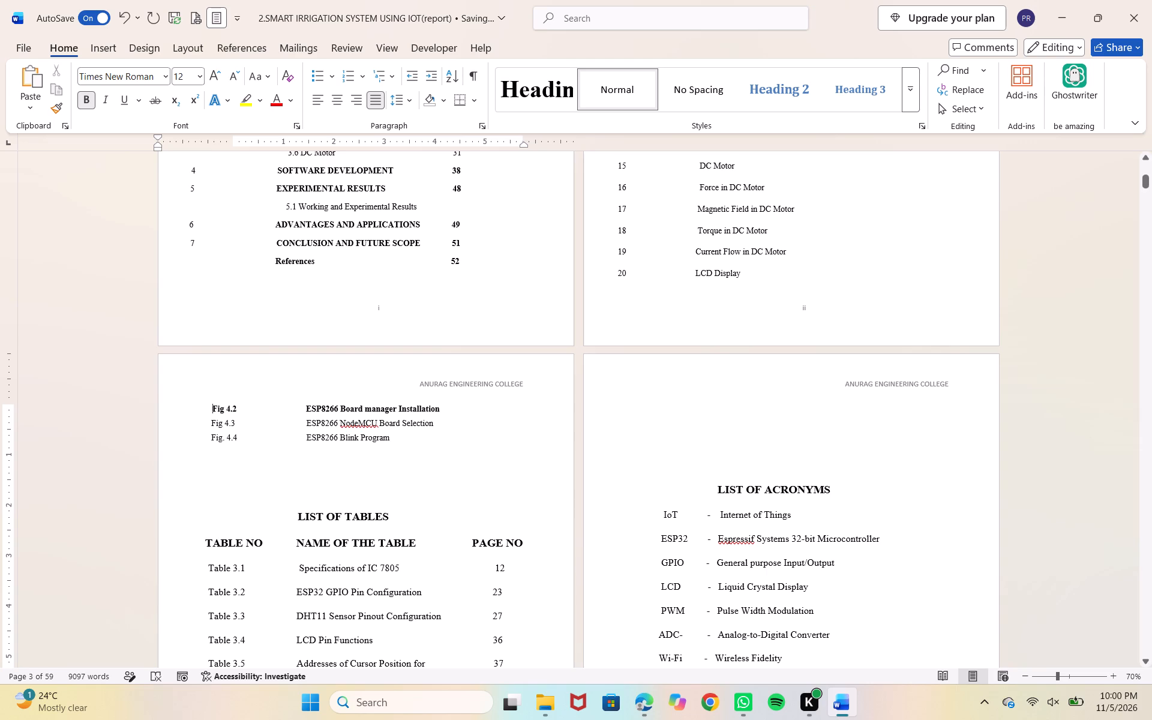
key("BackSpace")
key("space")
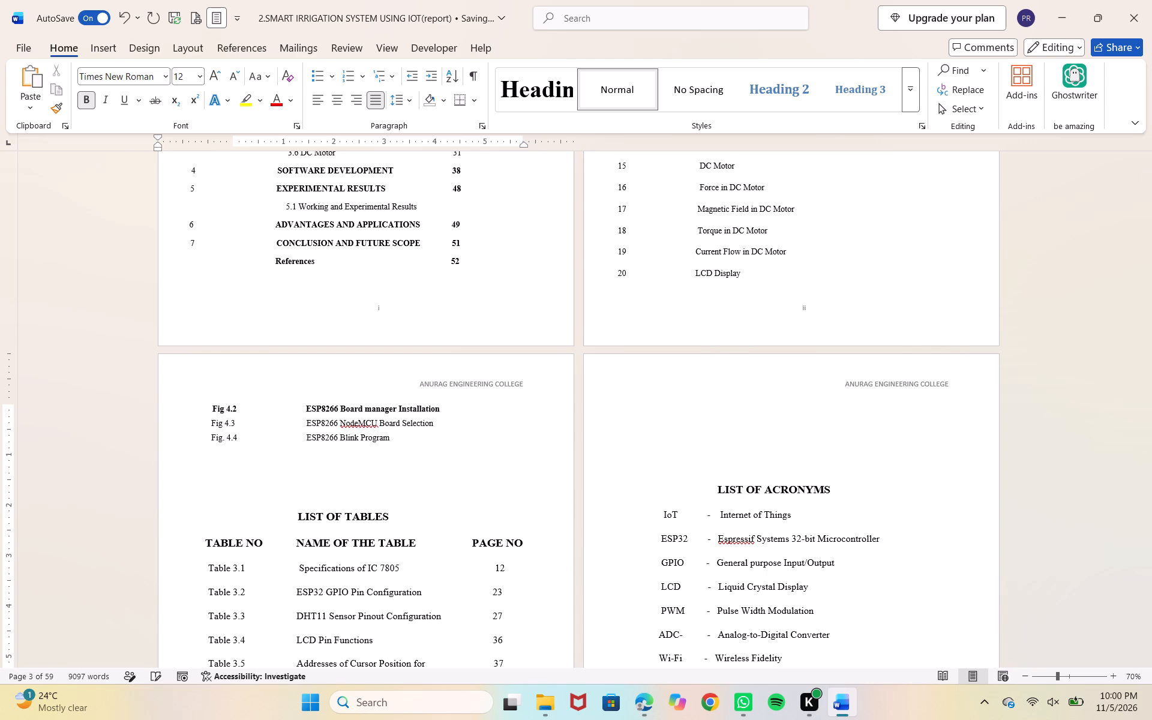
key("Right")
key("Right")
key("Right")
key("period")
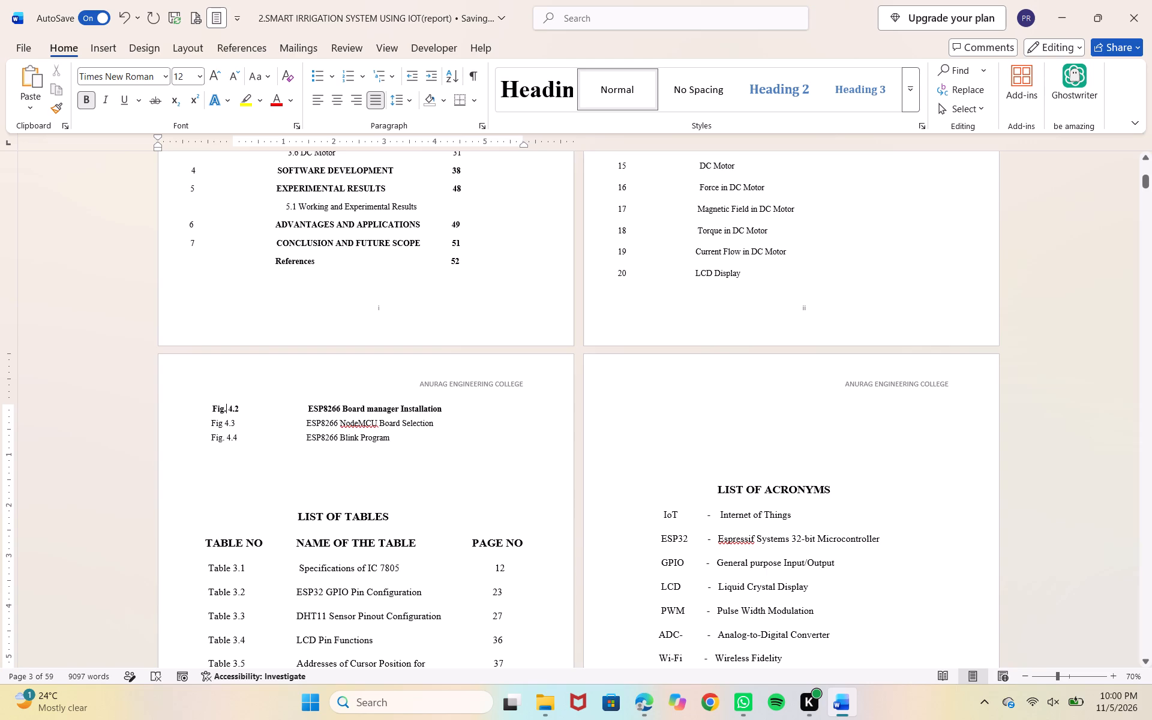
left_click(214, 409)
key("BackSpace")
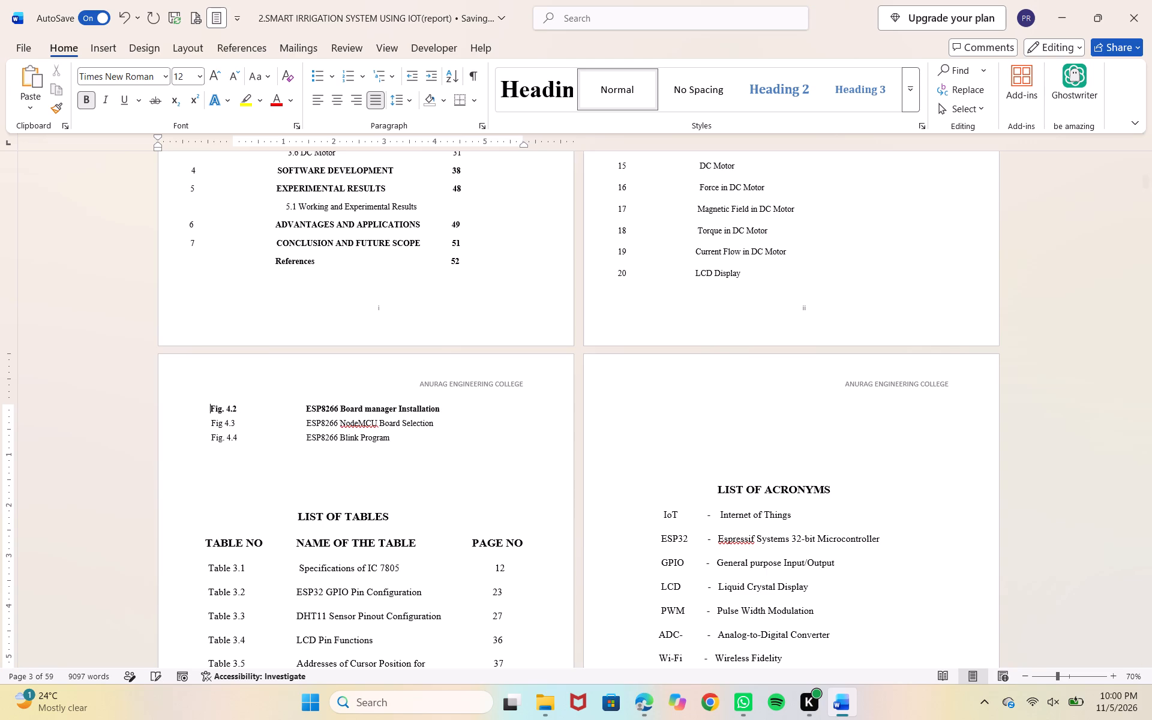
key("space")
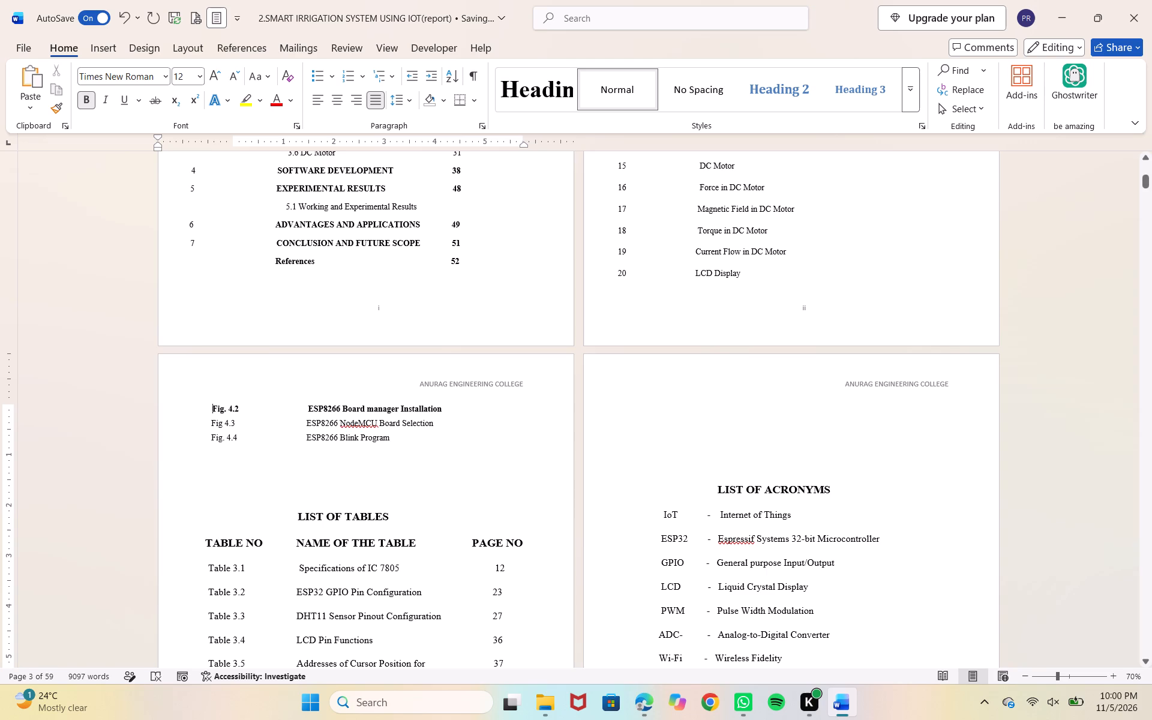
left_click(311, 407)
key("Left")
key("BackSpace")
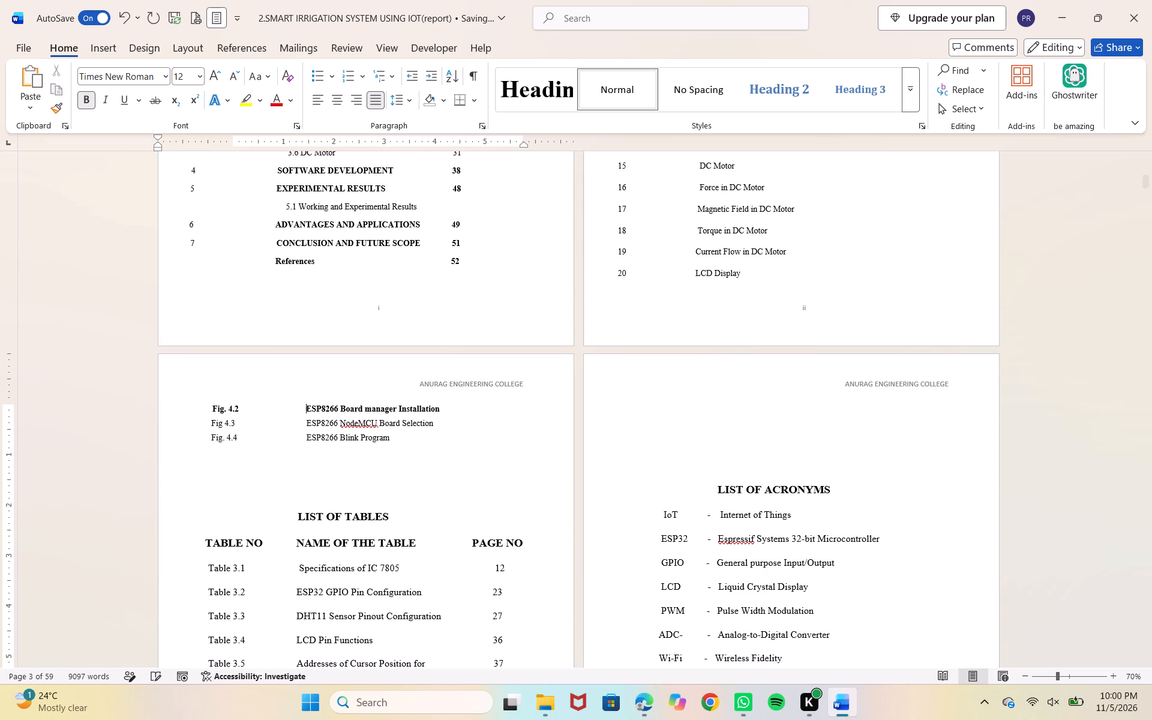
Remove the bold formatting from the Fig. 4.2 ESP8266 Board manager Installation entry.
left_click_drag(479, 403, 220, 395)
left_click(233, 376)
left_click(347, 434)
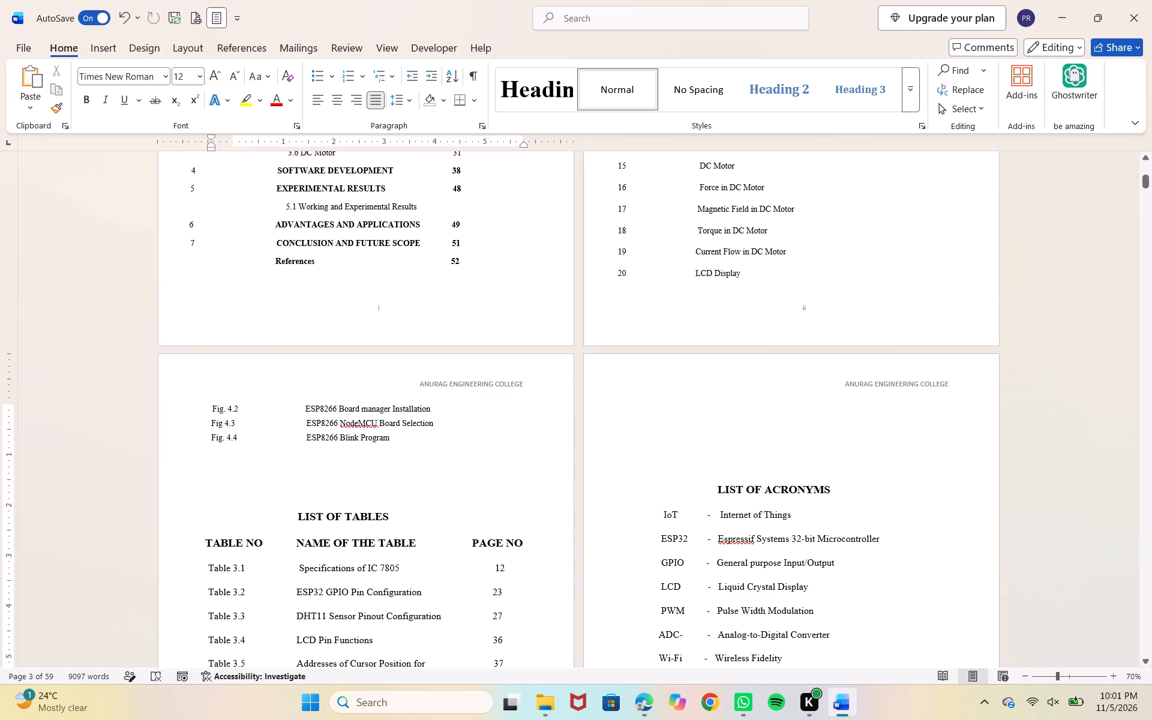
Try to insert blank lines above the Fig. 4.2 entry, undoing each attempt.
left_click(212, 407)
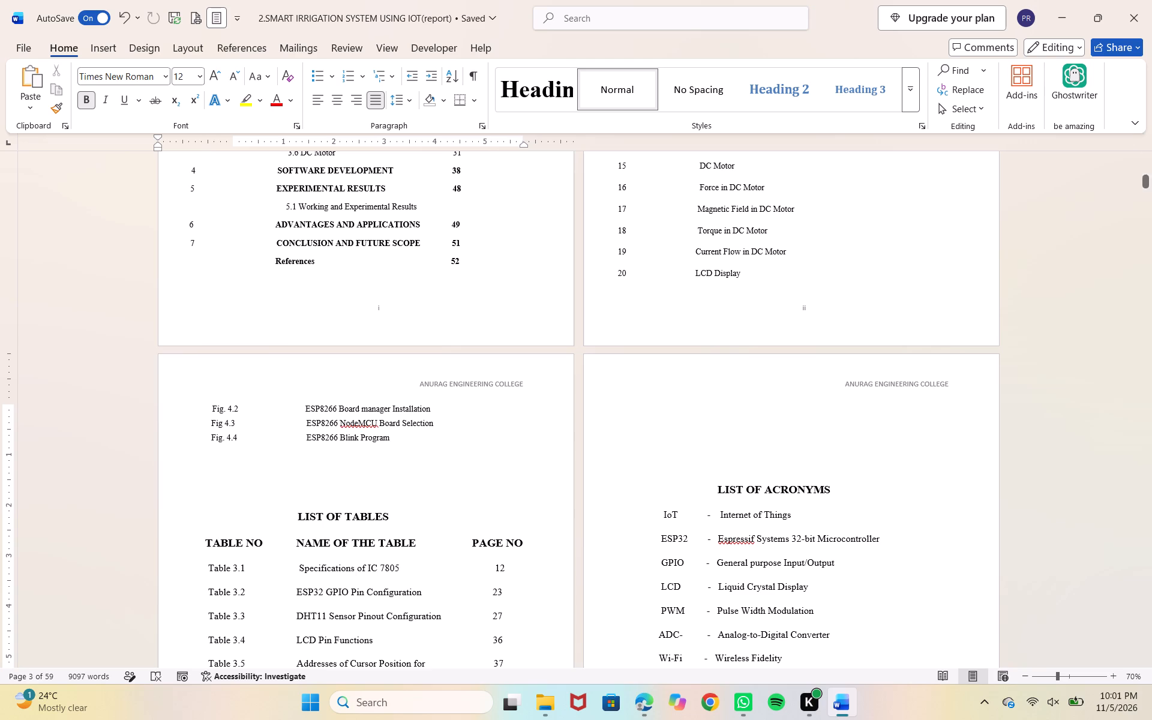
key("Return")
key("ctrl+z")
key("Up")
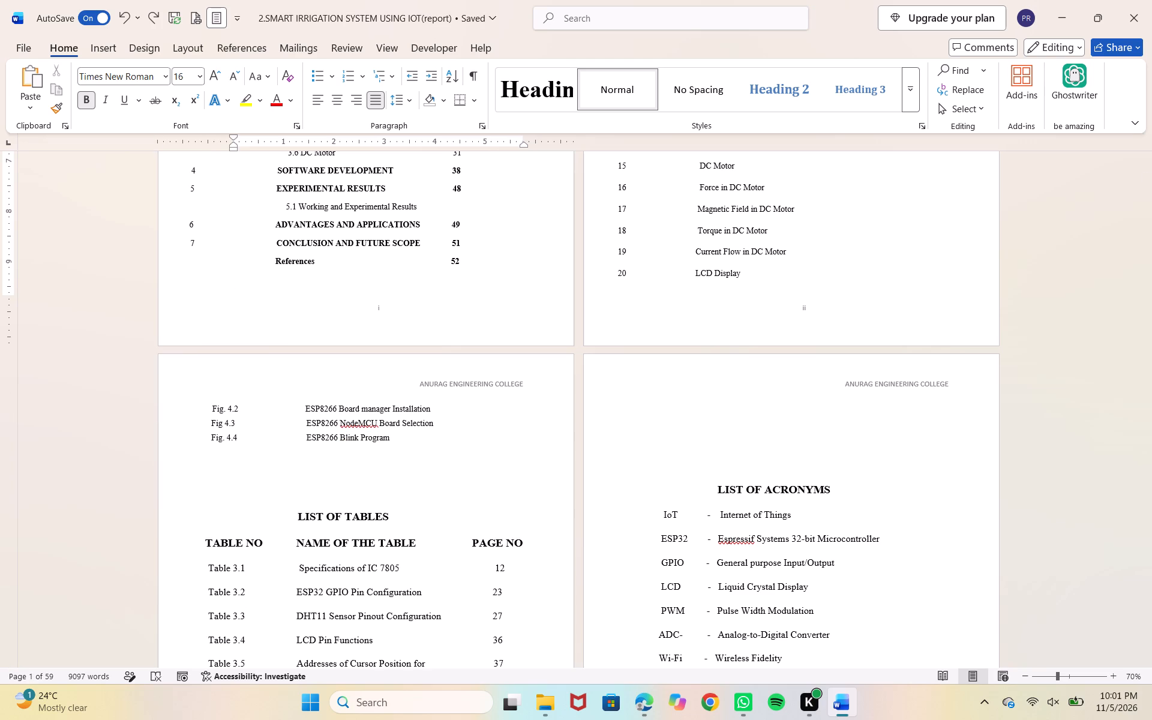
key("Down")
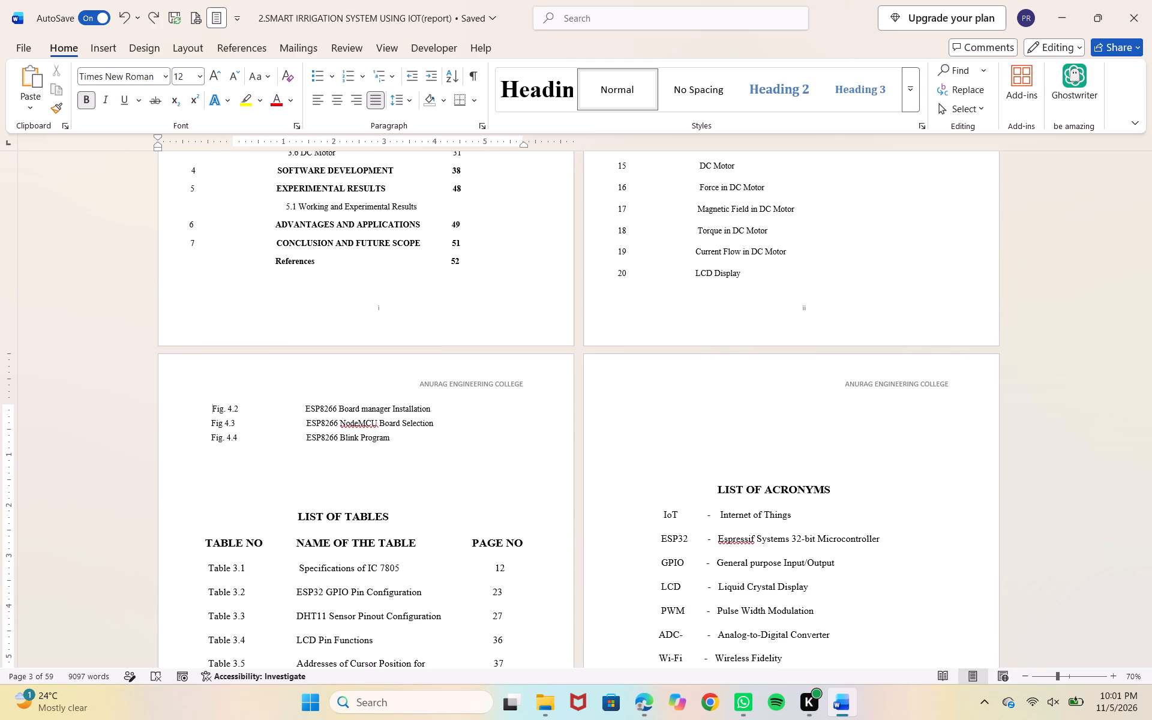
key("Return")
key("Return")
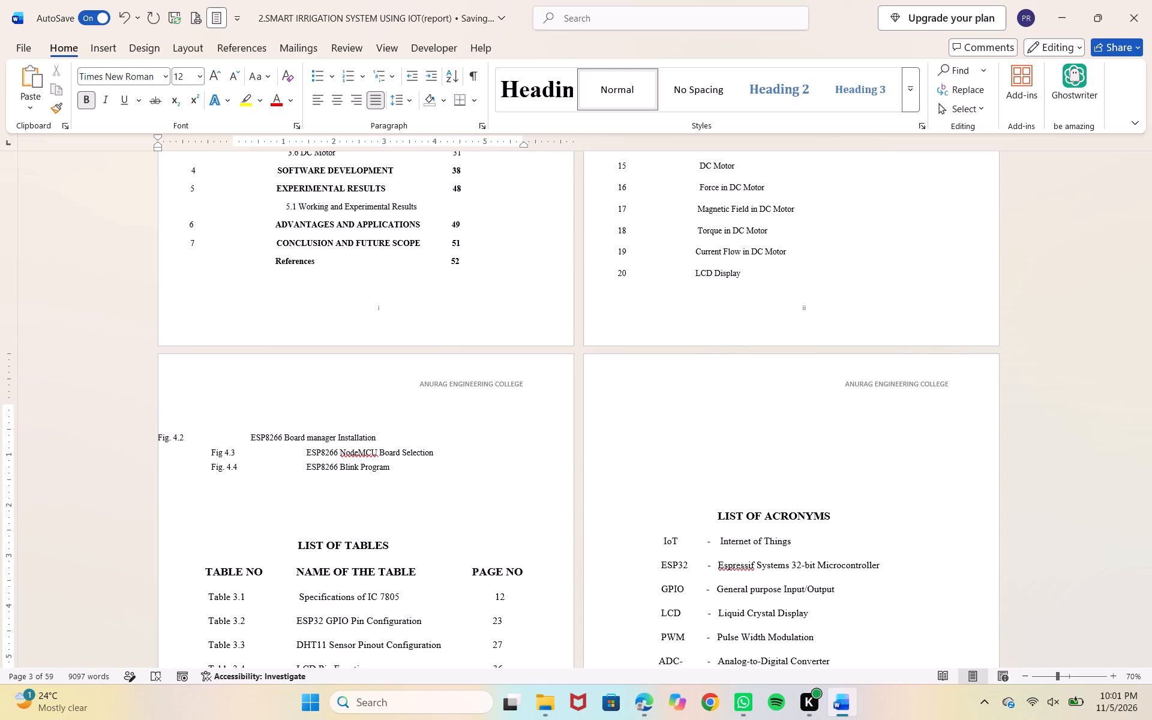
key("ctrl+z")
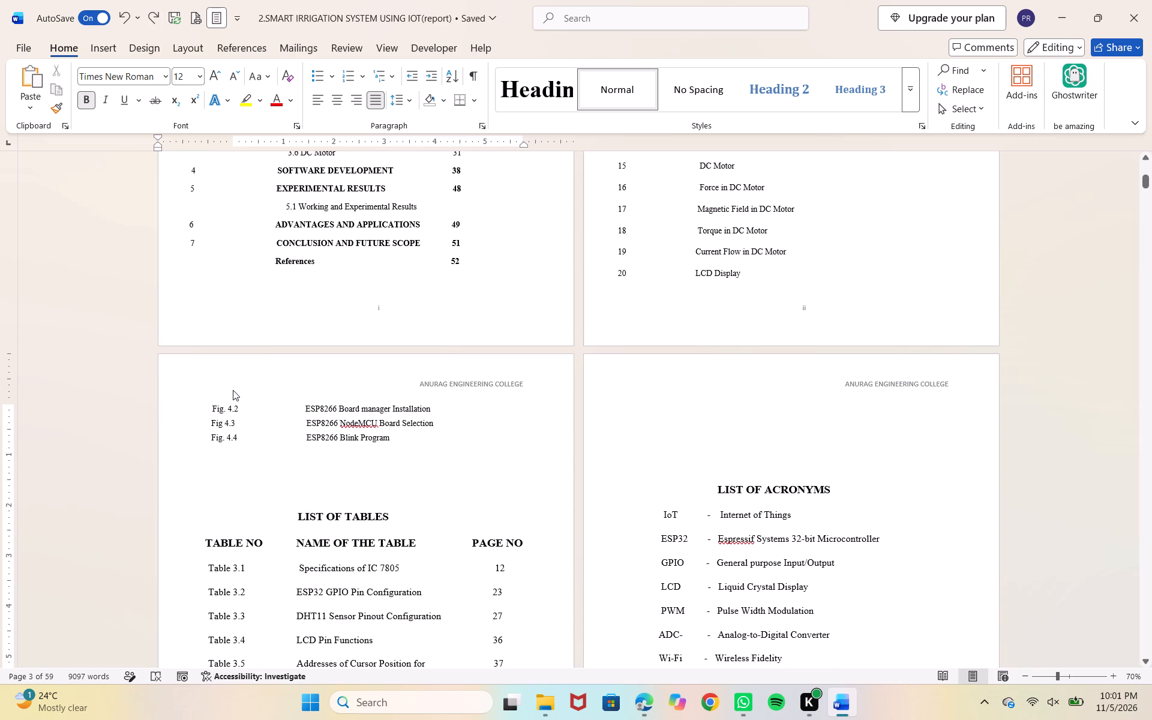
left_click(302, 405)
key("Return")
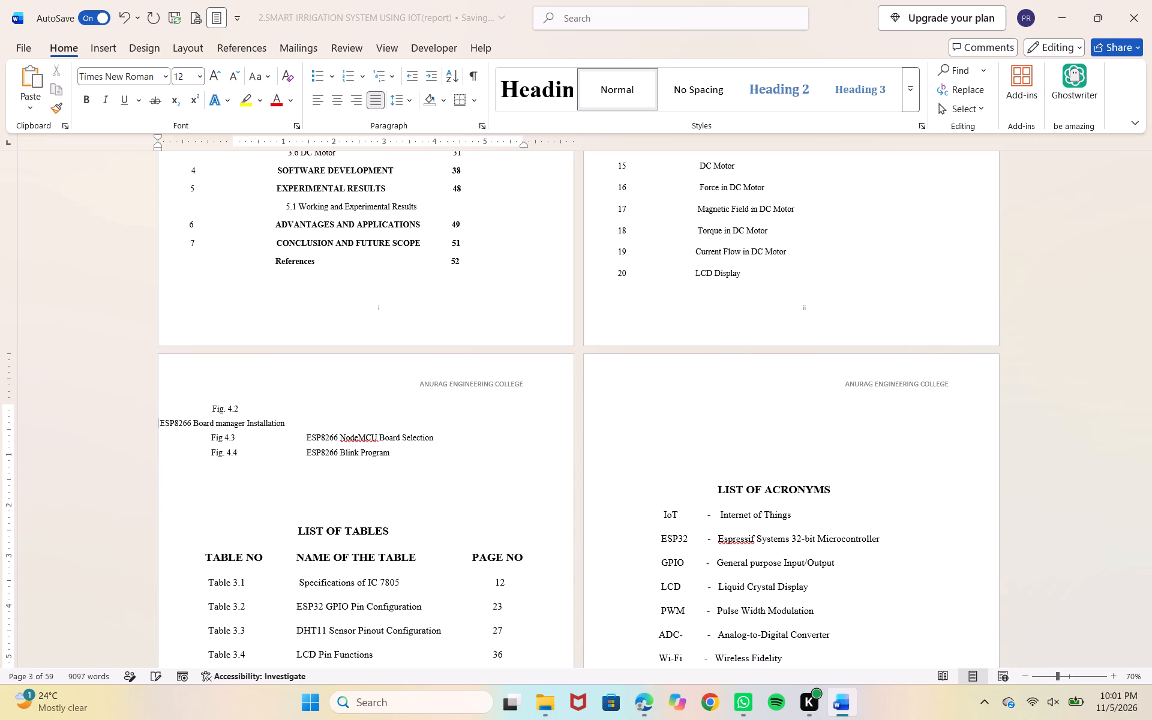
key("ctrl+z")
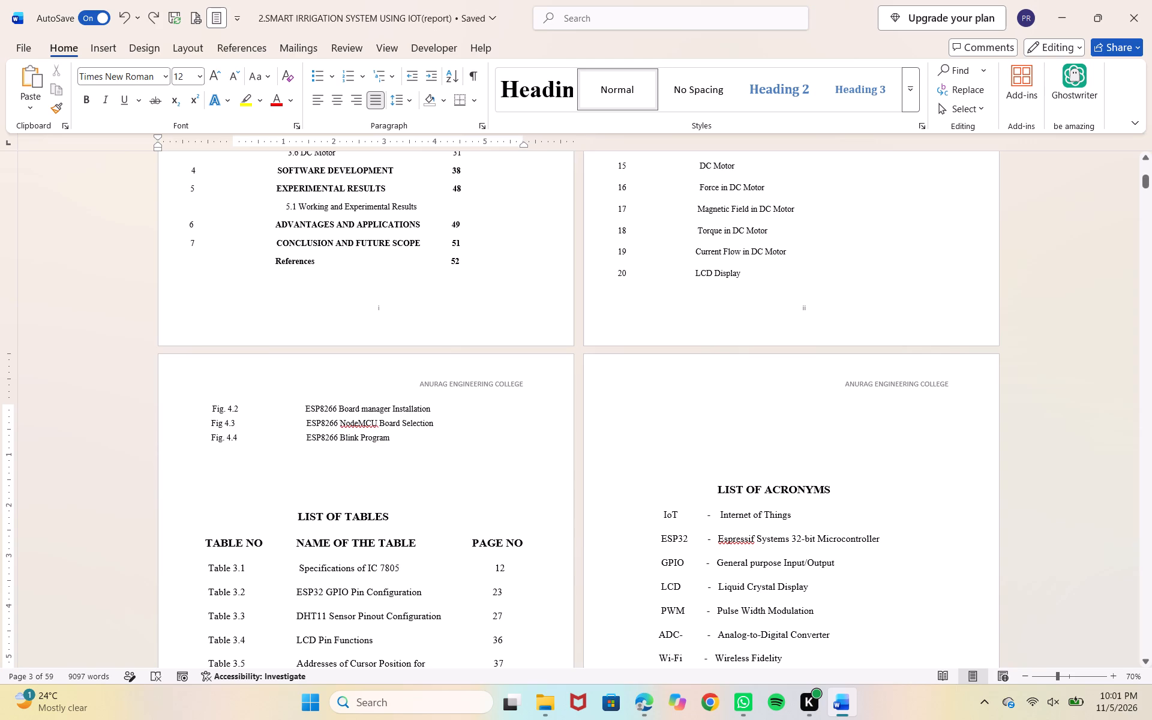
Start a new entry below LCD Display in the List of Figures, numbered Fig. 4.1 and aligned with the figure numbers below.
left_click(773, 280)
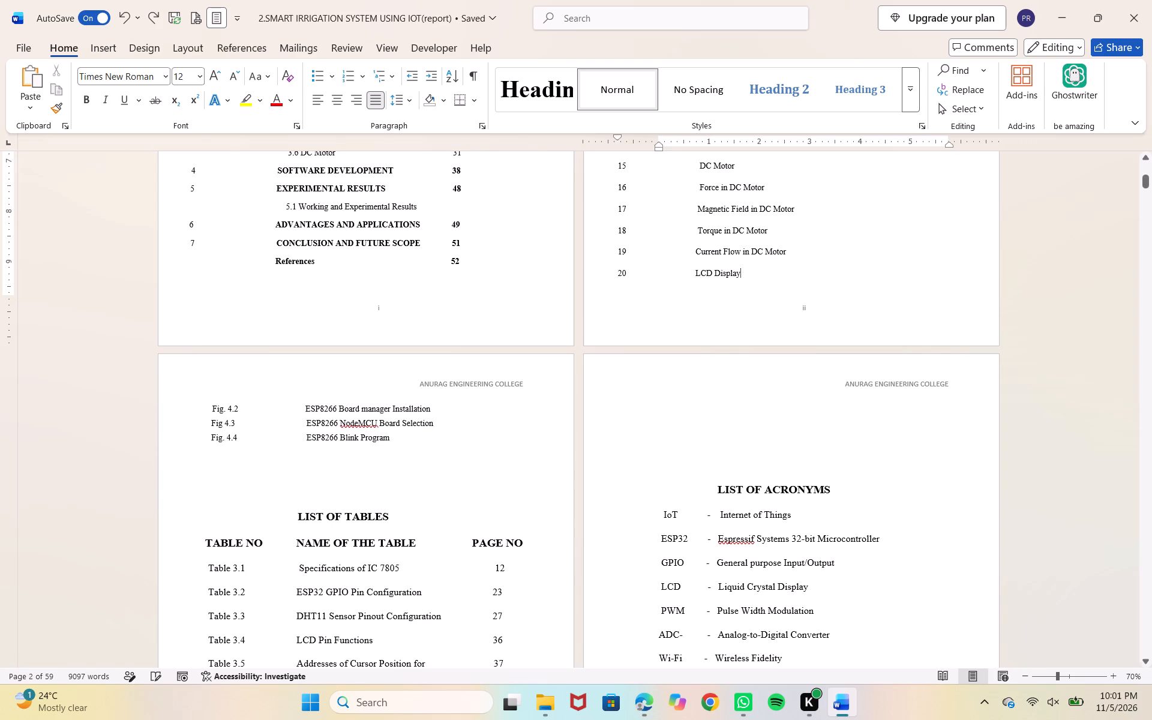
key("Return")
key("space")
key("space")
key("space")
key("space")
key("space")
key("space")
key("space")
key("space")
key("space")
key("space")
key("space")
key("space")
key("space")
key("space")
key("space")
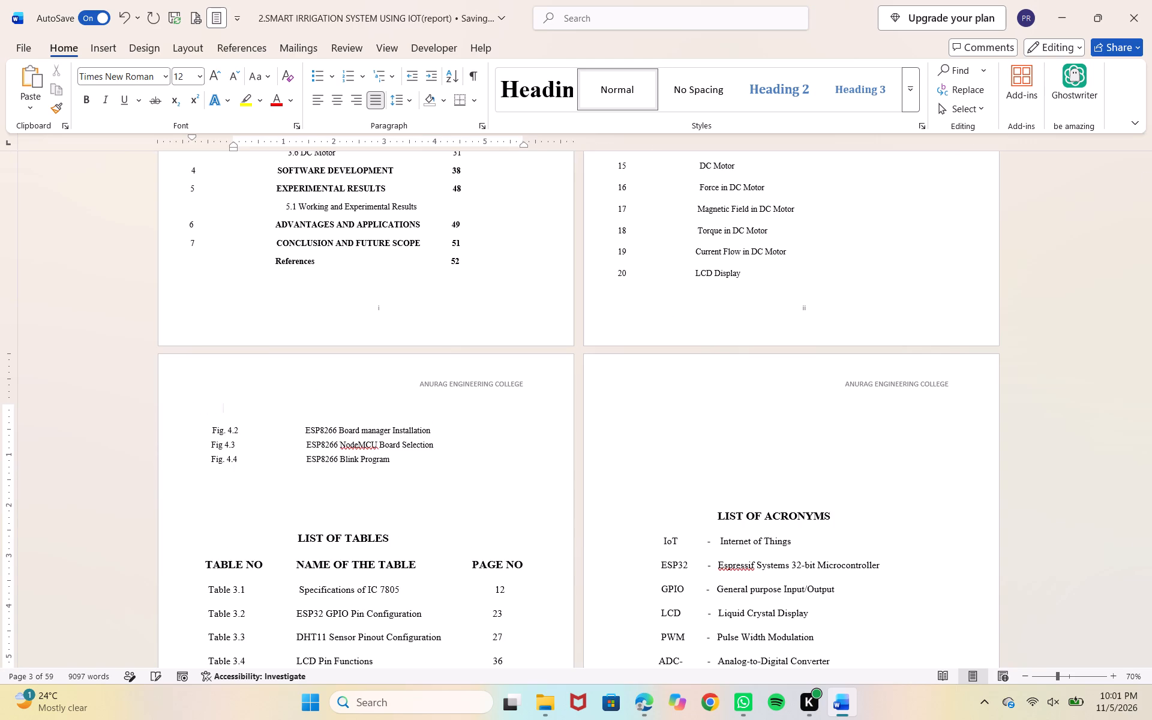
key("BackSpace")
key("BackSpace")
key("BackSpace")
key("BackSpace")
key("BackSpace")
key("BackSpace")
type("Fig.")
key("space")
key("4")
type(".1")
key("space")
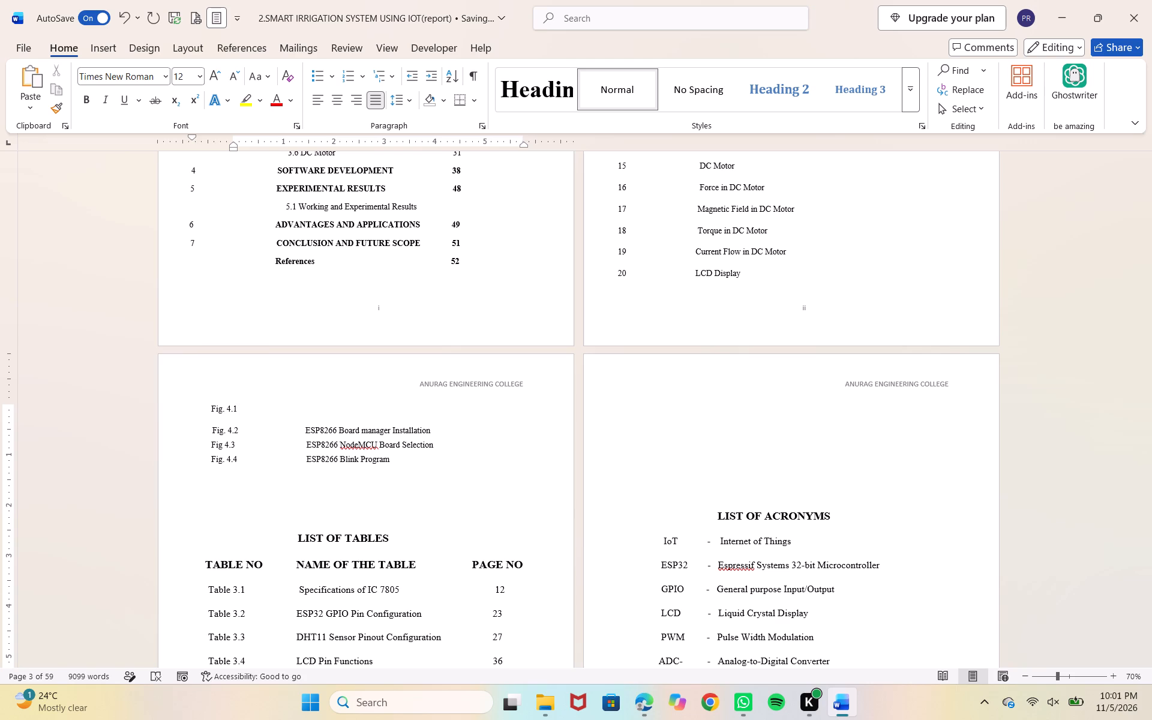
Add the title Arduino IDE to the Fig. 4.1 entry, spaced to align with the figure titles below.
key("Down")
key("Up")
key("space")
key("space")
key("space")
key("space")
key("space")
key("space")
key("space")
key("space")
key("space")
key("space")
key("space")
key("space")
key("space")
key("space")
key("space")
key("space")
key("space")
key("space")
key("space")
key("space")
key("space")
type("Arduino IDE")
Apply 1.5 line spacing to the Fig. 4.1 to Fig. 4.4 entries.
left_click_drag(407, 461, 332, 440)
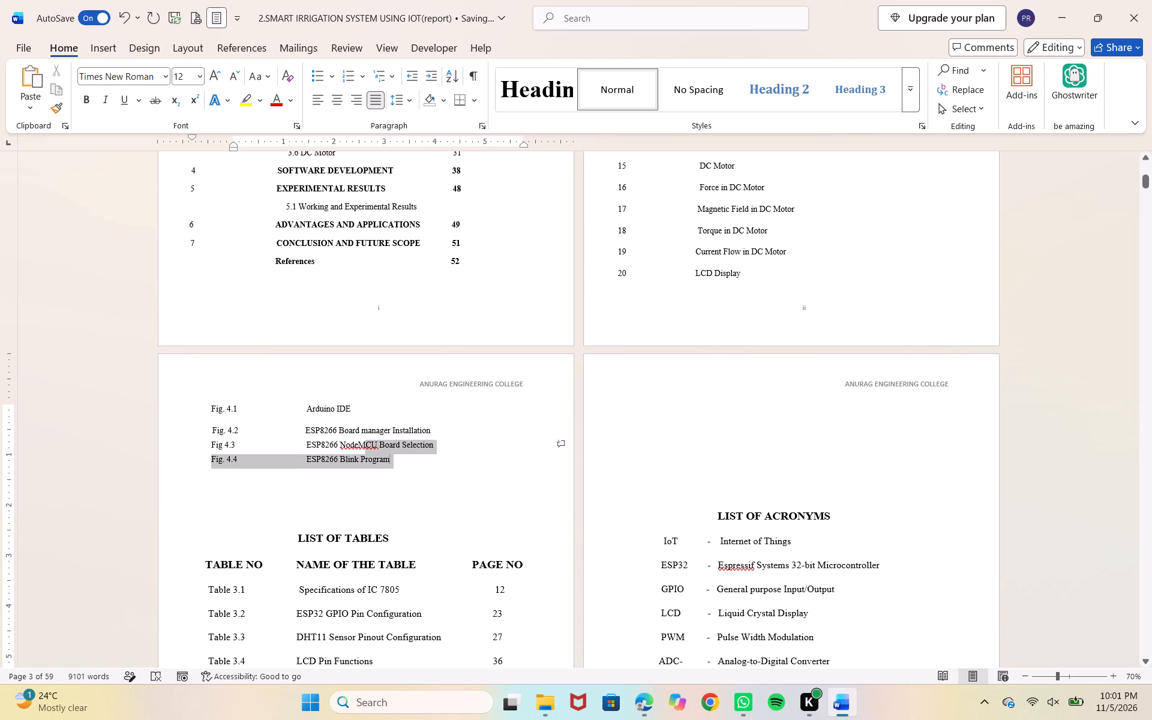
left_click_drag(332, 440, 208, 400)
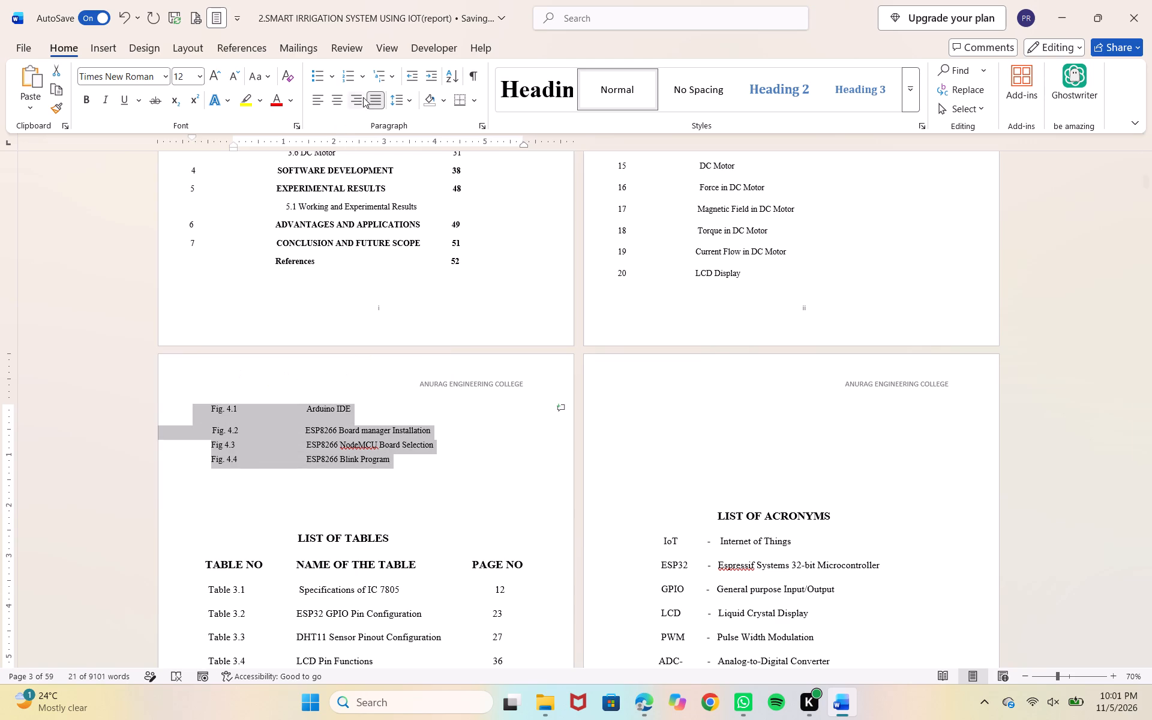
left_click(409, 100)
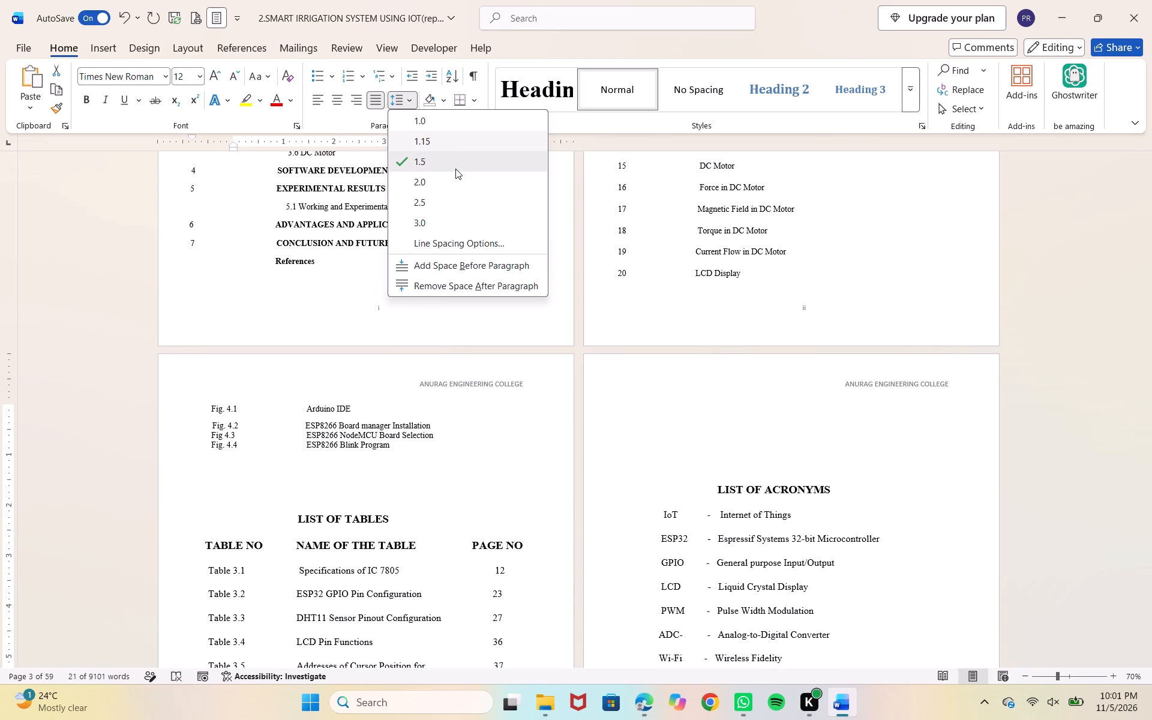
left_click(455, 167)
left_click(409, 431)
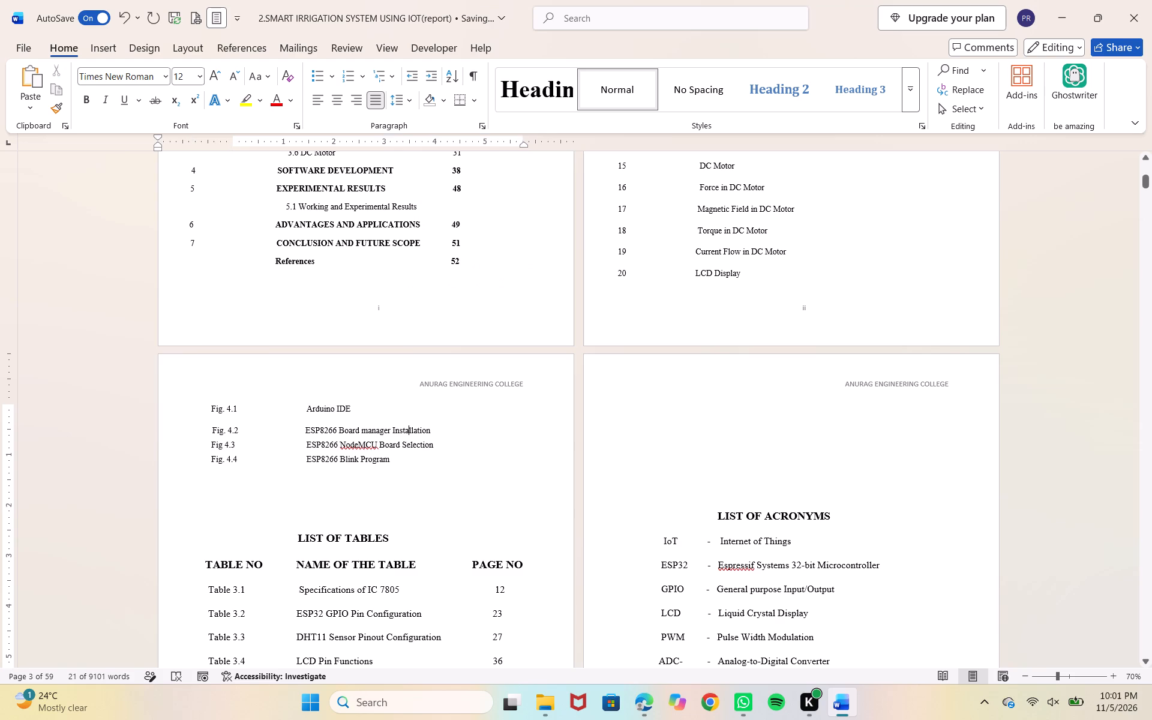
left_click(360, 415)
Join the Fig. 4.2 entry to the Fig. 4.1 line and split it off again so it takes that line's paragraph spacing.
left_click(212, 432)
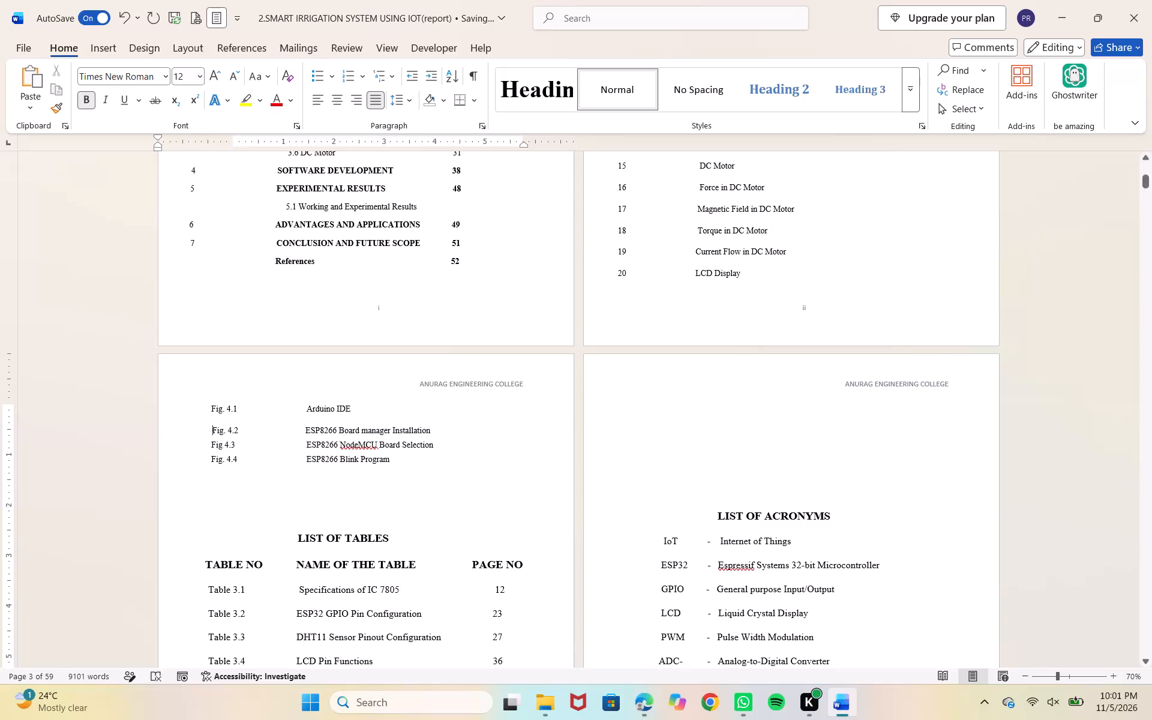
key("BackSpace")
key("BackSpace")
key("BackSpace")
key("BackSpace")
key("BackSpace")
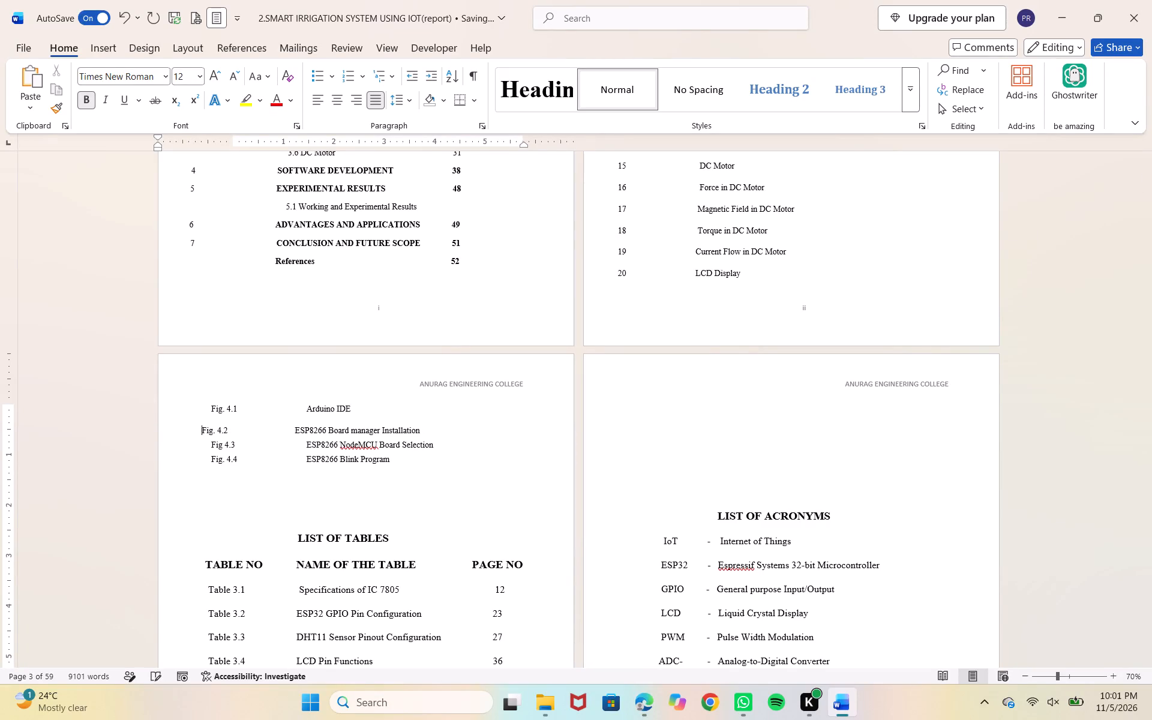
key("BackSpace")
key("BackSpace")
key("BackSpace")
key("BackSpace")
key("BackSpace")
key("BackSpace")
key("BackSpace")
key("BackSpace")
key("BackSpace")
key("BackSpace")
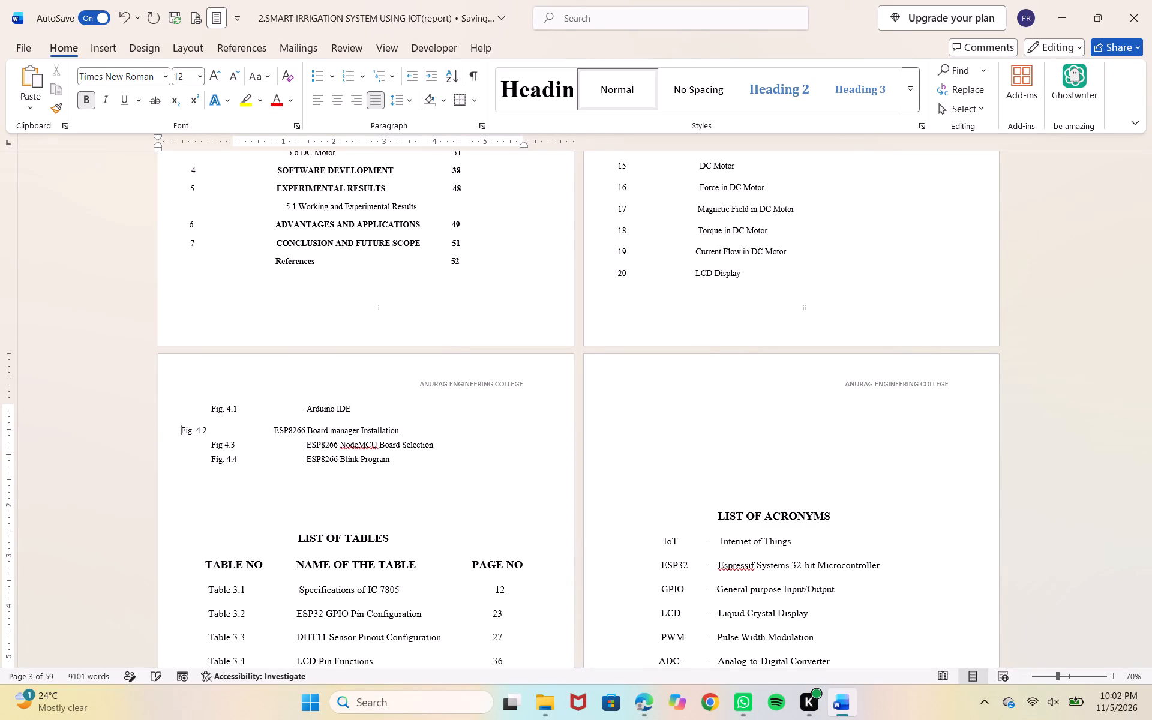
key("BackSpace")
key("BackSpace")
key("BackSpace")
key("BackSpace")
key("BackSpace")
key("BackSpace")
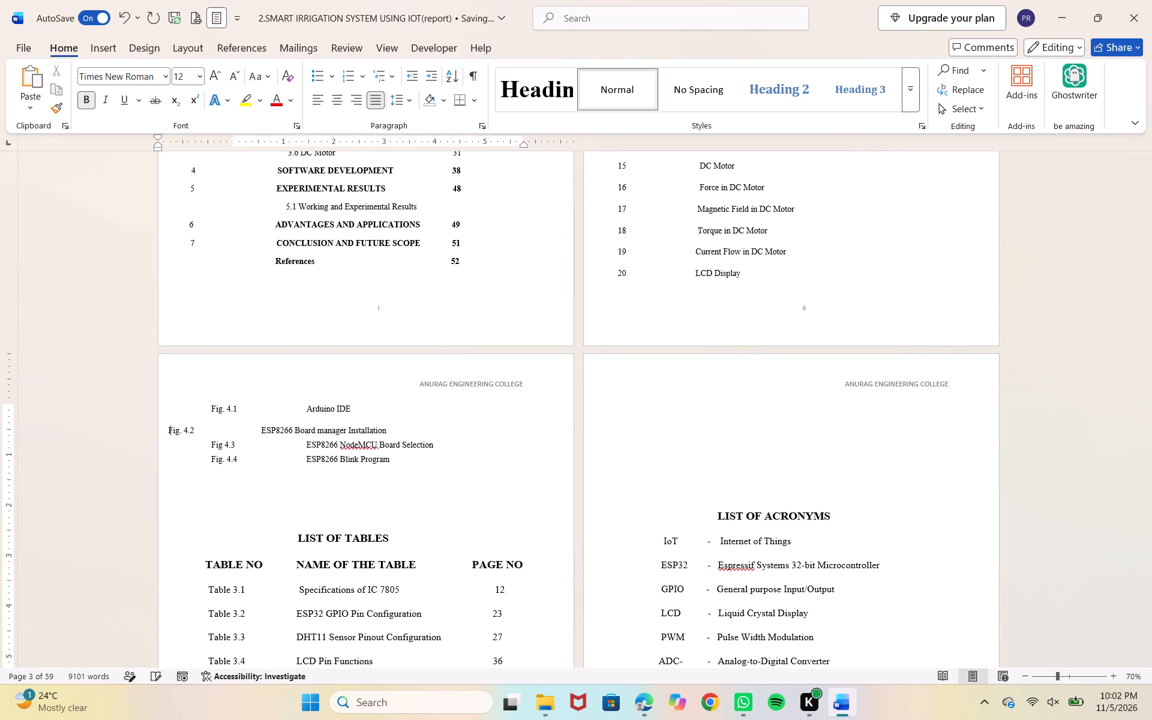
key("BackSpace")
key("BackSpace")
key("BackSpace")
key("BackSpace")
key("BackSpace")
key("BackSpace")
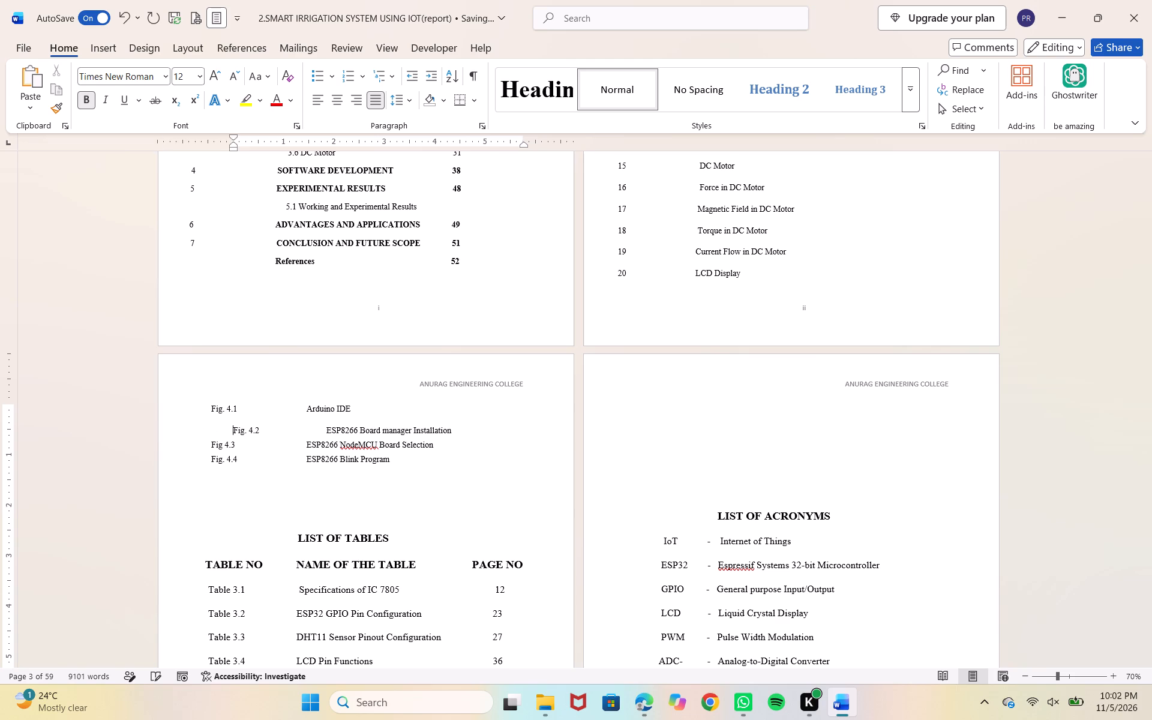
key("BackSpace")
key("Return")
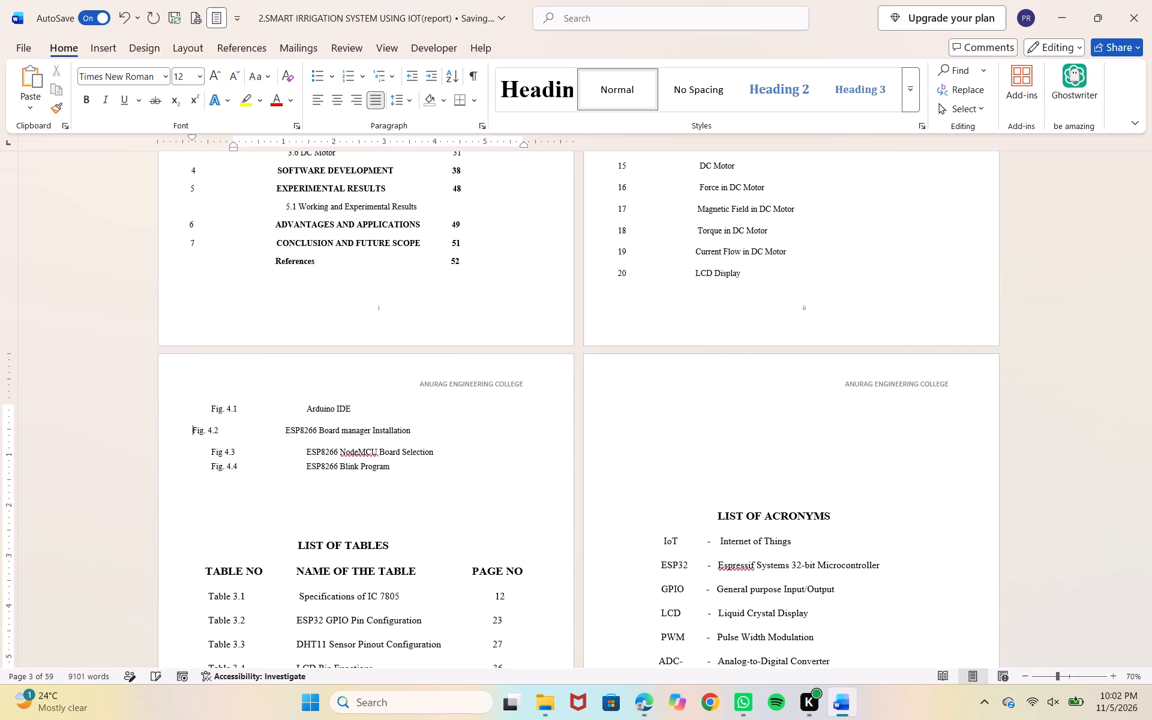
Indent the Fig. 4.2 entry with spaces so its number lines up with the Fig. 4.1 entry above.
key("space")
key("space")
key("space")
key("space")
key("space")
key("space")
key("space")
key("space")
key("space")
key("space")
key("space")
key("space")
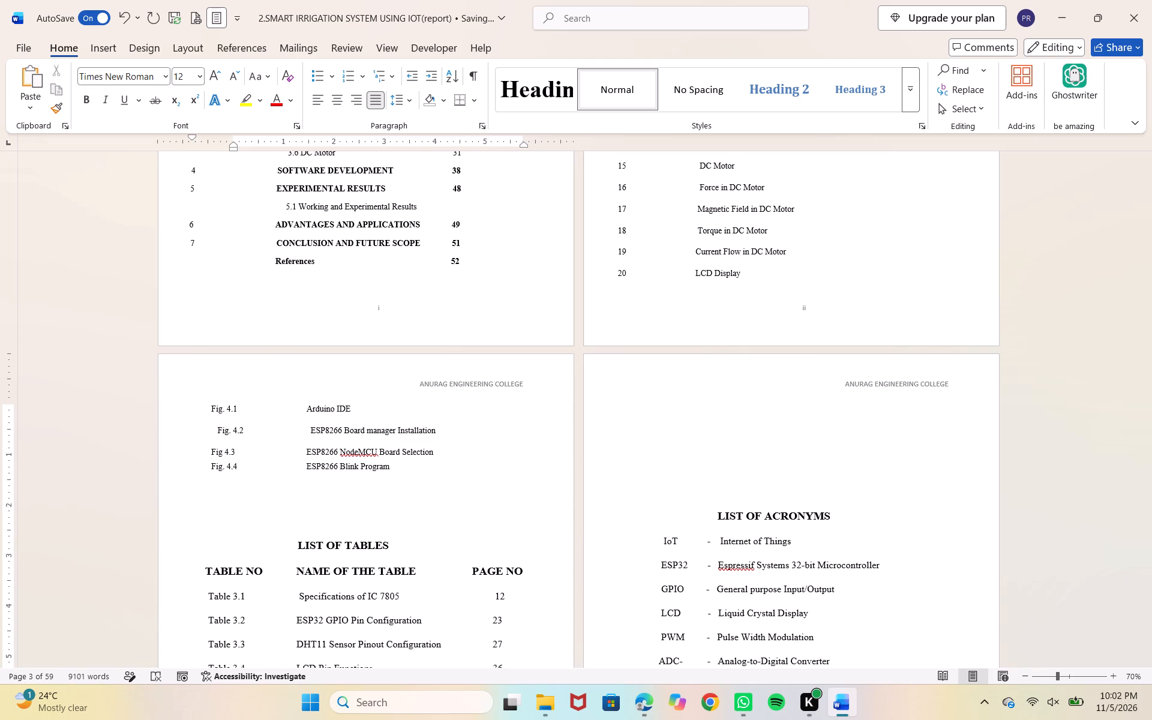
key("BackSpace")
key("BackSpace")
key("BackSpace")
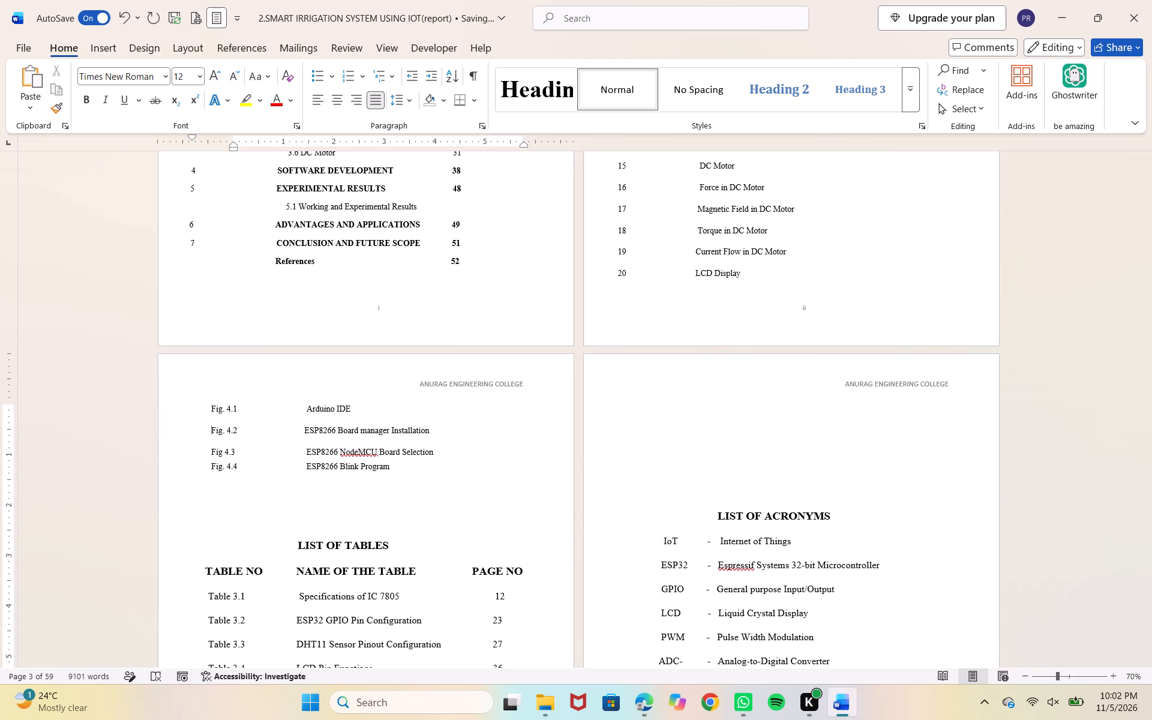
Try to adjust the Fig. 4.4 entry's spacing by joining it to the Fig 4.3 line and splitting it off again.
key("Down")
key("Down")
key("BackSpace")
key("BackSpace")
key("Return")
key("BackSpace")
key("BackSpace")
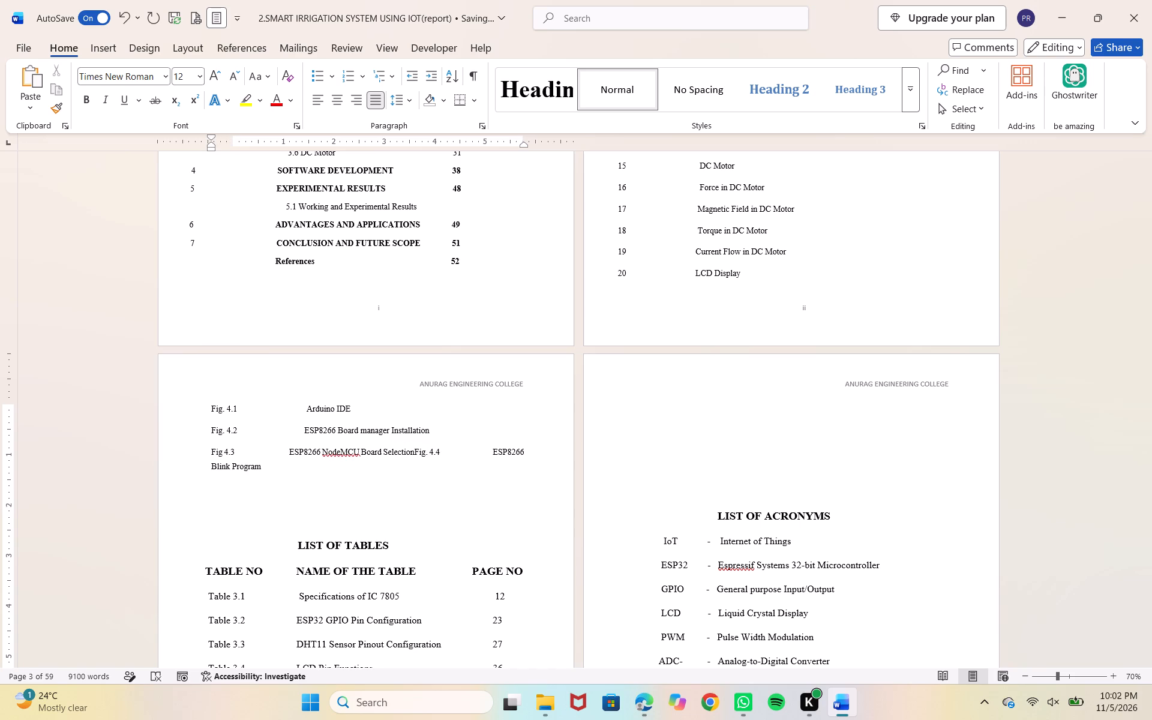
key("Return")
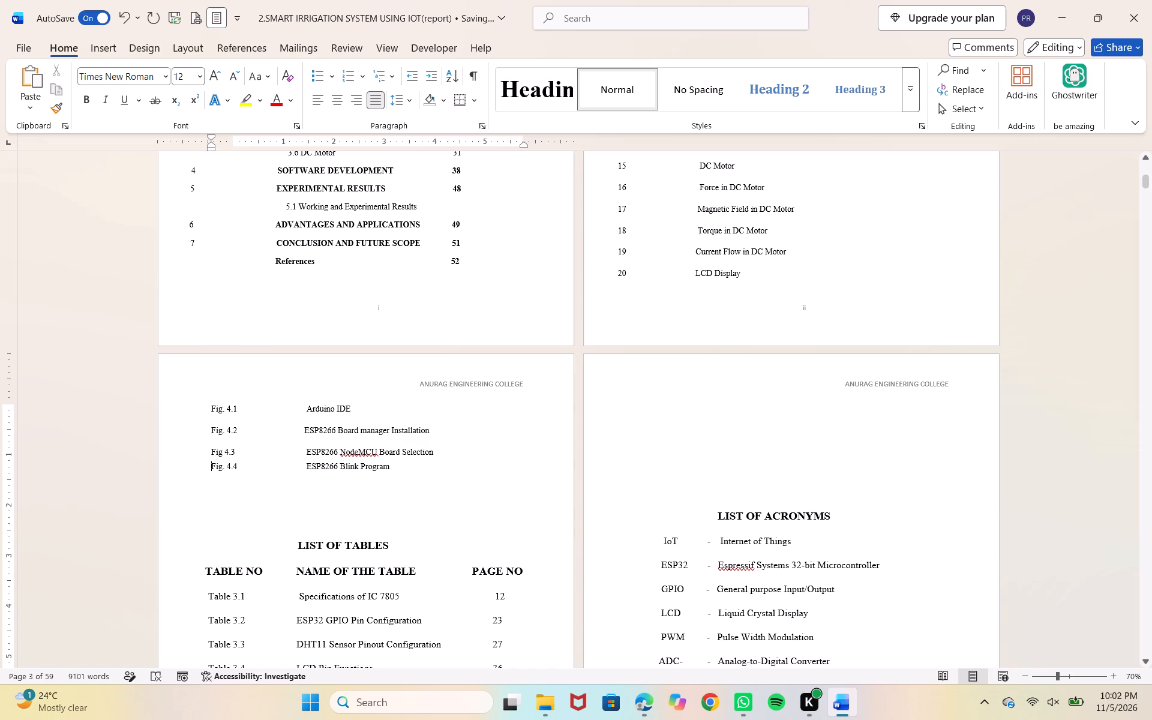
Add one space before ESP8266 Board manager Installation to align it with the other figure titles.
left_click(304, 433)
key("space")
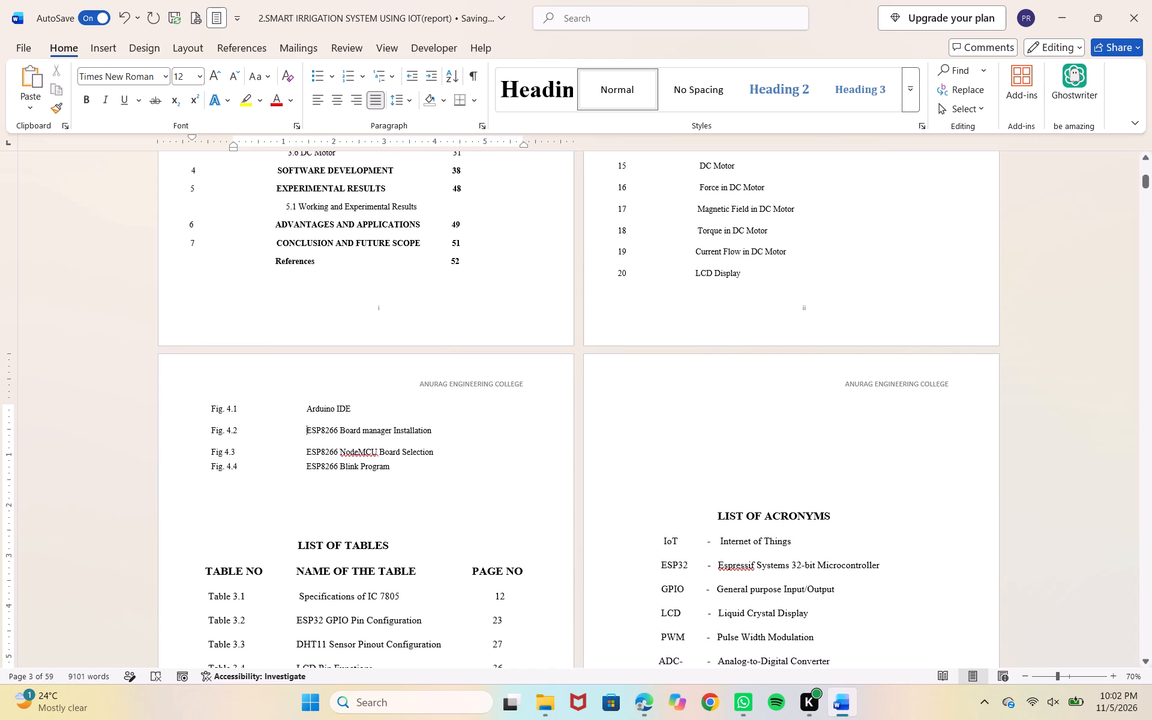
Set the line spacing of the Fig 4.3 and Fig. 4.4 entries to 2.0.
left_click_drag(407, 469, 218, 452)
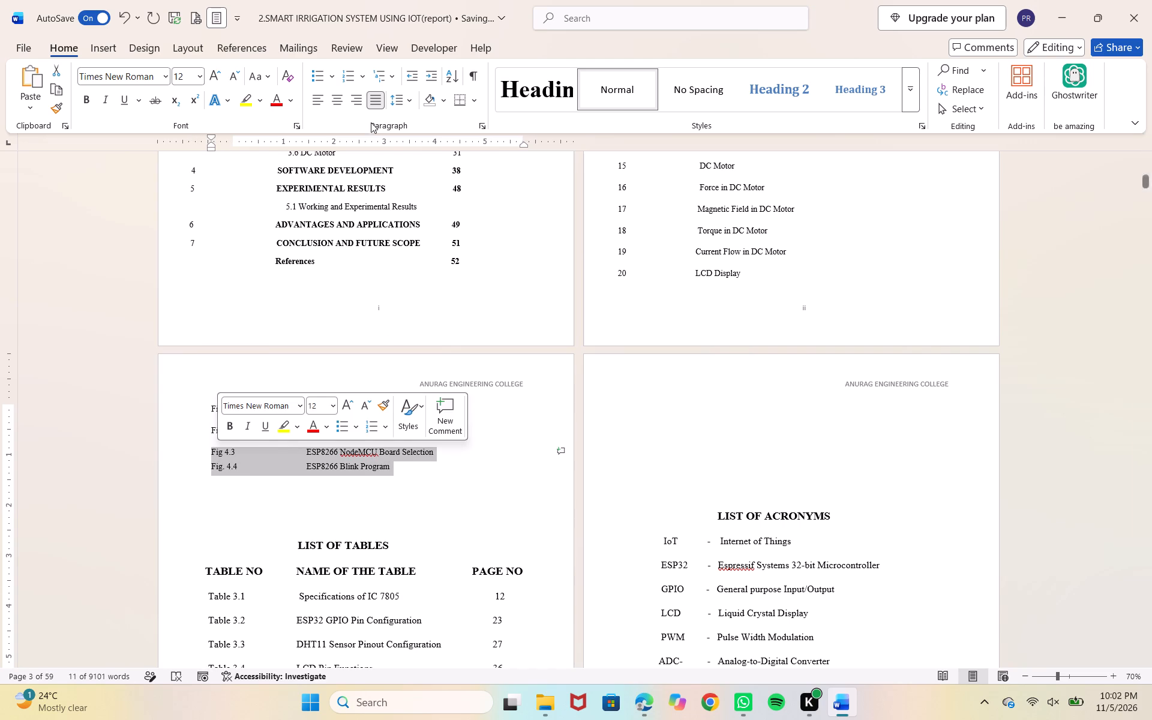
left_click(415, 98)
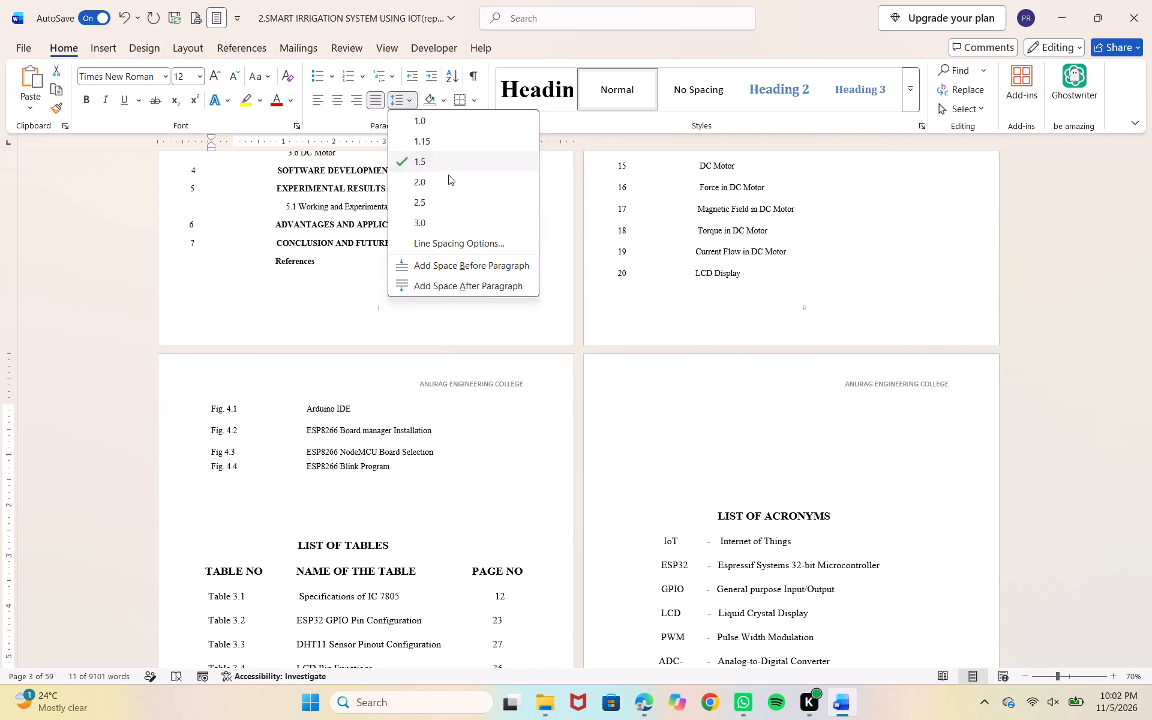
left_click(449, 182)
left_click(433, 467)
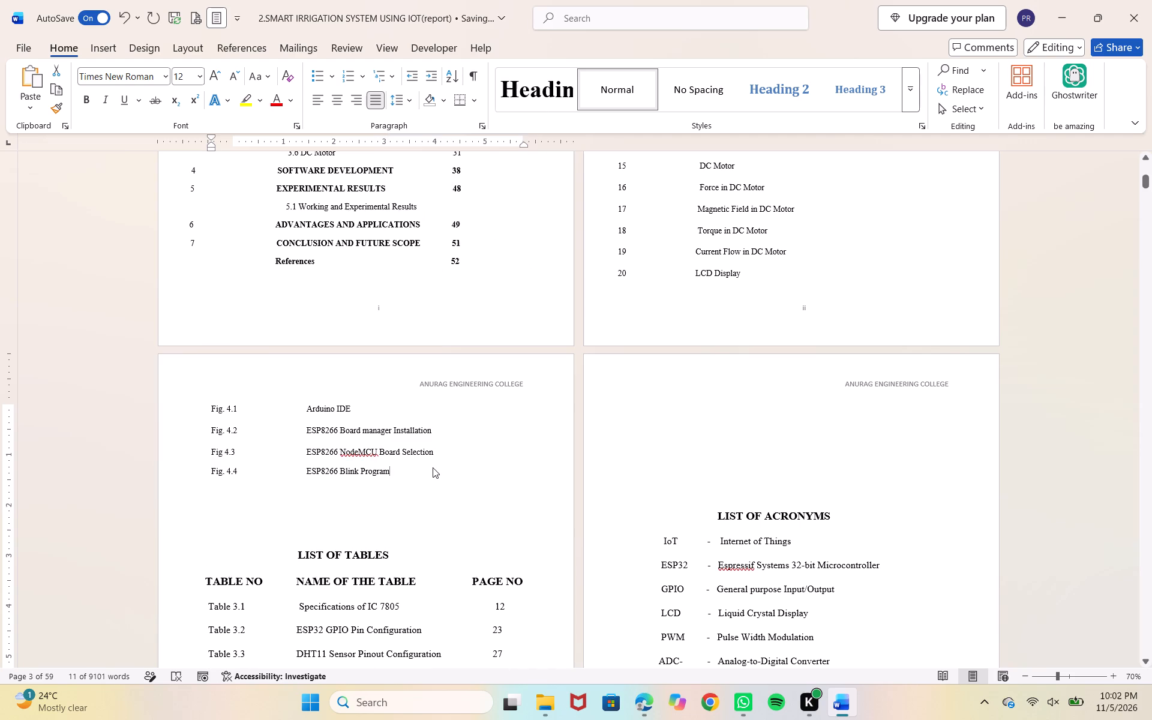
Look through Chapter 4 for the pages on which the figures listed as Fig. 4.1 to Fig. 4.4 appear.
scroll(439, 432, "down", 3)
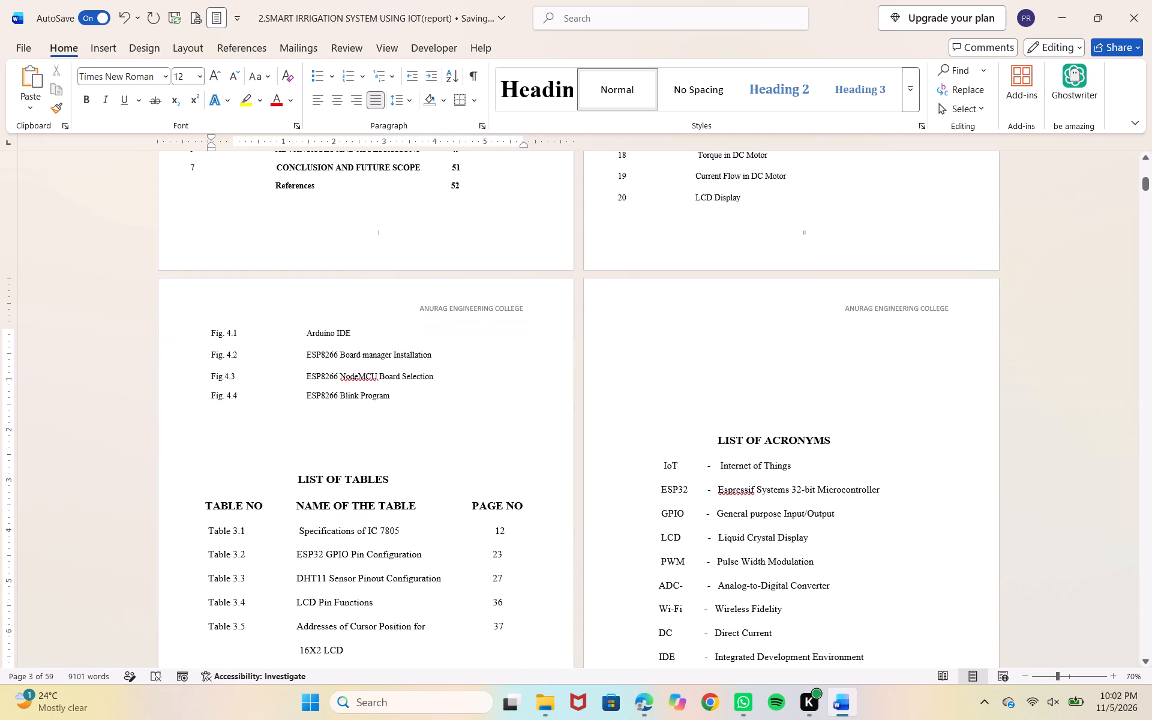
scroll(439, 432, "down", 1)
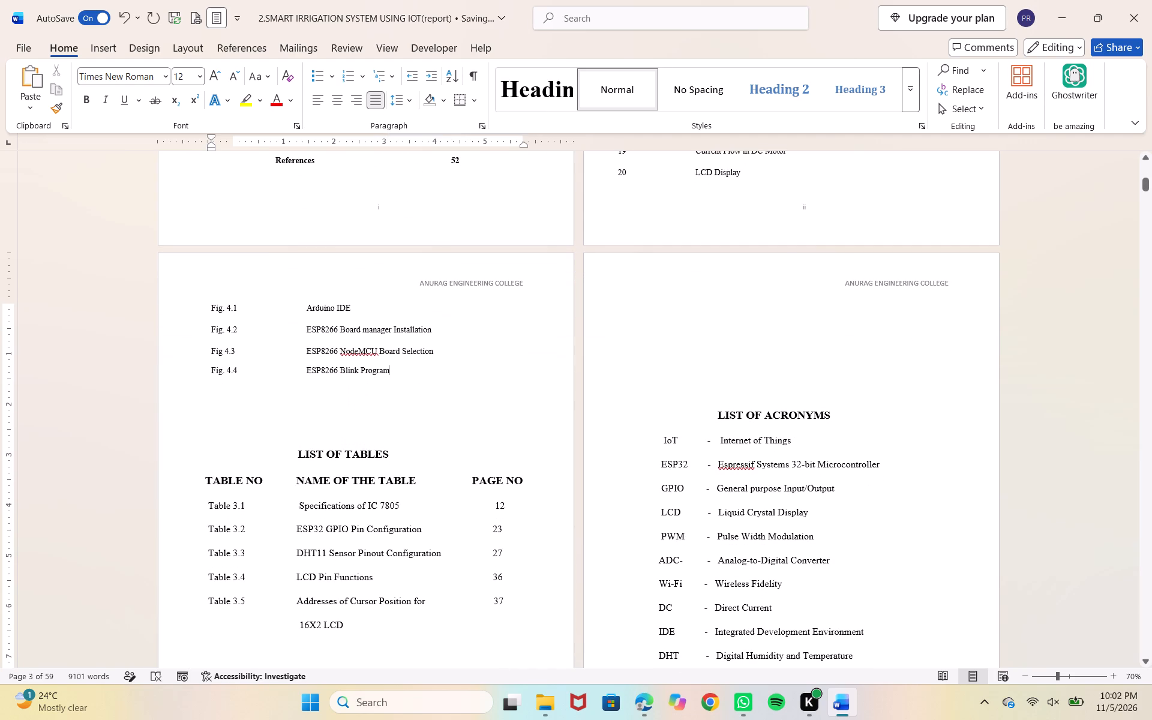
left_click_drag(1147, 182, 1150, 239)
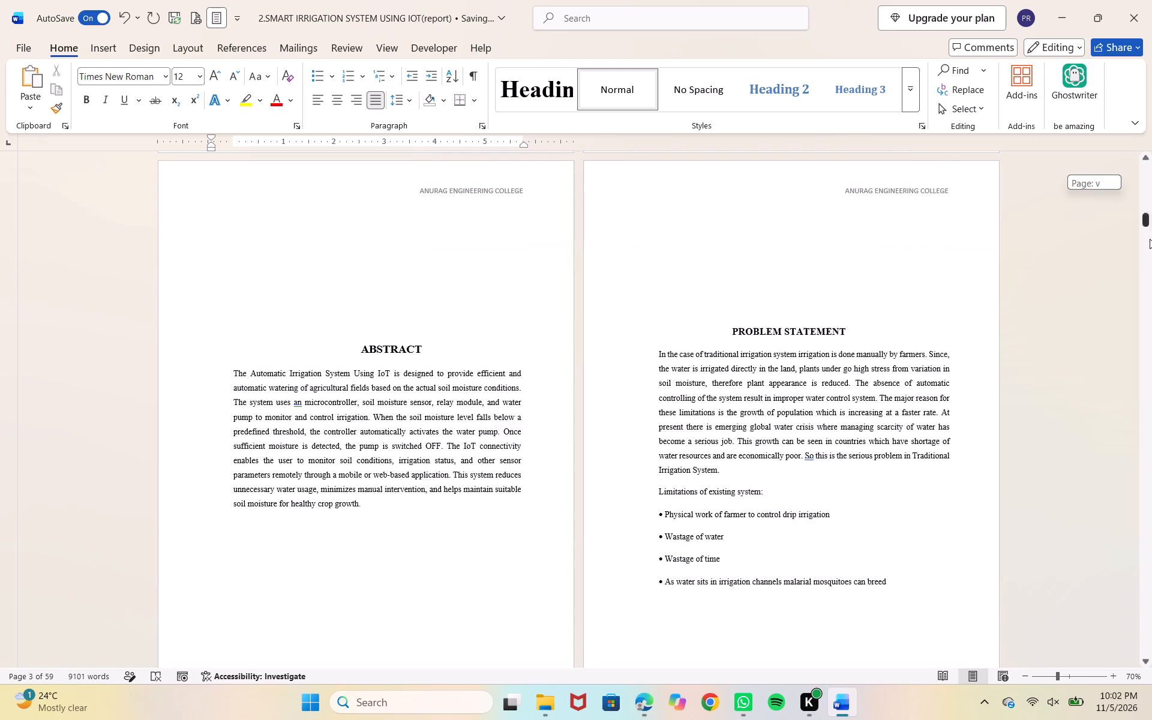
left_click_drag(1150, 239, 1151, 482)
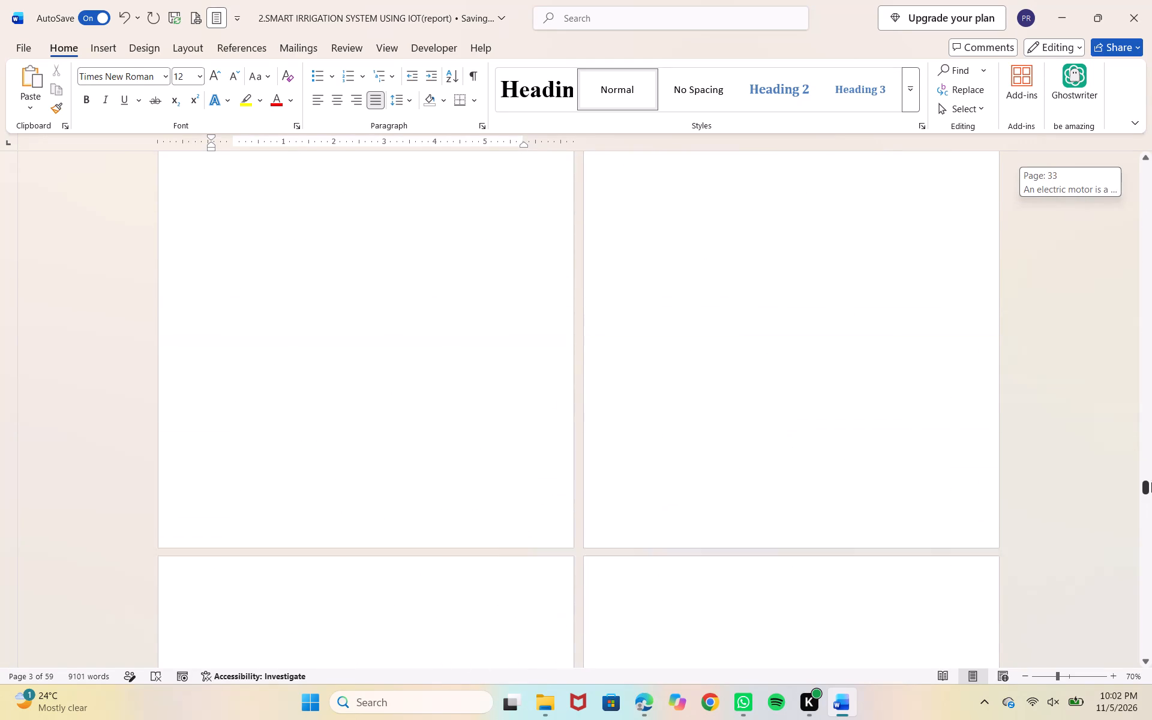
left_click_drag(1151, 482, 1151, 487)
scroll(962, 436, "down", 3)
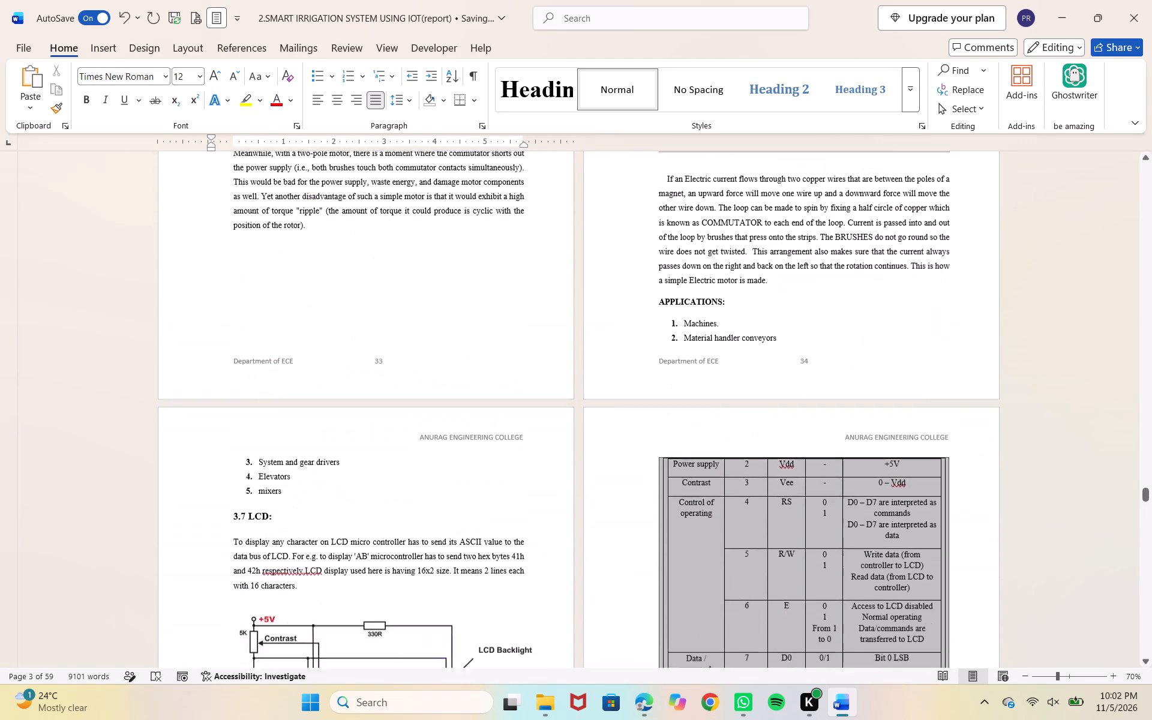
scroll(961, 435, "down", 20)
scroll(961, 435, "down", 16)
scroll(932, 374, "down", 13)
scroll(933, 374, "down", 14)
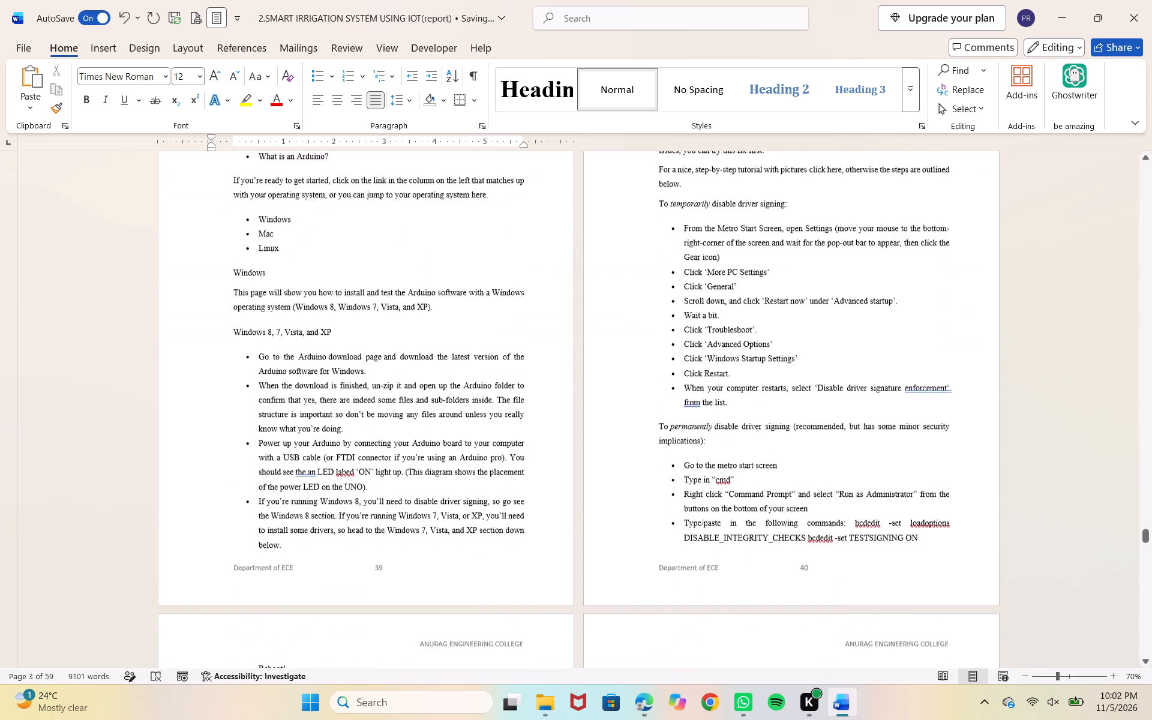
scroll(933, 374, "down", 16)
scroll(934, 372, "down", 16)
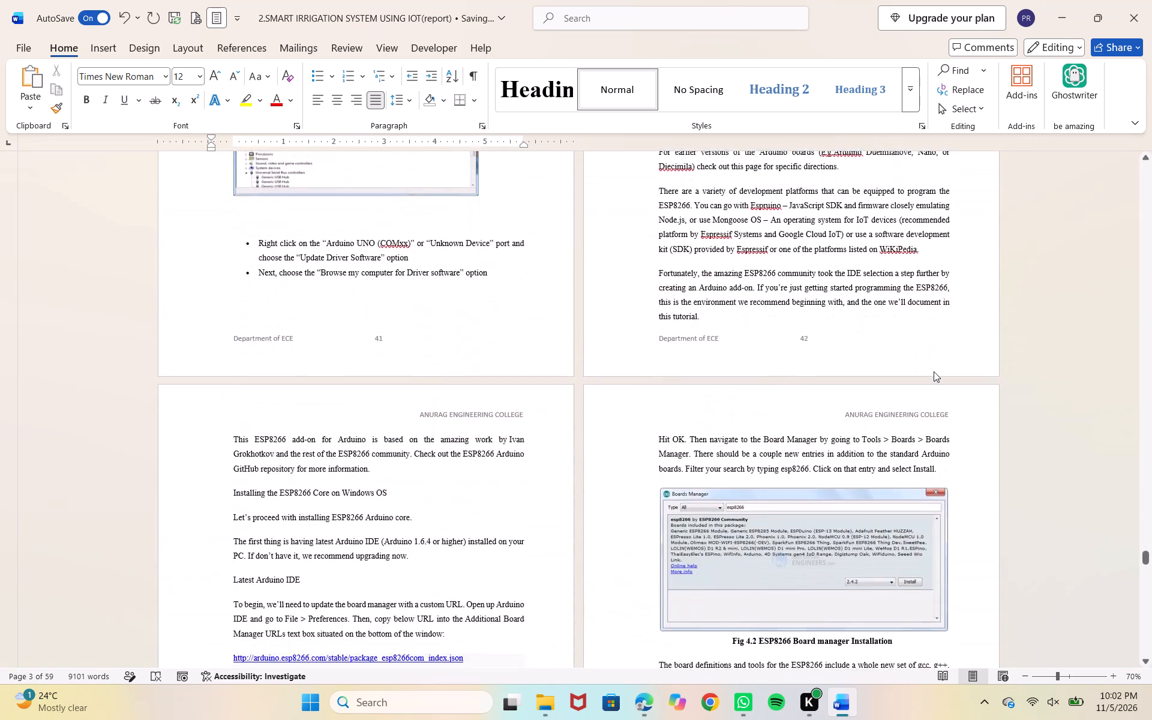
scroll(934, 371, "down", 19)
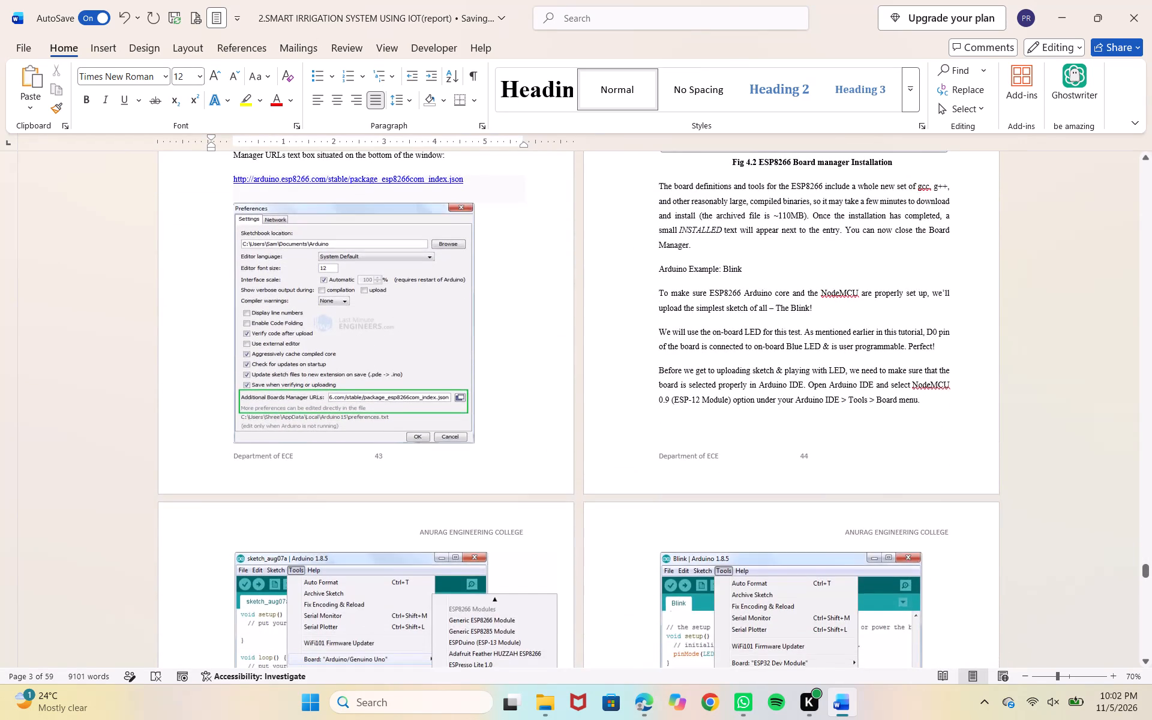
scroll(935, 370, "down", 14)
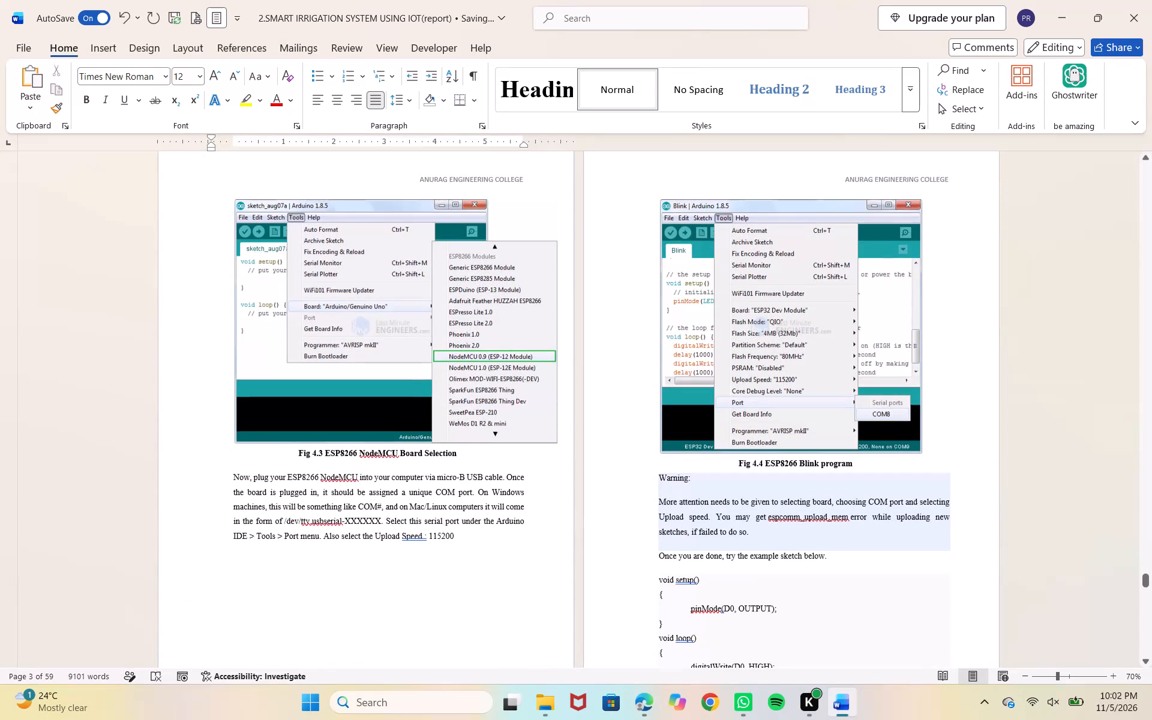
scroll(947, 406, "down", 7)
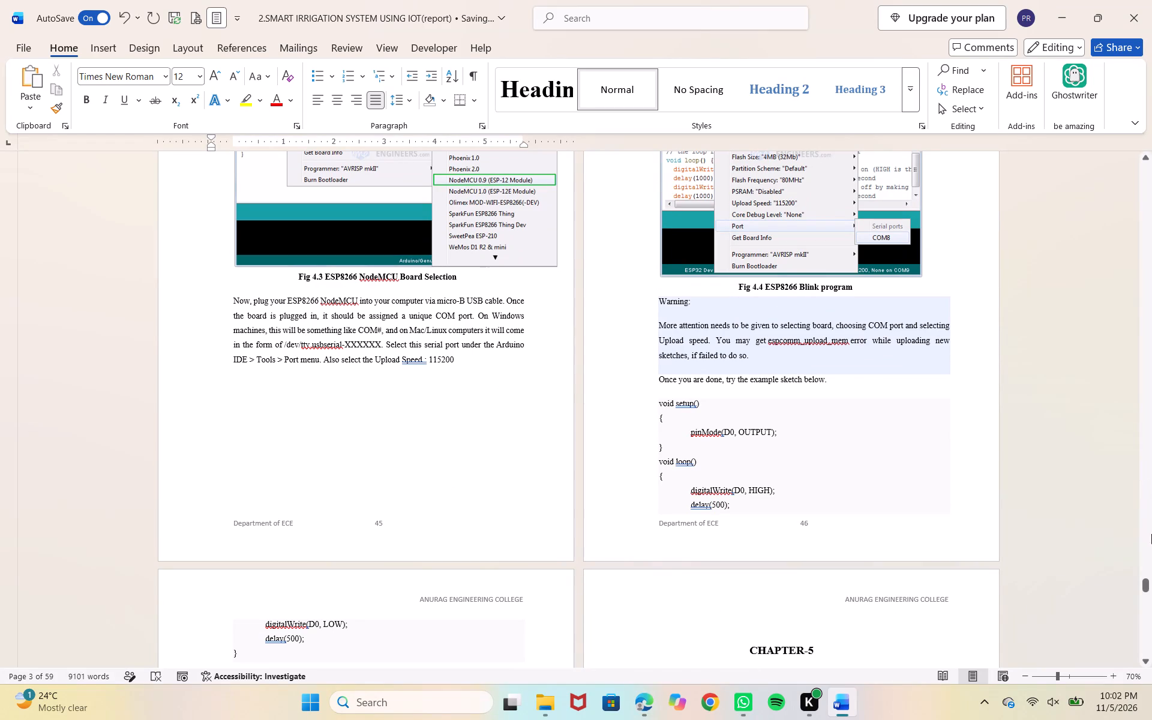
Add page number 38 to the Arduino IDE entry (Fig. 4.1), spaced out to the page number column.
left_click_drag(1145, 582, 1123, 141)
scroll(488, 436, "down", 2)
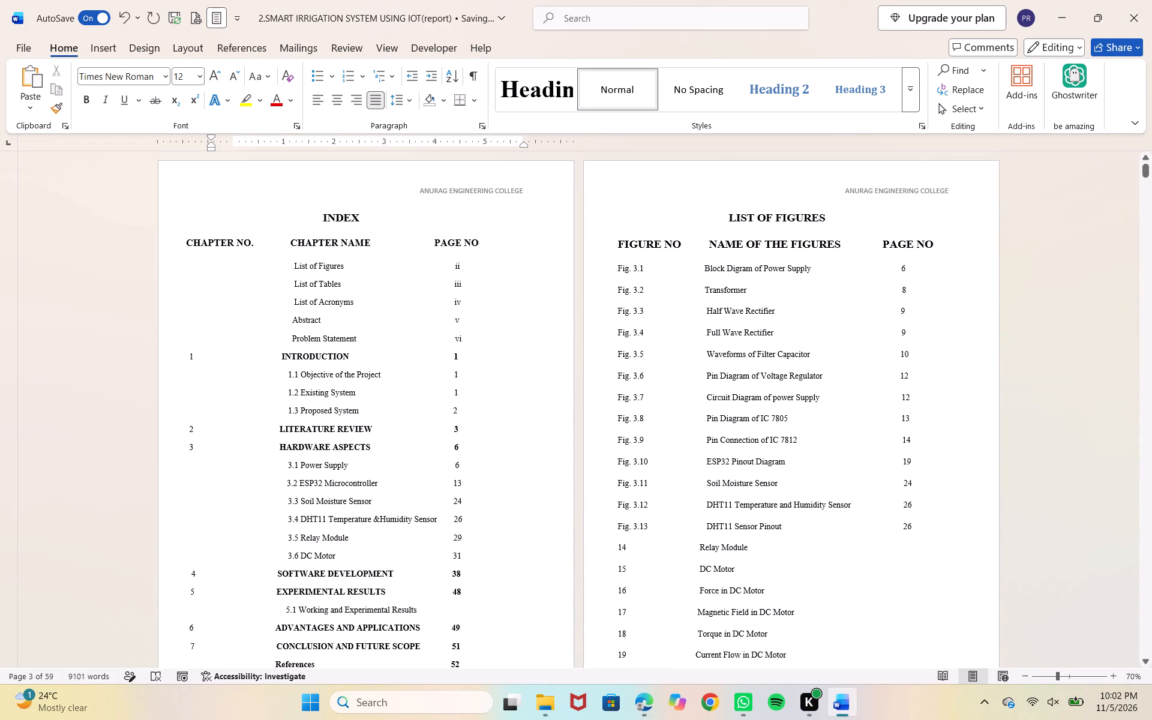
scroll(488, 436, "down", 13)
scroll(491, 404, "down", 8)
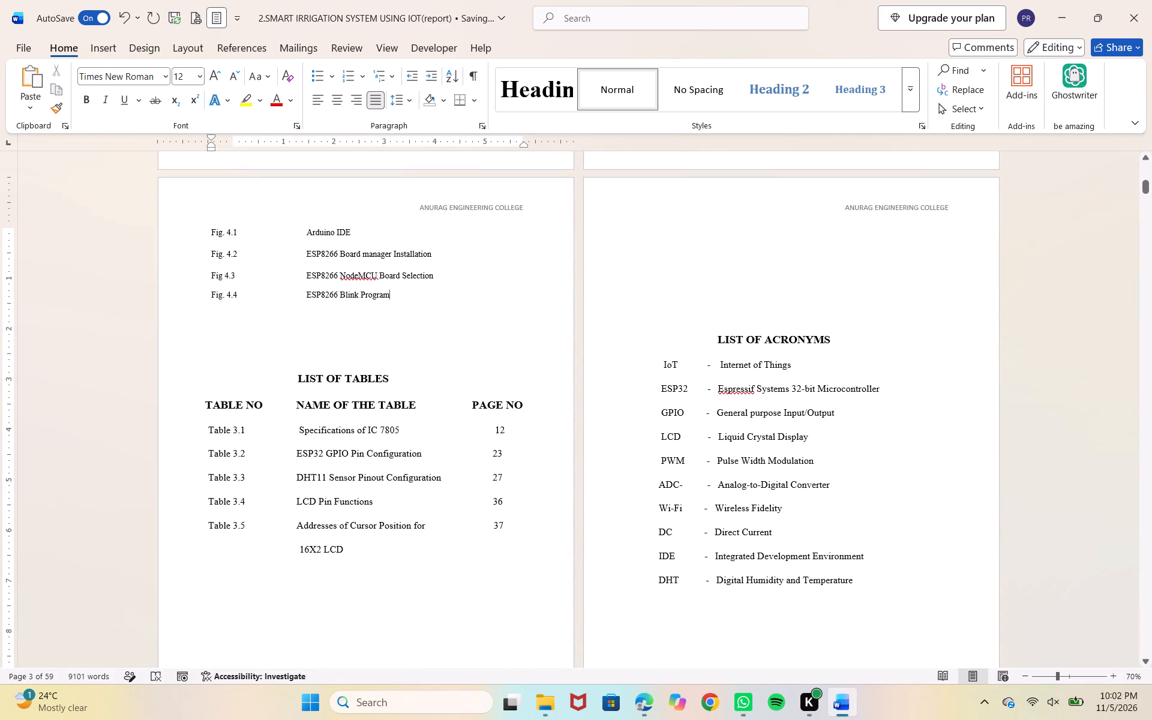
left_click(400, 232)
key("space")
key("space")
key("space")
key("space")
key("space")
key("space")
key("space")
key("space")
key("space")
key("space")
key("space")
key("space")
key("space")
key("space")
key("space")
key("space")
key("space")
key("space")
key("space")
key("space")
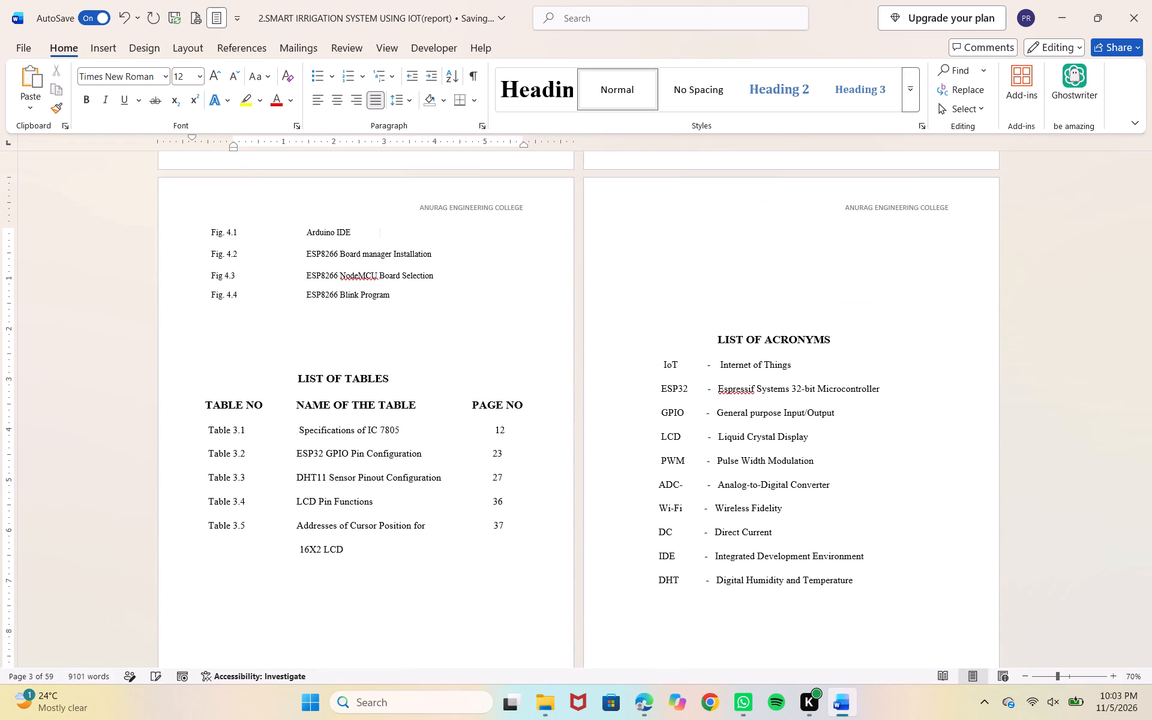
key("space")
key("space")
key("space")
key("space")
key("space")
key("space")
key("space")
key("space")
key("space")
key("space")
key("space")
key("space")
key("space")
key("space")
key("space")
key("space")
key("space")
key("space")
key("3")
key("8")
Add page number 44 to the ESP8266 Board manager Installation entry (Fig. 4.2), aligned under the number above.
key("Down")
key("space")
key("space")
key("space")
key("space")
key("space")
key("space")
key("space")
key("space")
key("space")
key("space")
key("space")
key("space")
key("space")
key("space")
key("space")
key("space")
key("space")
key("space")
key("space")
key("space")
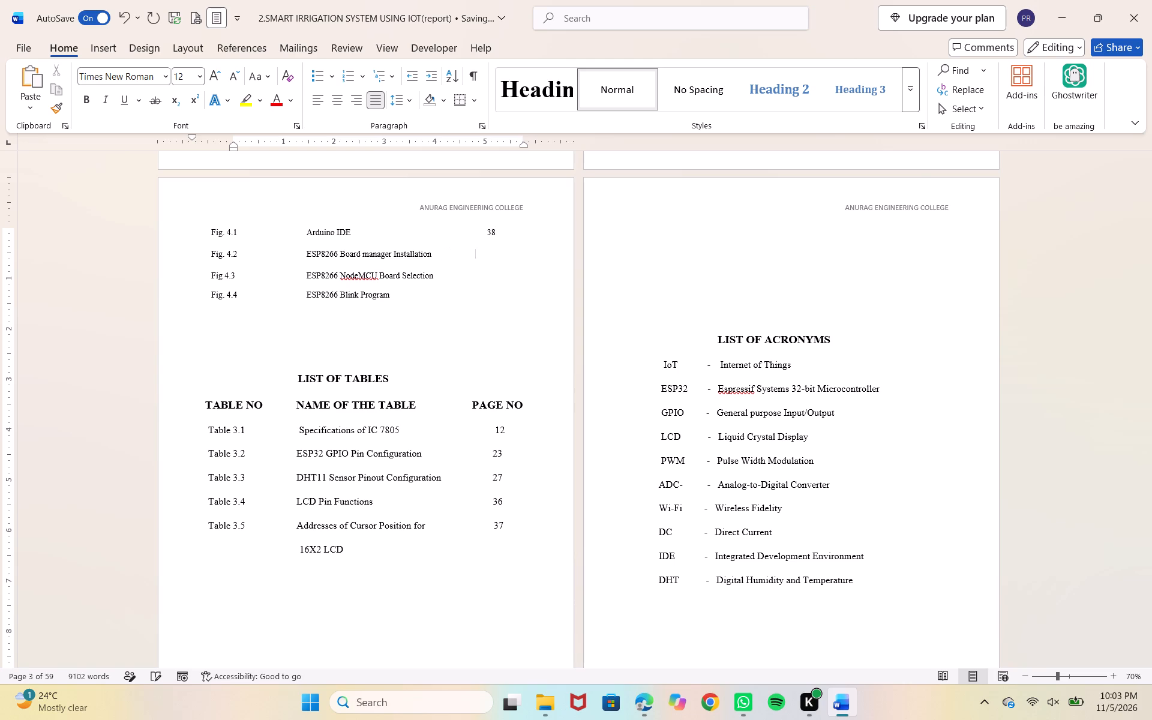
key("space")
key("space")
key("space")
key("space")
type("44")
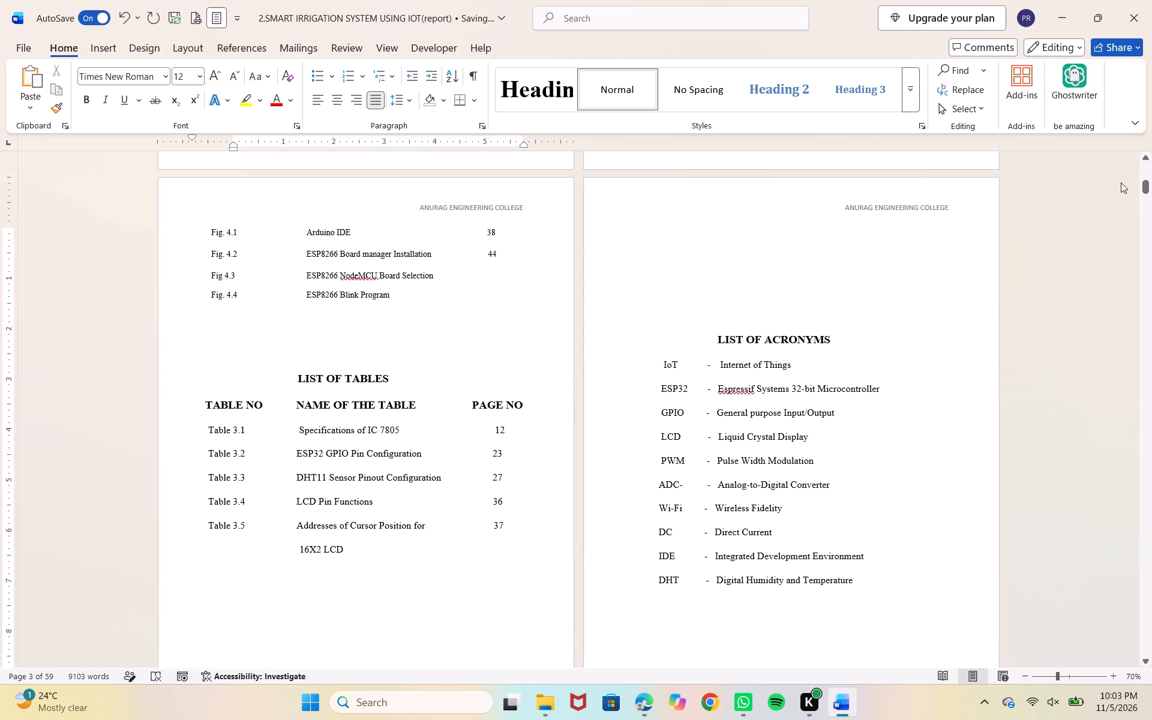
Recheck the Chapter 4 figure pages and add page number 45 to the Fig 4.3 entry, aligned with the numbers above.
left_click_drag(1140, 187, 1144, 211)
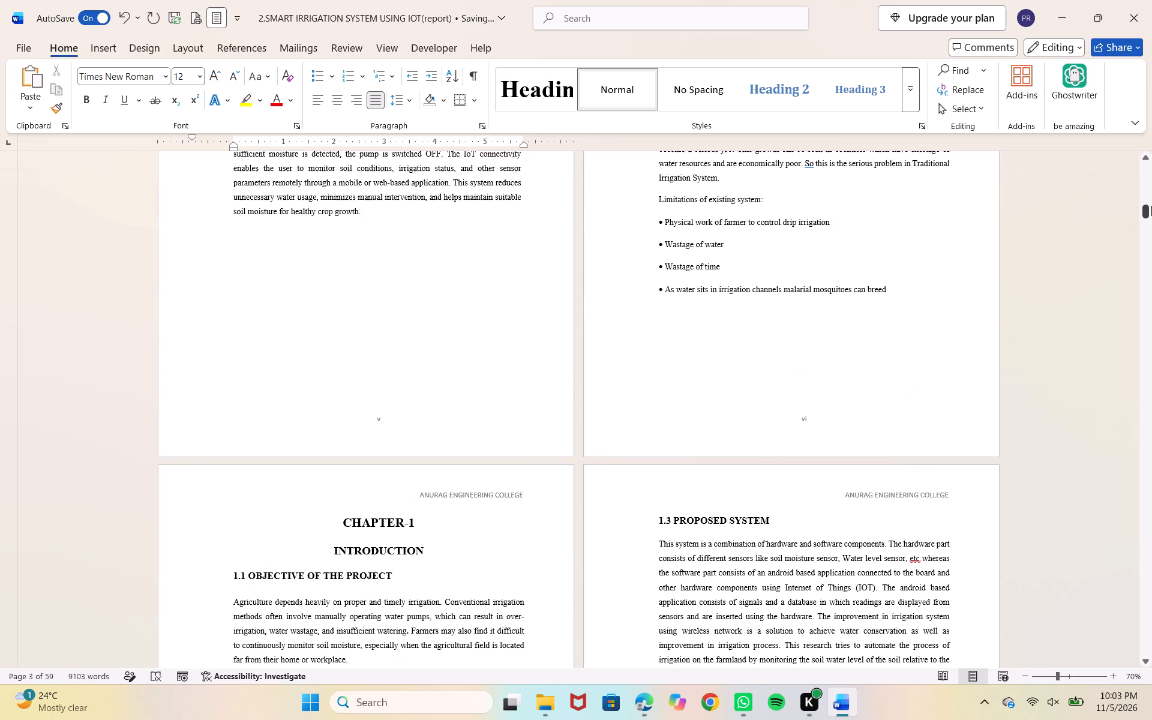
left_click_drag(1144, 211, 1151, 550)
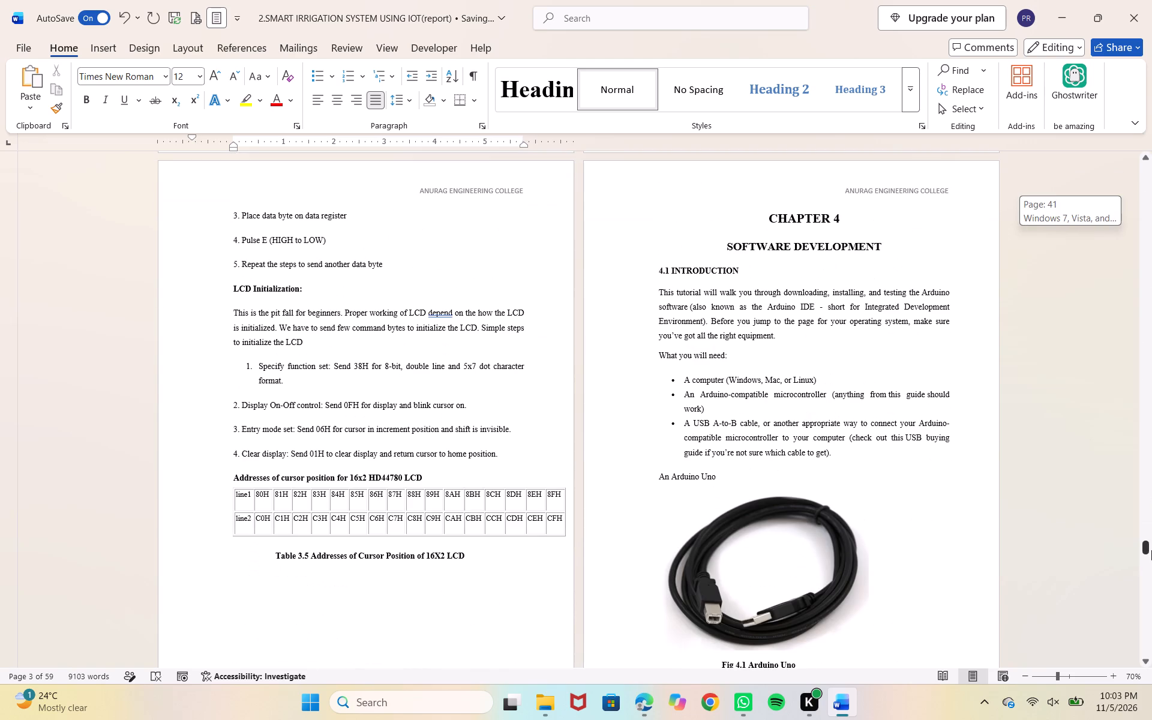
left_click_drag(1151, 550, 1151, 546)
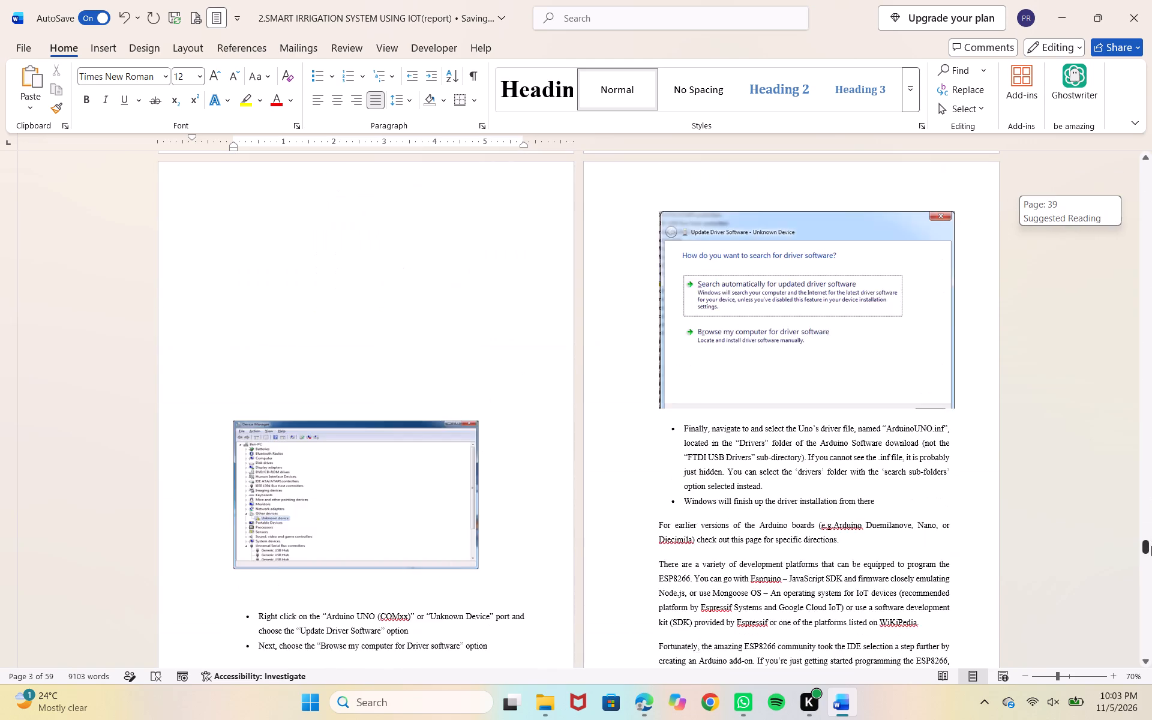
left_click_drag(1151, 546, 1151, 570)
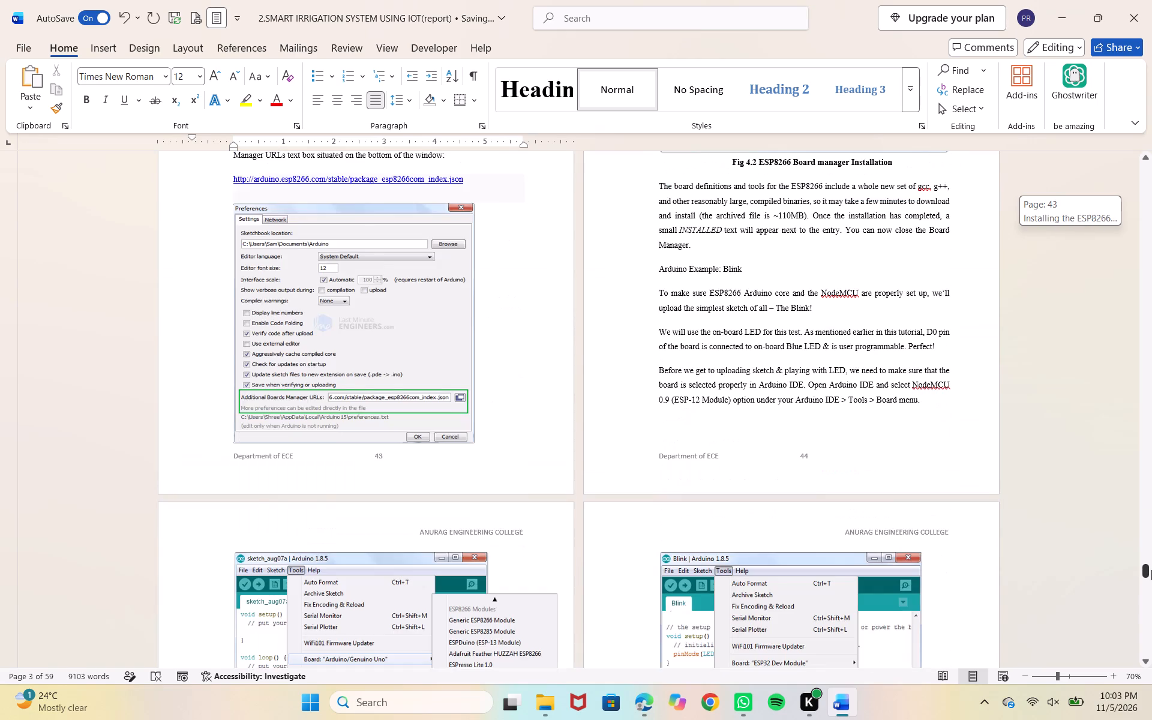
left_click_drag(1151, 570, 1129, 170)
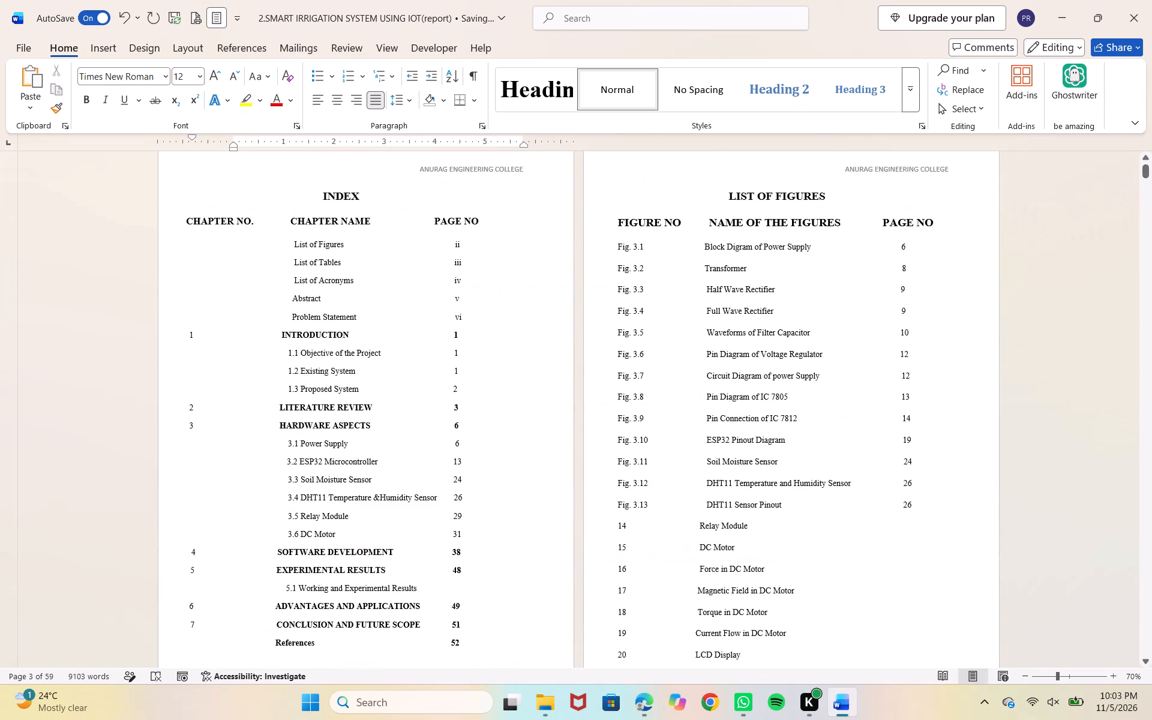
scroll(476, 289, "up", 4)
scroll(475, 289, "down", 20)
scroll(475, 289, "down", 3)
left_click(479, 280)
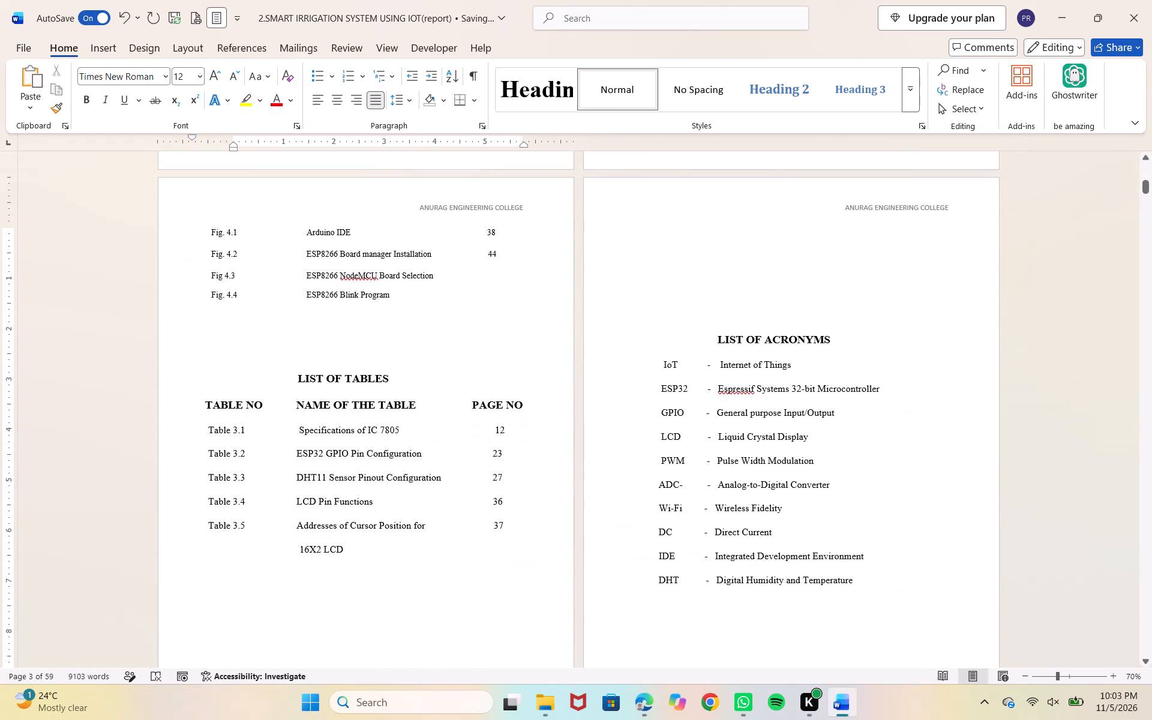
key("space")
key("space")
key("space")
key("space")
key("space")
key("space")
key("space")
key("space")
key("space")
key("space")
key("space")
key("space")
key("space")
key("space")
key("space")
key("space")
key("space")
key("space")
key("space")
key("space")
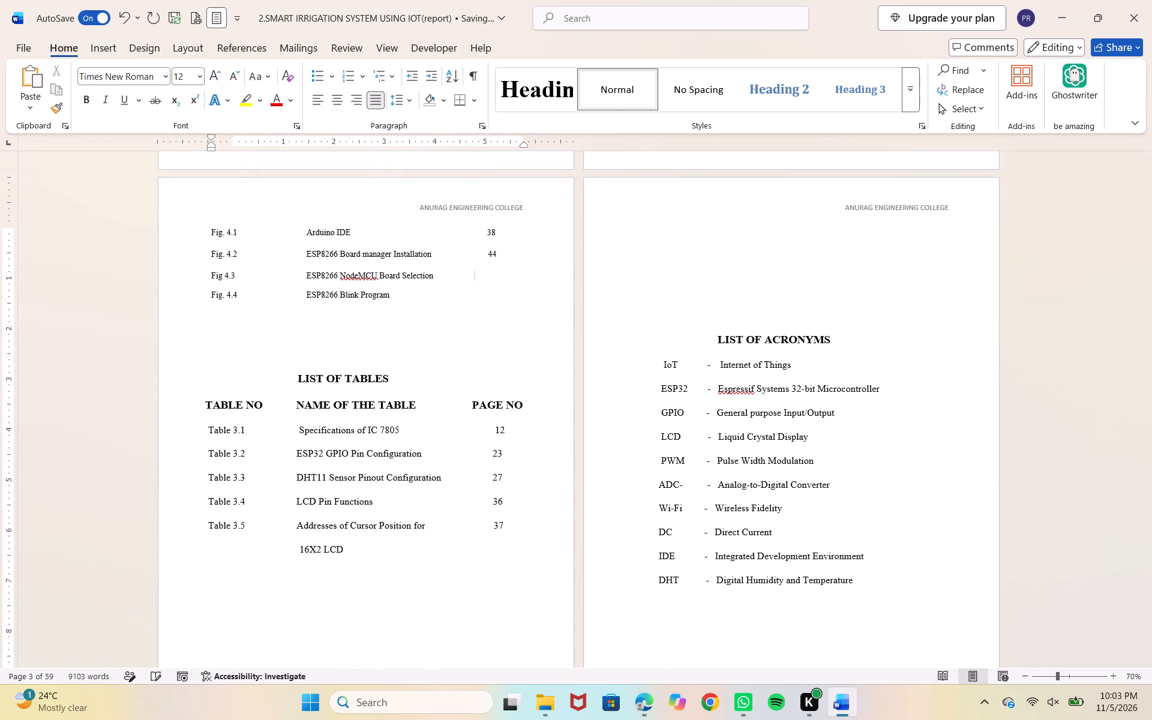
key("space")
key("space")
key("space")
key("space")
key("space")
key("space")
key("space")
type("45")
key("Left")
key("Left")
key("BackSpace")
Add page number 46 to the ESP8266 Blink Program entry (Fig. 4.4), aligned with the page numbers above.
key("Down")
key("space")
key("space")
key("space")
key("space")
key("space")
key("space")
key("space")
key("space")
key("space")
key("space")
key("space")
key("space")
key("space")
key("space")
key("space")
key("space")
key("space")
key("space")
key("space")
key("space")
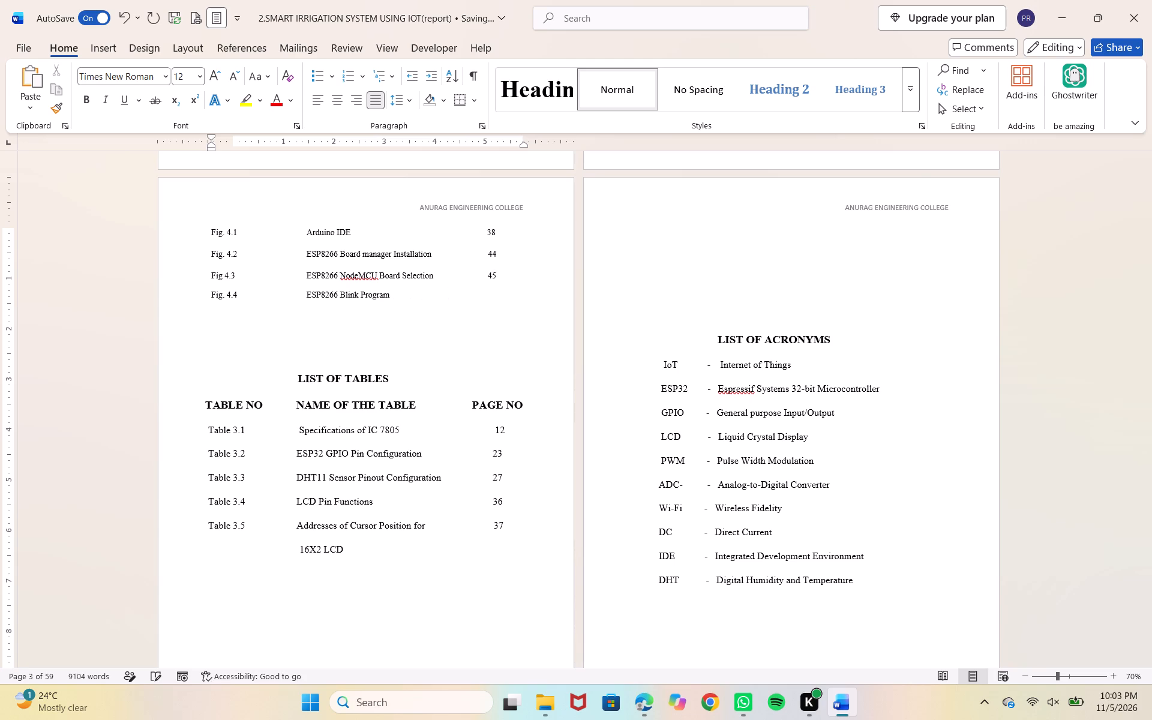
key("BackSpace")
key("BackSpace")
key("BackSpace")
type("46")
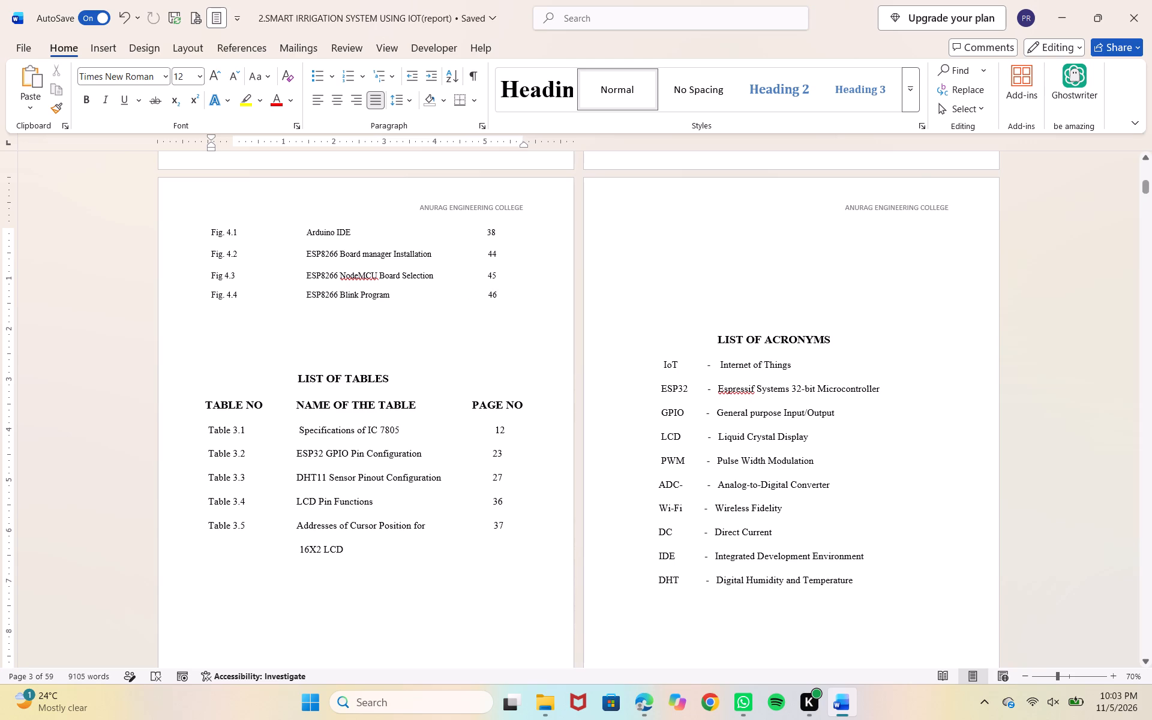
Remove the blank lines above the LIST OF ACRONYMS heading so it starts at the top of its page.
scroll(1145, 503, "up", 7)
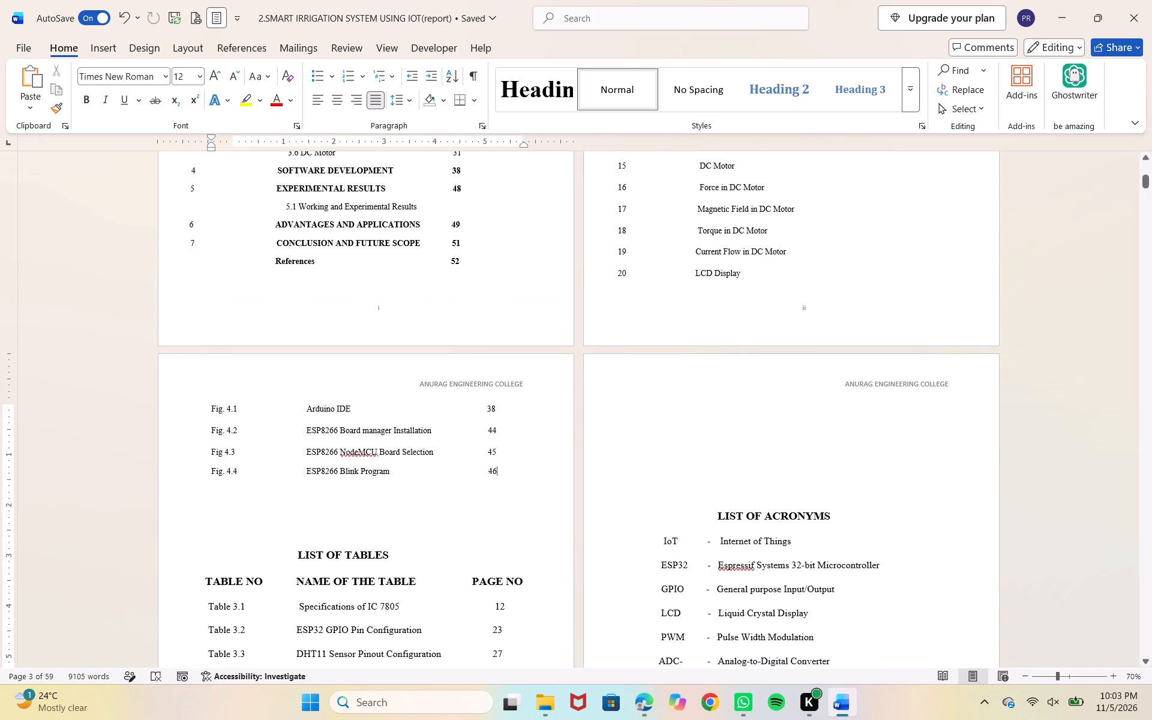
left_click(712, 467)
key("BackSpace")
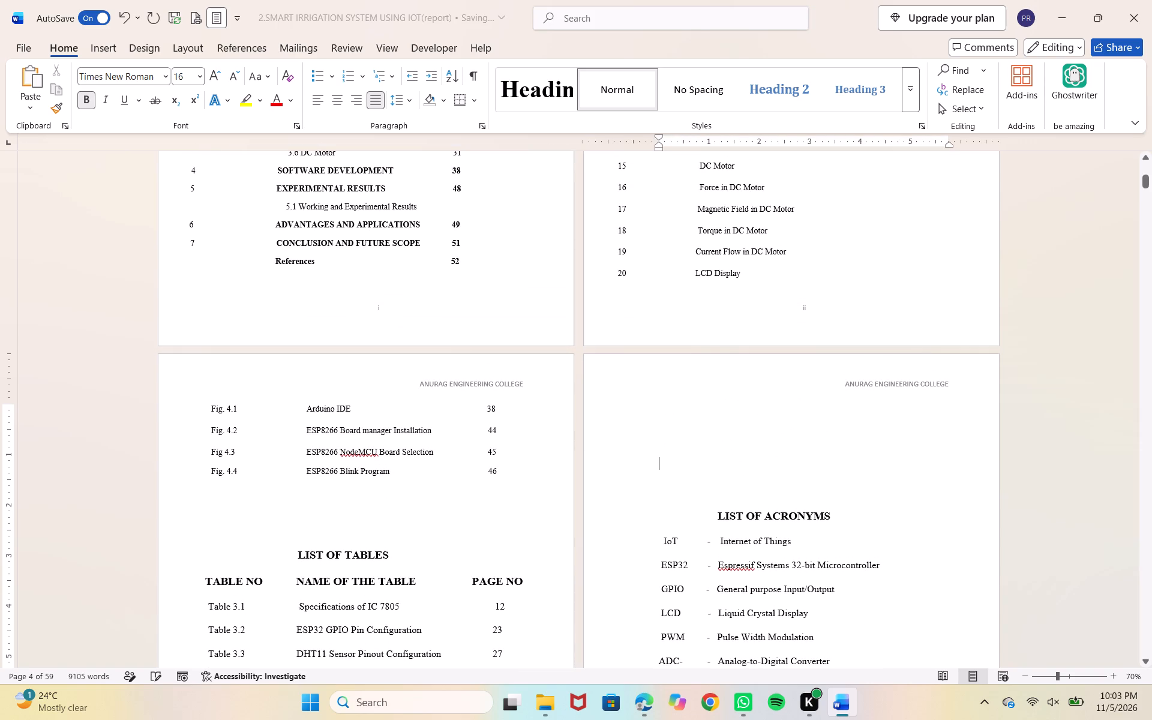
key("Down")
key("BackSpace")
key("BackSpace")
key("BackSpace")
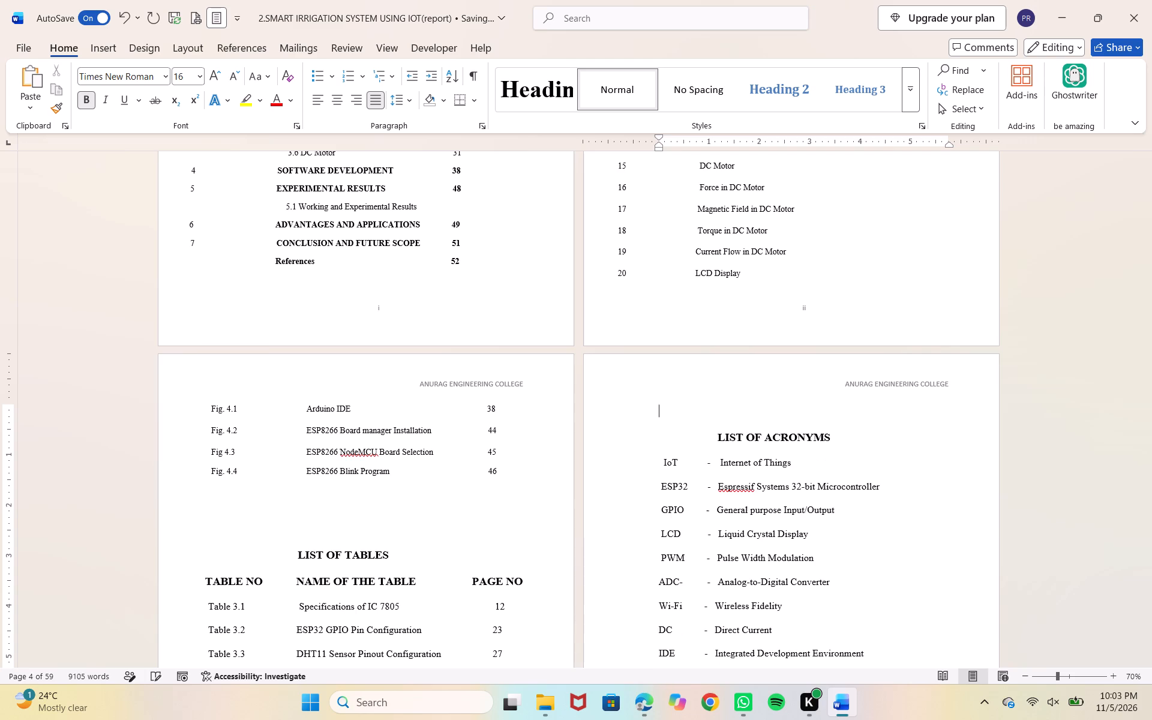
key("BackSpace")
Check the remaining Chapter 3 entries in the list of figures against the DHT11 and relay pages of the report.
scroll(712, 467, "up", 7)
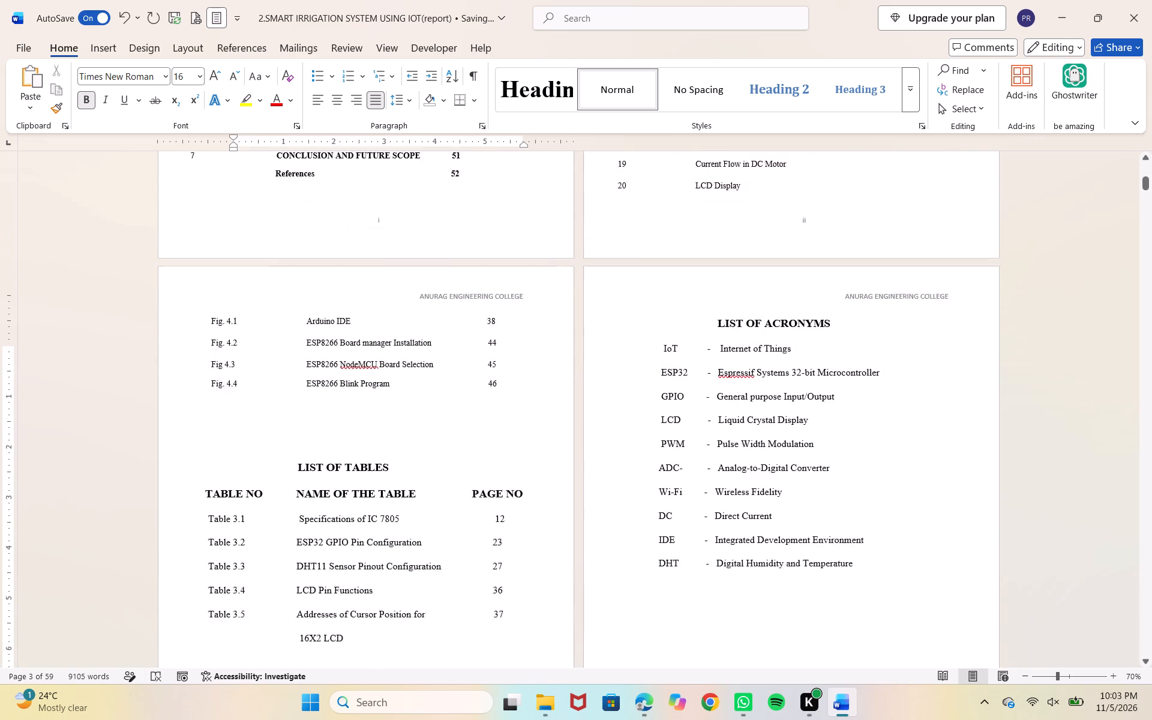
scroll(712, 467, "up", 10)
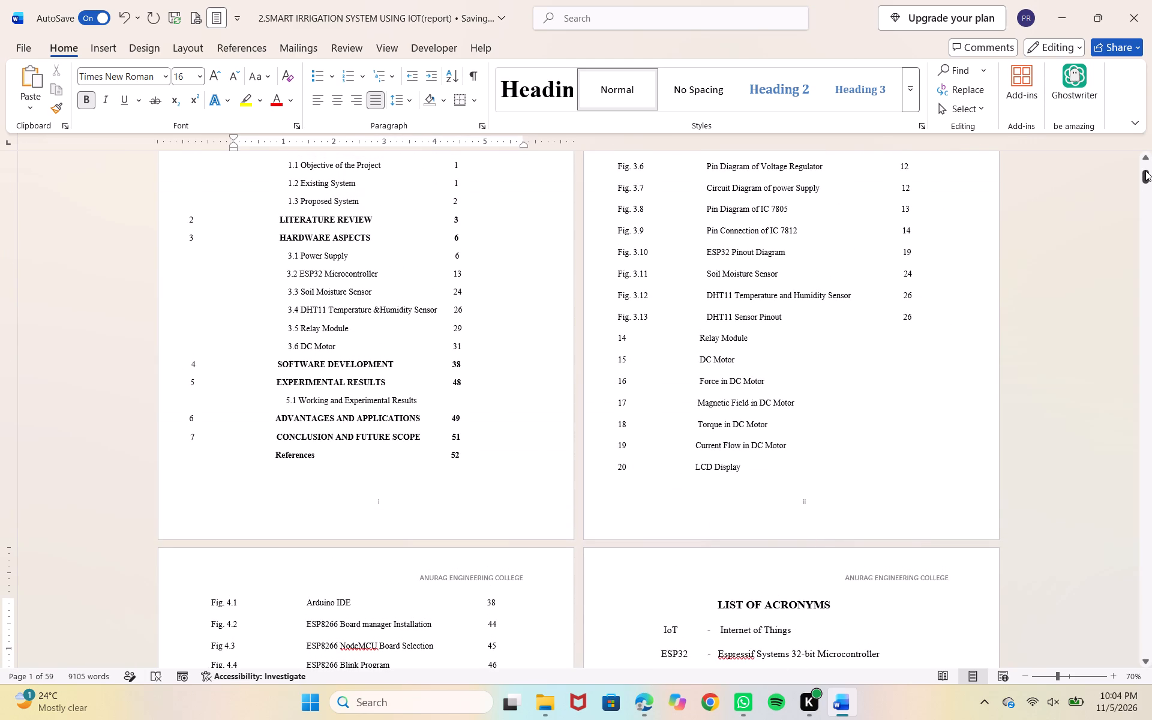
left_click_drag(1145, 170, 1151, 424)
scroll(1006, 420, "down", 14)
scroll(1006, 418, "down", 17)
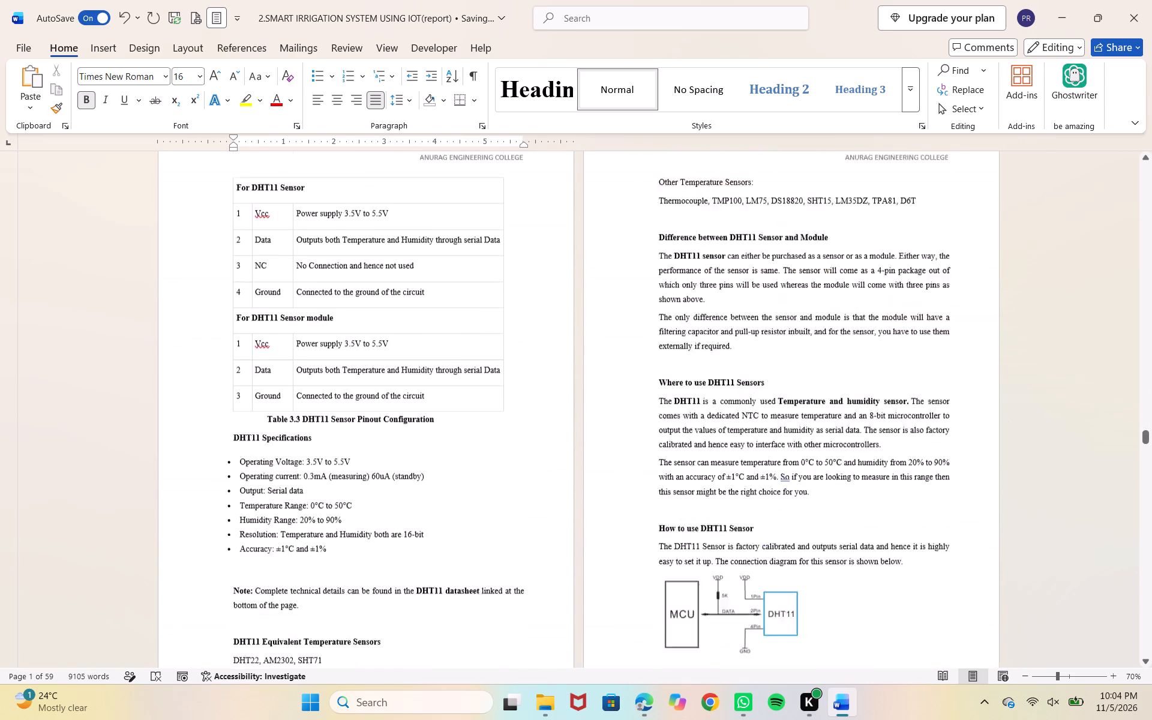
scroll(1007, 418, "down", 18)
scroll(1010, 415, "down", 5)
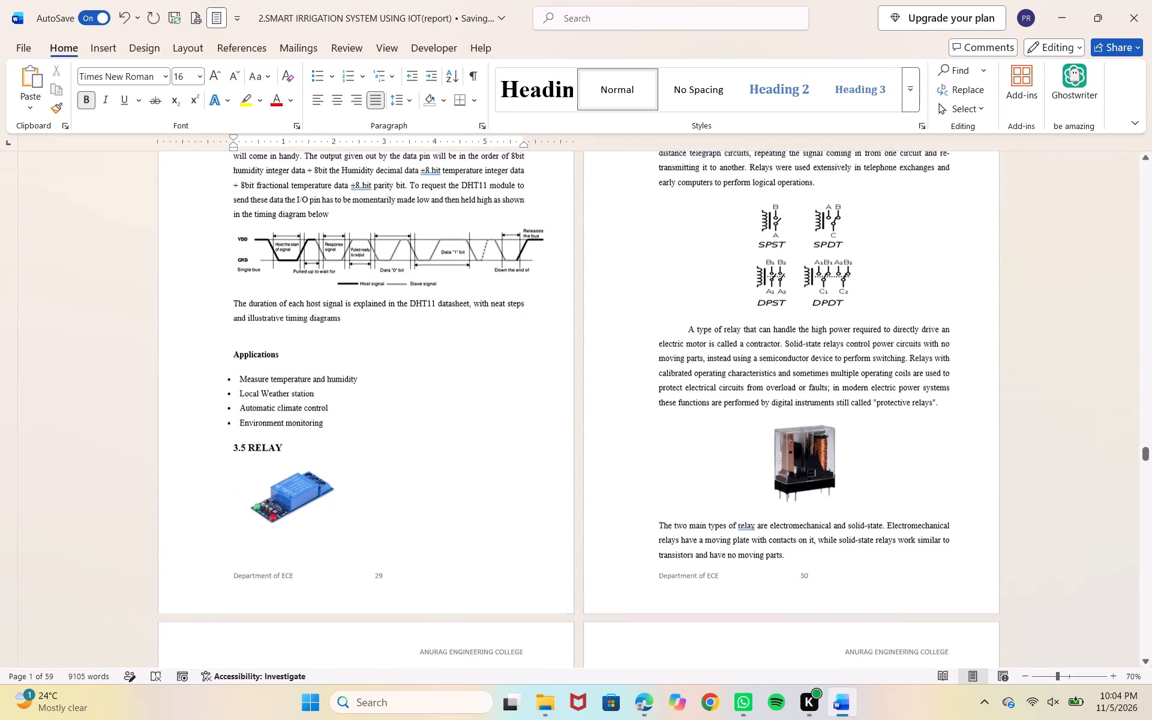
scroll(1011, 414, "up", 17)
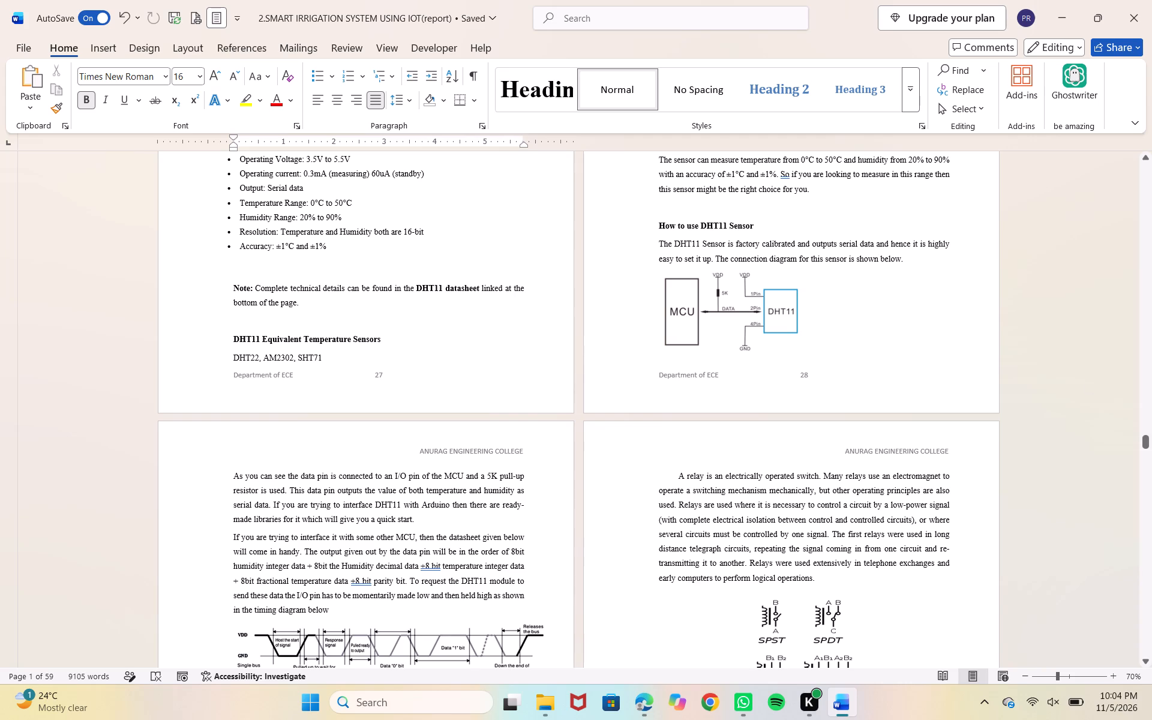
scroll(823, 426, "up", 1)
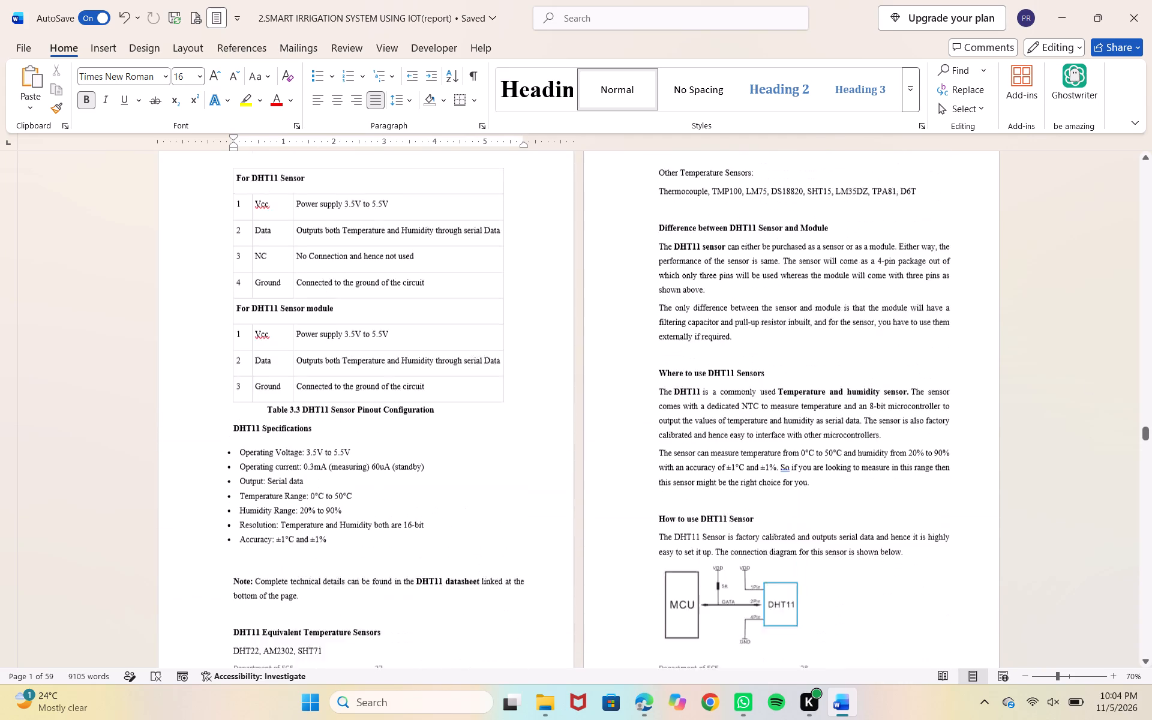
scroll(823, 426, "down", 3)
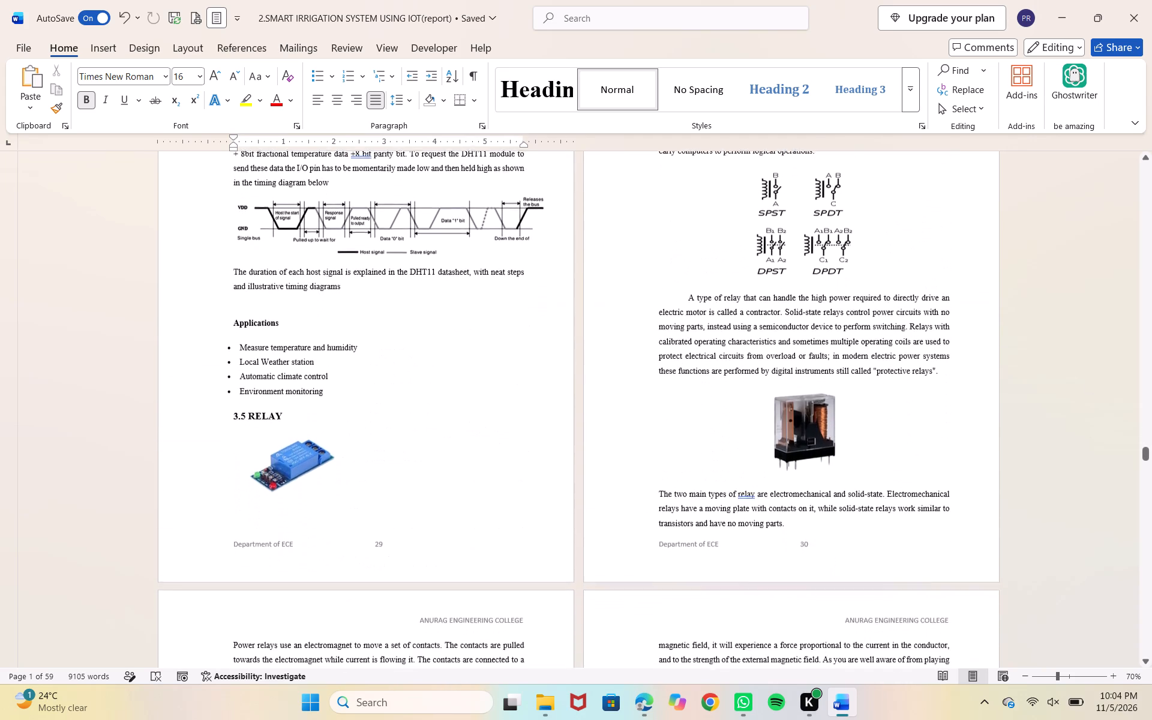
scroll(823, 426, "down", 1)
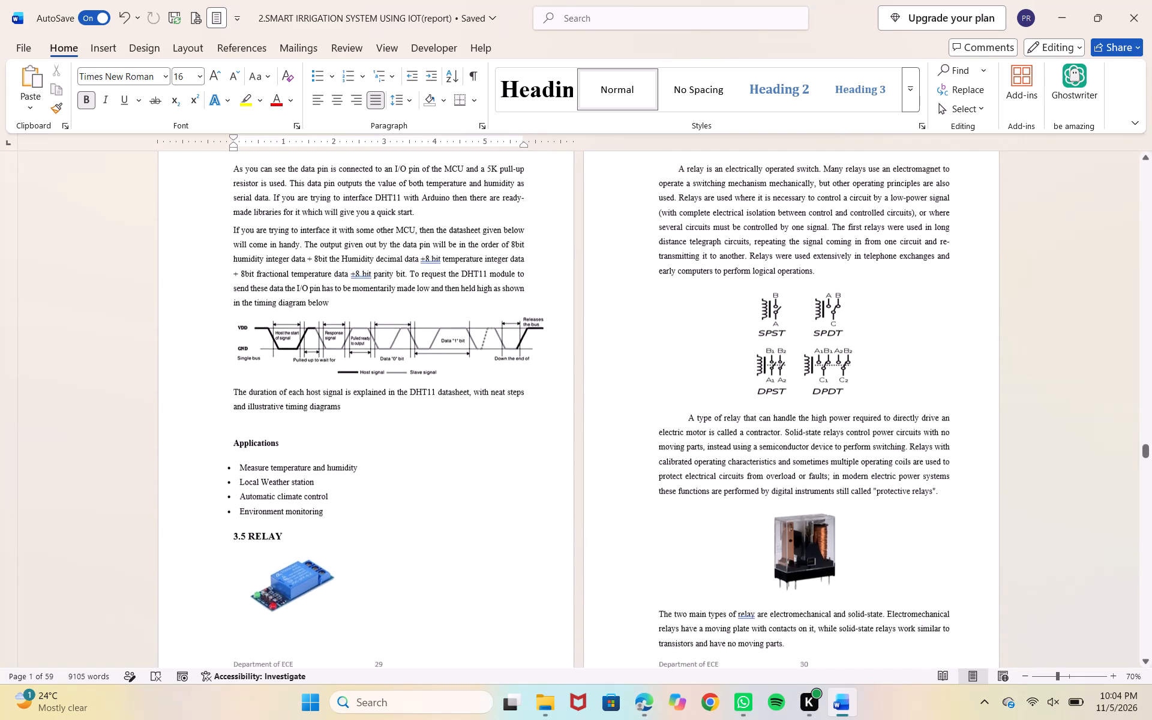
Add the caption "Fig. 3.14 Relay Module" on a new line below the relay picture in section 3.5, following the preceding figure's numbering.
left_click(313, 511)
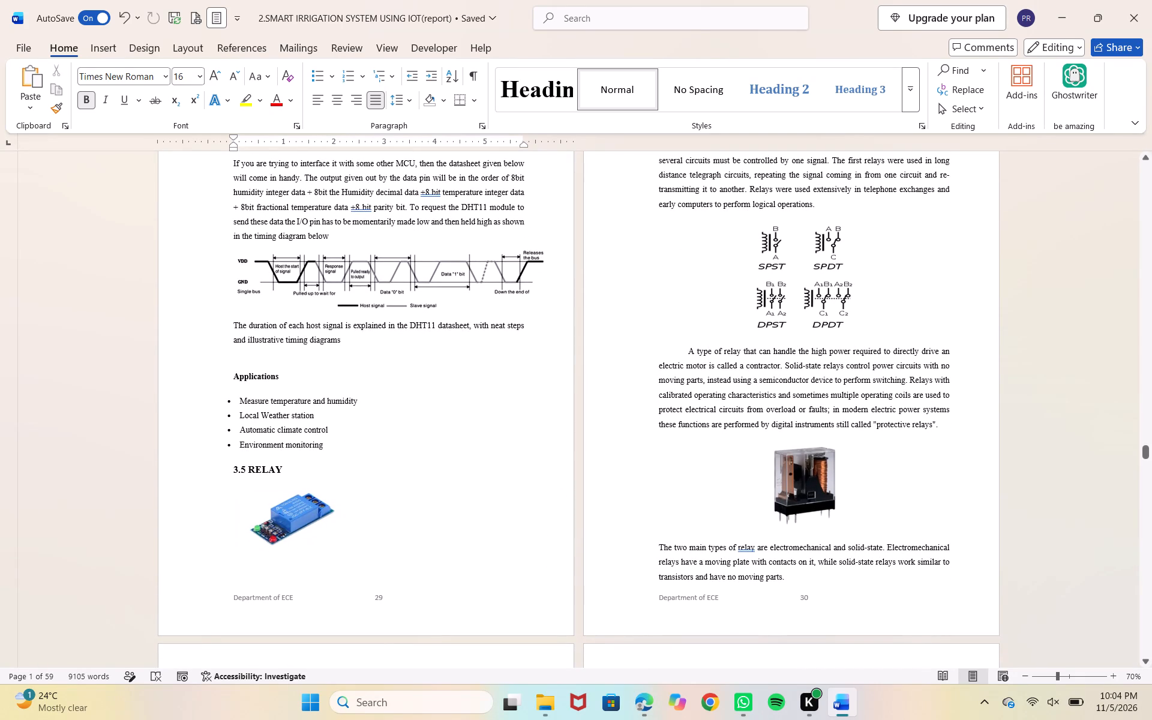
left_click(364, 536)
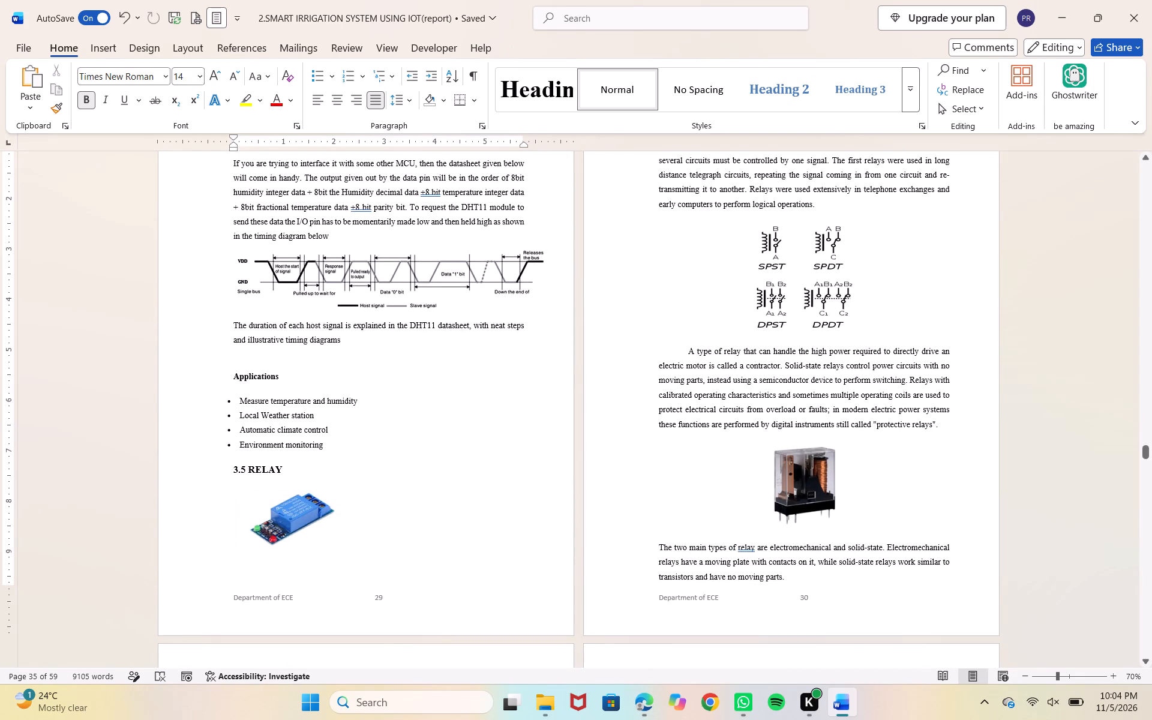
key("Return")
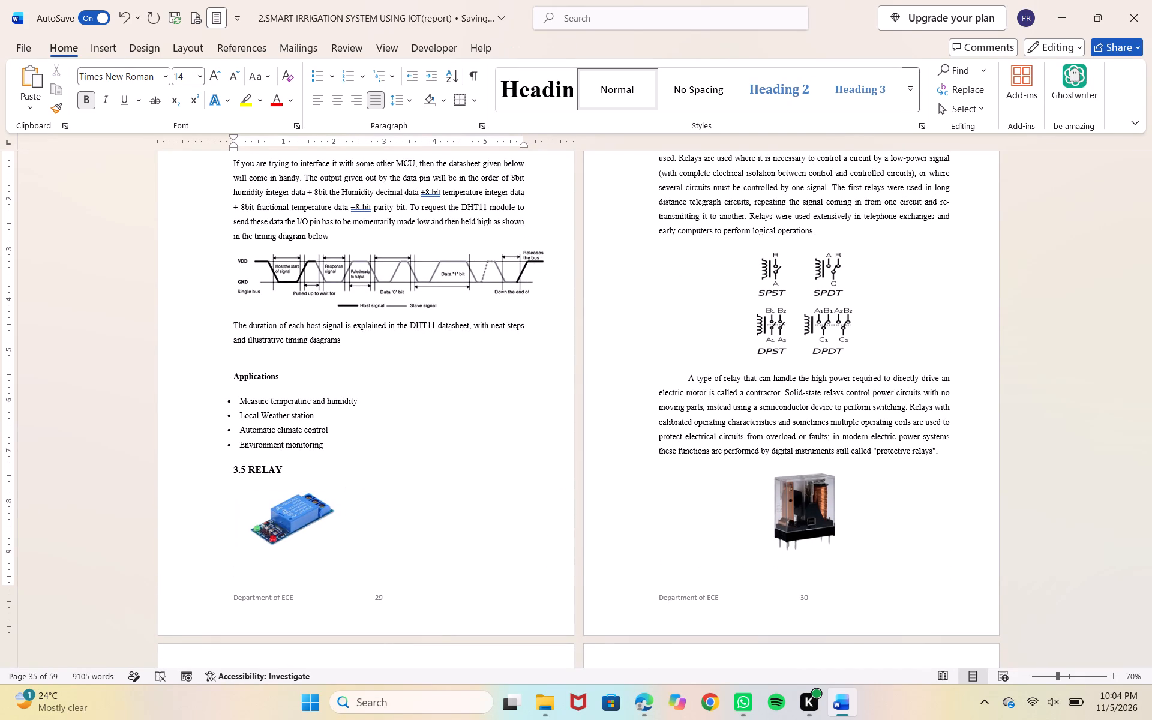
key("space")
key("space")
type("Fig")
type(".")
key("space")
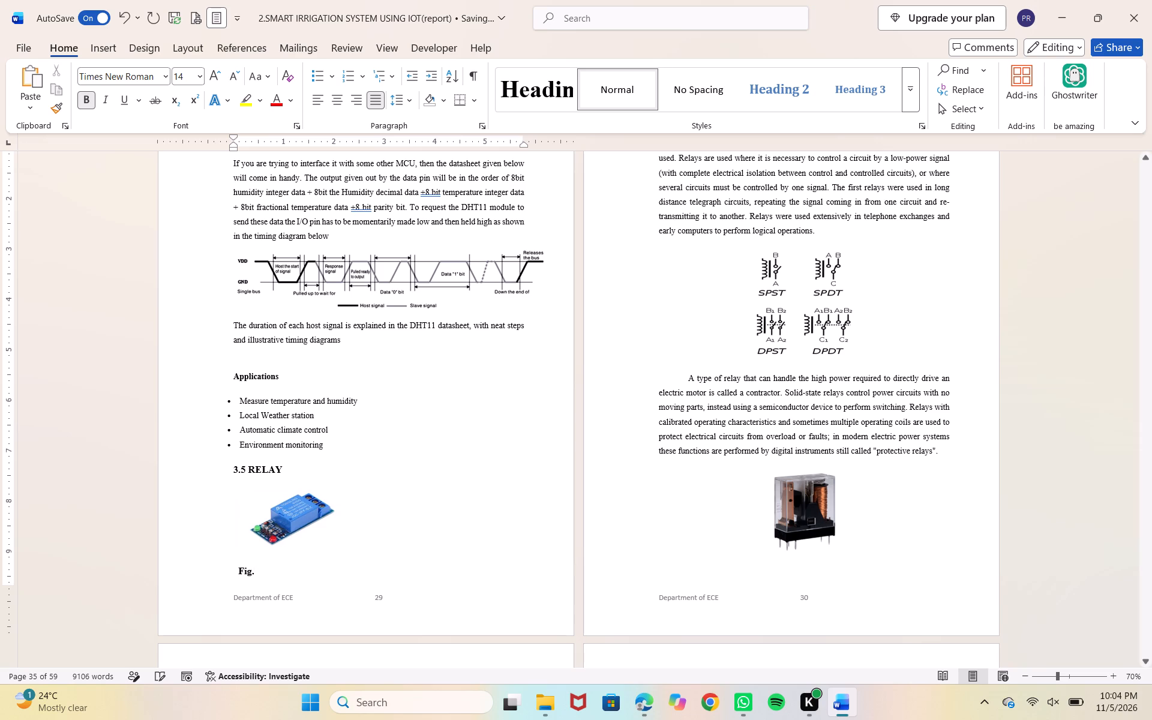
scroll(663, 300, "up", 8)
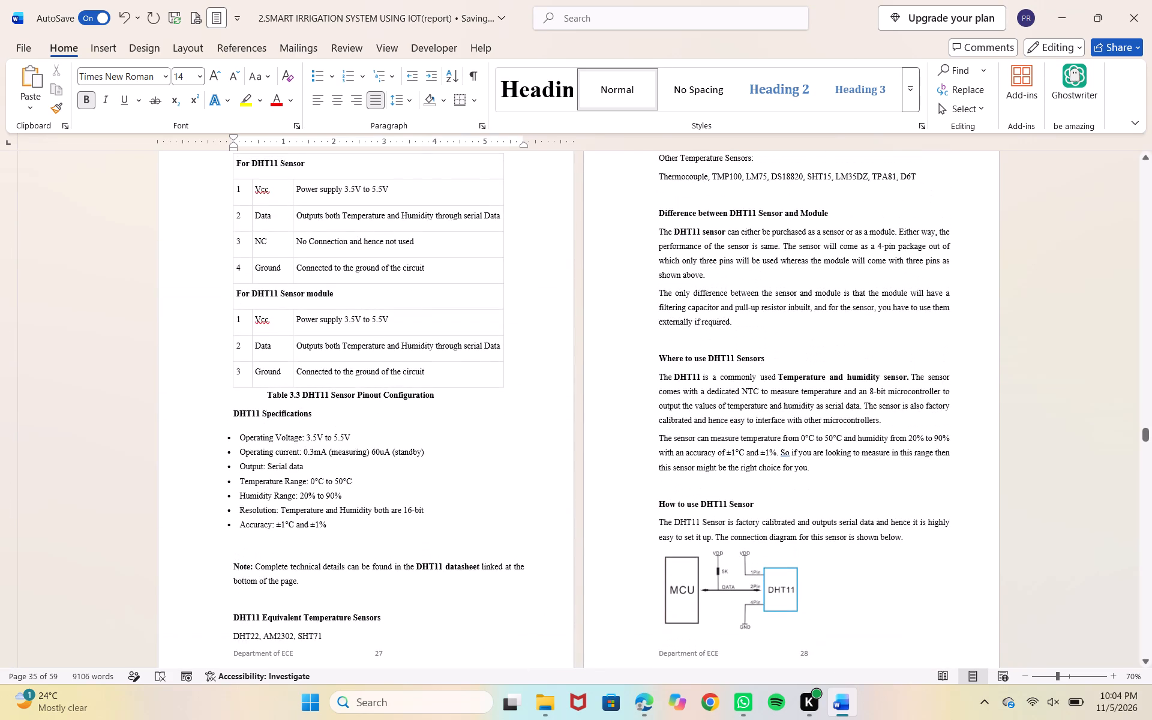
scroll(663, 300, "up", 3)
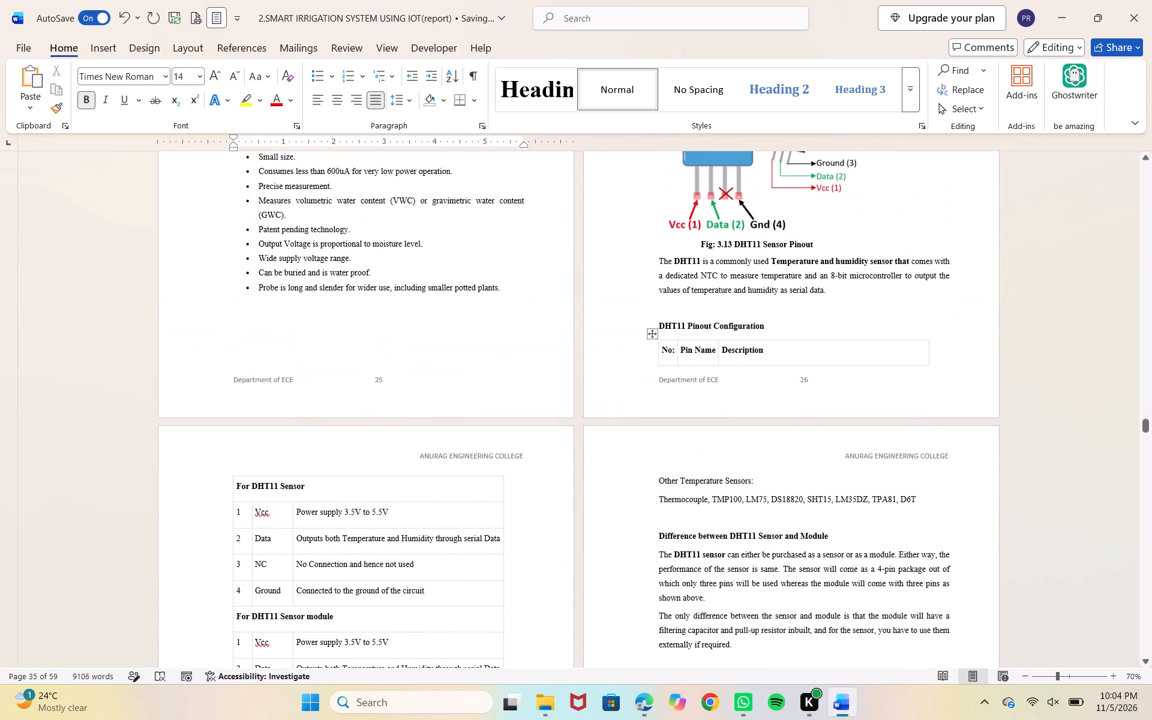
scroll(663, 300, "down", 8)
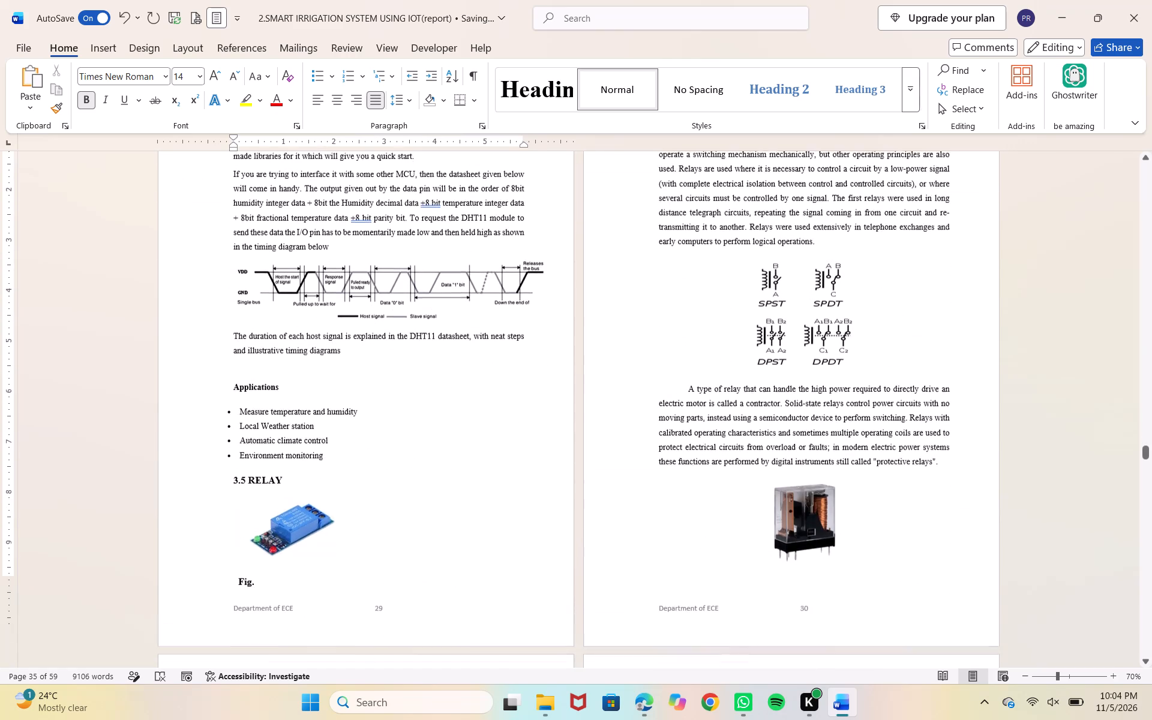
scroll(663, 300, "down", 1)
key("3")
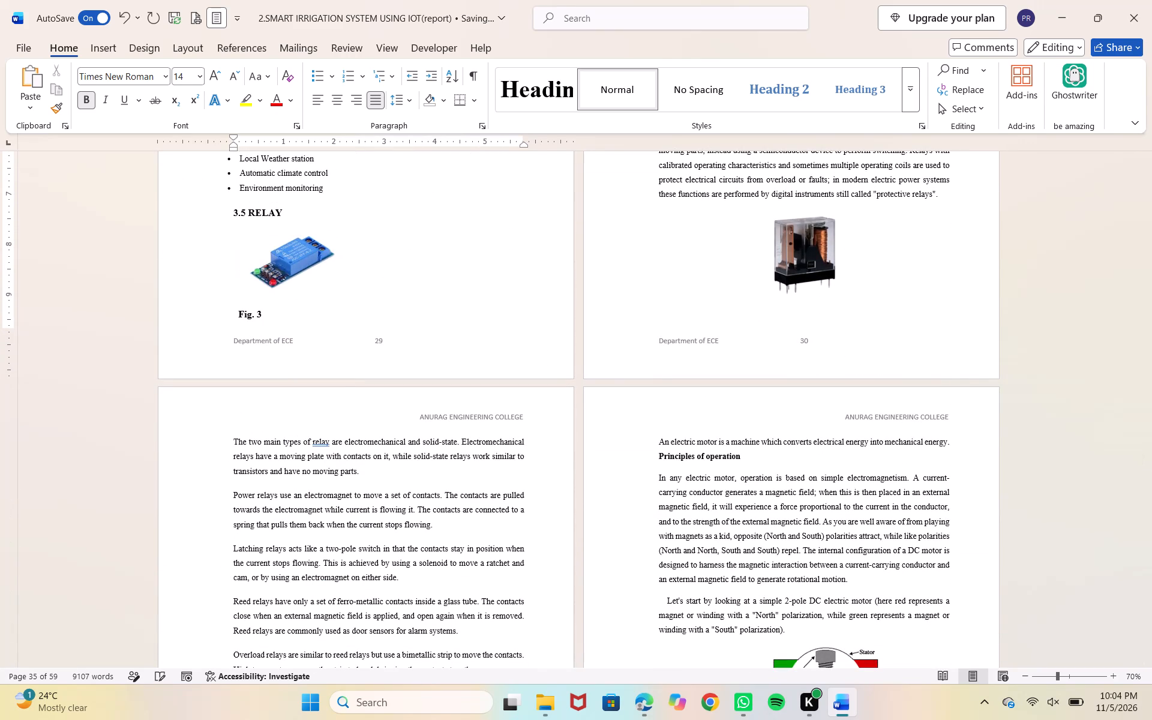
type(".14")
key("space")
type("re")
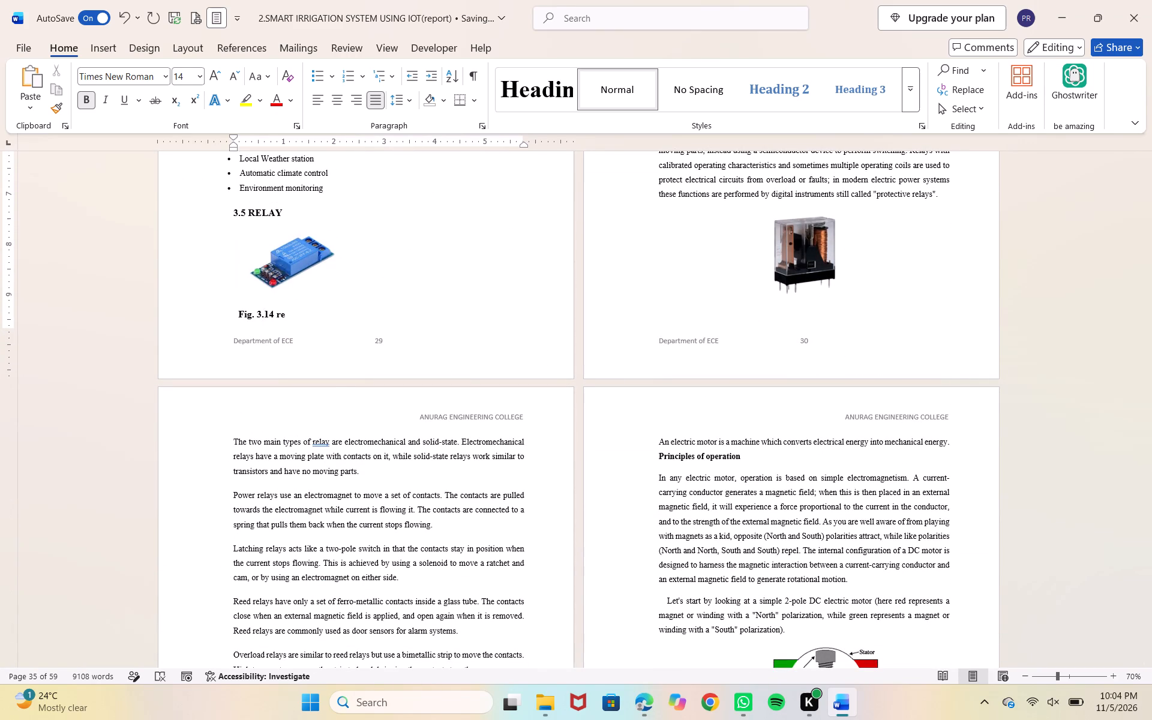
key("BackSpace")
key("BackSpace")
type("Re")
type("lay")
key("space")
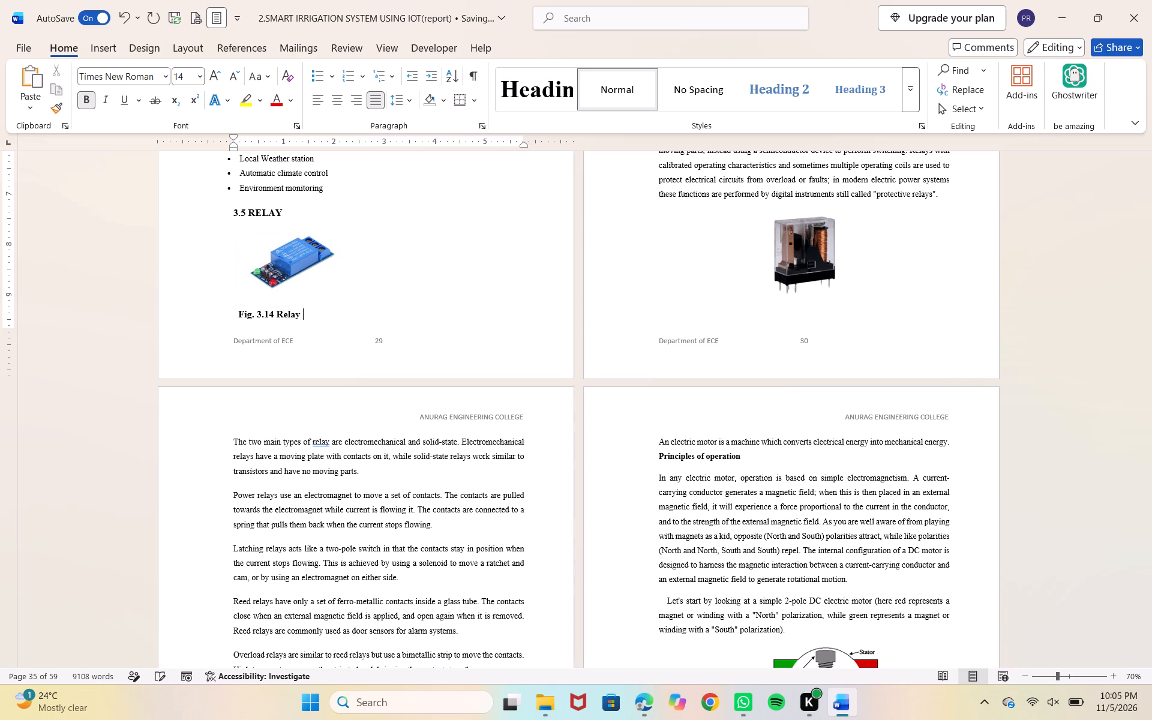
type("Module")
left_click_drag(351, 313, 319, 313)
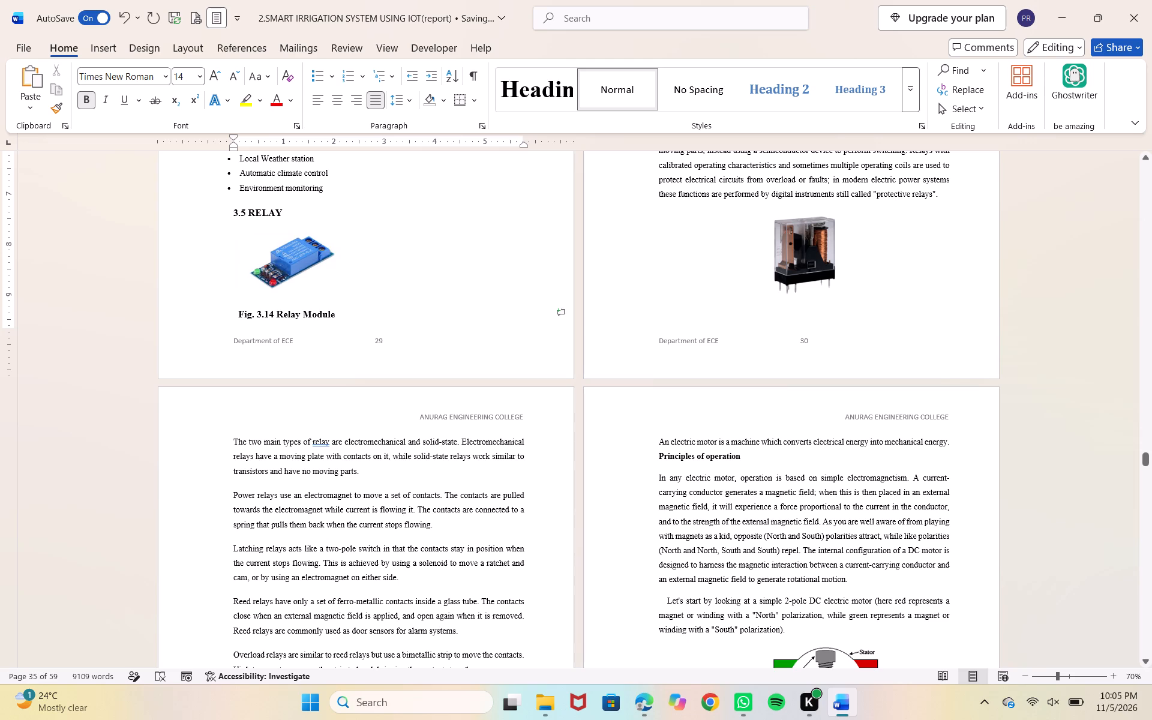
left_click_drag(319, 313, 236, 315)
left_click(361, 314)
Relabel entry 14, Relay Module, in the list of figures as Fig. 3.14.
left_click_drag(1146, 458, 1094, 185)
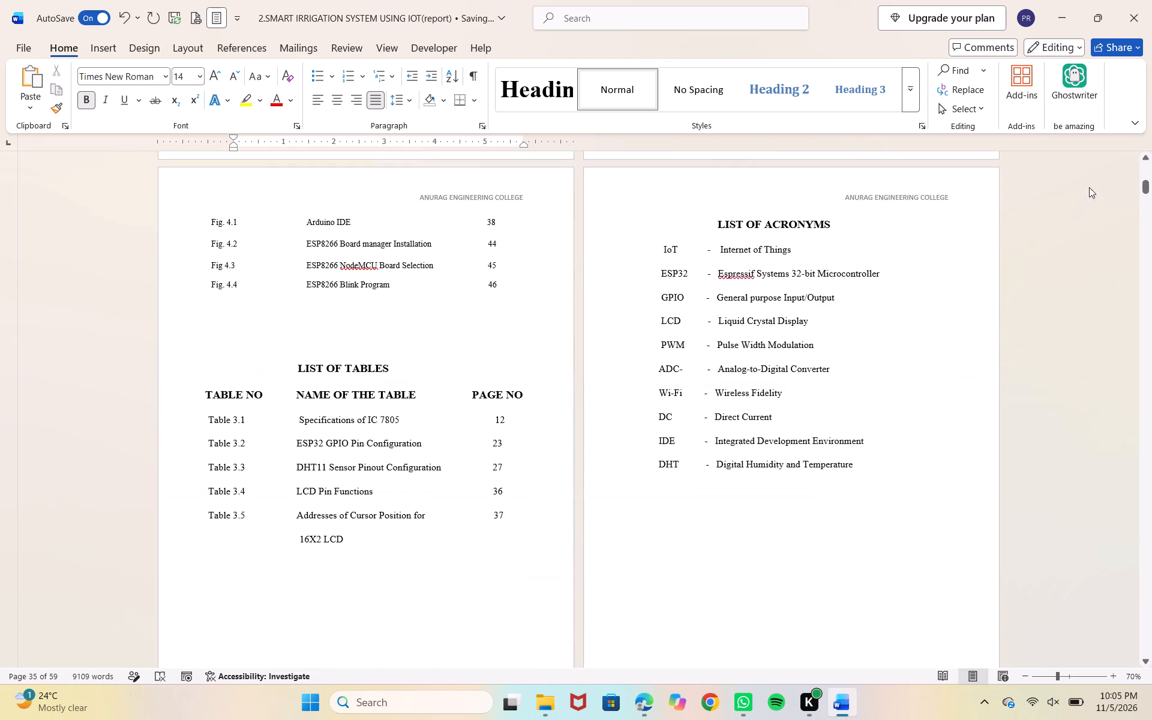
scroll(875, 377, "up", 17)
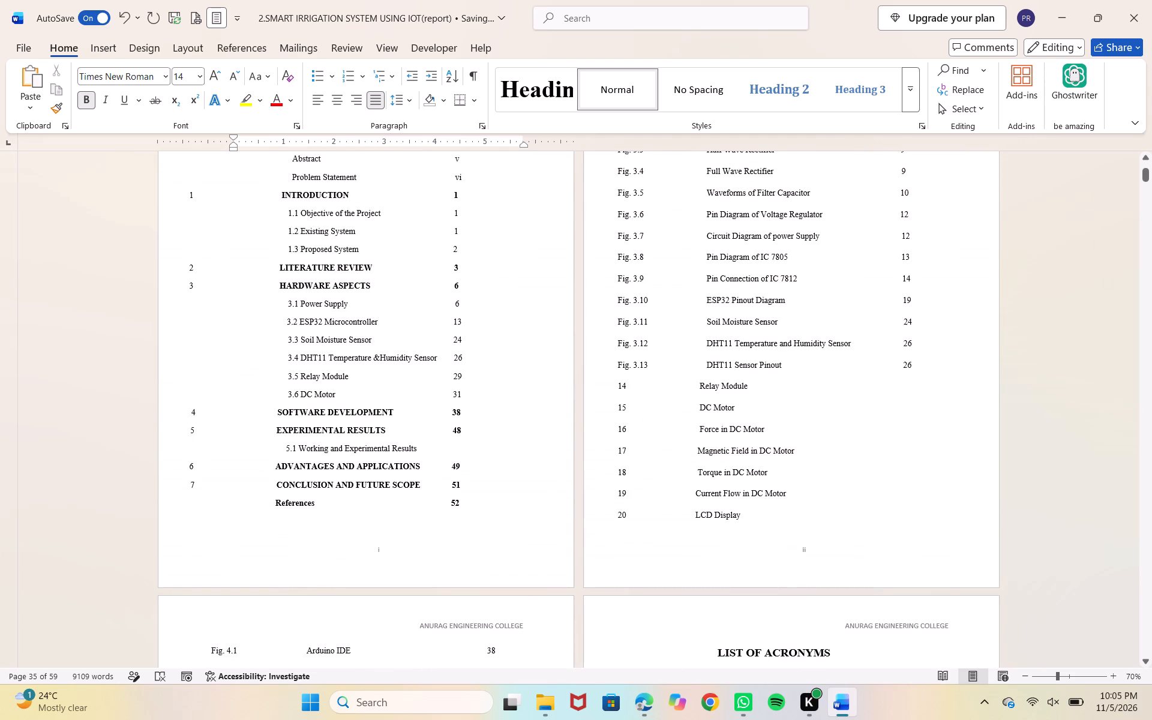
left_click(616, 386)
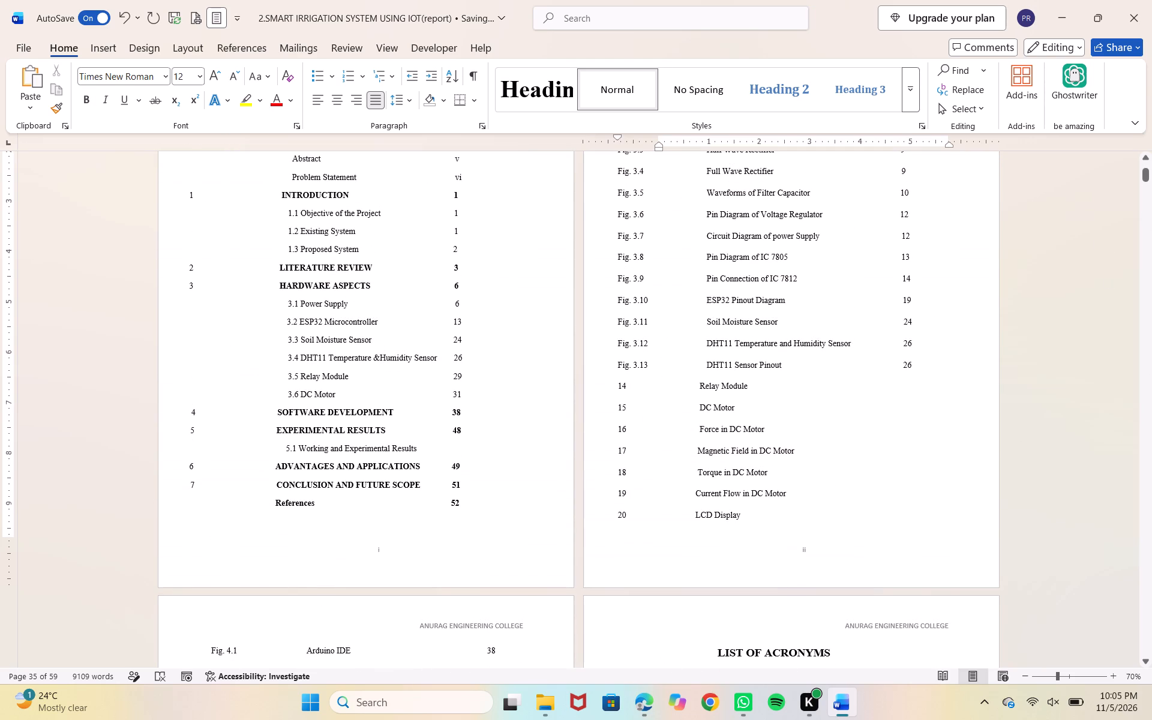
type("fig.")
key("space")
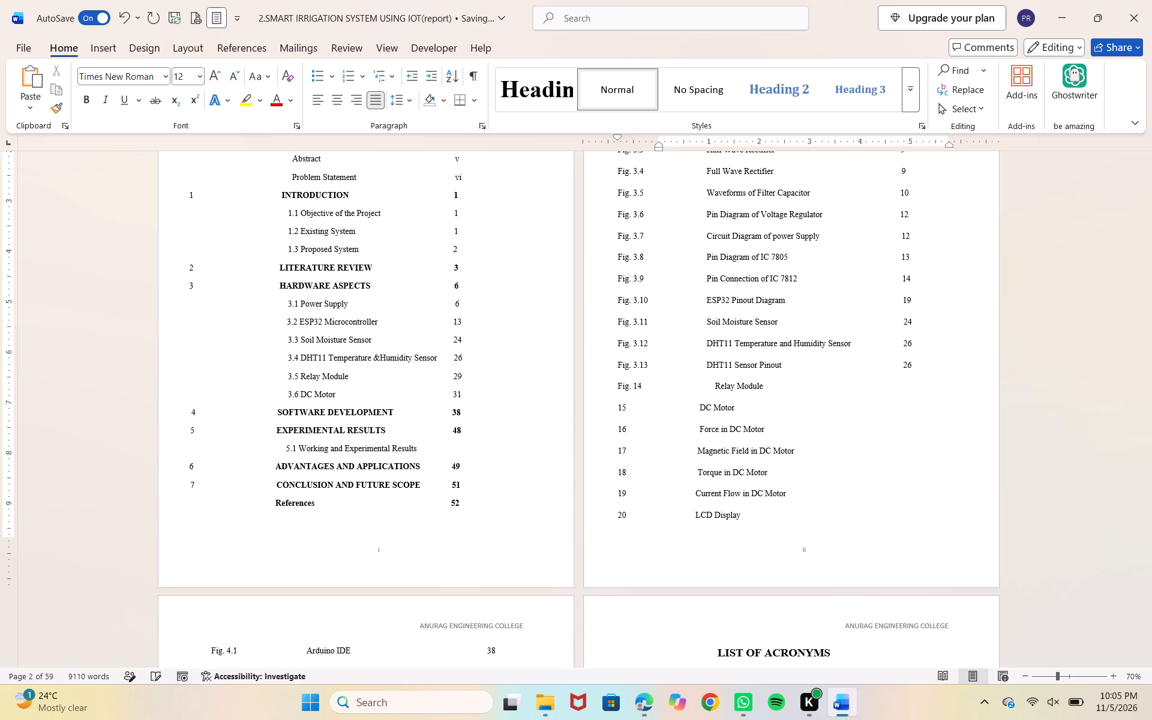
type("3.")
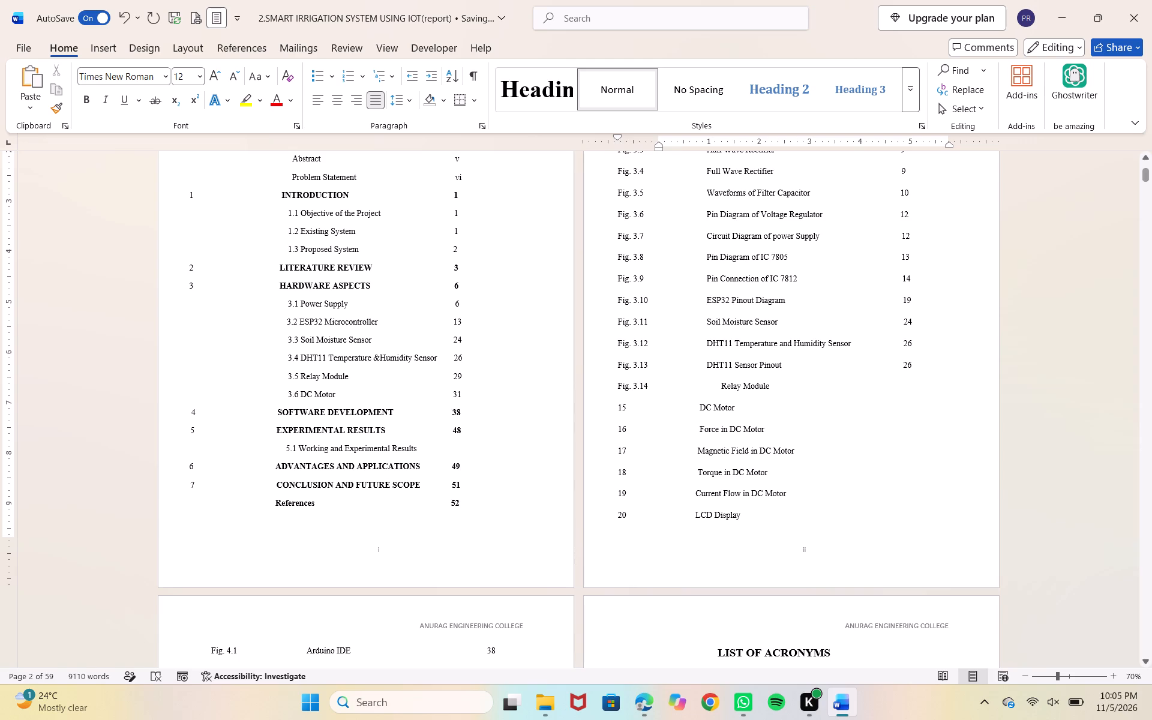
Remove the extra spaces before Relay Module in the Fig. 3.14 entry to align it with the figure names above.
left_click(719, 394)
key("Right")
key("BackSpace")
key("BackSpace")
key("BackSpace")
key("BackSpace")
key("BackSpace")
key("BackSpace")
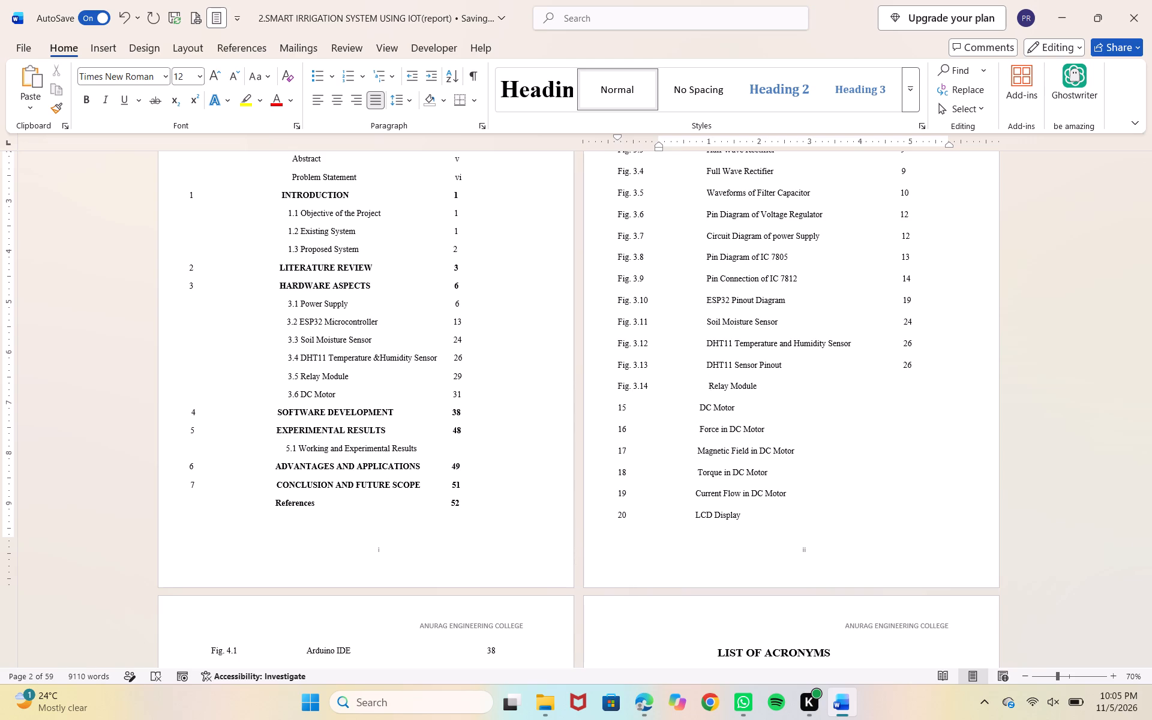
key("BackSpace")
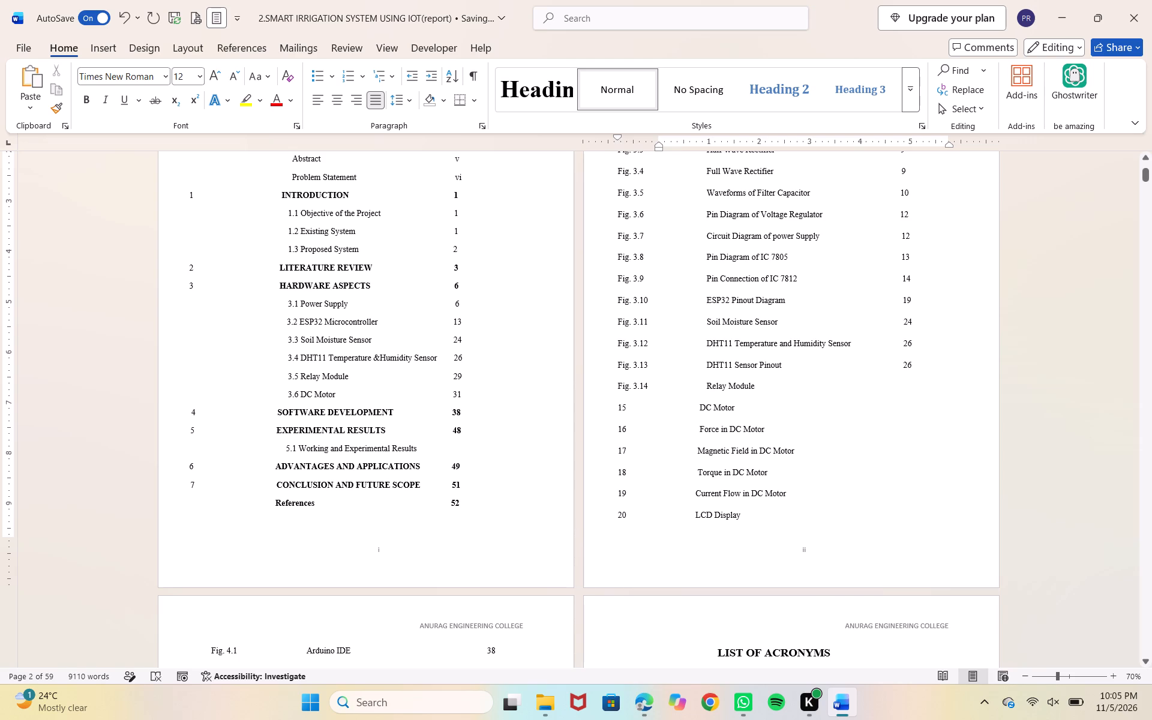
Add the page number 39 to the Fig. 3.14 Relay Module entry in the list of figures, aligned with the page numbers above.
left_click(767, 385)
key("space")
key("space")
key("space")
key("space")
key("space")
key("space")
key("space")
key("space")
key("space")
key("space")
key("space")
key("space")
key("space")
key("space")
key("space")
key("space")
key("space")
key("space")
key("space")
key("space")
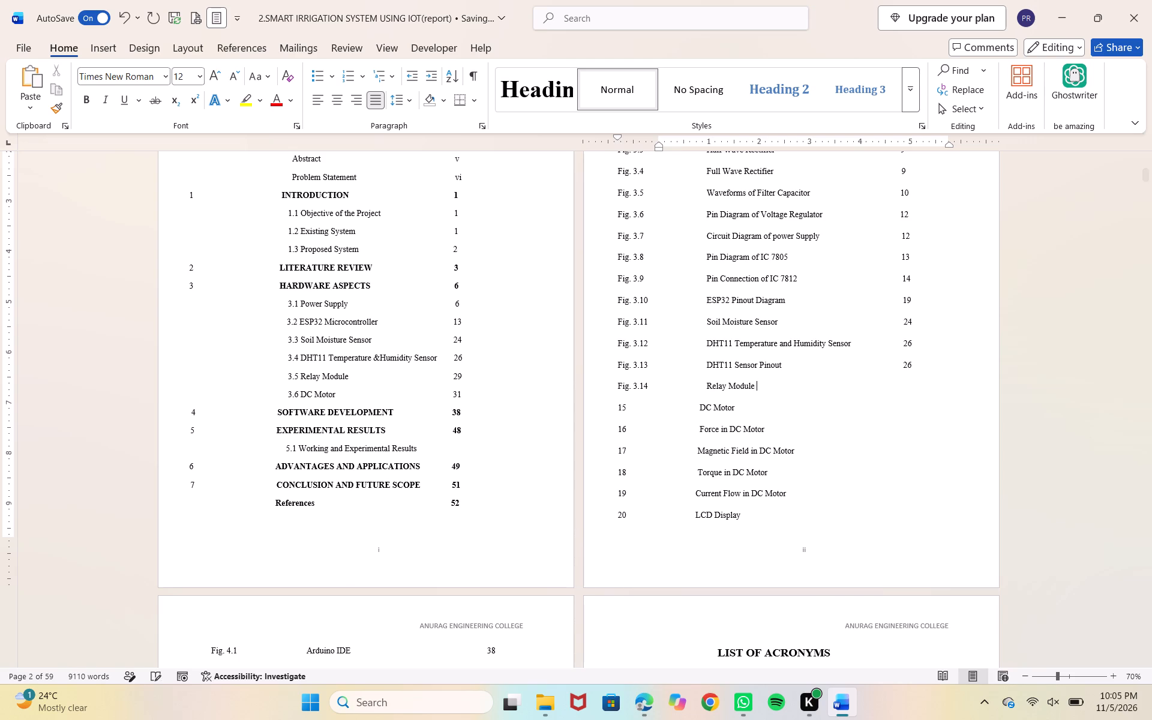
key("space")
key("space")
key("space")
key("space")
key("space")
key("space")
key("space")
key("space")
key("space")
key("space")
key("space")
key("space")
key("space")
key("space")
key("space")
key("space")
key("space")
key("space")
key("space")
key("space")
key("space")
key("space")
key("space")
key("space")
key("space")
key("space")
key("space")
type("39")
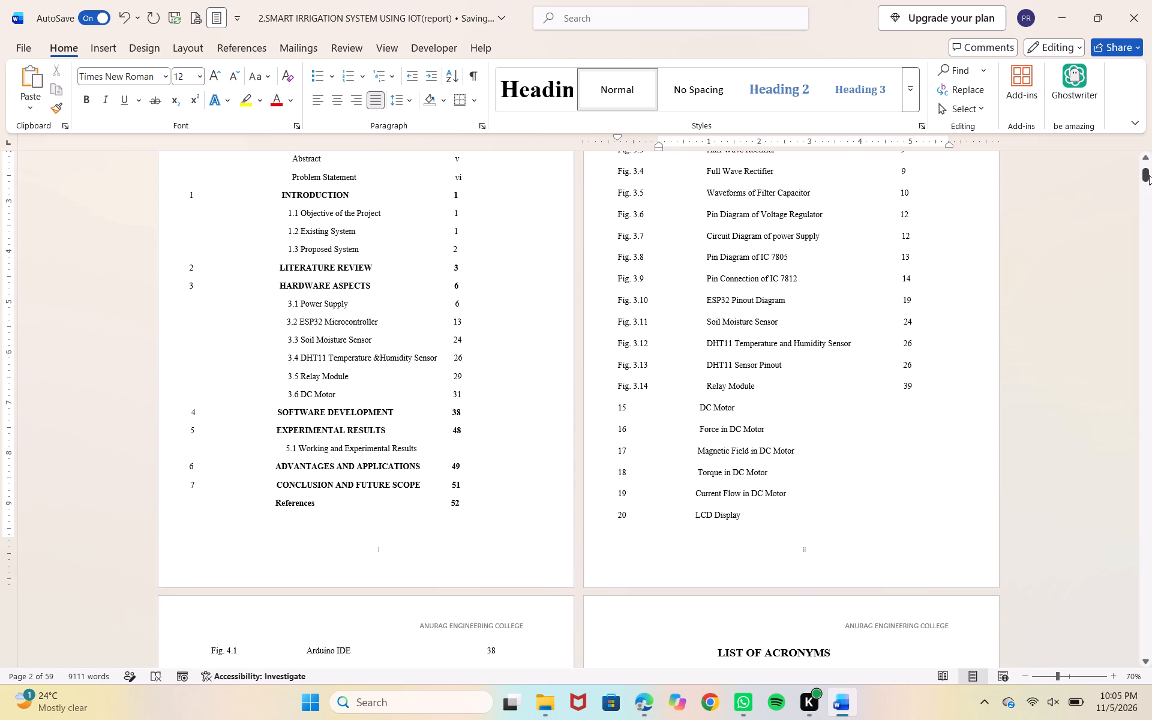
Check the relay picture's page in the report and correct the Fig. 3.14 Relay Module page number to 29 in the list of figures.
left_click_drag(1149, 175, 1151, 491)
scroll(1049, 444, "down", 20)
scroll(1049, 444, "down", 11)
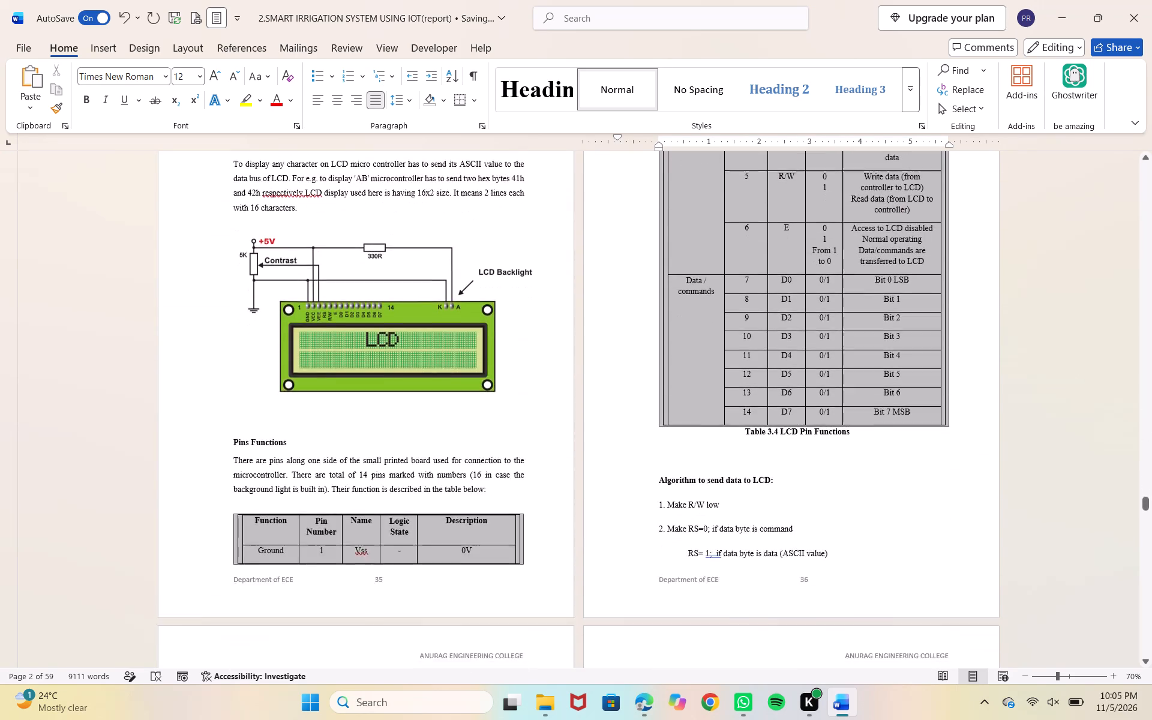
scroll(1019, 435, "up", 20)
scroll(1019, 435, "up", 20)
scroll(1019, 435, "up", 9)
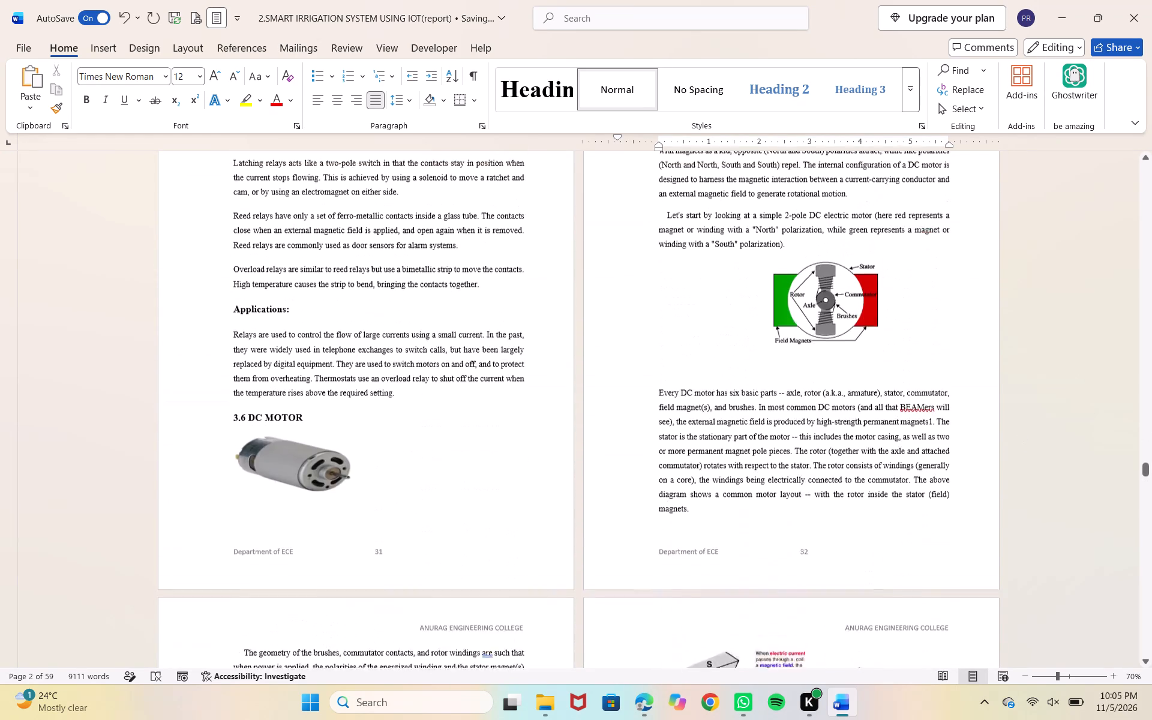
scroll(1019, 434, "up", 20)
scroll(1019, 434, "up", 1)
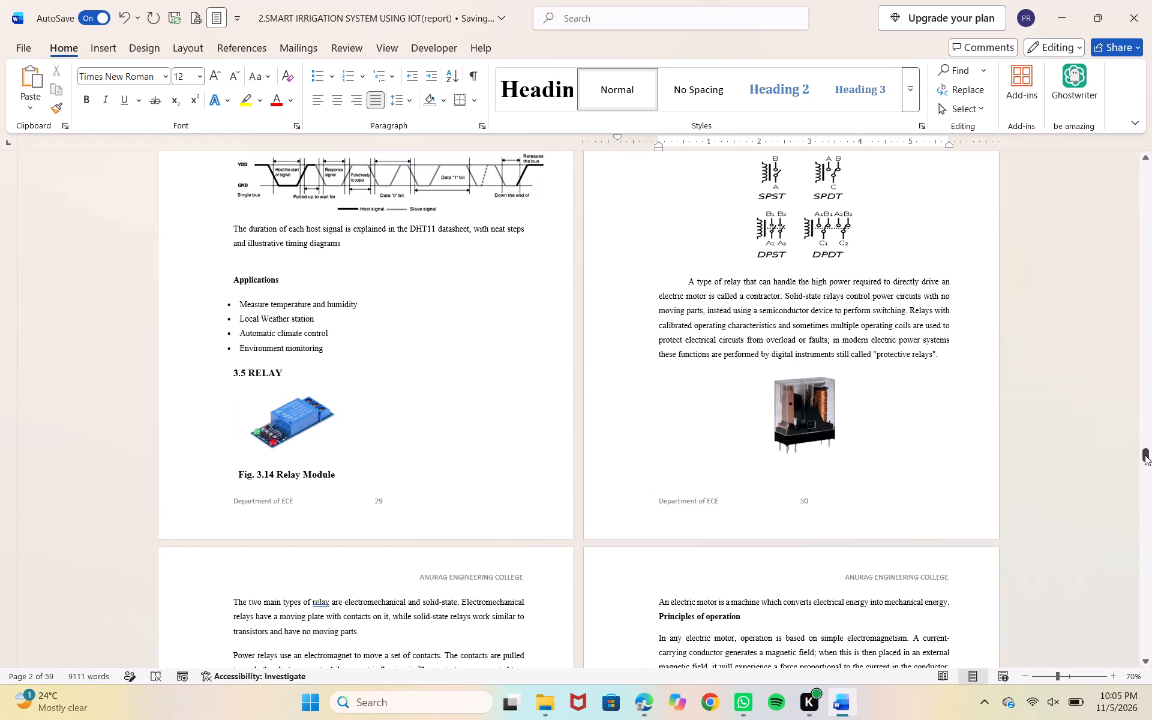
left_click_drag(1145, 455, 1136, 193)
scroll(1010, 350, "up", 8)
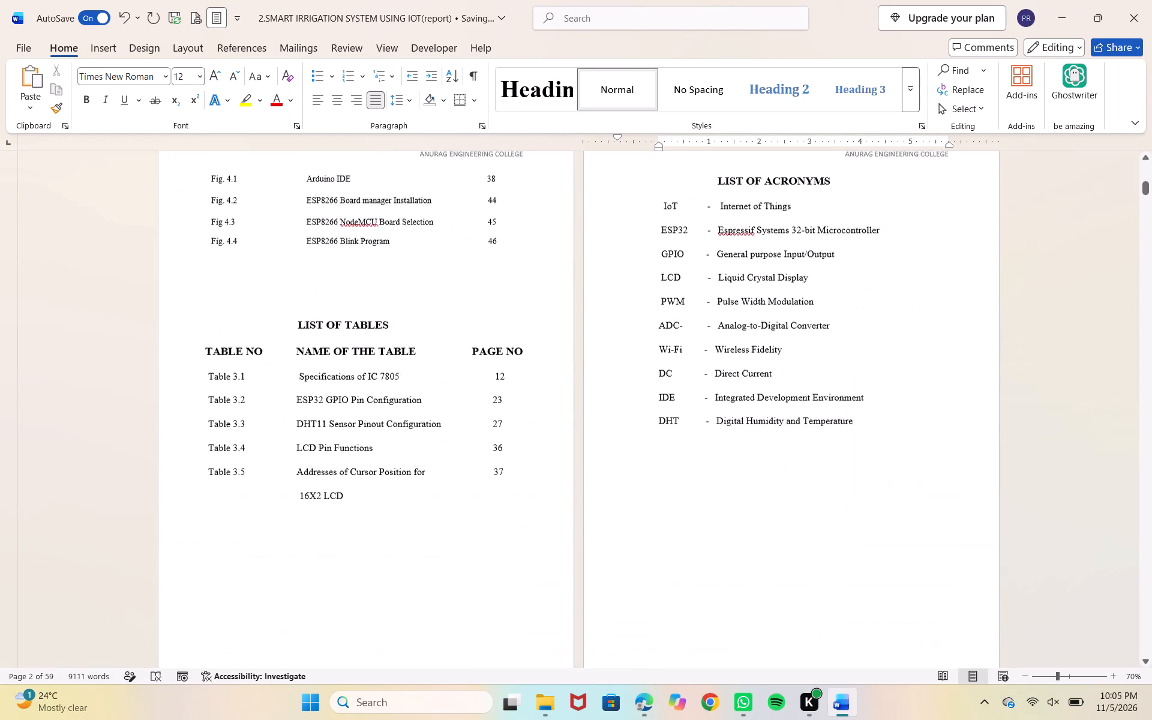
scroll(856, 408, "up", 16)
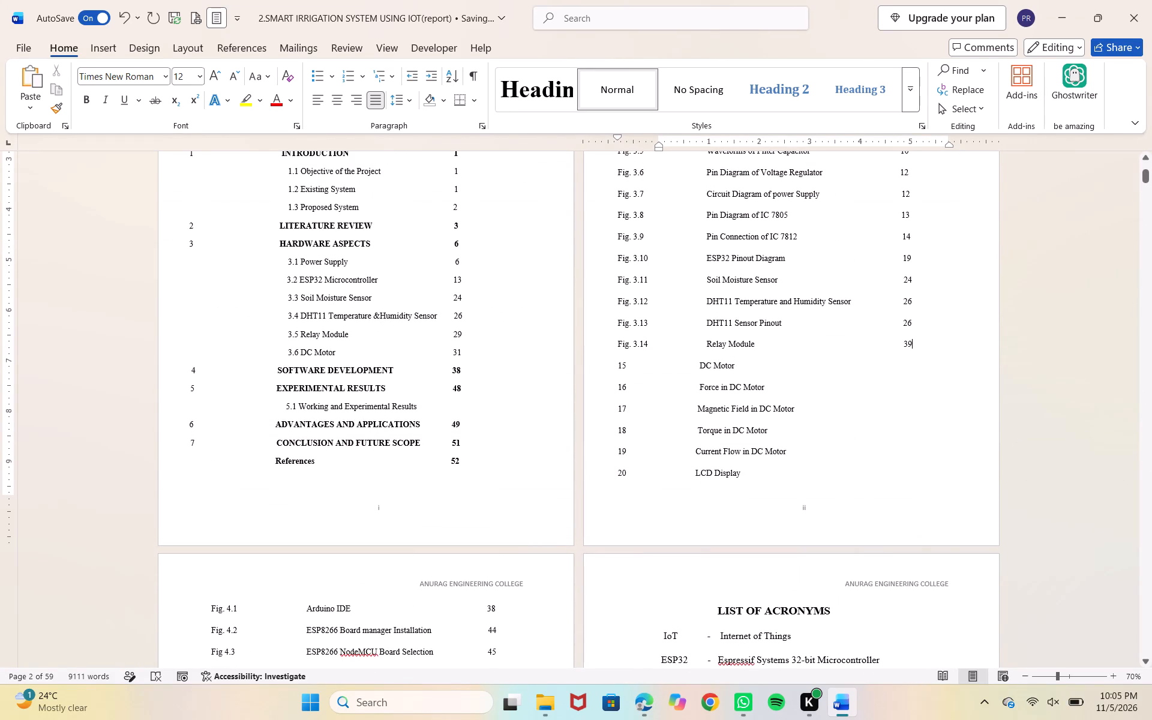
left_click(909, 347)
key("BackSpace")
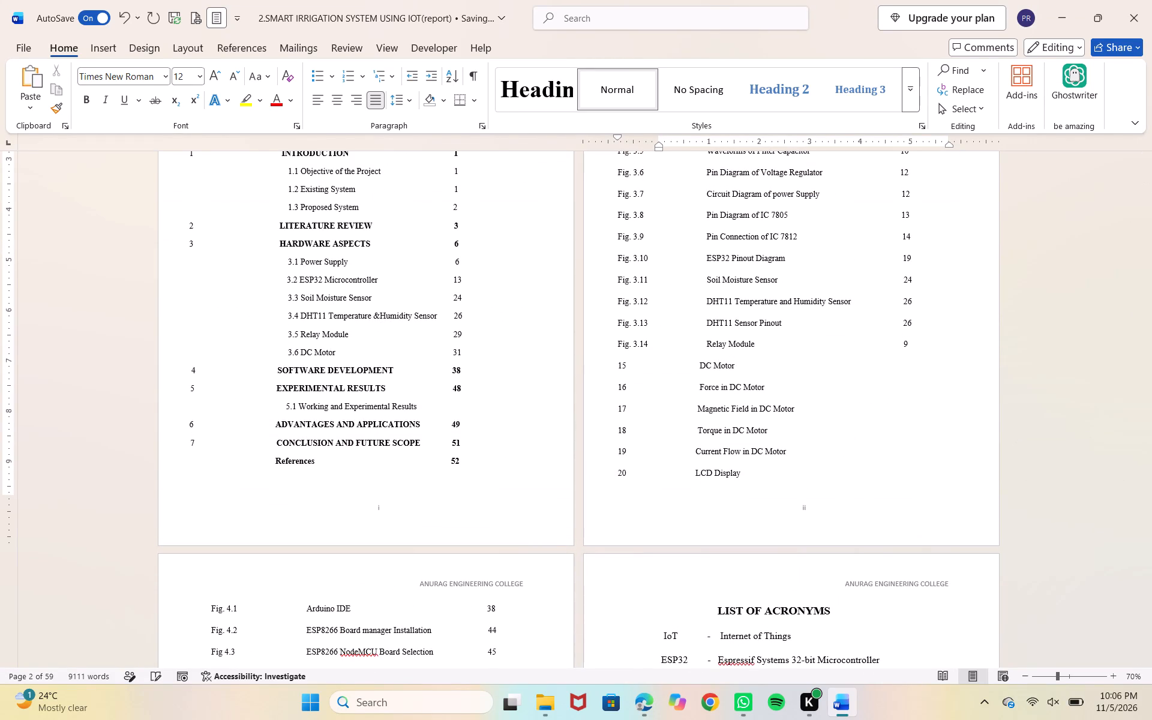
key("2")
left_click(787, 371)
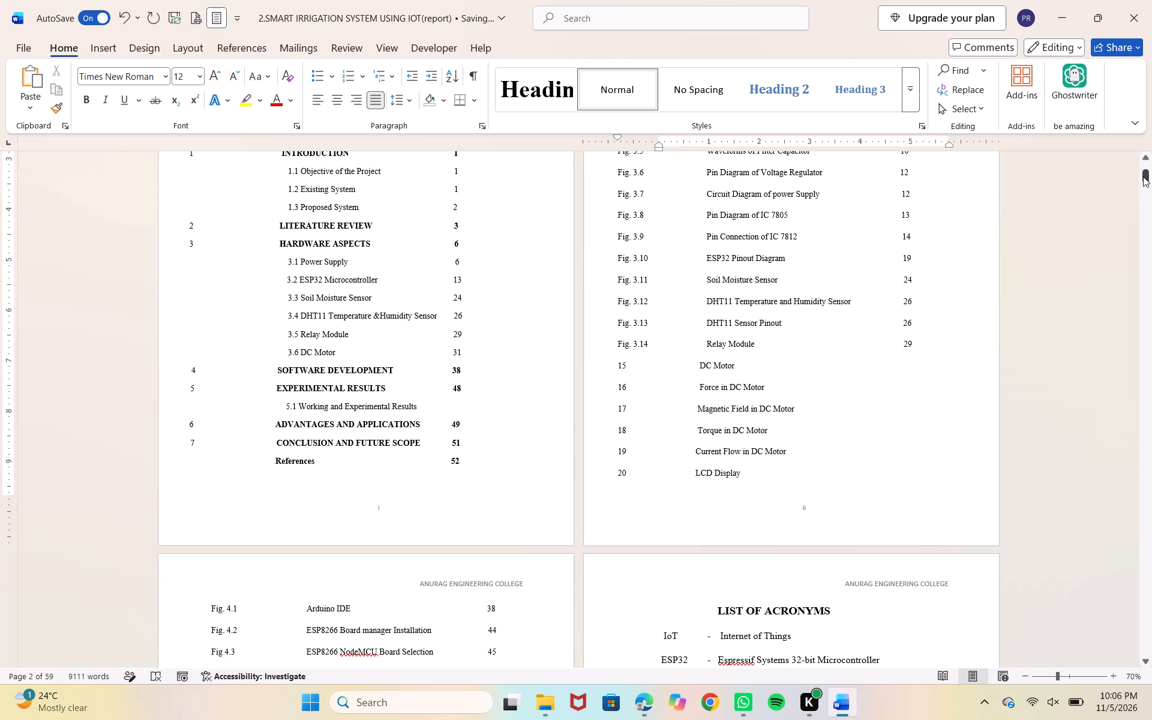
Add the caption "Fig. 3.15 DC Motor" on a new line below the motor picture in section 3.6 and save the report.
left_click_drag(1143, 176, 1151, 380)
scroll(1151, 381, "down", 4)
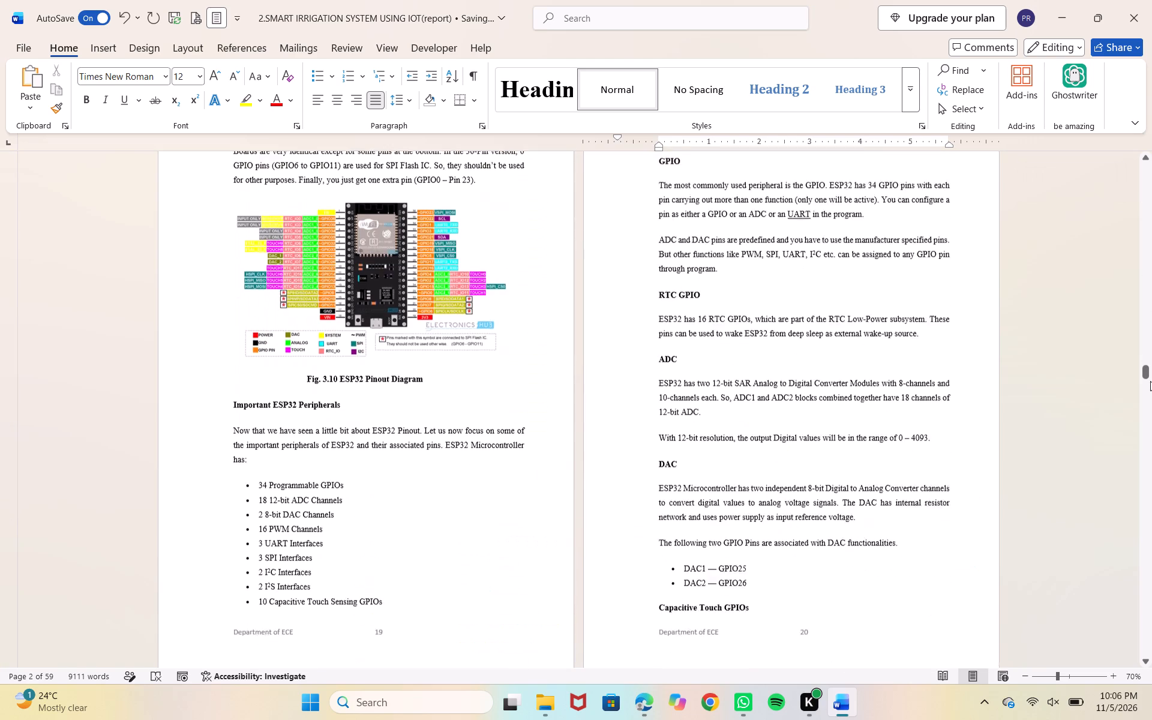
scroll(1150, 381, "down", 6)
scroll(1150, 382, "down", 20)
scroll(1150, 382, "down", 4)
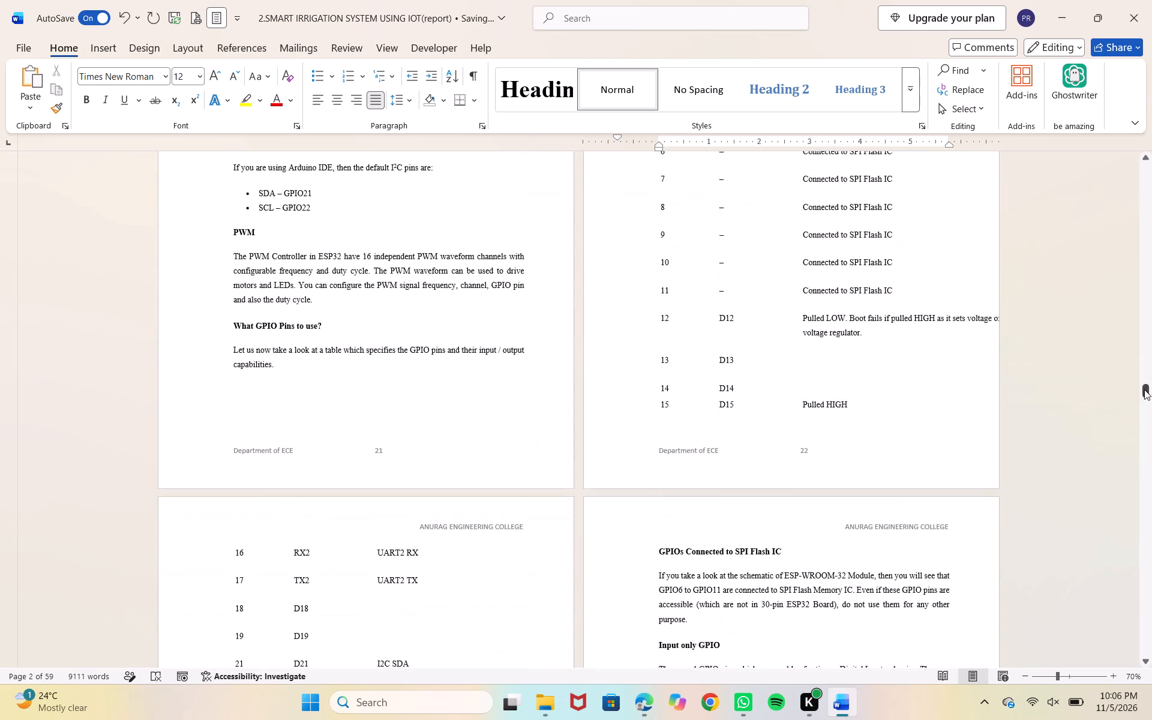
left_click_drag(1145, 392, 1147, 403)
scroll(1147, 403, "down", 20)
scroll(1147, 403, "down", 2)
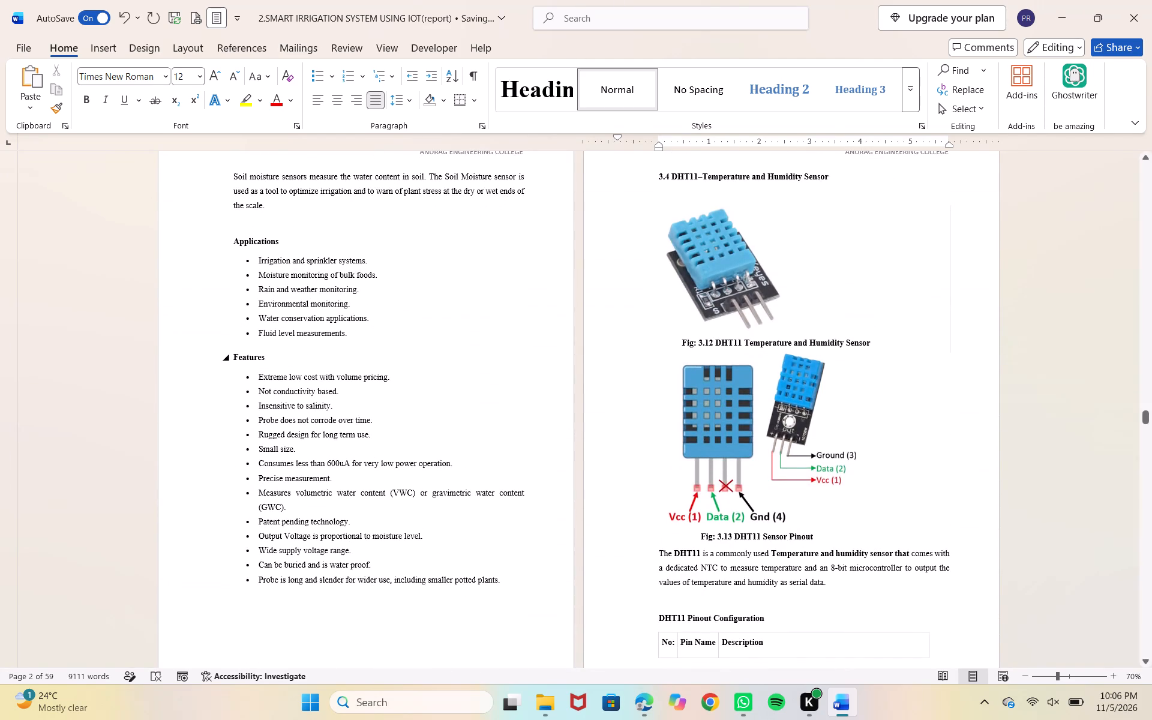
scroll(737, 416, "down", 8)
scroll(764, 408, "down", 17)
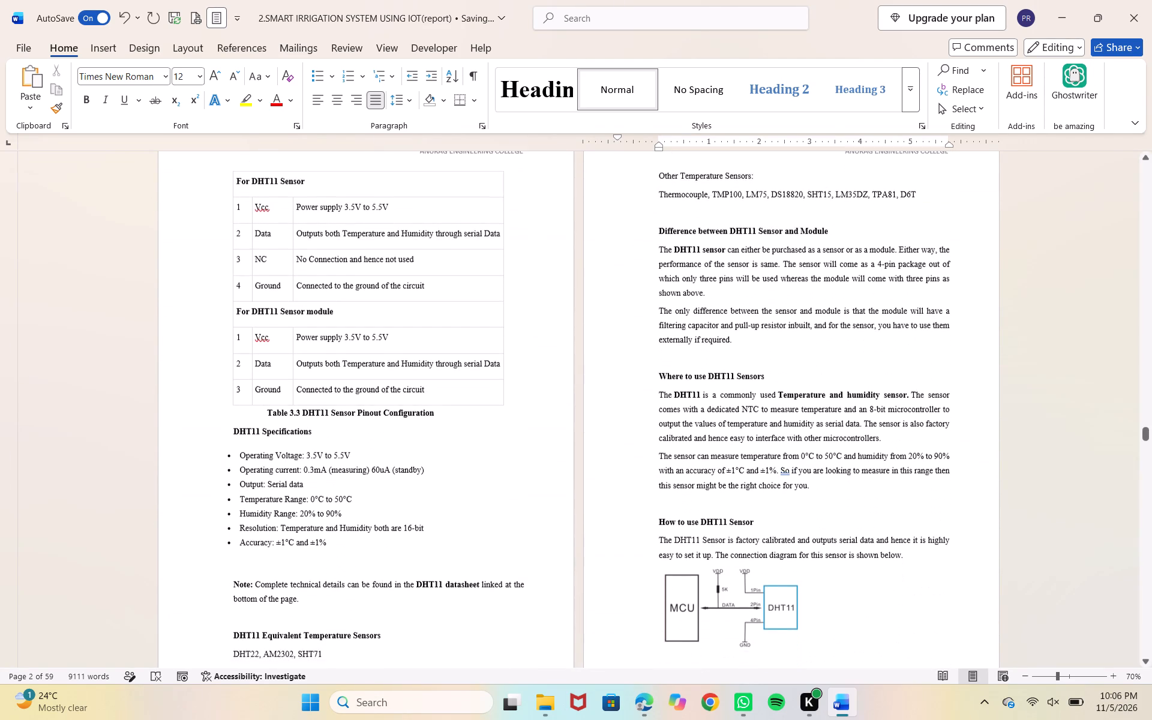
scroll(764, 407, "down", 15)
scroll(764, 406, "down", 13)
scroll(764, 404, "up", 8)
scroll(764, 404, "down", 8)
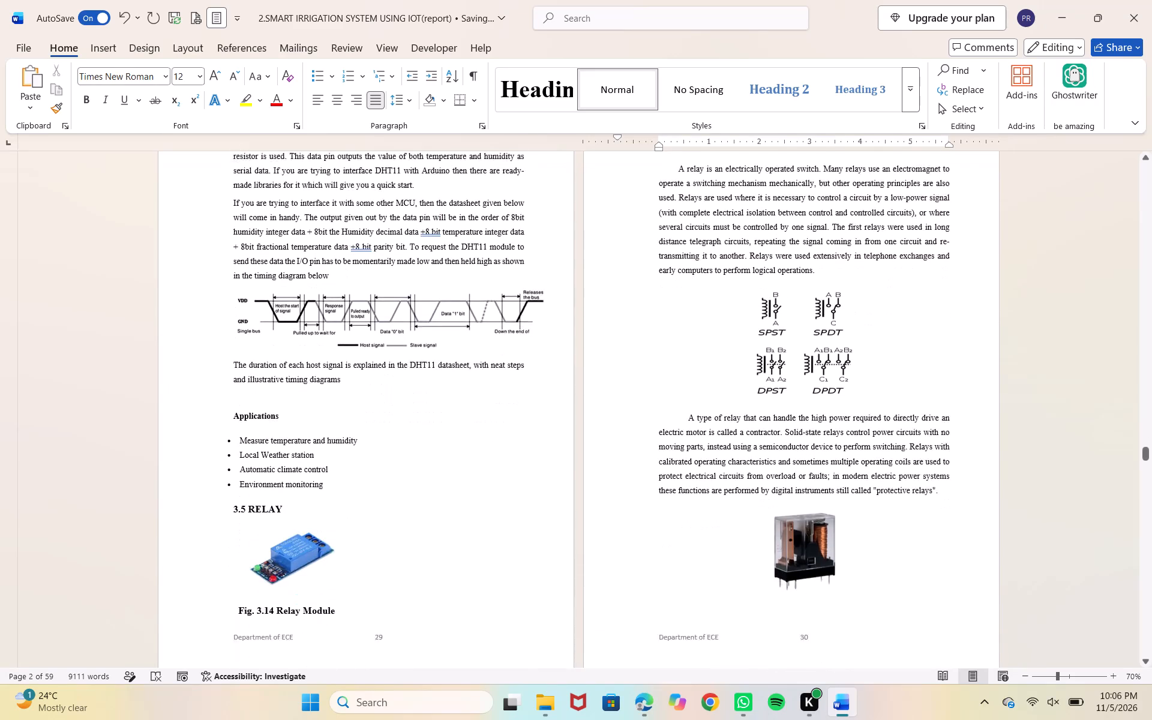
scroll(764, 404, "down", 5)
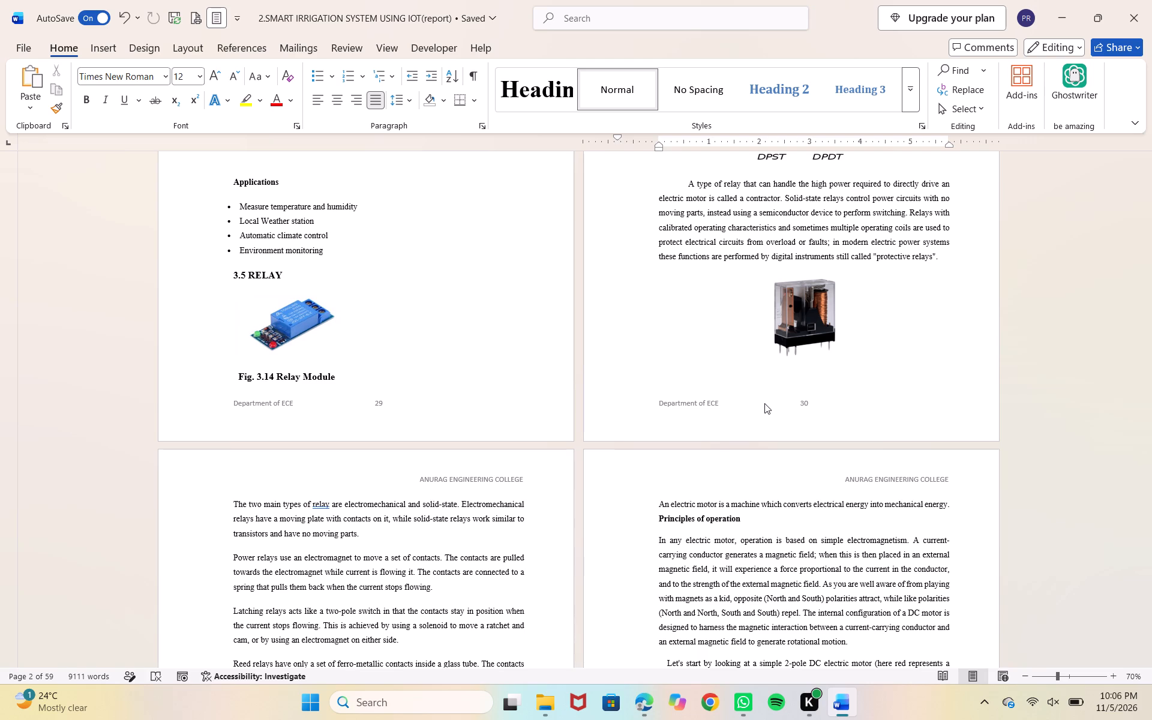
scroll(764, 403, "down", 13)
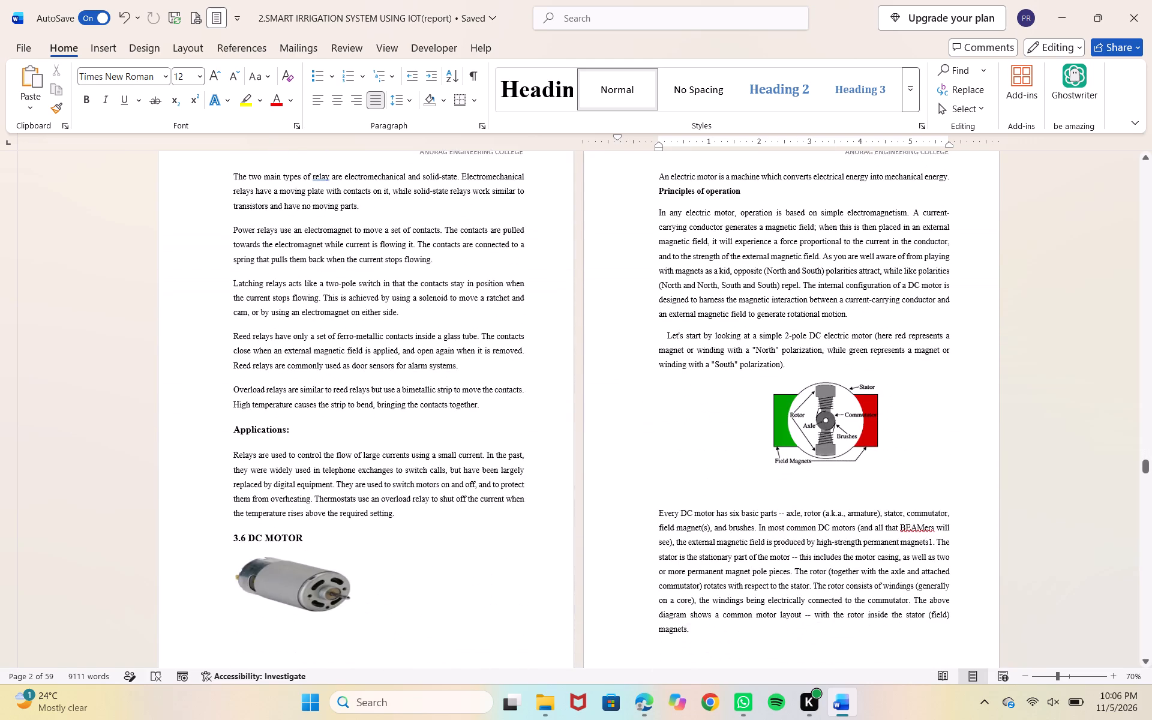
scroll(764, 403, "down", 7)
left_click(308, 431)
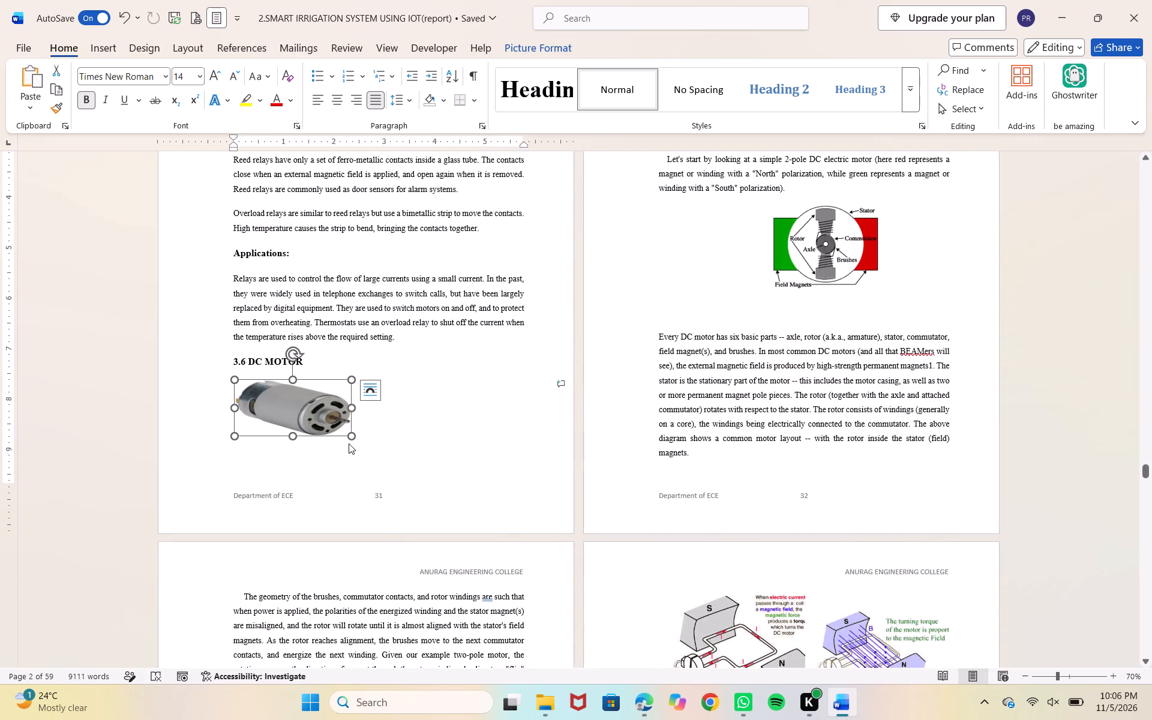
left_click(378, 445)
key("Return")
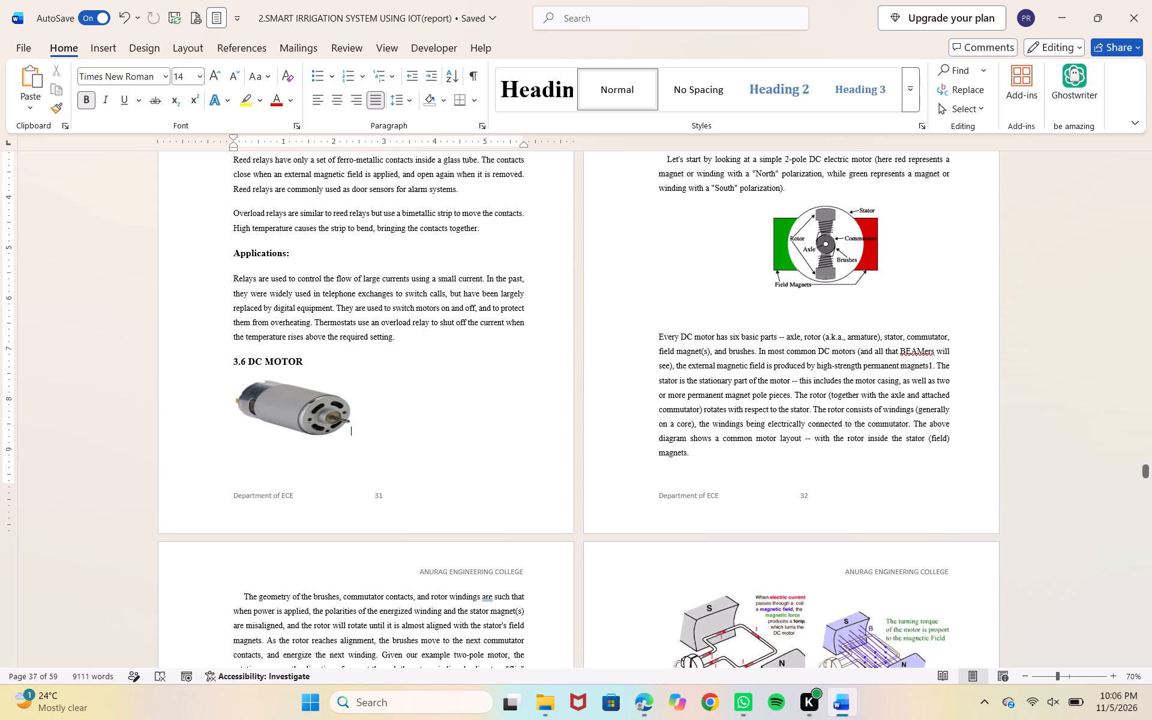
key("space")
type("Fig.")
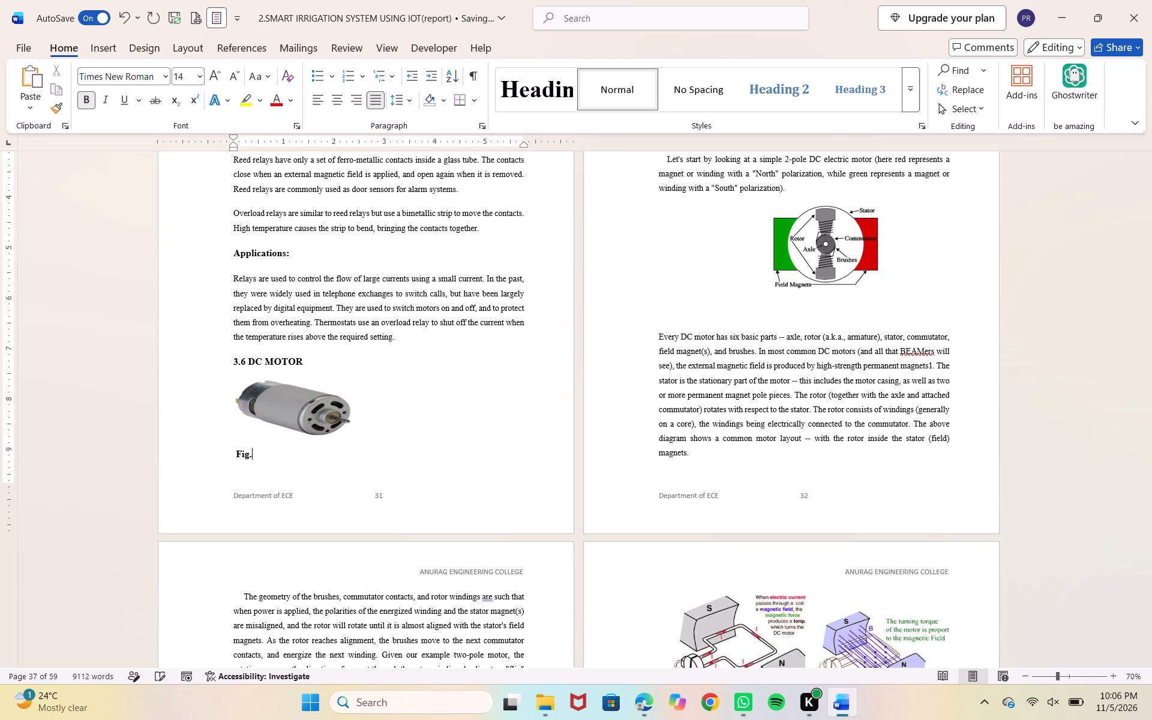
key("space")
key("3")
key("period")
scroll(379, 445, "up", 5)
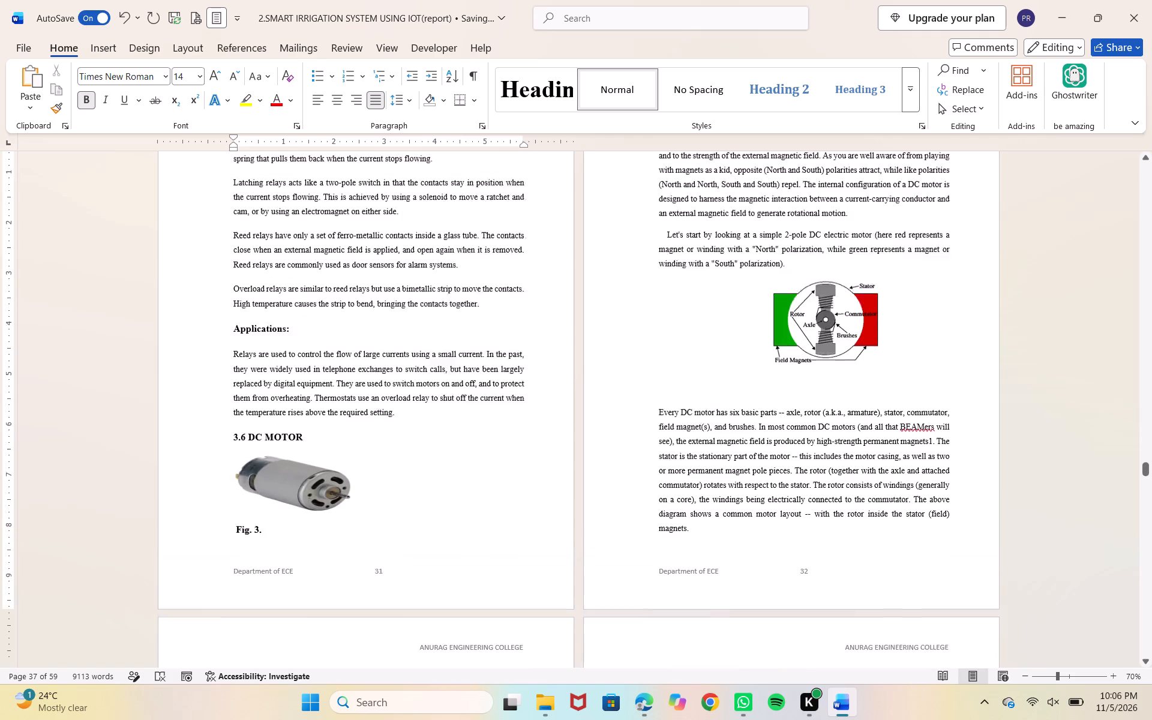
scroll(379, 445, "up", 17)
scroll(379, 445, "down", 12)
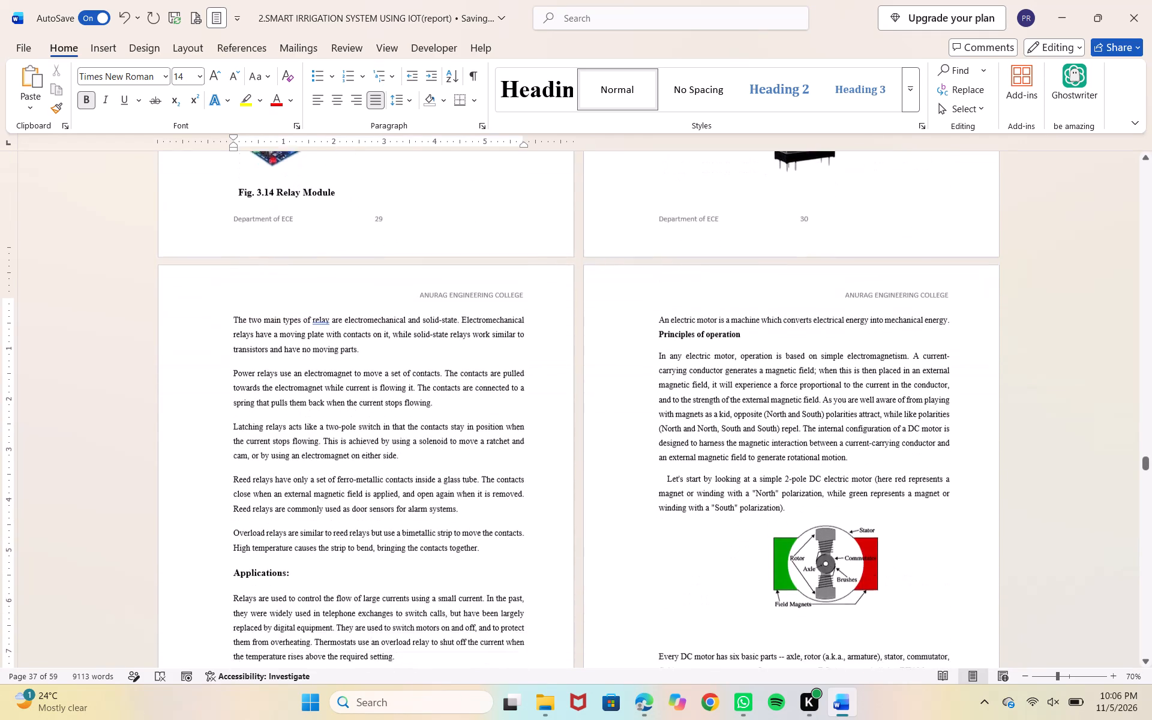
scroll(379, 445, "down", 5)
type("15")
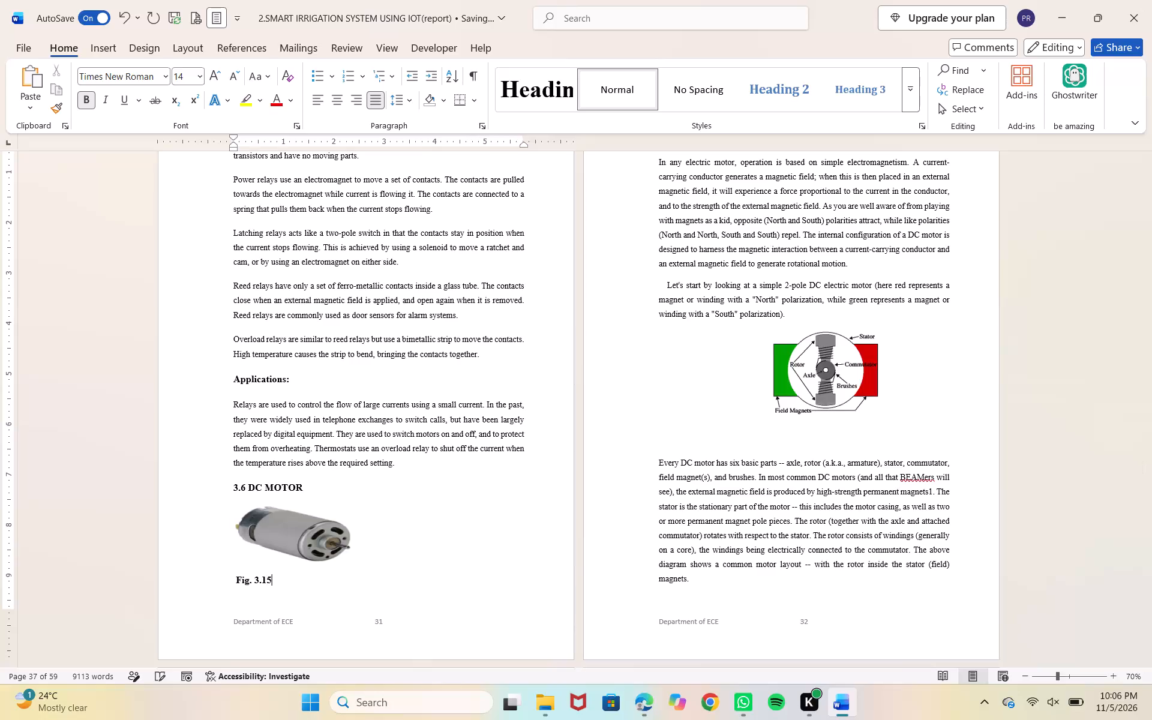
key("space")
type("DC Motor")
key("ctrl+s")
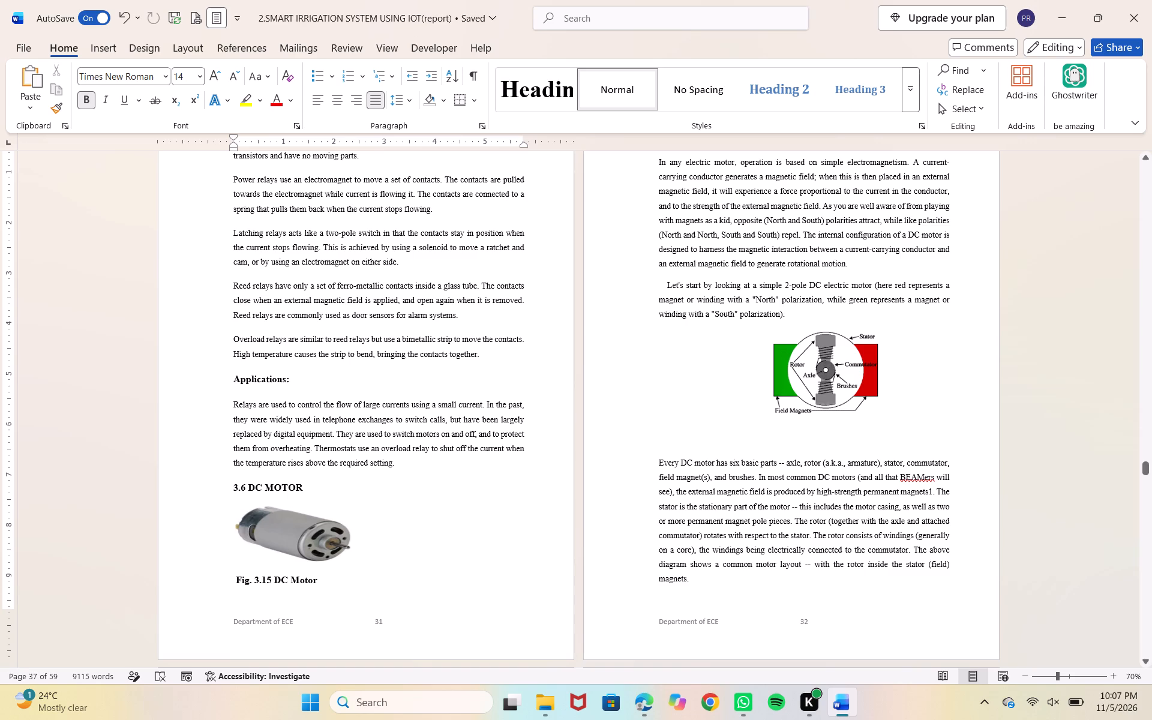
Add the page number 31 to the DC Motor entry in the list of figures, aligned with the page numbers above.
scroll(373, 560, "down", 2)
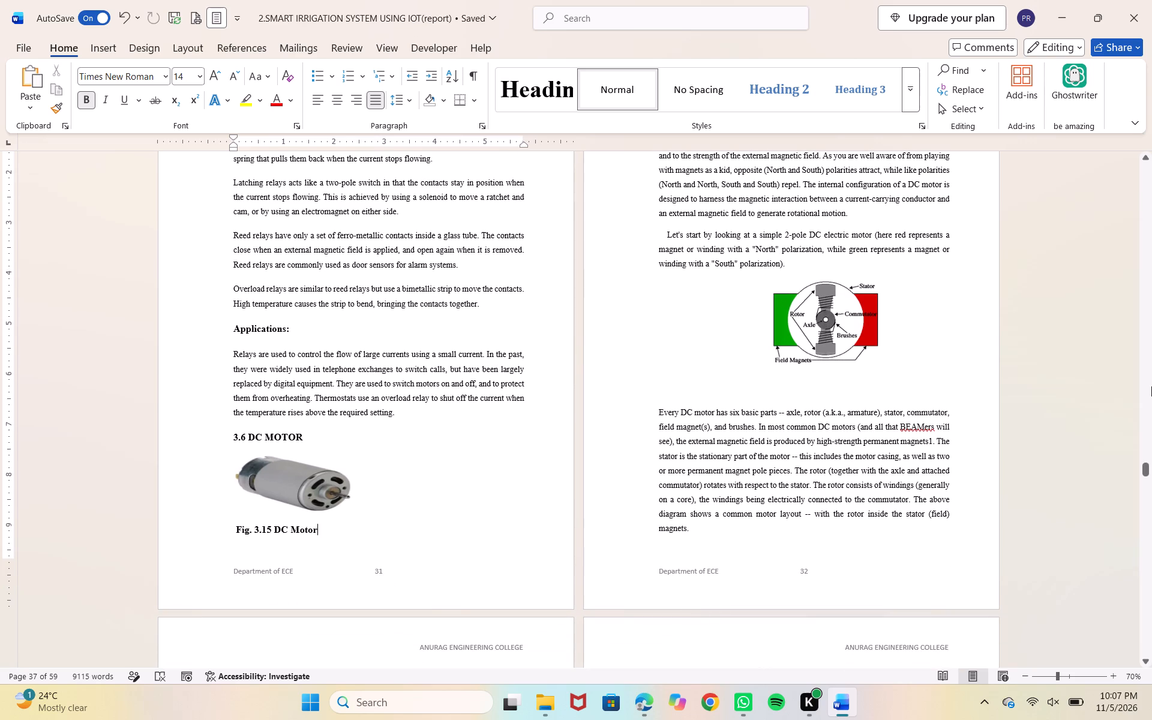
scroll(1126, 472, "up", 2)
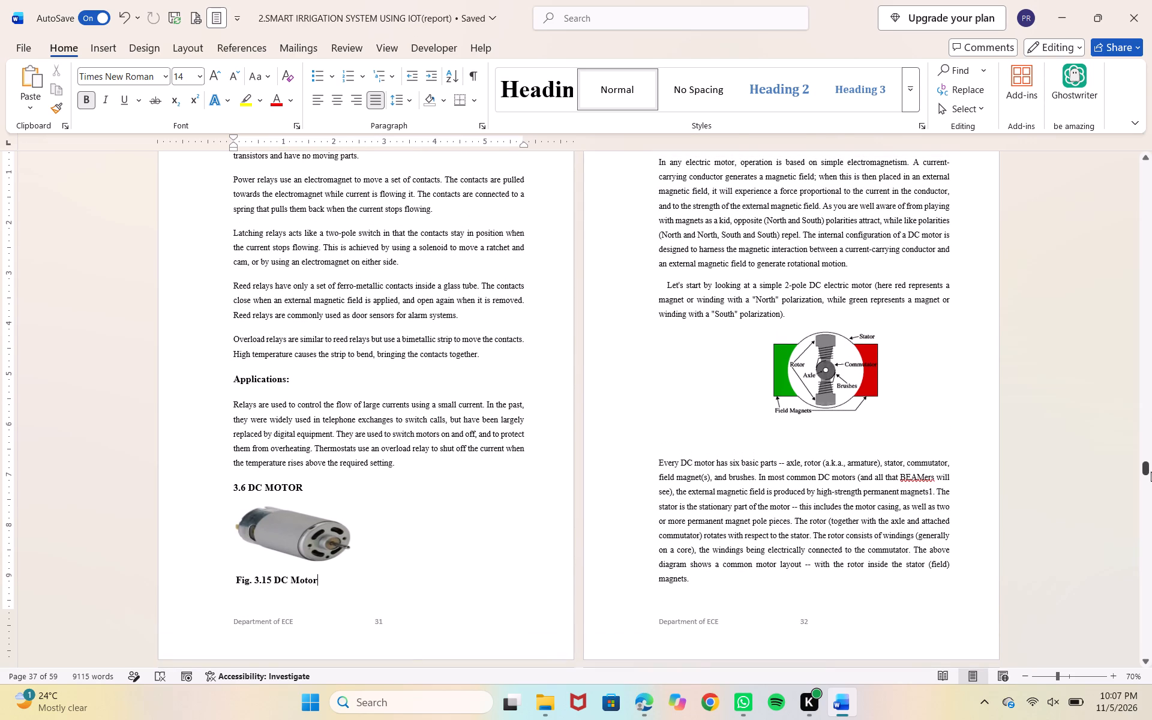
left_click_drag(1145, 469, 1150, 205)
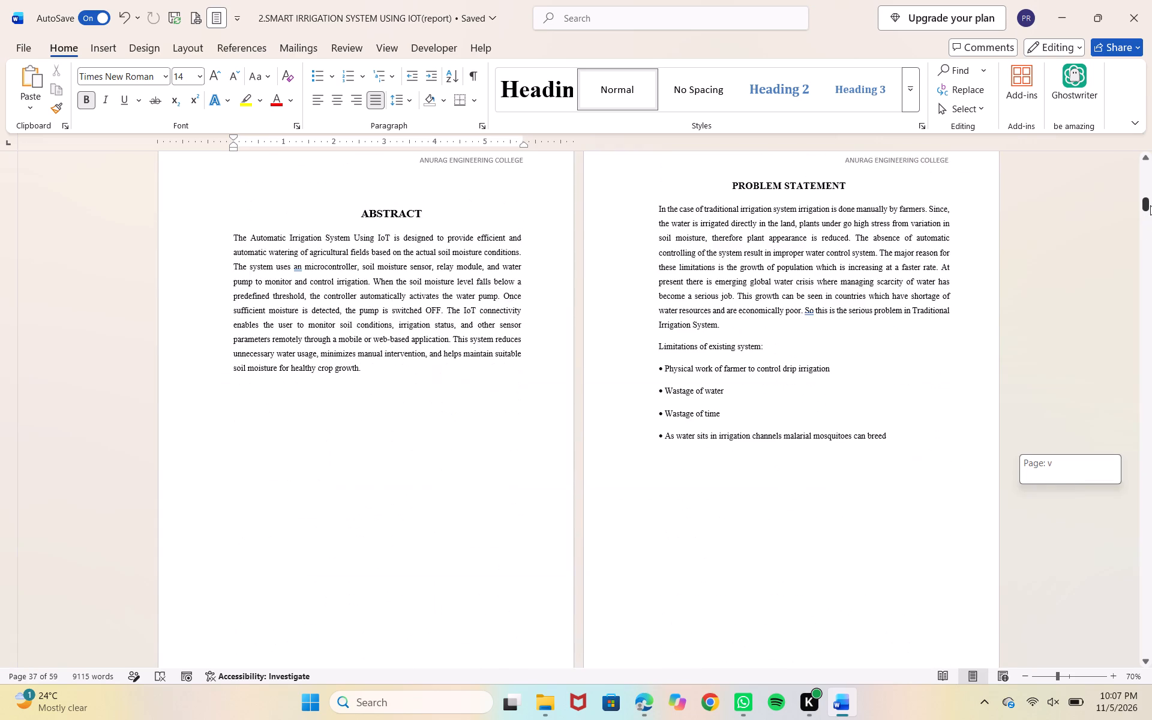
left_click_drag(1150, 205, 1151, 195)
scroll(786, 346, "up", 20)
scroll(786, 346, "up", 9)
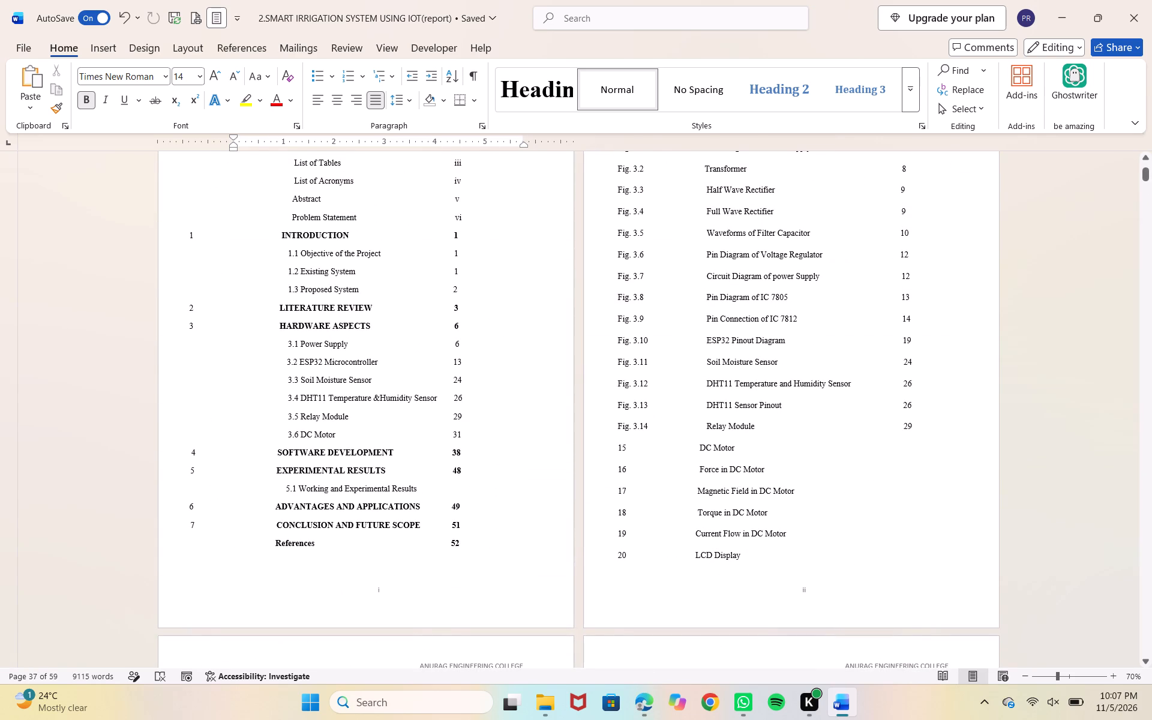
left_click(766, 449)
key("space")
key("space")
key("space")
key("space")
key("space")
key("space")
key("space")
key("space")
key("space")
key("space")
key("space")
key("space")
key("space")
key("space")
key("space")
key("space")
key("space")
key("space")
key("space")
key("space")
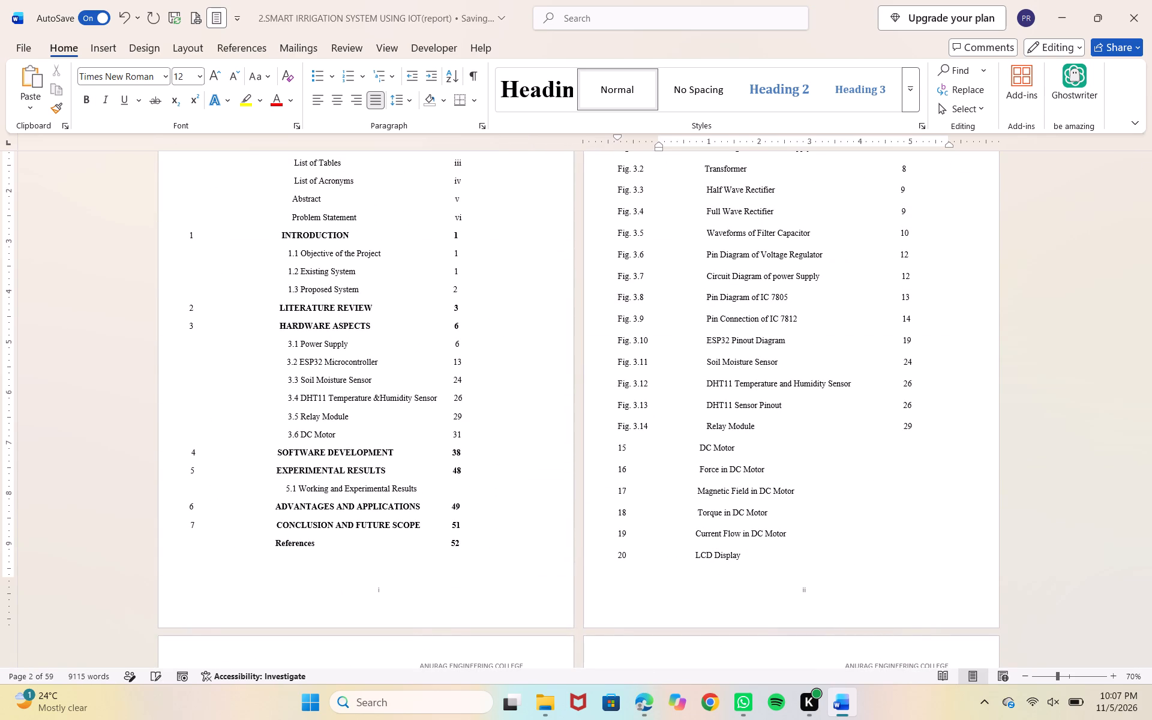
key("space")
key("space")
key("space")
key("space")
key("space")
key("space")
key("space")
key("space")
key("space")
key("space")
key("space")
key("space")
key("space")
key("space")
key("space")
key("space")
key("space")
key("space")
key("space")
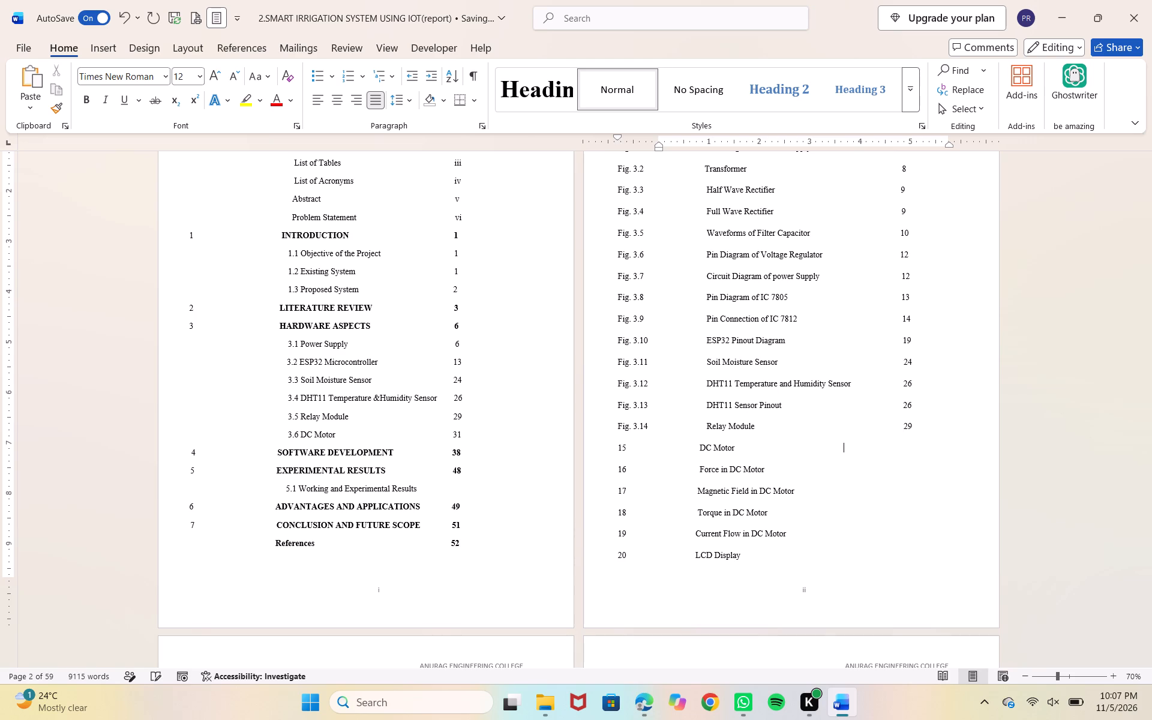
type("31")
key("space")
key("Left")
key("Left")
key("Left")
key("space")
key("space")
key("space")
key("space")
key("space")
key("space")
key("space")
key("space")
key("space")
key("space")
key("space")
key("space")
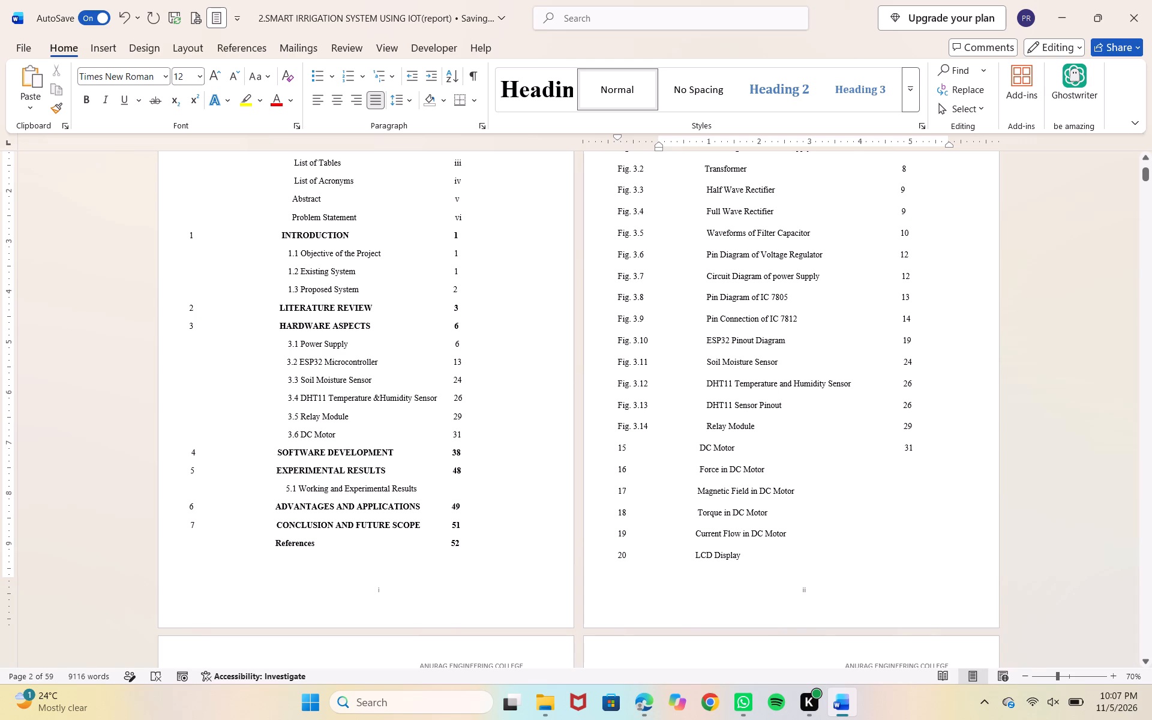
Renumber the DC Motor entry in the list of figures as Fig. 3.15.
left_click(617, 448)
type("Fig")
type(". 3.")
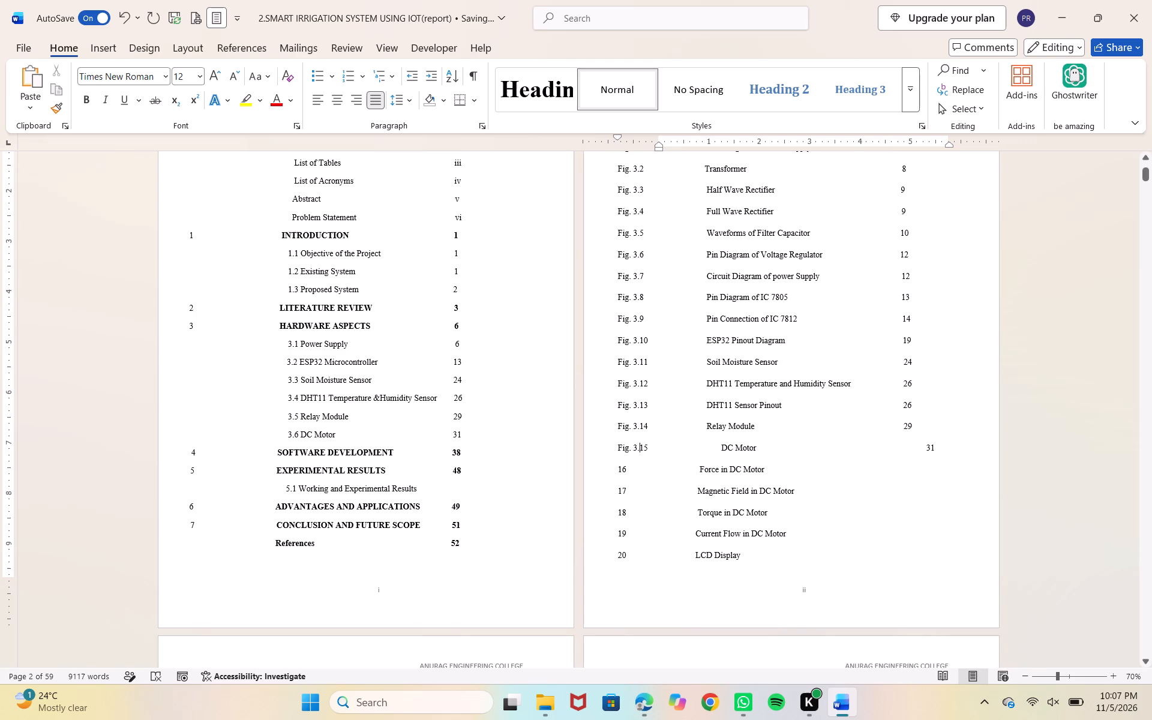
Remove the extra spaces before DC Motor and before its page number 31 to realign both with the columns above.
left_click(718, 451)
key("Right")
key("BackSpace")
key("BackSpace")
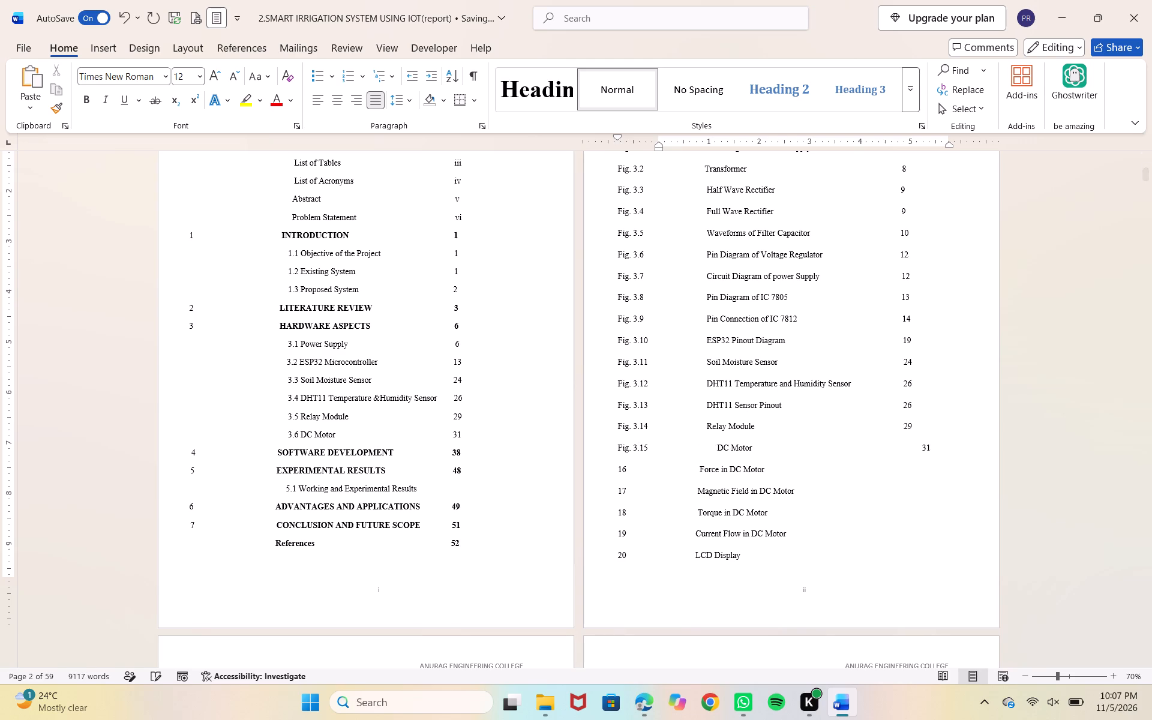
key("BackSpace")
key("BackSpace")
key("BackSpace")
key("BackSpace")
key("BackSpace")
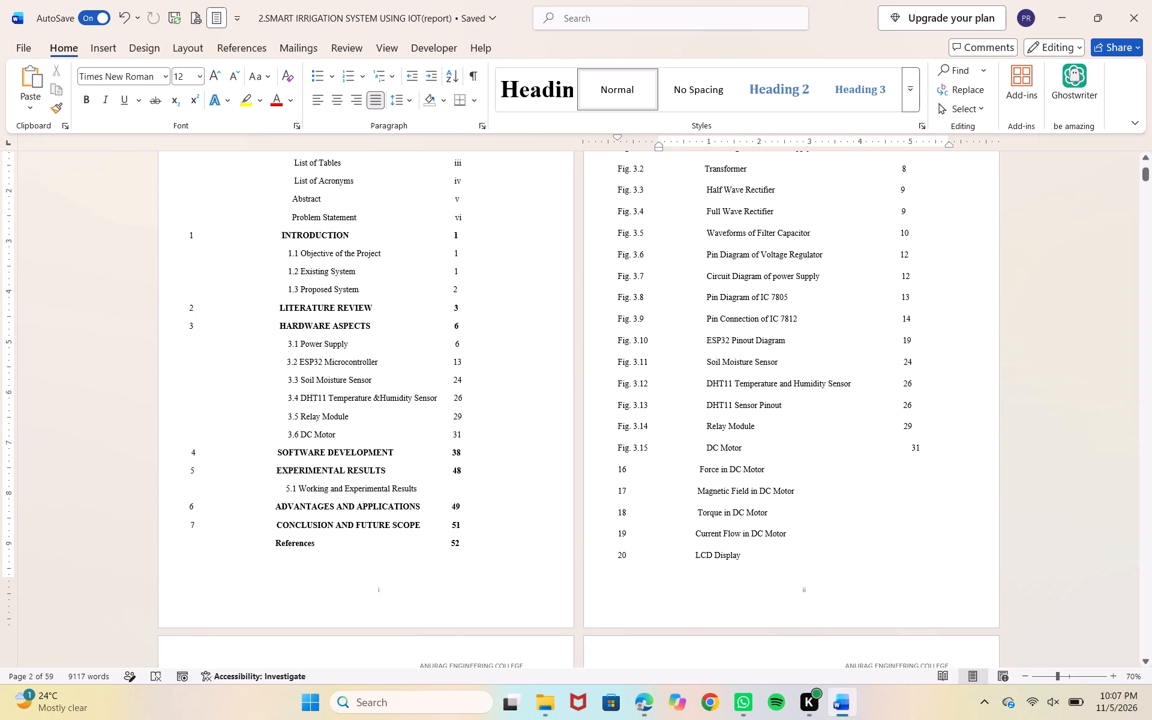
left_click(911, 448)
key("BackSpace")
key("BackSpace")
key("BackSpace")
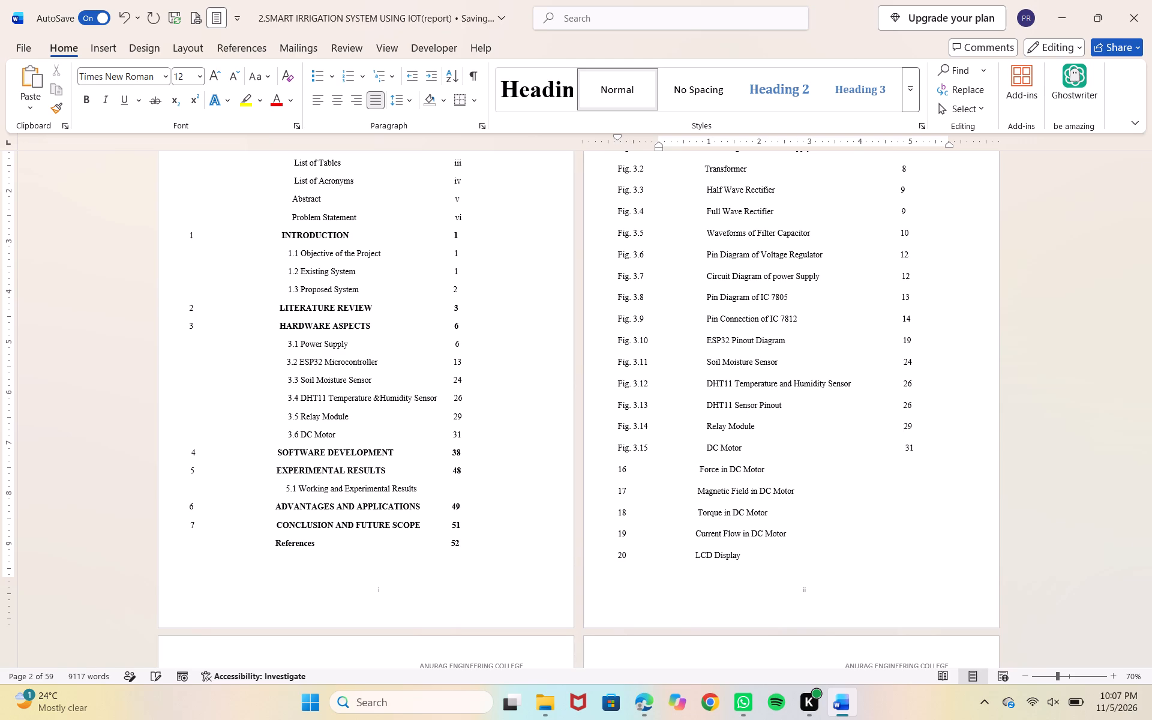
Add the indented caption "Fig.3.16" on the empty line below the four-picture DC motor table on page 34.
left_click(898, 487)
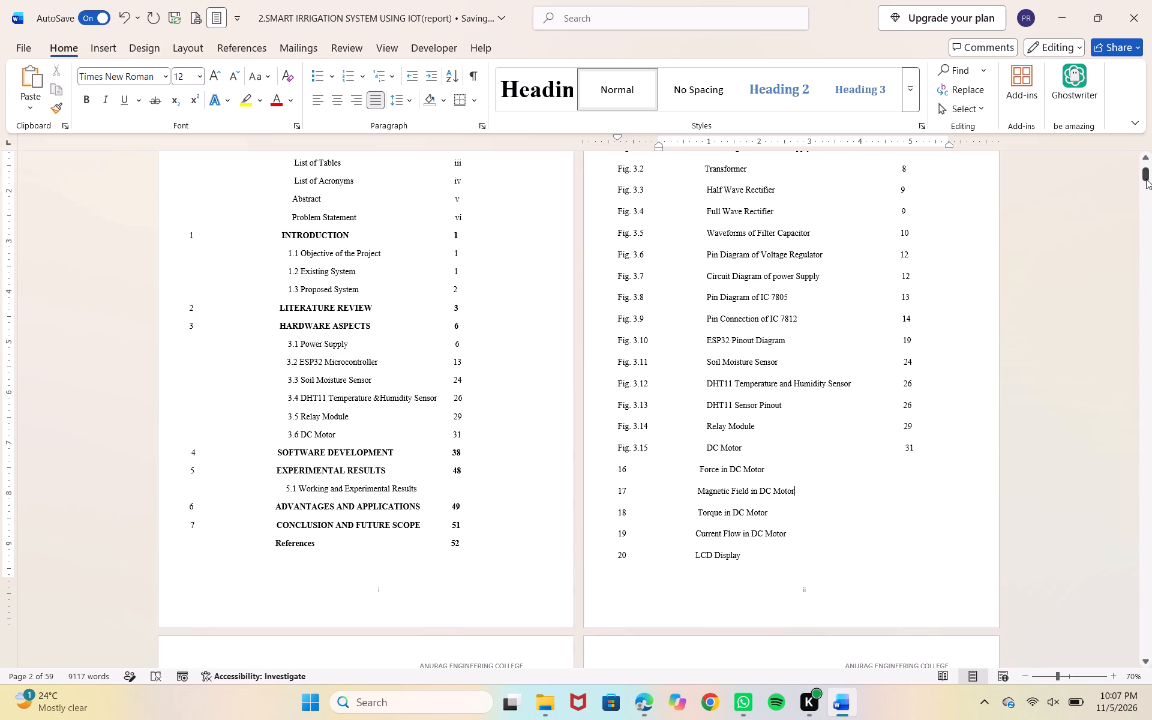
left_click_drag(1146, 179, 1151, 453)
scroll(1138, 454, "down", 20)
scroll(1135, 452, "down", 7)
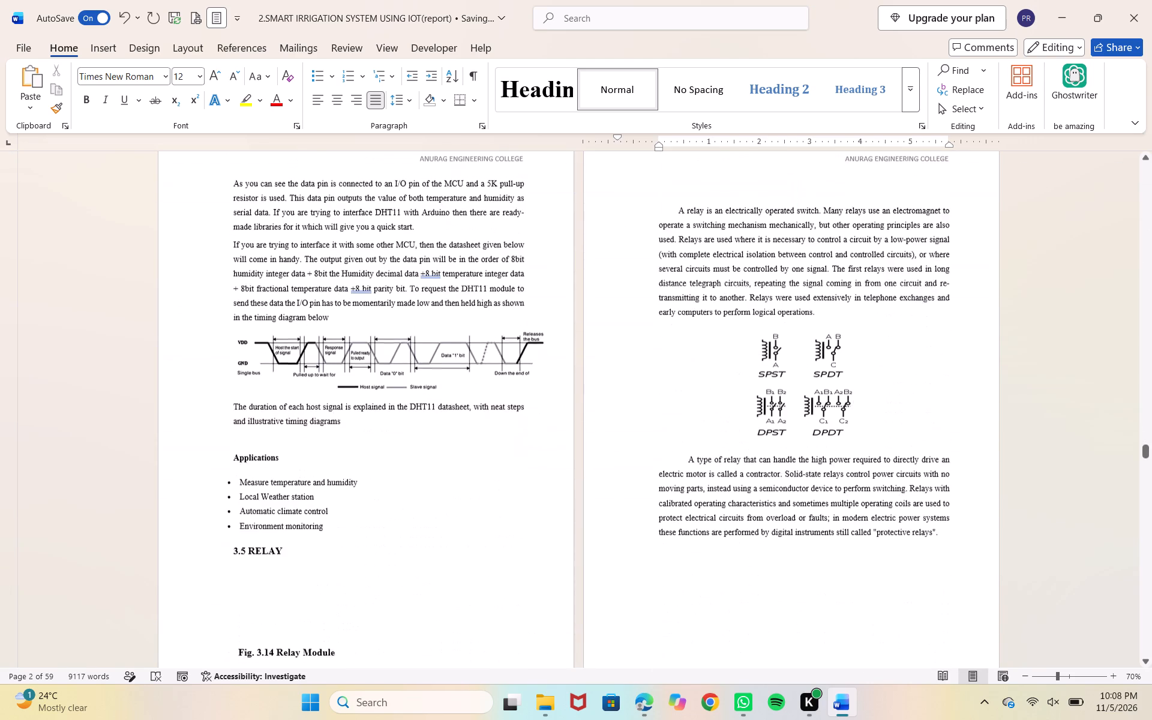
scroll(1135, 452, "down", 10)
scroll(1135, 451, "down", 13)
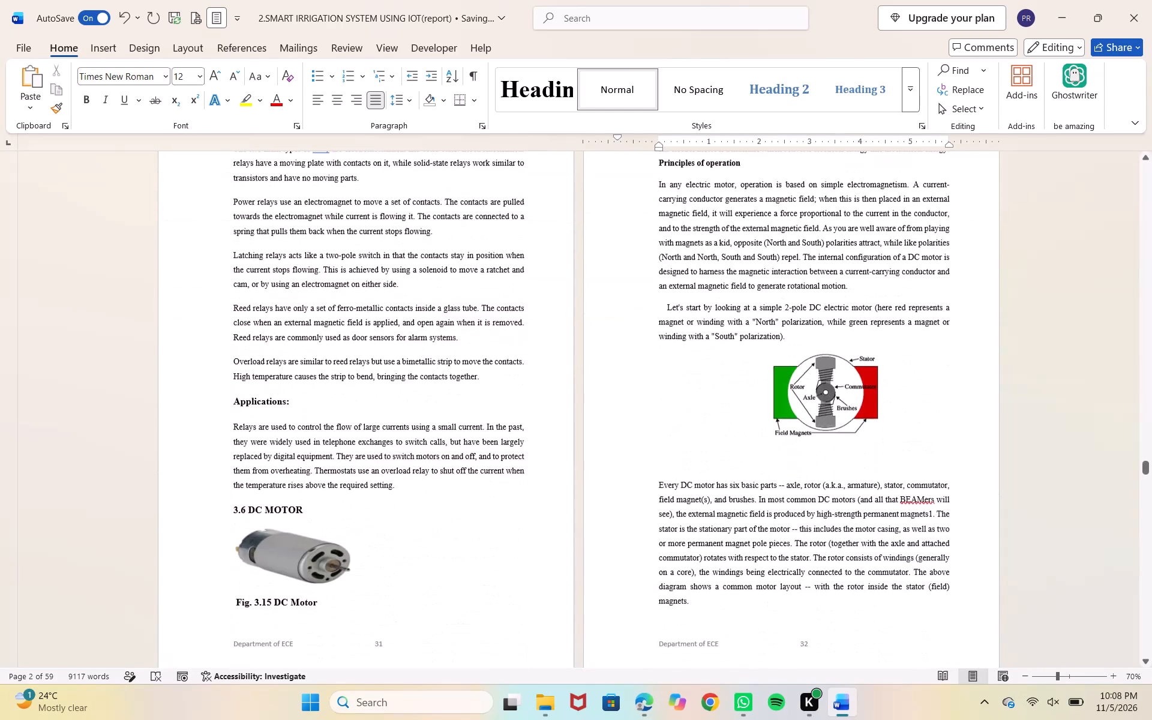
scroll(1137, 449, "down", 17)
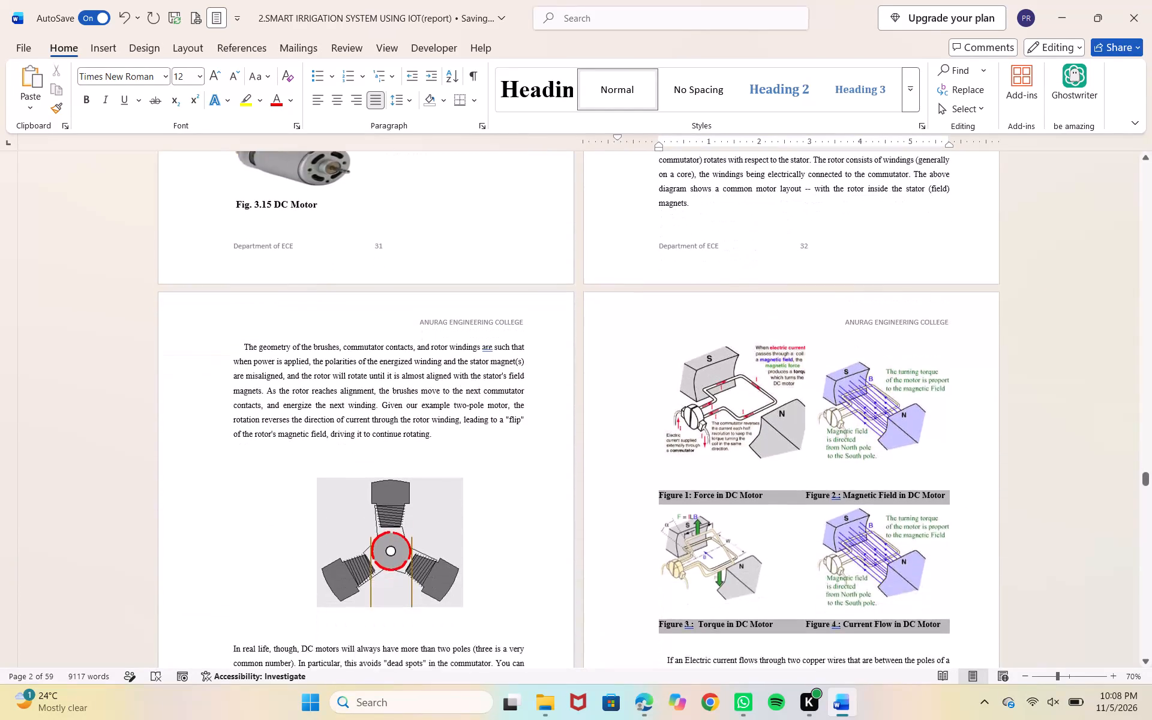
scroll(1137, 448, "down", 14)
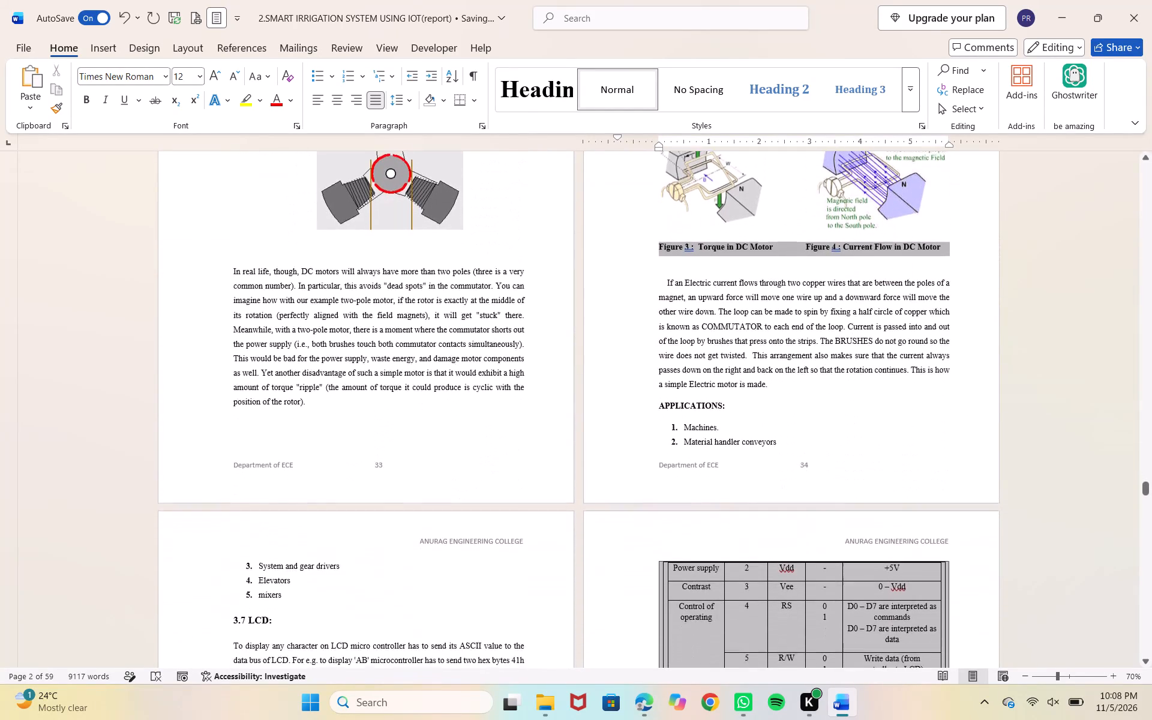
scroll(1138, 445, "down", 13)
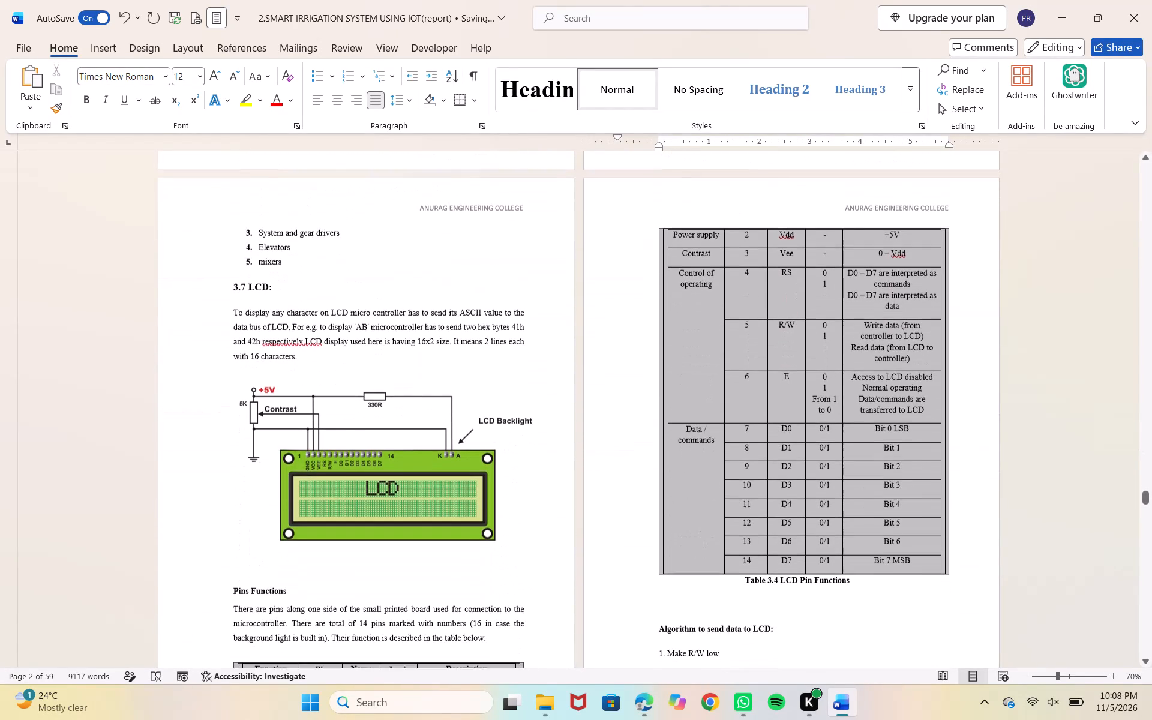
scroll(1138, 444, "up", 14)
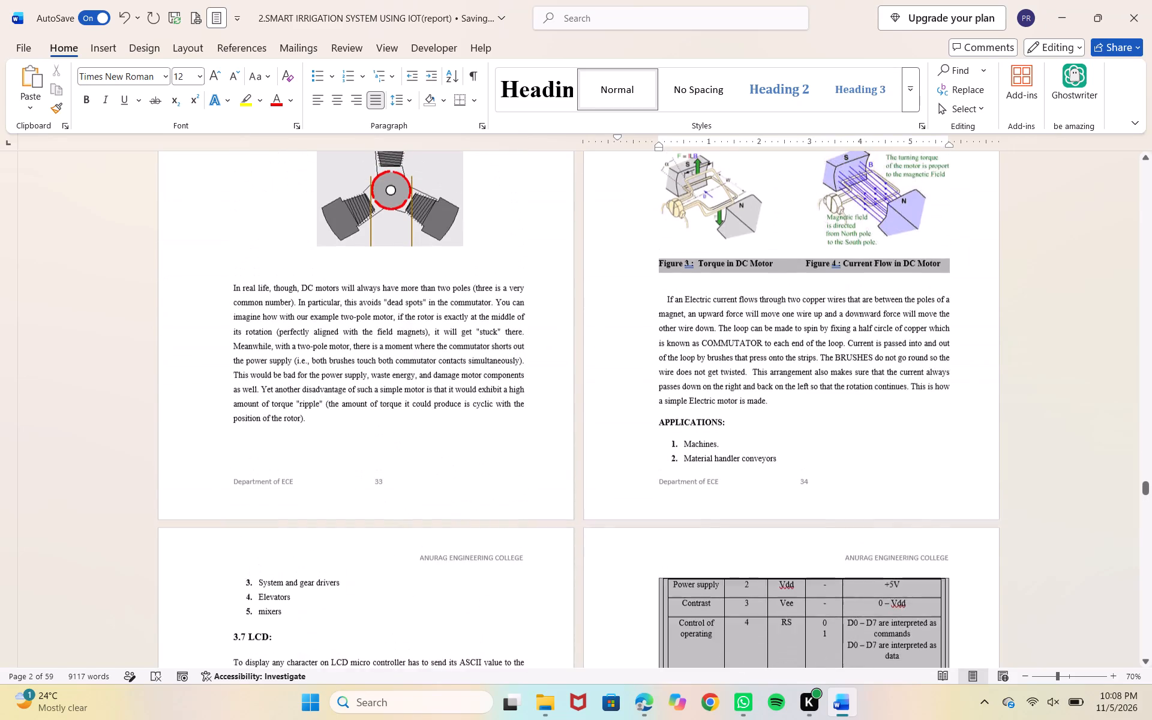
scroll(1138, 444, "up", 5)
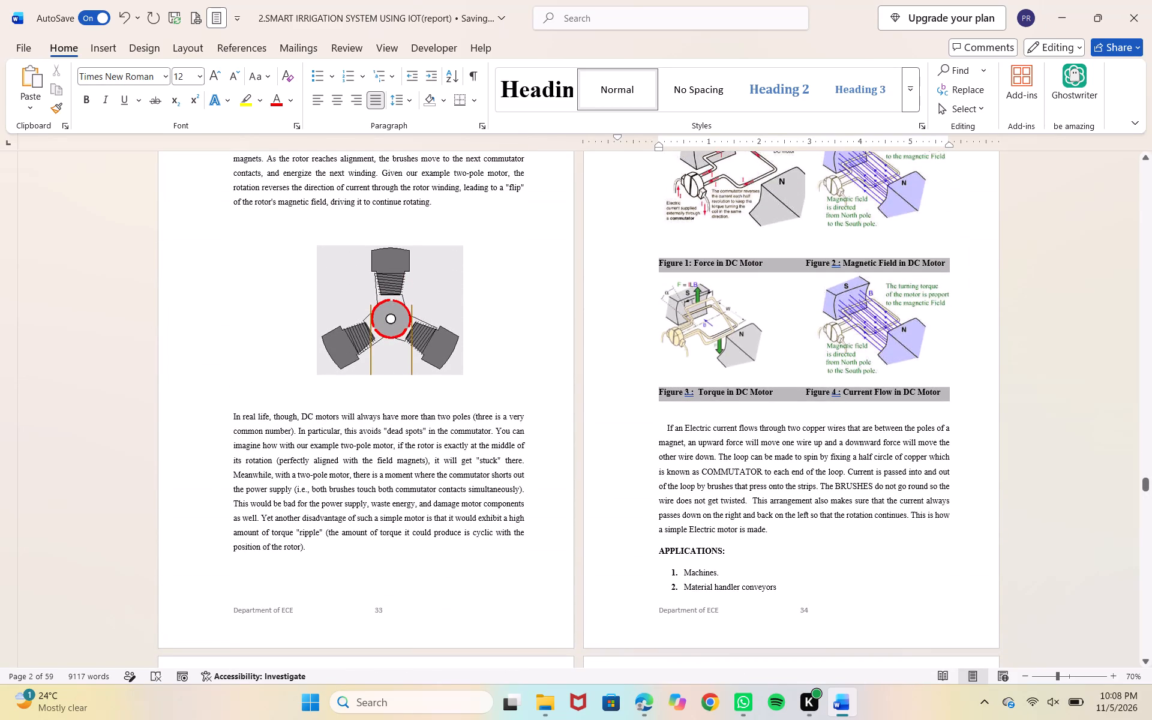
scroll(1049, 353, "up", 5)
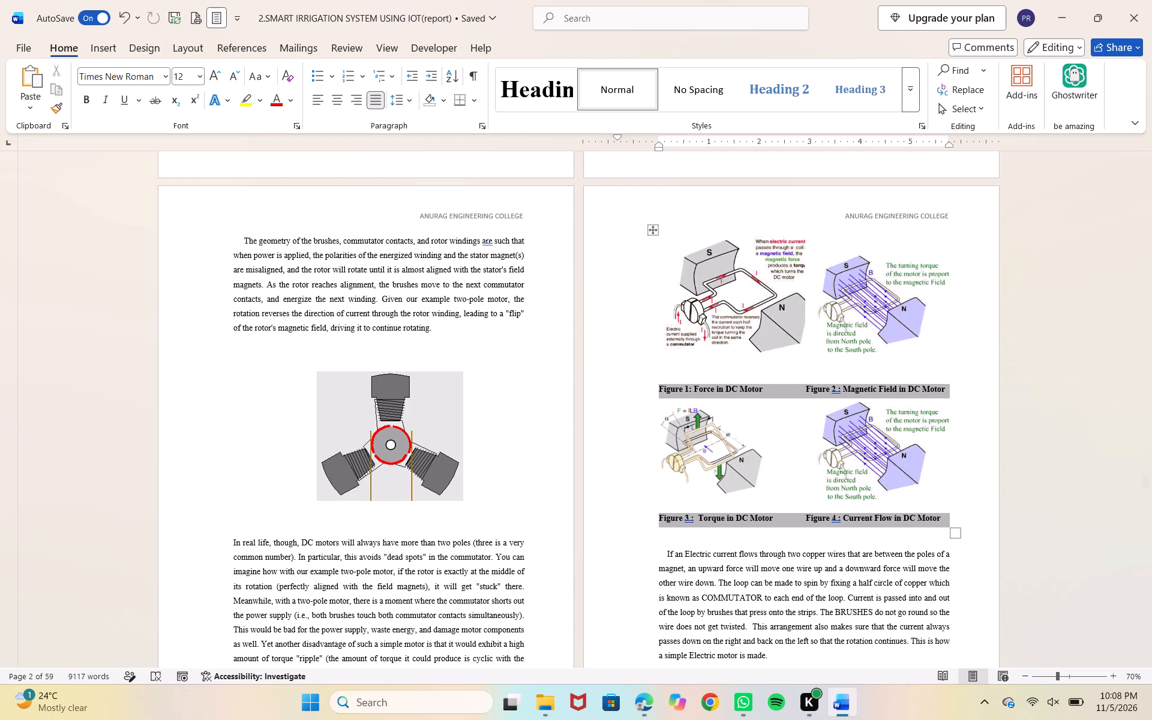
scroll(917, 497, "down", 4)
left_click(801, 440)
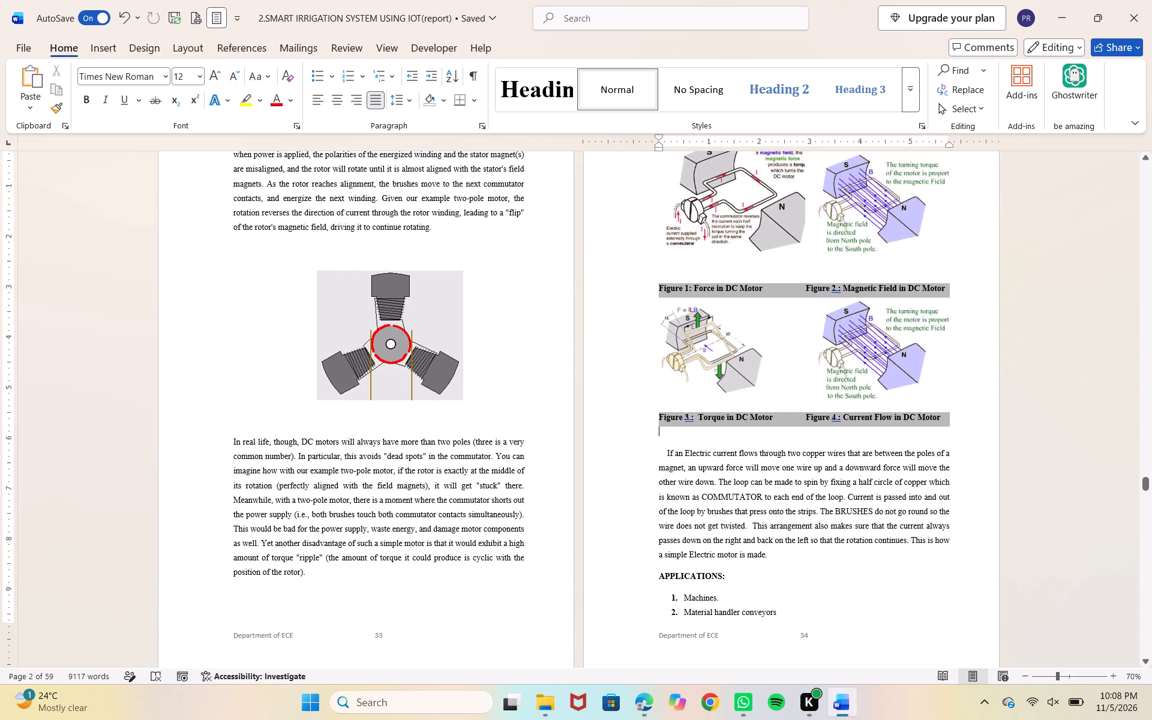
key("space")
key("space")
key("space")
key("space")
key("space")
key("space")
key("space")
key("space")
key("space")
key("space")
key("space")
key("space")
key("space")
key("space")
key("space")
key("space")
key("space")
key("space")
key("space")
key("space")
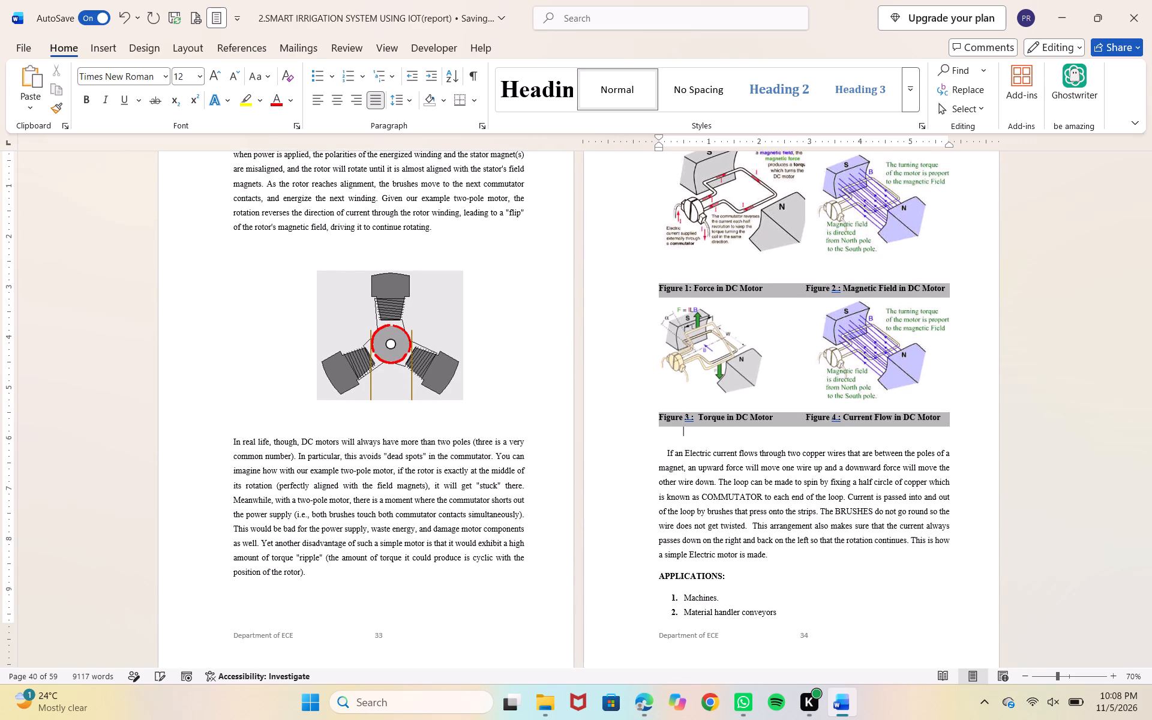
type("Fig.3")
type(".16")
Make the Fig.3.16 caption bold and indent it slightly further with spaces to centre it below the pictures.
left_click_drag(801, 432, 767, 434)
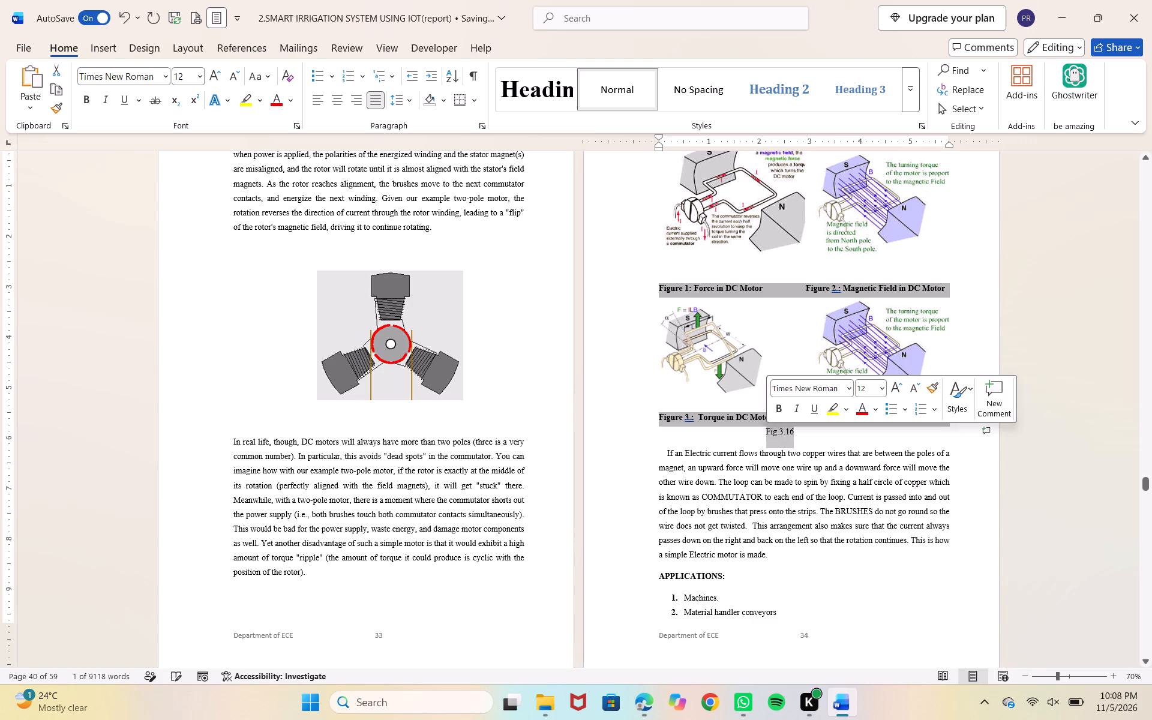
left_click(775, 412)
left_click(758, 437)
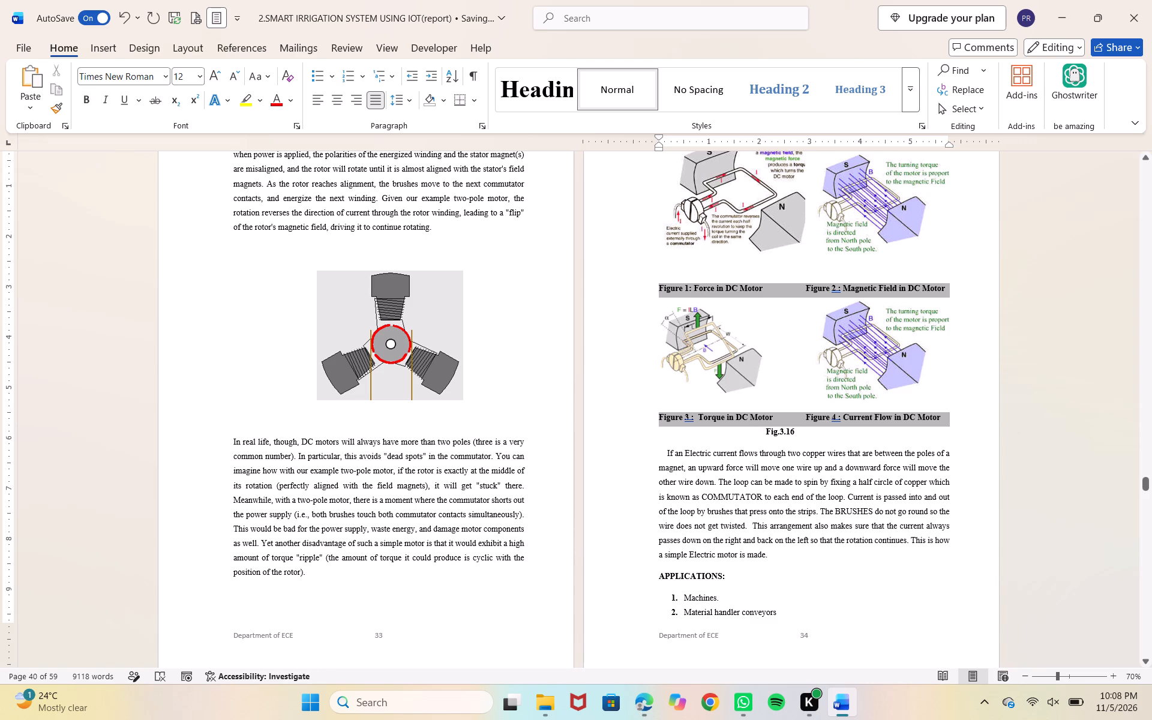
key("space")
key("space")
key("space")
key("space")
key("space")
key("space")
Review the DC motor figures in section 3.6 and the LCD picture in section 3.7 for their captions and pages.
scroll(759, 440, "down", 19)
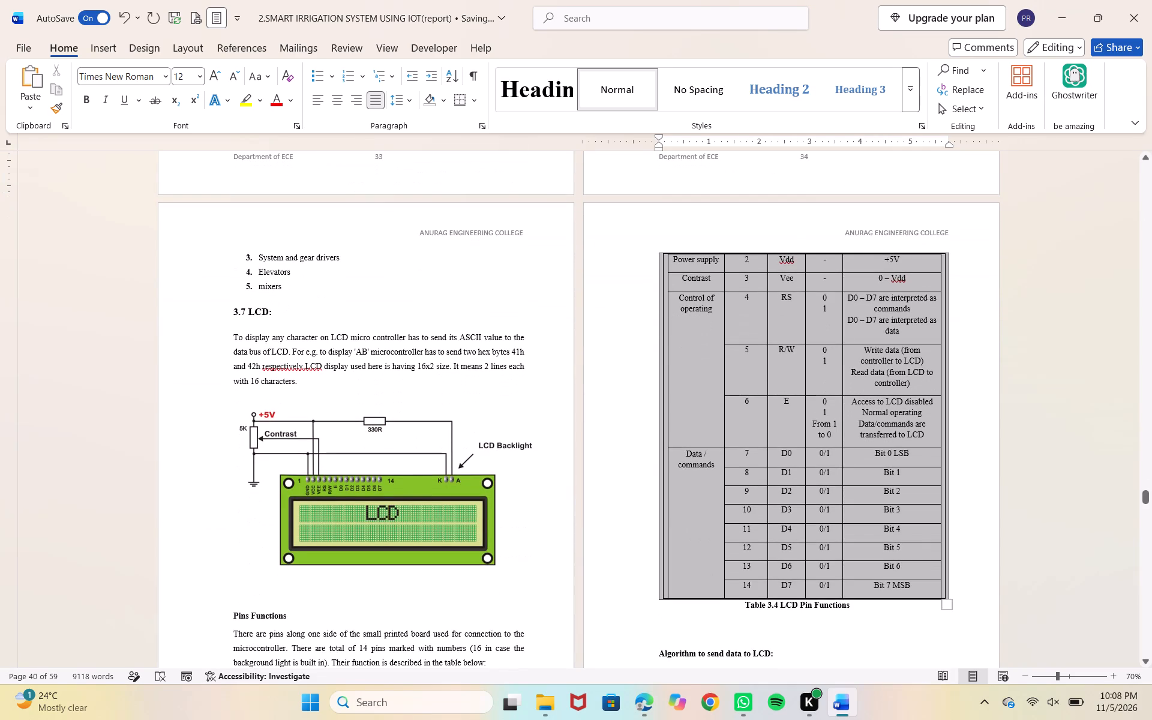
scroll(759, 440, "up", 10)
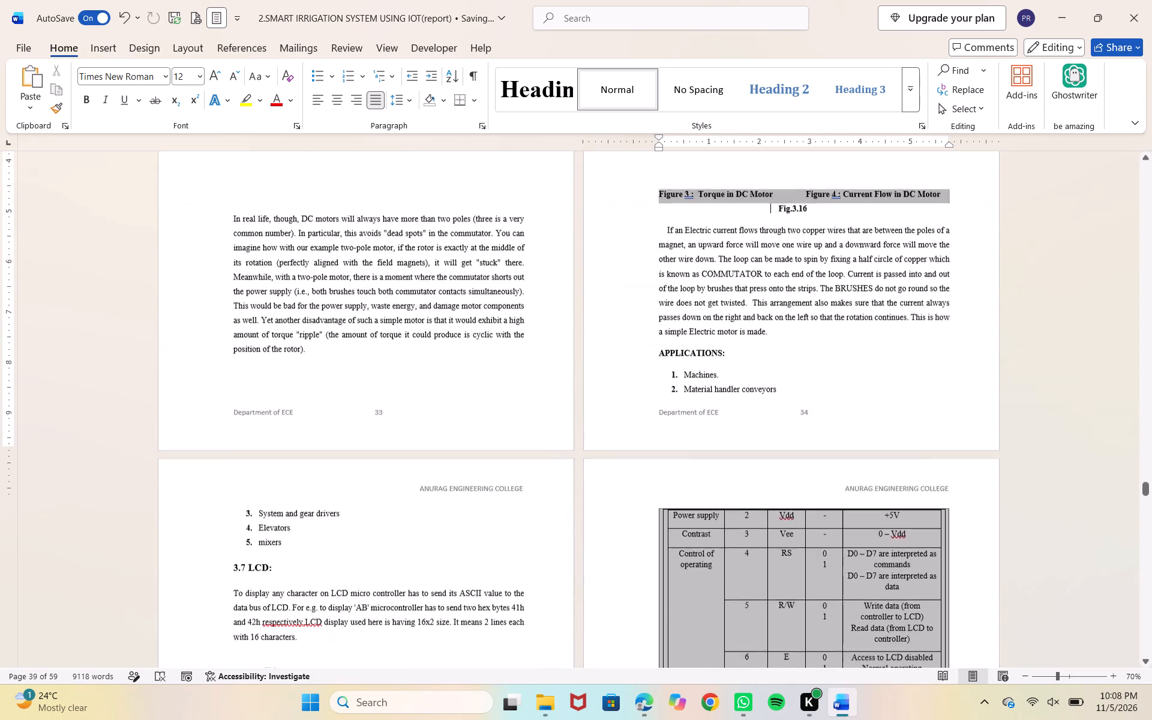
scroll(759, 440, "up", 20)
scroll(759, 440, "up", 3)
scroll(758, 439, "down", 3)
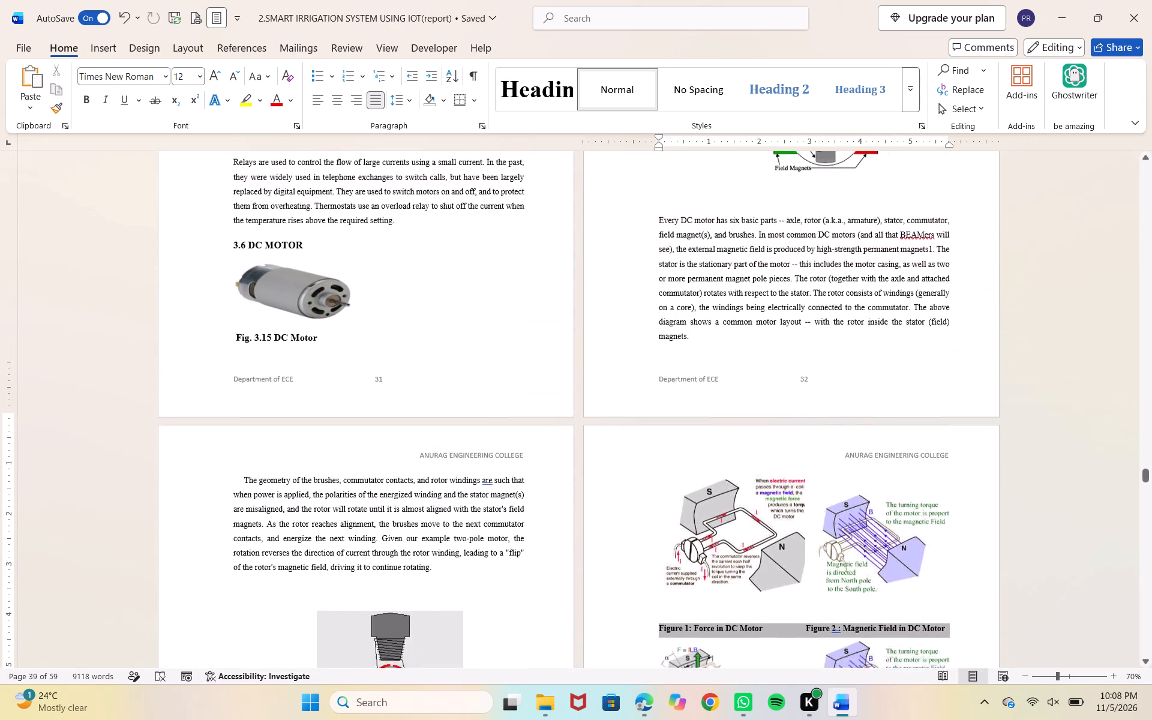
scroll(758, 439, "down", 11)
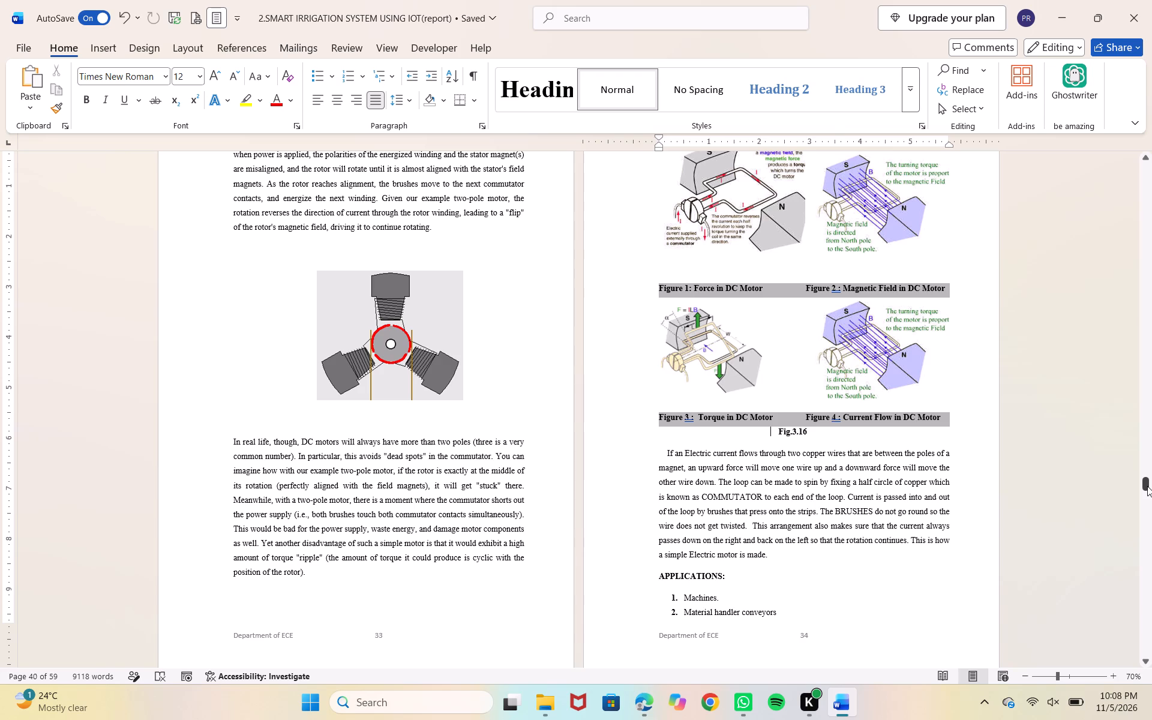
Add page number 34 to the Force in DC Motor entry in the list of figures, spaced to align with the 31 above.
left_click_drag(1147, 486, 1151, 166)
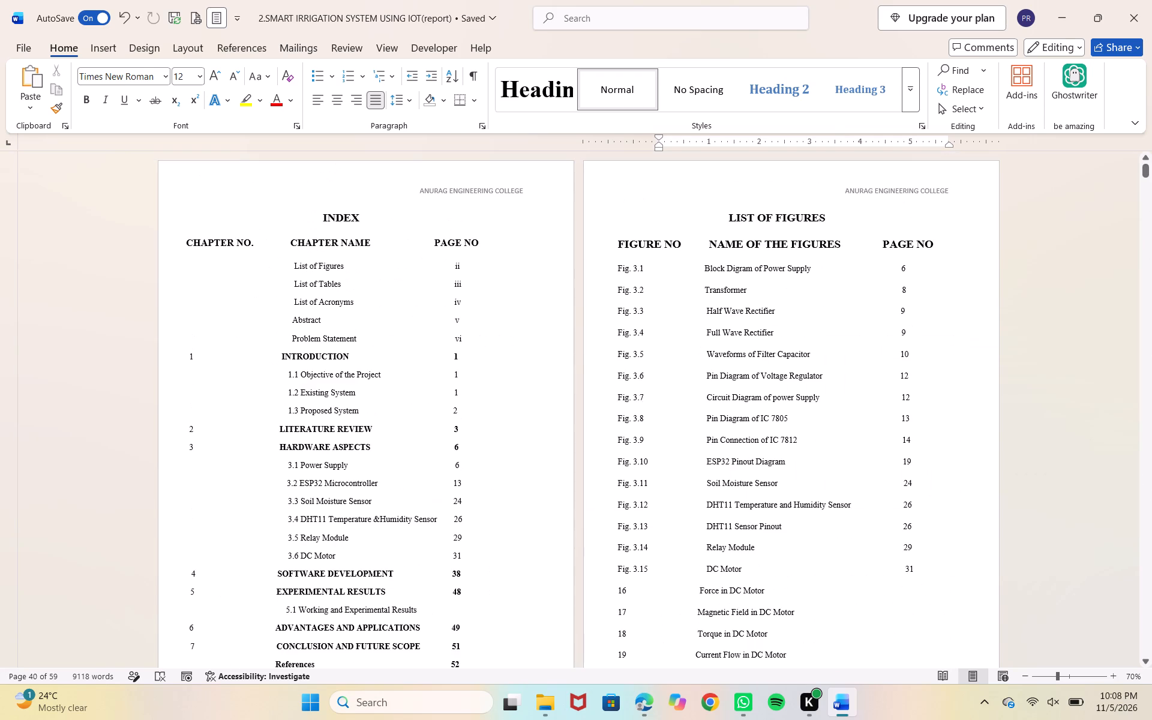
scroll(909, 523, "down", 4)
left_click(808, 493)
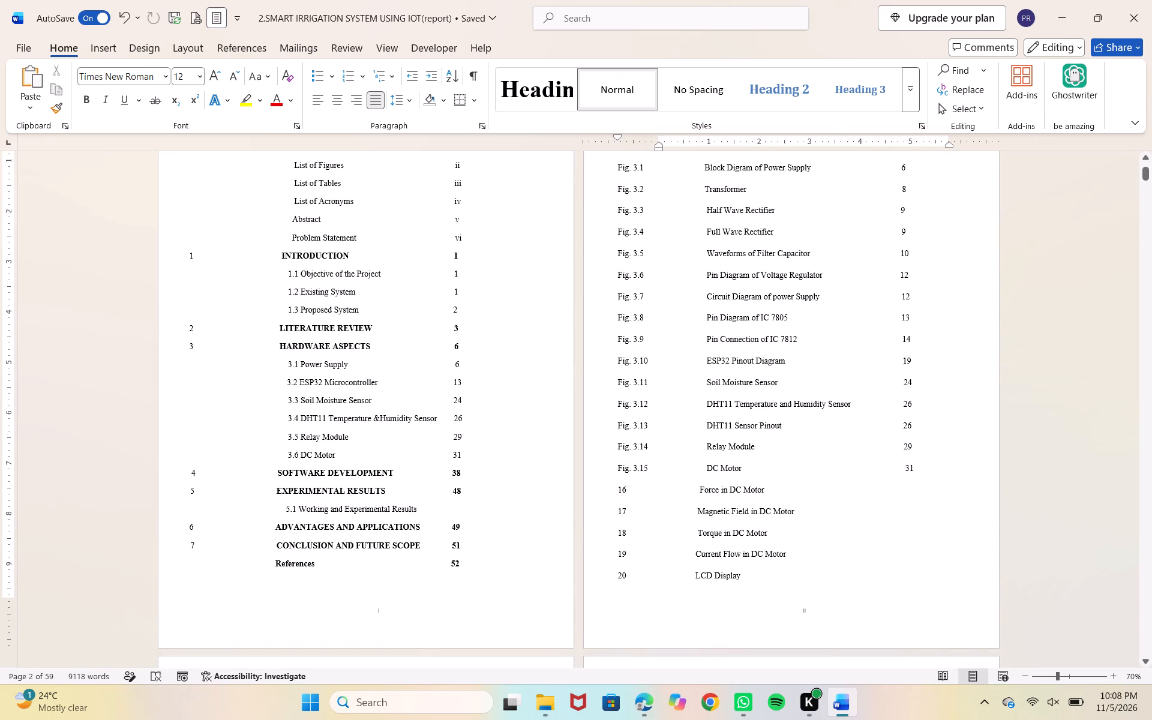
key("space")
key("space")
key("space")
key("space")
key("space")
key("space")
key("space")
key("space")
key("space")
key("space")
key("space")
key("space")
key("space")
key("space")
key("space")
key("space")
key("space")
key("space")
key("space")
key("space")
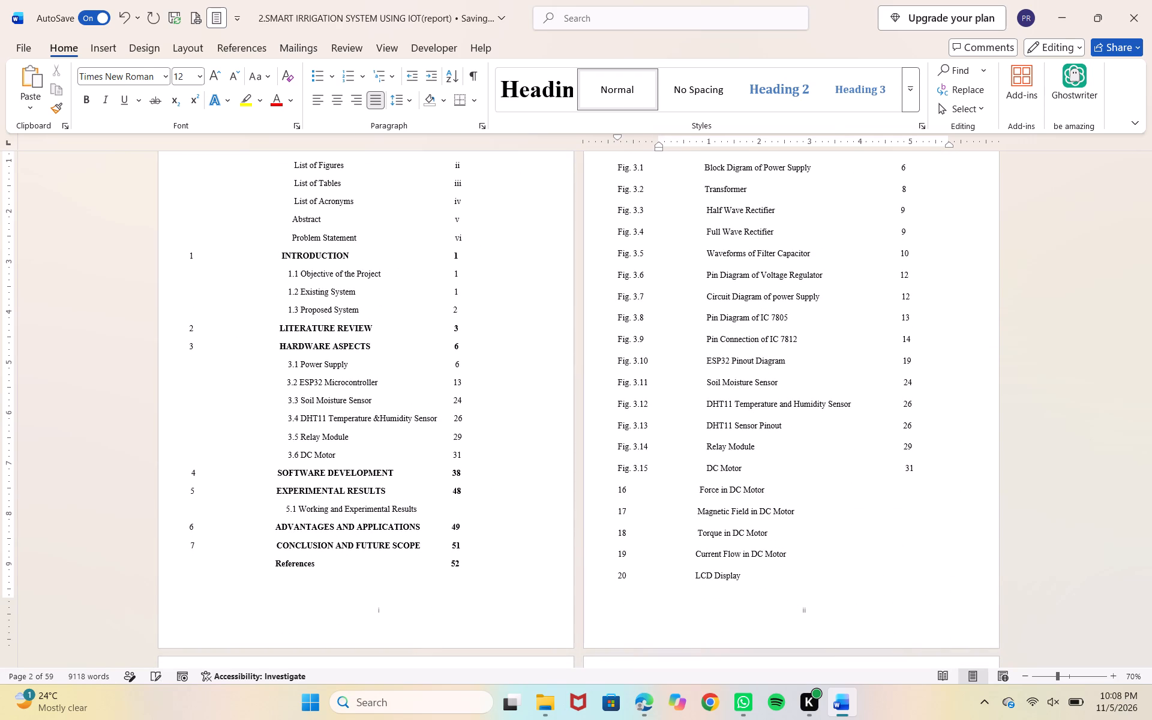
key("space")
key("space")
key("space")
type("34")
key("Left")
key("Left")
key("space")
key("Up")
Prefix entry number 16 in the list of figures with "Fig. 3." so it reads Fig. 3.16.
left_click(619, 493)
type("Fig.")
key("space")
type("3.")
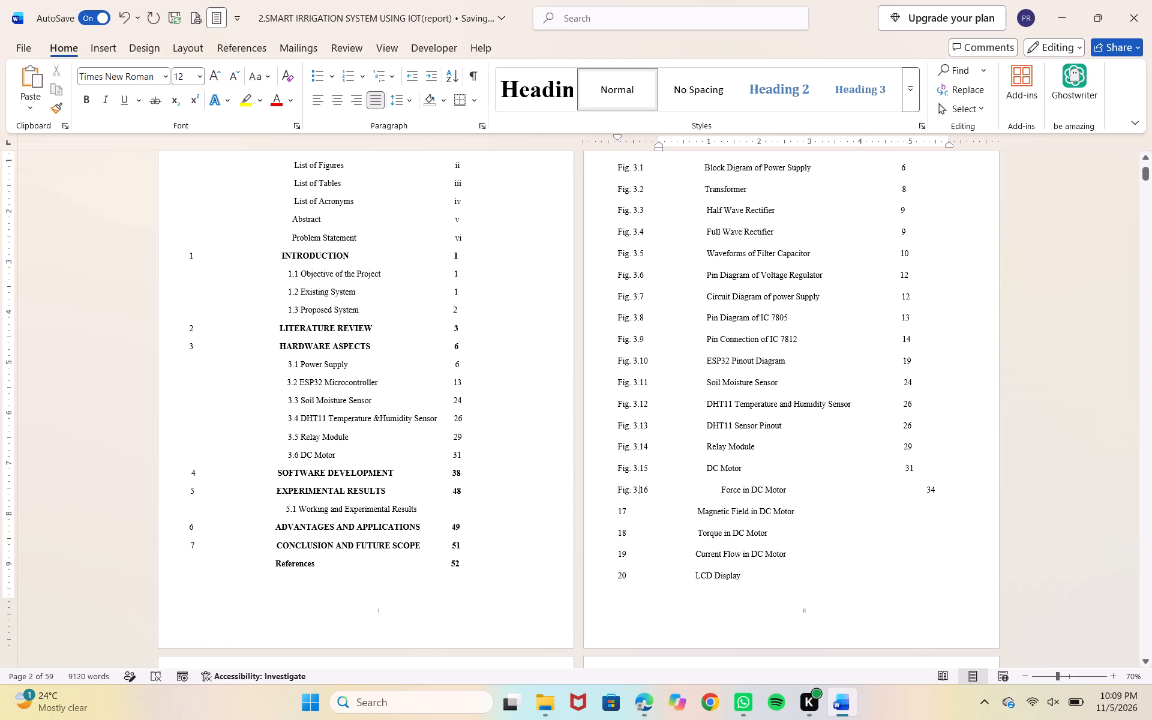
Remove the extra spaces in the Fig. 3.16 entry so its title and page number line up with the Fig. 3.15 entry.
left_click(722, 491)
key("BackSpace")
key("BackSpace")
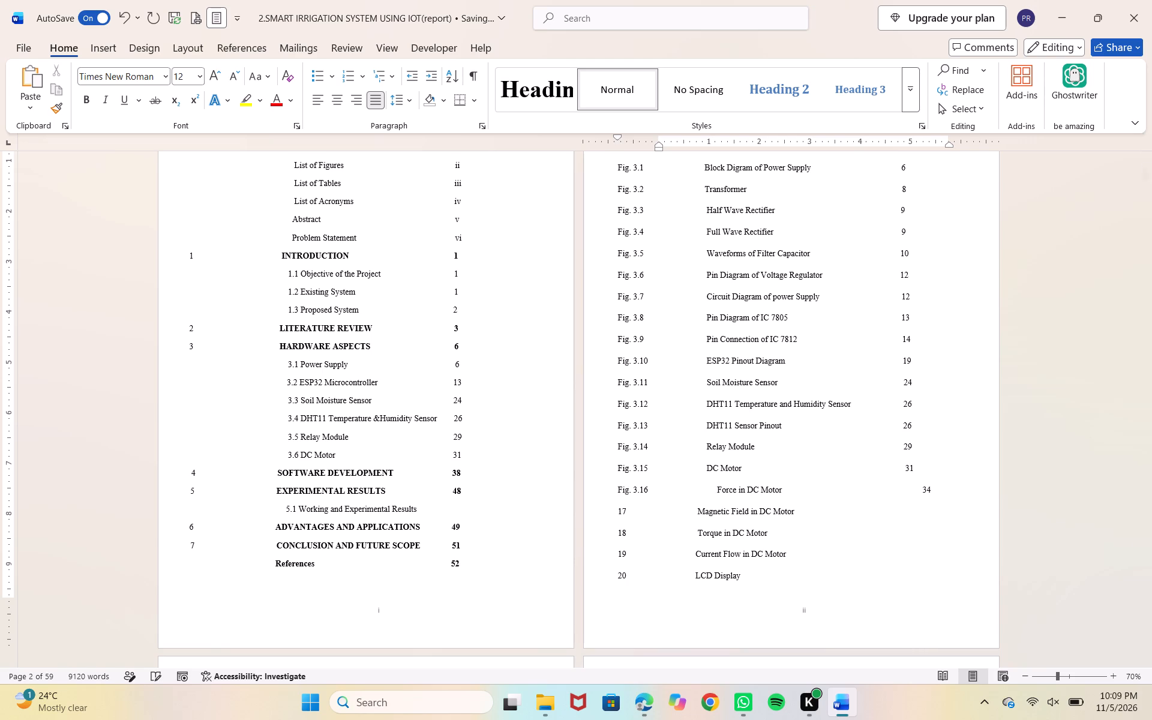
key("BackSpace")
key("BackSpace")
key("BackSpace")
key("BackSpace")
key("BackSpace")
left_click(909, 496)
key("Right")
key("BackSpace")
key("BackSpace")
key("BackSpace")
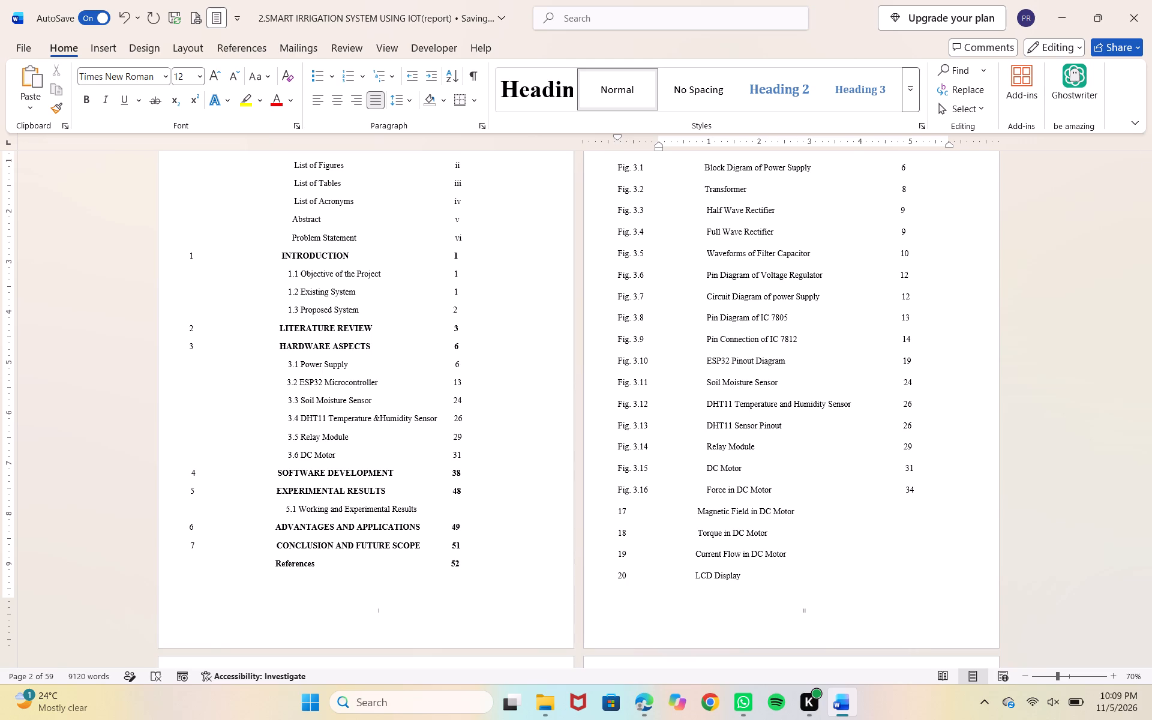
Check the captions of the DC motor force, magnetic field, torque and current flow figures in section 3.6 against the remaining list entries.
key("Down")
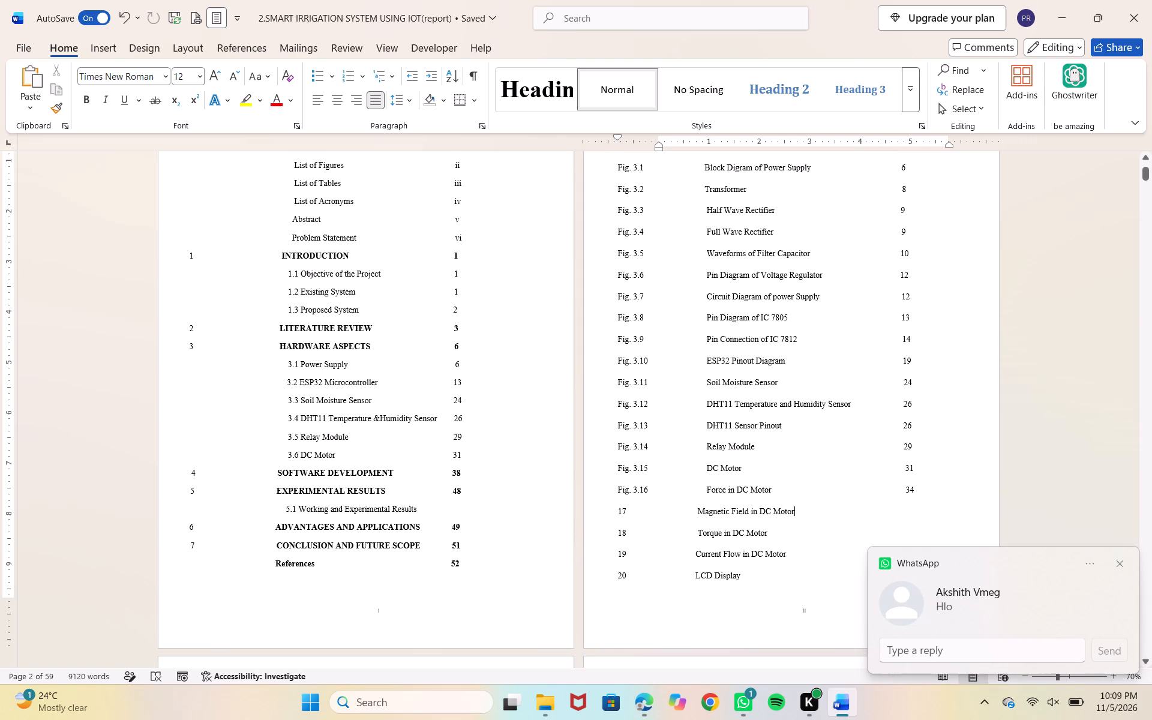
scroll(1093, 469, "down", 4)
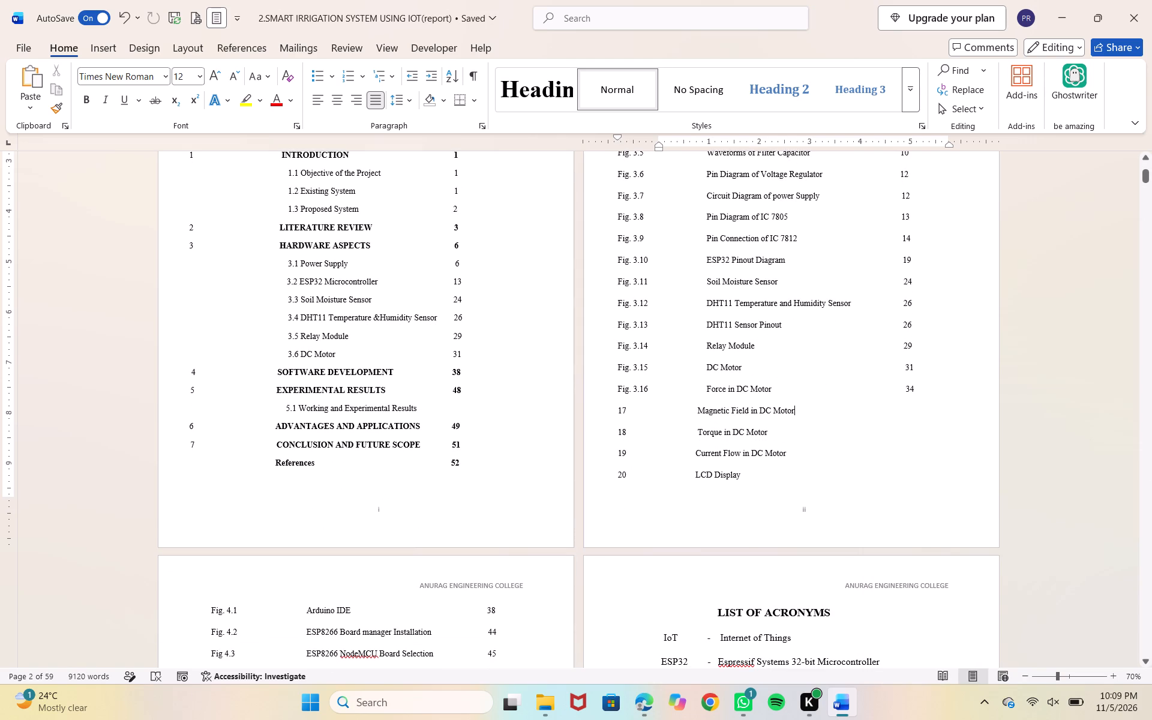
left_click_drag(1147, 173, 1151, 334)
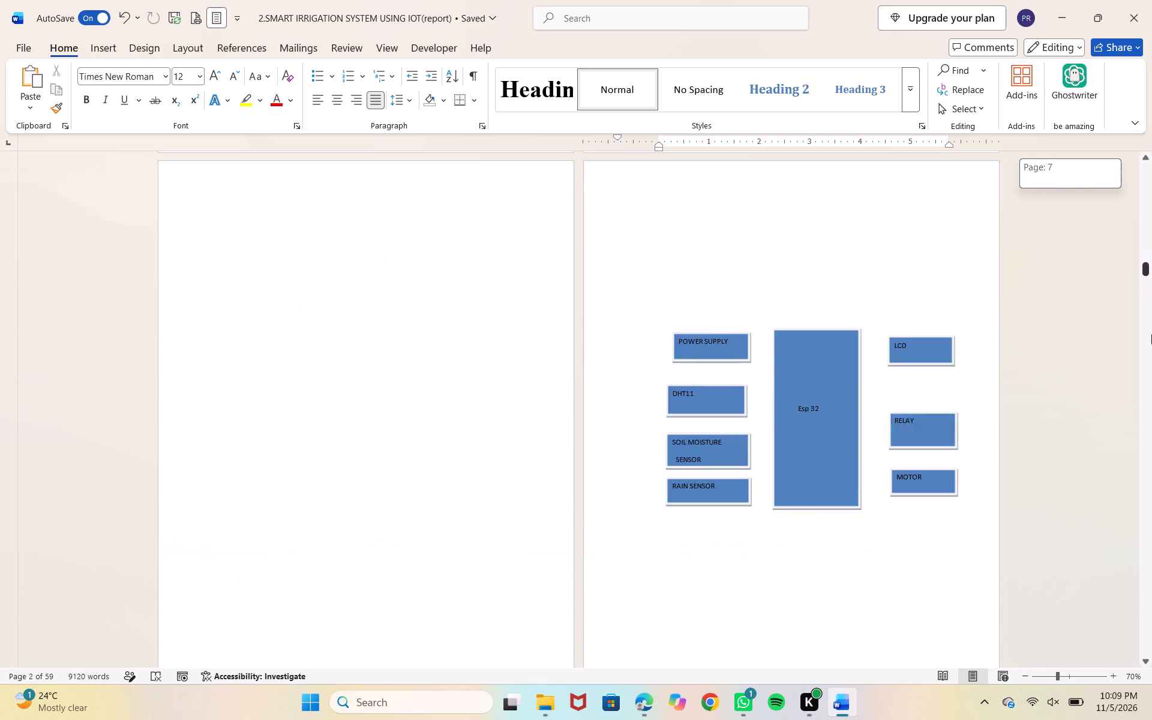
left_click_drag(1151, 334, 1151, 403)
left_click_drag(1151, 403, 1151, 430)
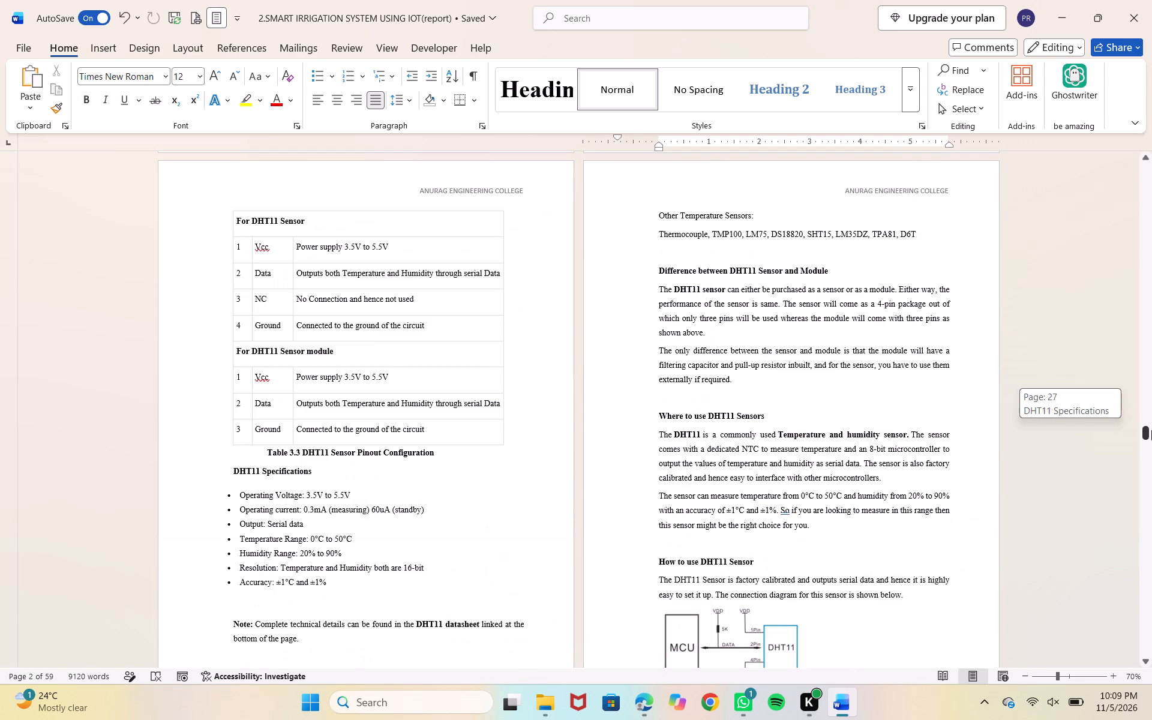
left_click_drag(1151, 430, 1151, 447)
scroll(995, 437, "down", 5)
scroll(995, 437, "down", 20)
scroll(995, 437, "down", 19)
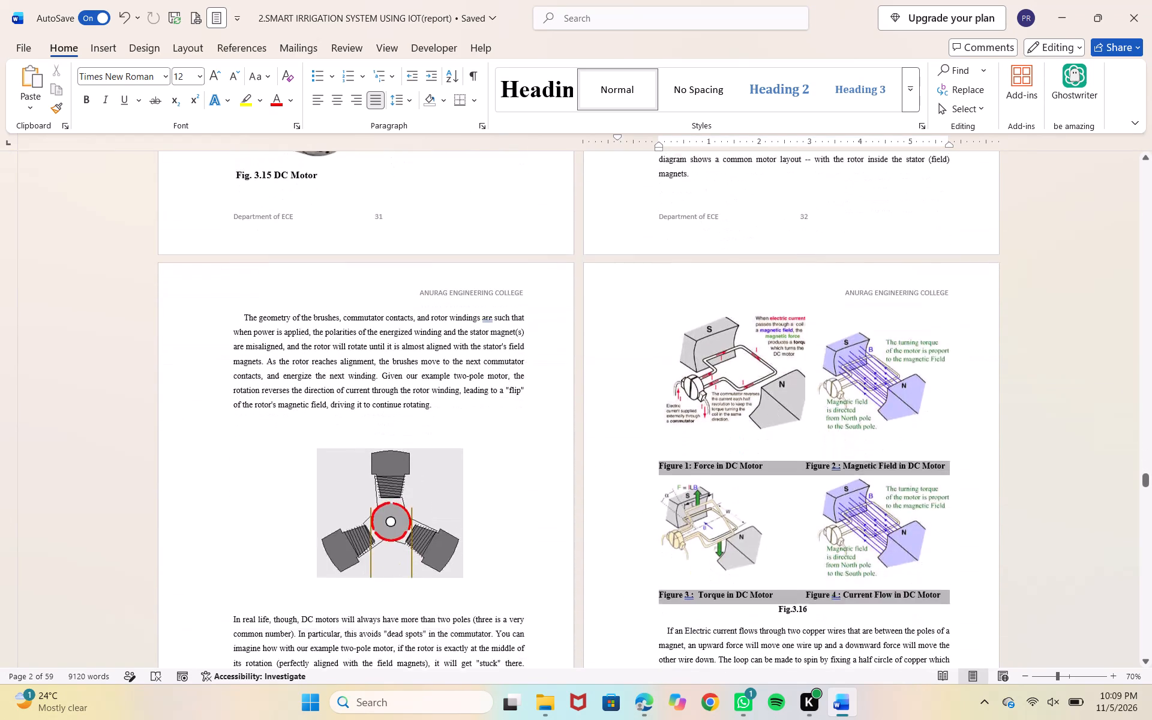
Renumber the upper DC motor picture captions on page 34: Force in DC Motor as Figure 3.16 and Magnetic Field as Figure 3.17.
scroll(995, 434, "down", 20)
scroll(995, 434, "down", 5)
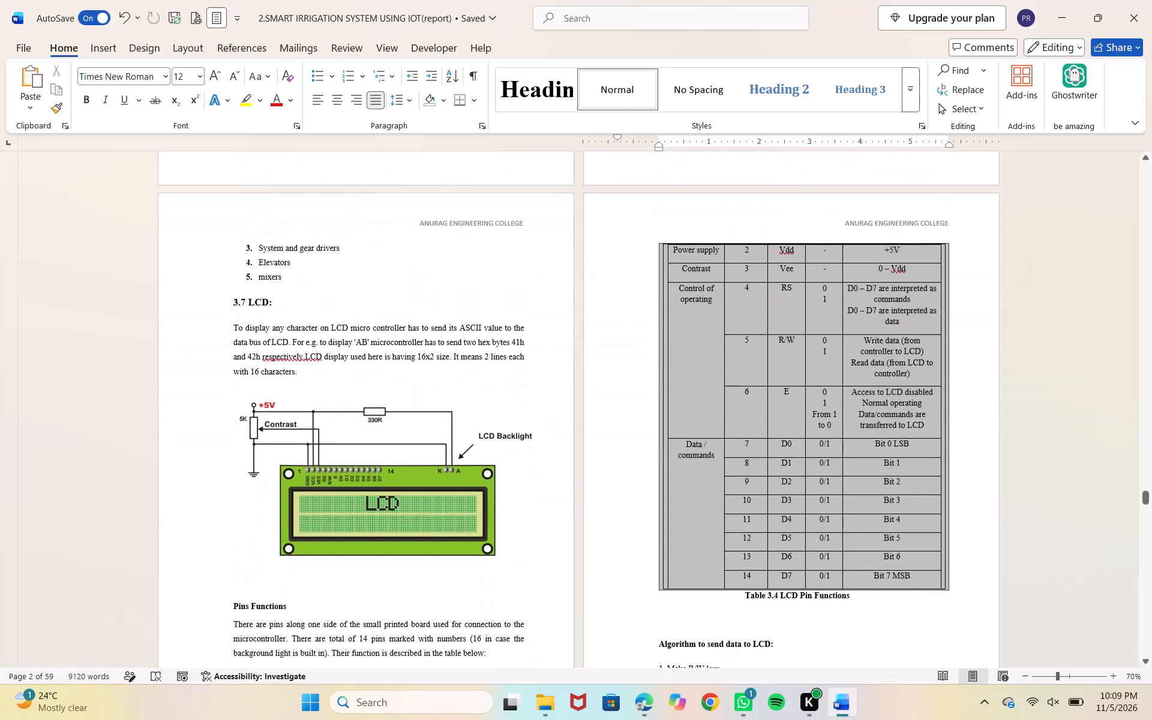
scroll(995, 433, "down", 5)
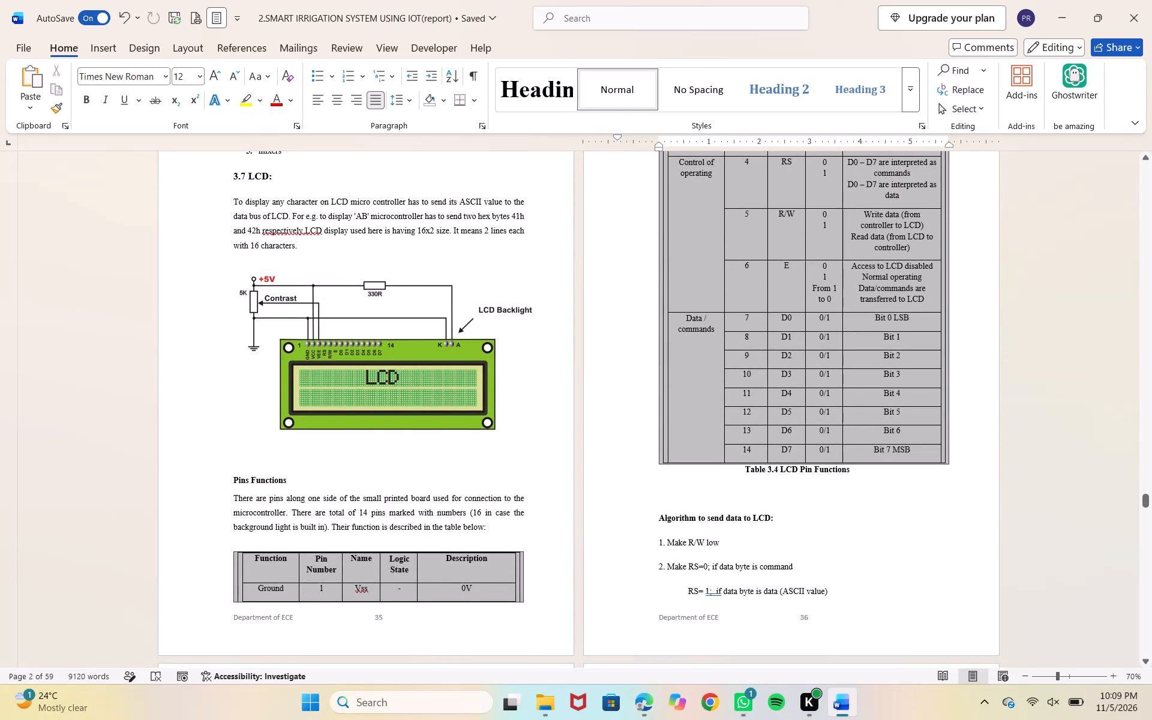
scroll(995, 433, "up", 20)
scroll(995, 433, "up", 2)
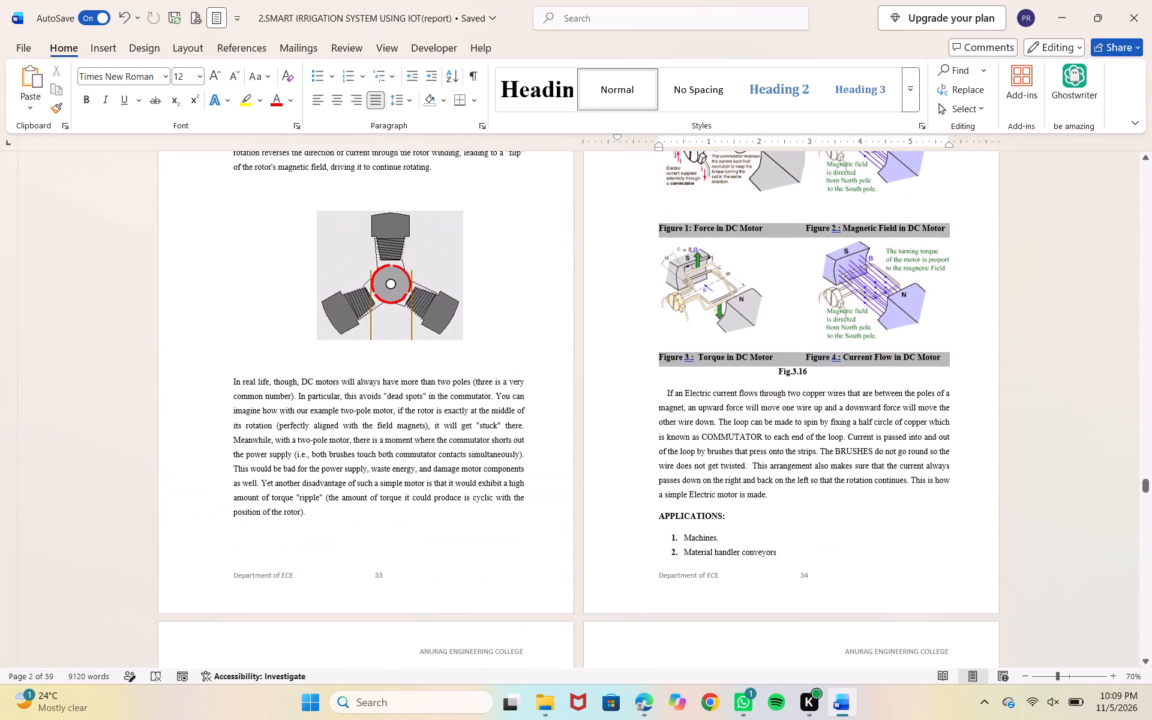
scroll(995, 433, "up", 3)
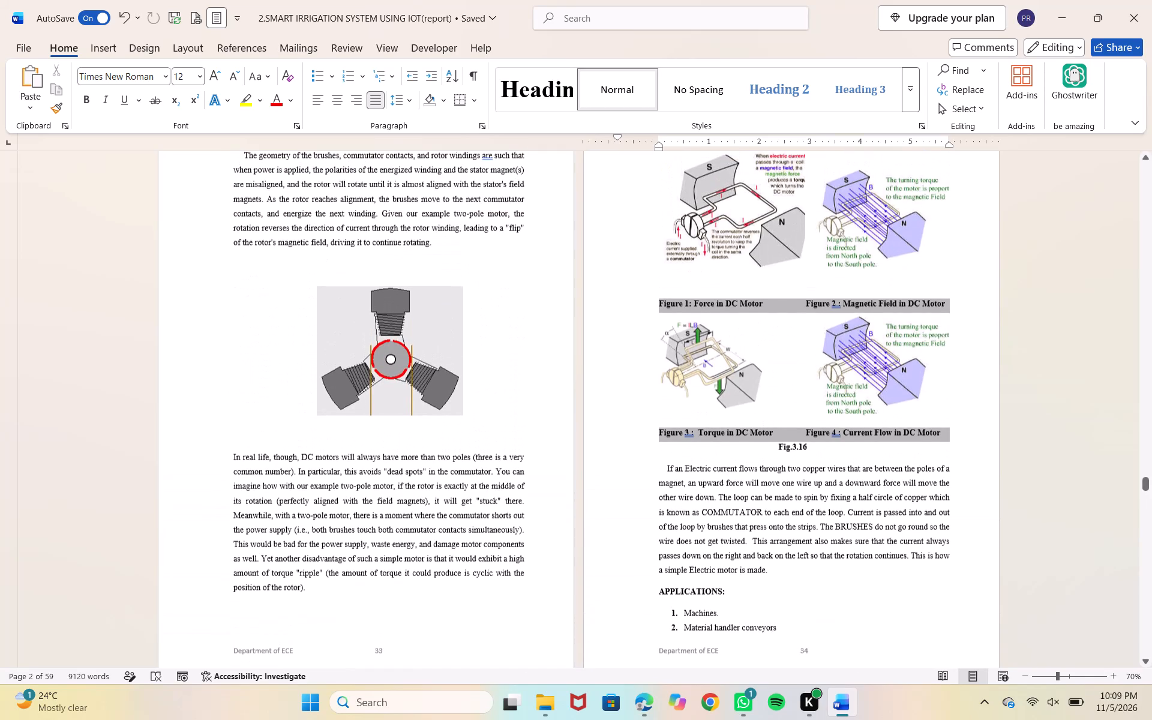
left_click(707, 318)
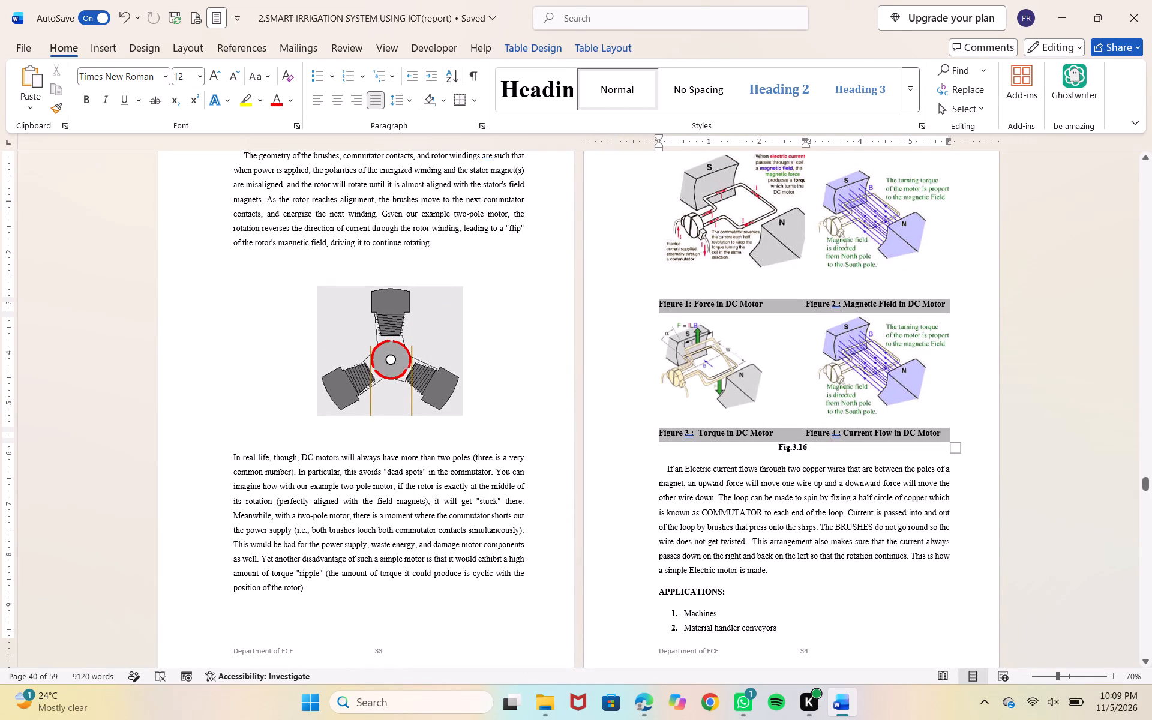
left_click(776, 302)
left_click(683, 304)
key("Right")
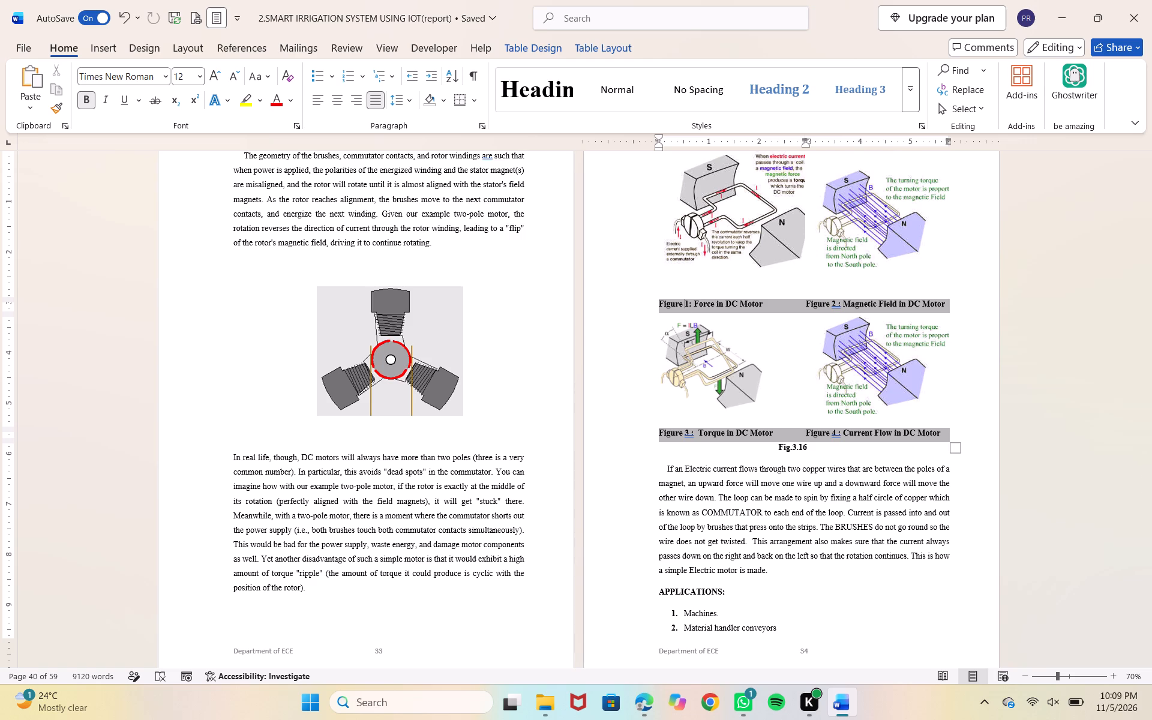
key("3")
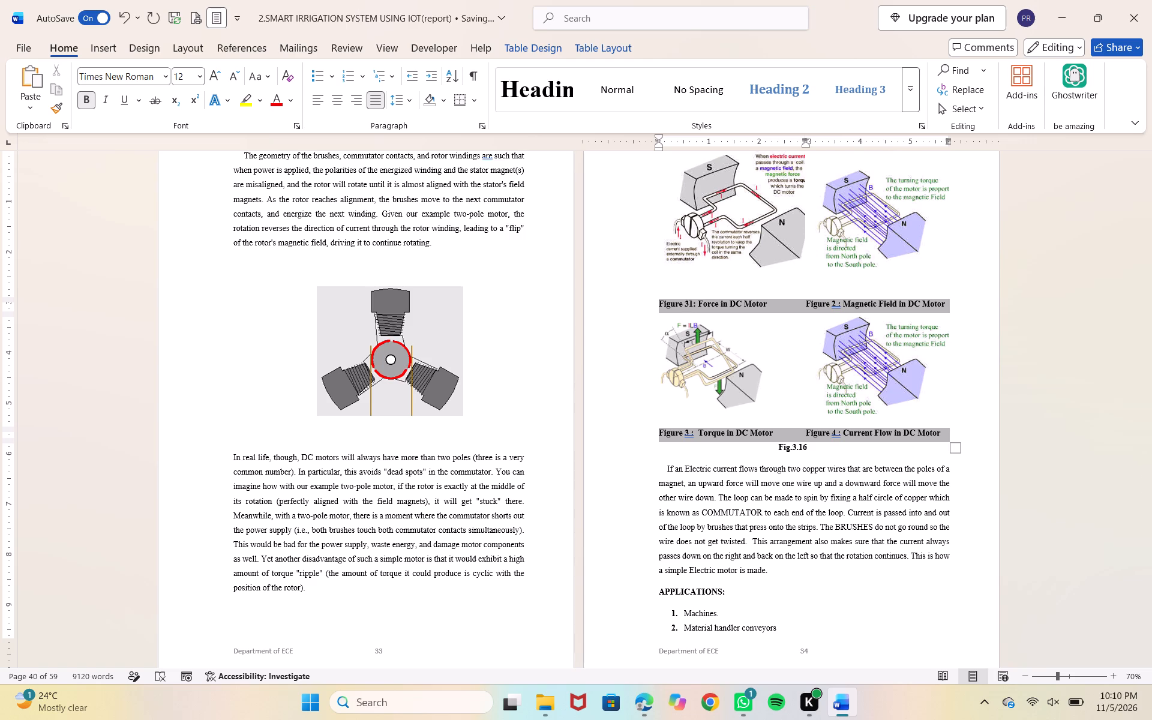
key("period")
key("Right")
key("6")
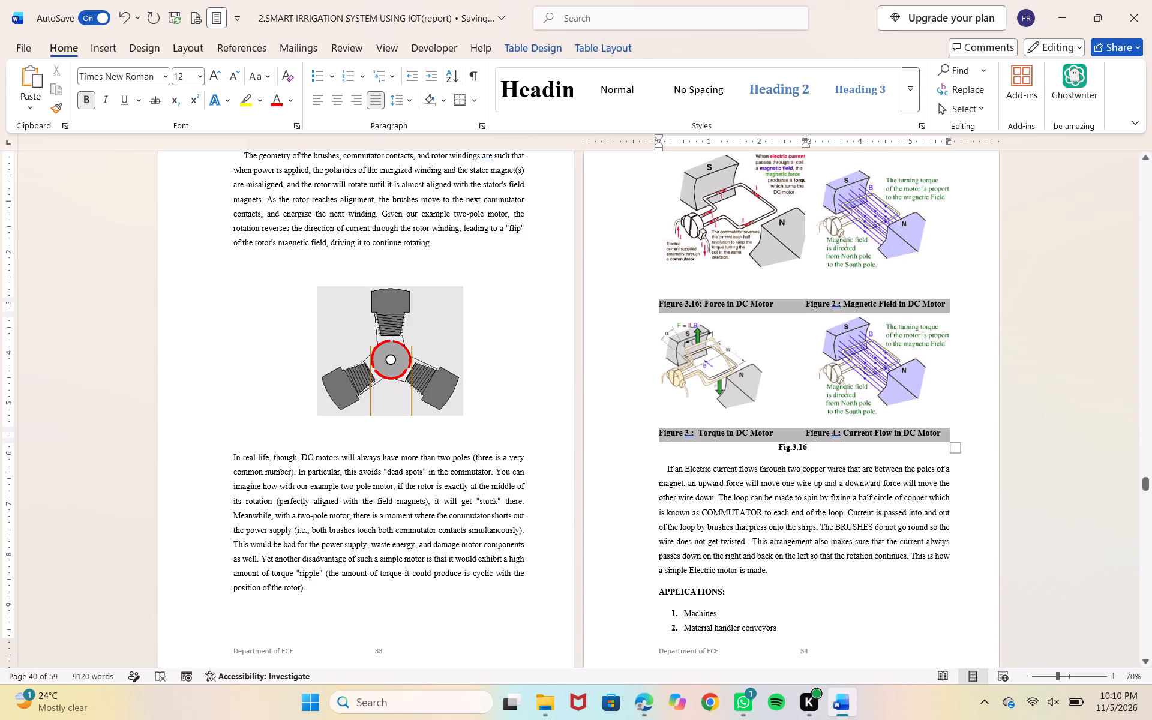
left_click(835, 301)
key("BackSpace")
type("3.17")
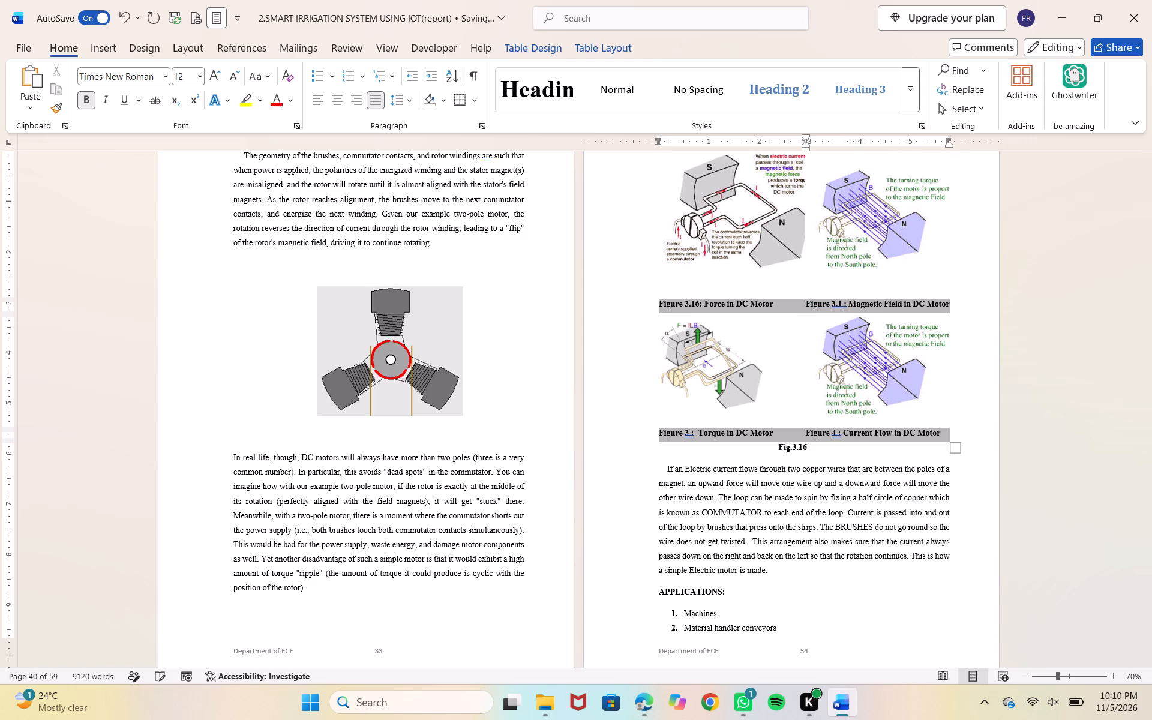
Delete the separate Fig.3.16 caption below the four-picture DC motor table.
left_click_drag(809, 461, 784, 463)
key("BackSpace")
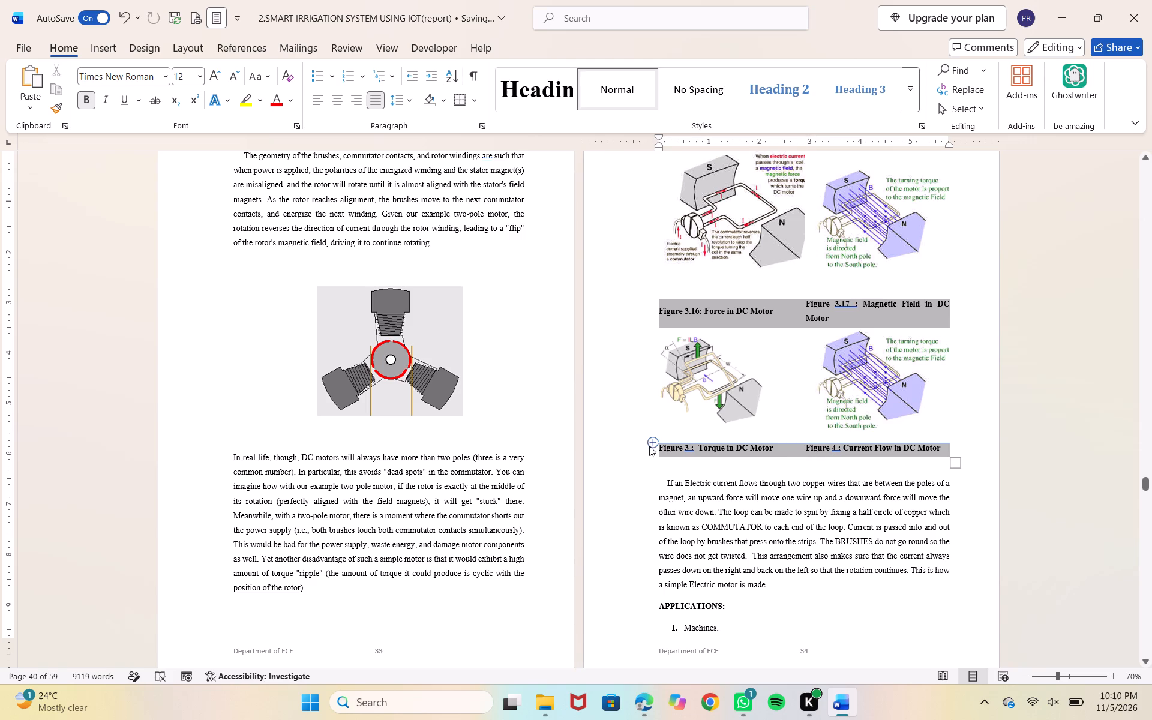
Renumber the lower DC motor picture captions: Torque in DC Motor as Figure 3.18 and Current Flow in DC Motor as Figure 3.19.
left_click(690, 448)
key("Left")
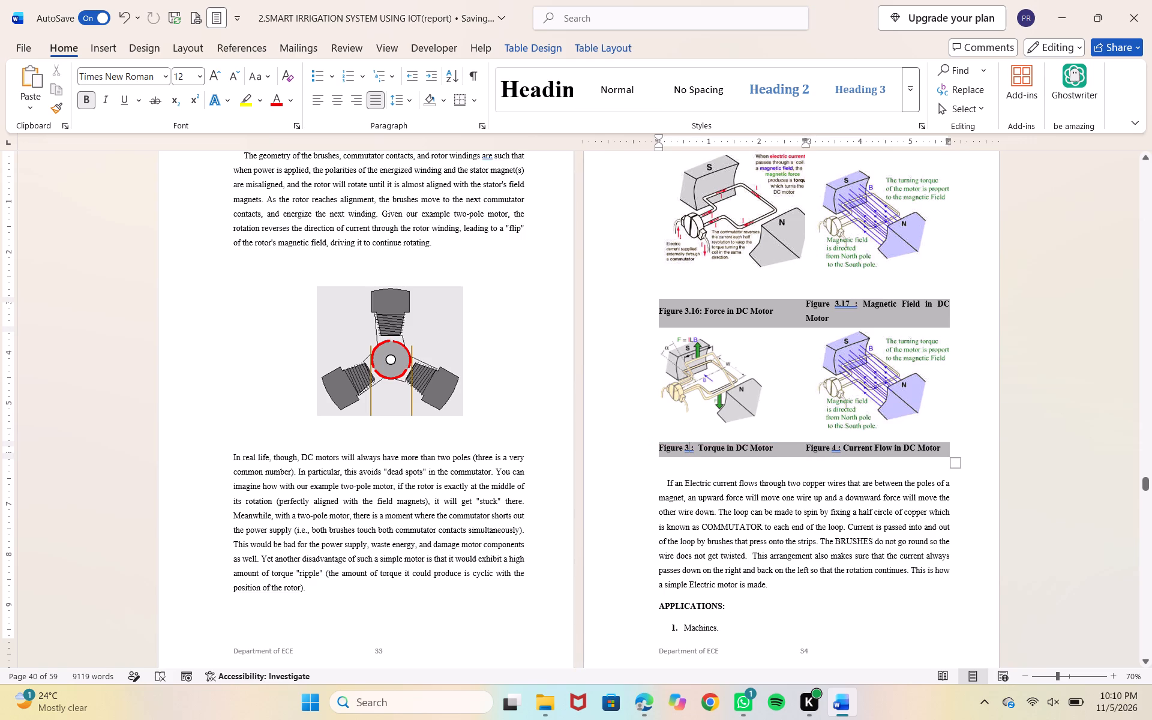
key("period")
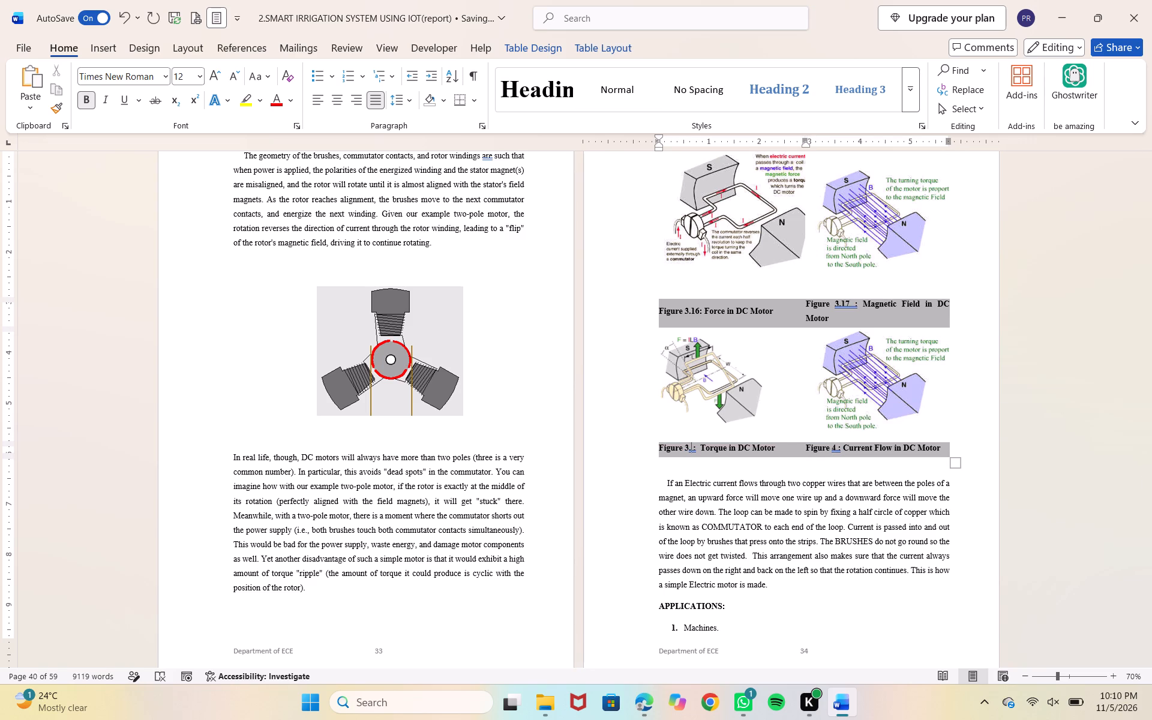
key("1")
key("8")
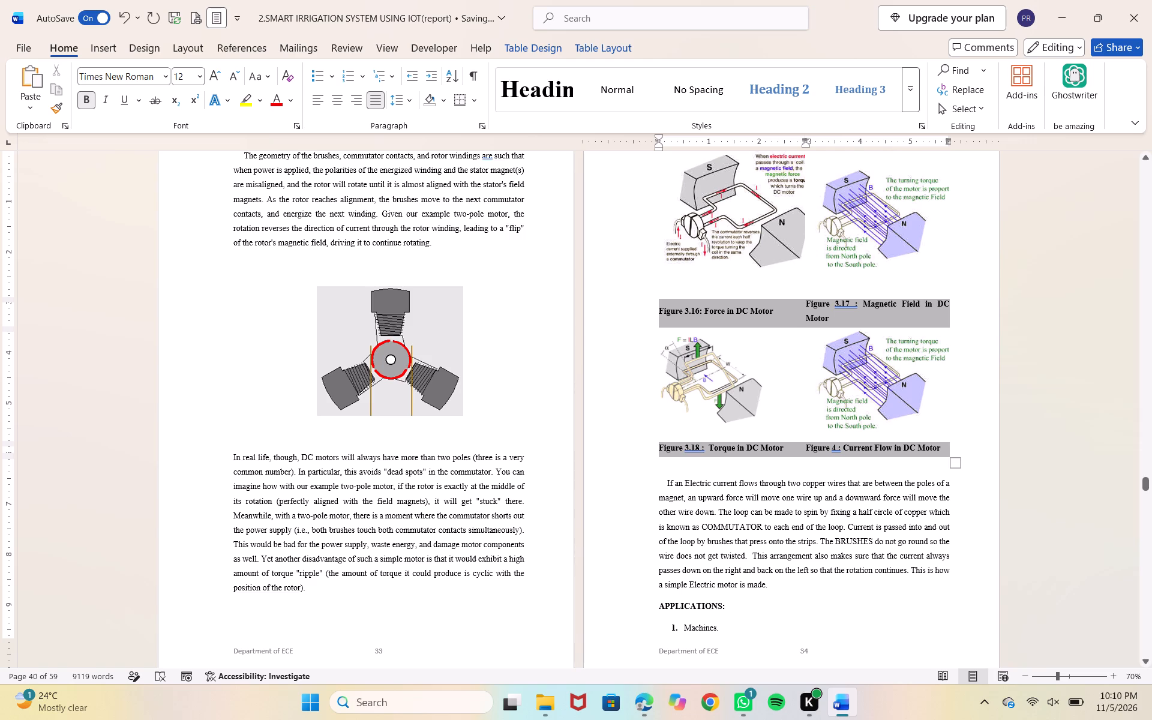
left_click(835, 449)
key("BackSpace")
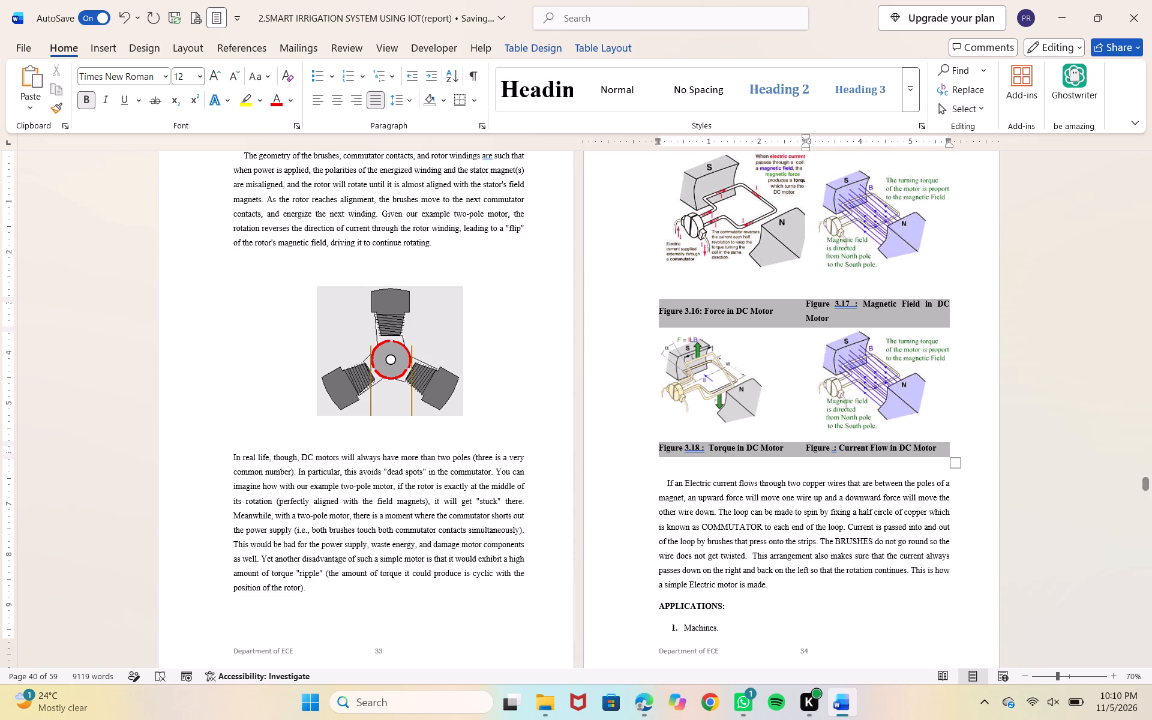
type("3.1")
key("9")
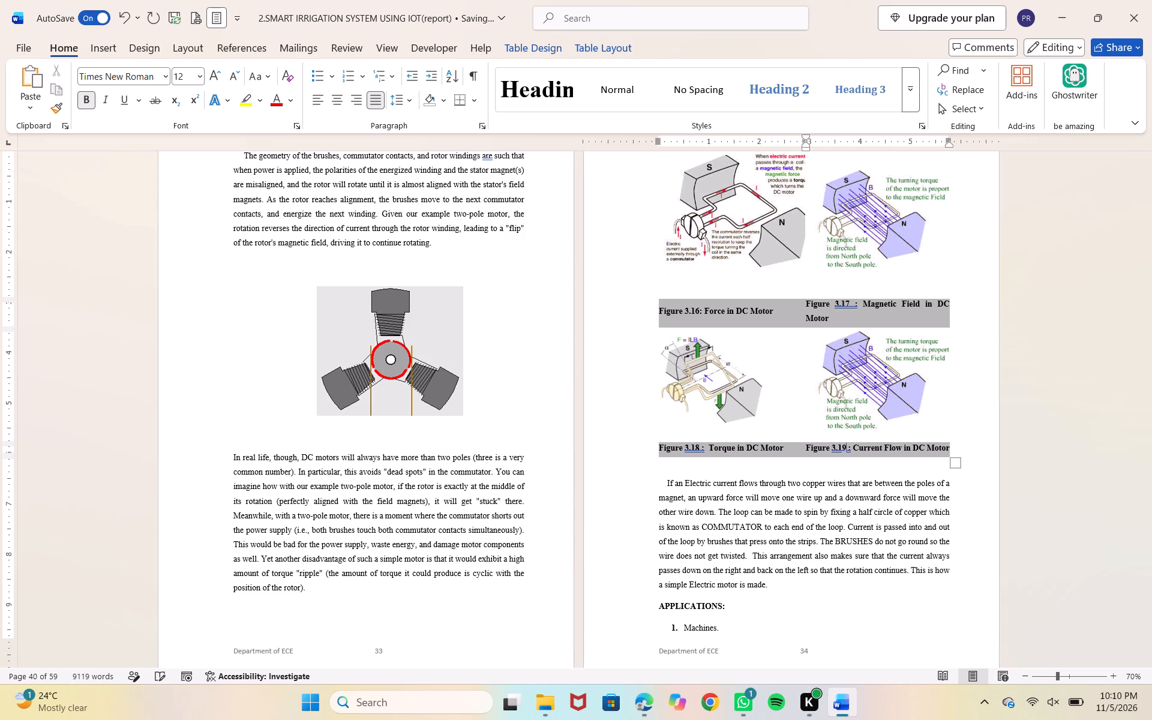
Add the indented bold caption "Fig. 3.20 LCD Display" on a new line below the LCD picture in section 3.7.
scroll(839, 460, "down", 6)
scroll(789, 497, "down", 5)
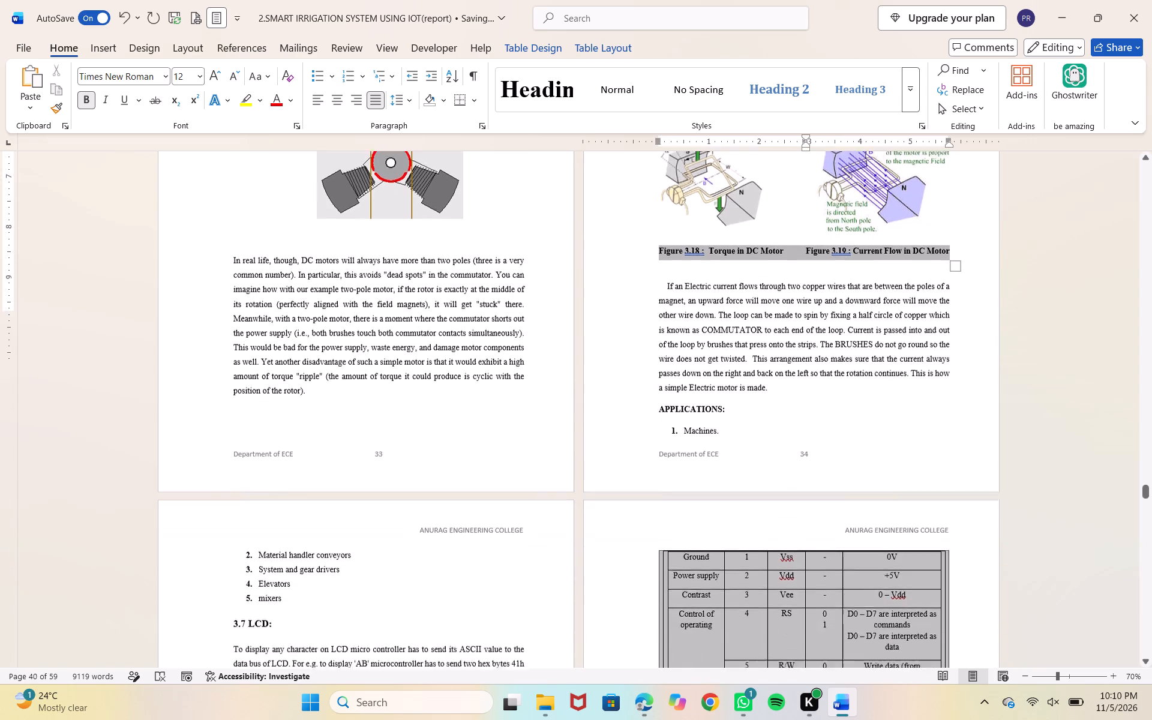
scroll(764, 513, "down", 9)
scroll(605, 505, "down", 6)
left_click(359, 455)
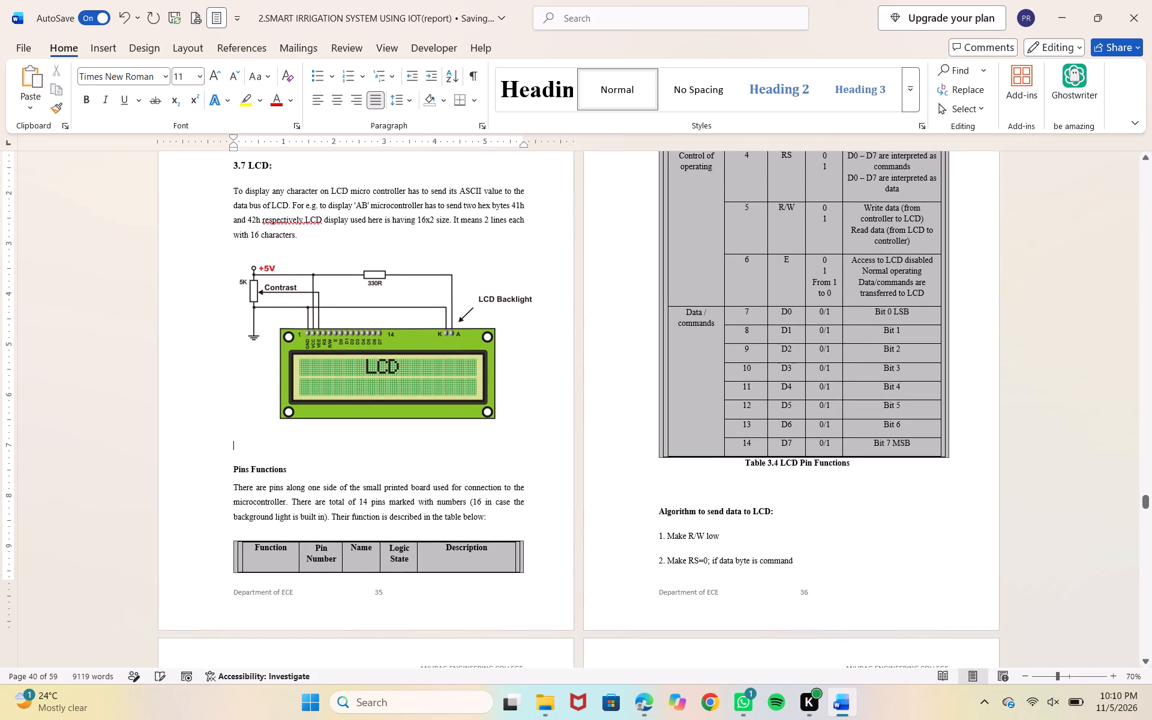
left_click(518, 417)
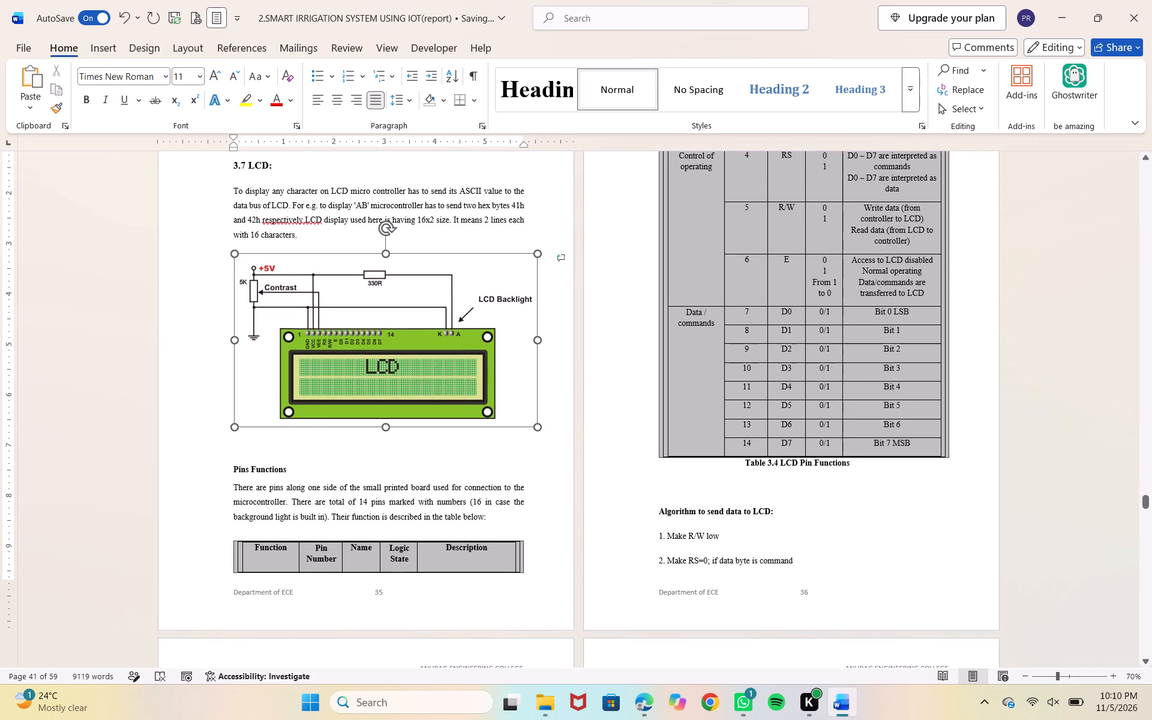
left_click(547, 425)
key("Return")
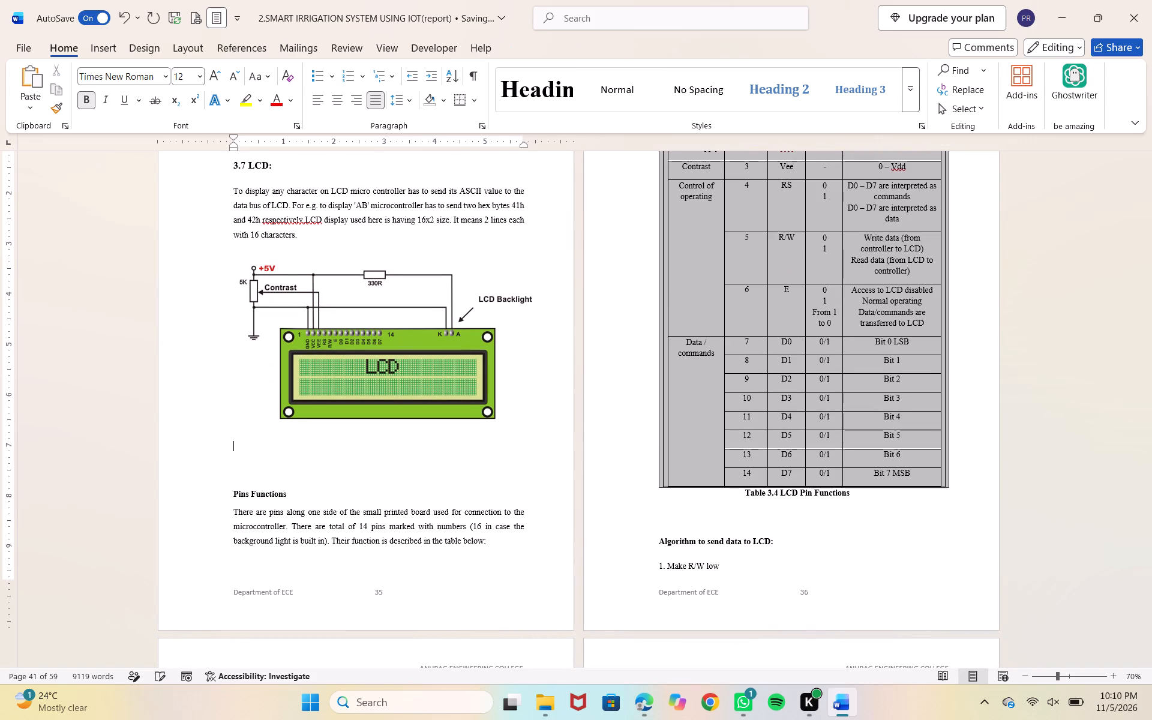
key("space")
key("space")
key("space")
key("space")
key("space")
key("space")
key("space")
key("space")
key("space")
key("space")
key("space")
key("space")
key("space")
key("space")
key("space")
key("space")
key("space")
key("space")
key("space")
key("space")
type("Fig")
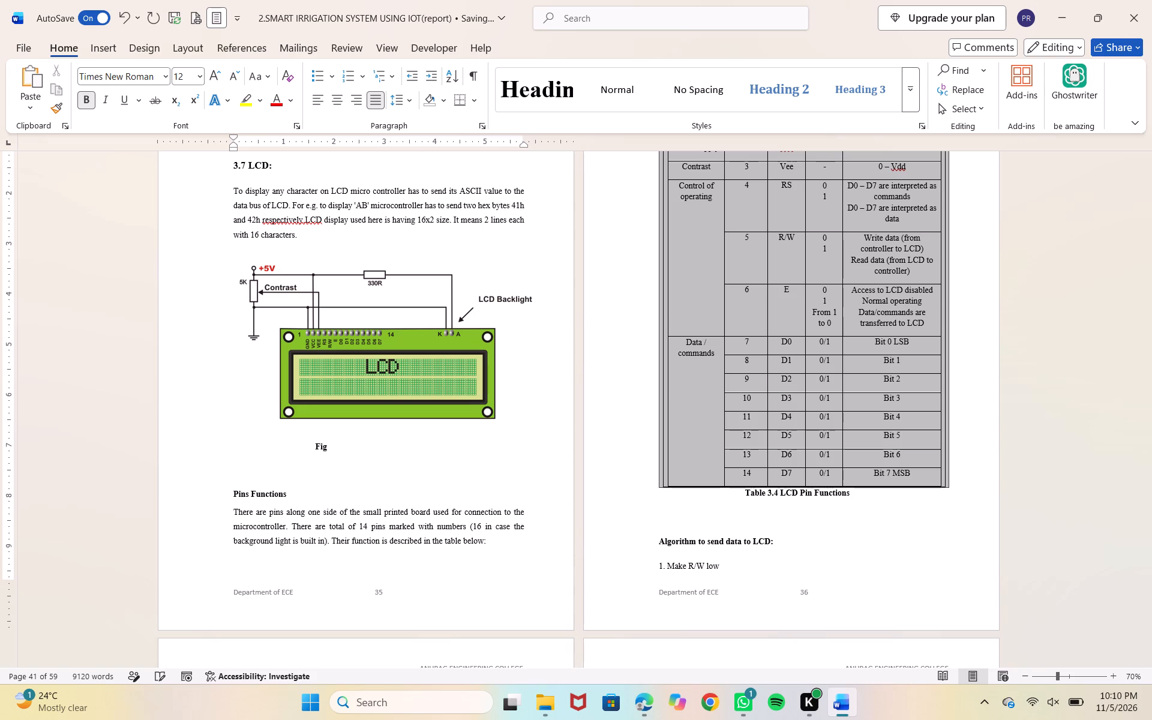
type(". 3.20")
key("space")
type("LCD")
key("space")
type("Display")
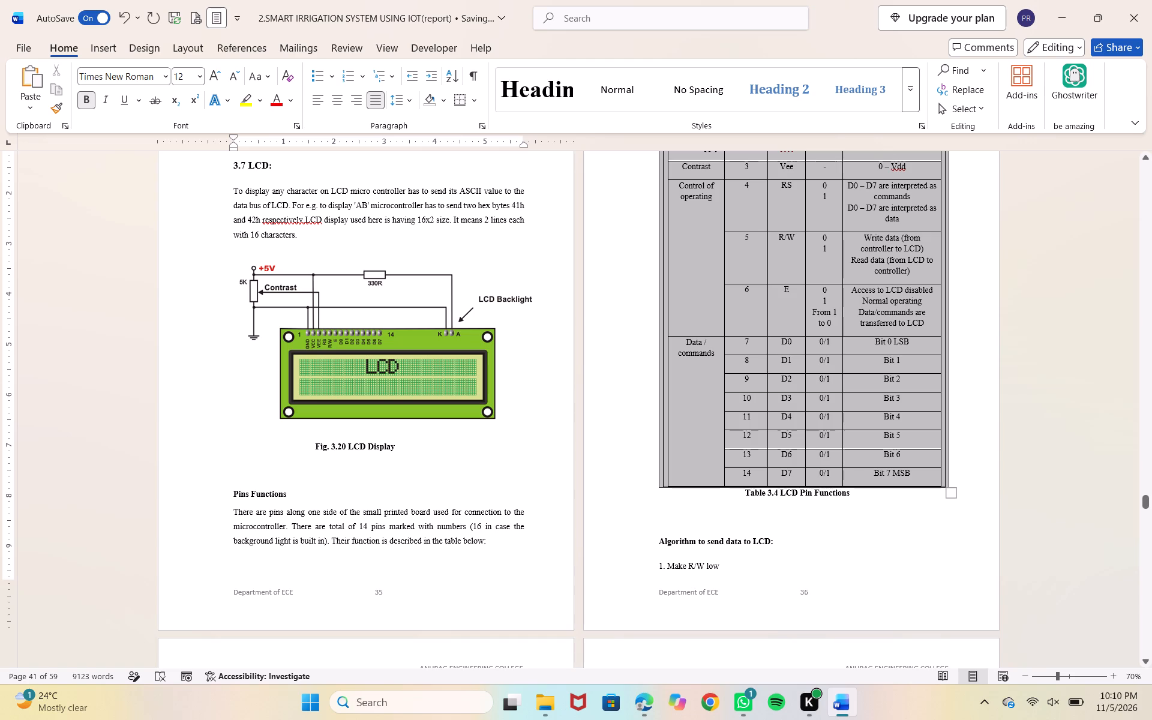
Indent the Fig. 3.20 LCD Display caption slightly further with a space.
left_click(318, 449)
key("Left")
key("space")
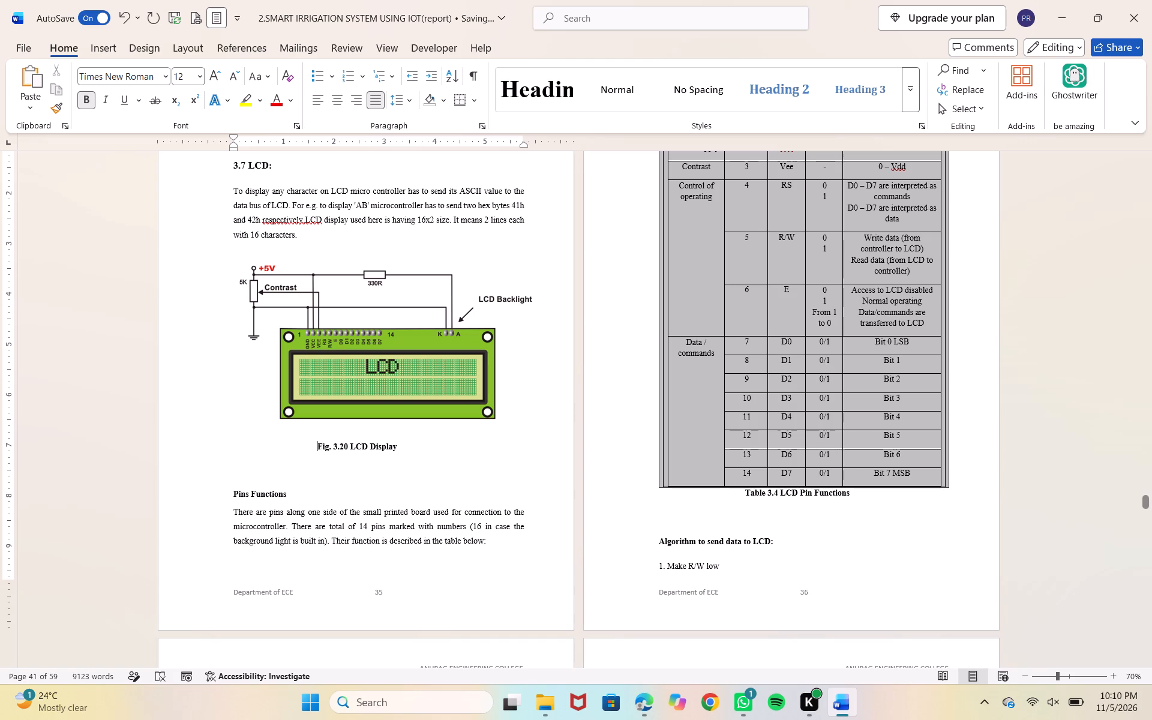
Indent the Fig. 3.20 LCD Display caption further with seven spaces to centre it beneath the LCD picture.
key("space")
key("space")
key("space")
key("space")
key("space")
key("space")
key("space")
Delete the empty line between the Fig. 3.20 caption and the Pins Functions heading.
left_click(260, 473)
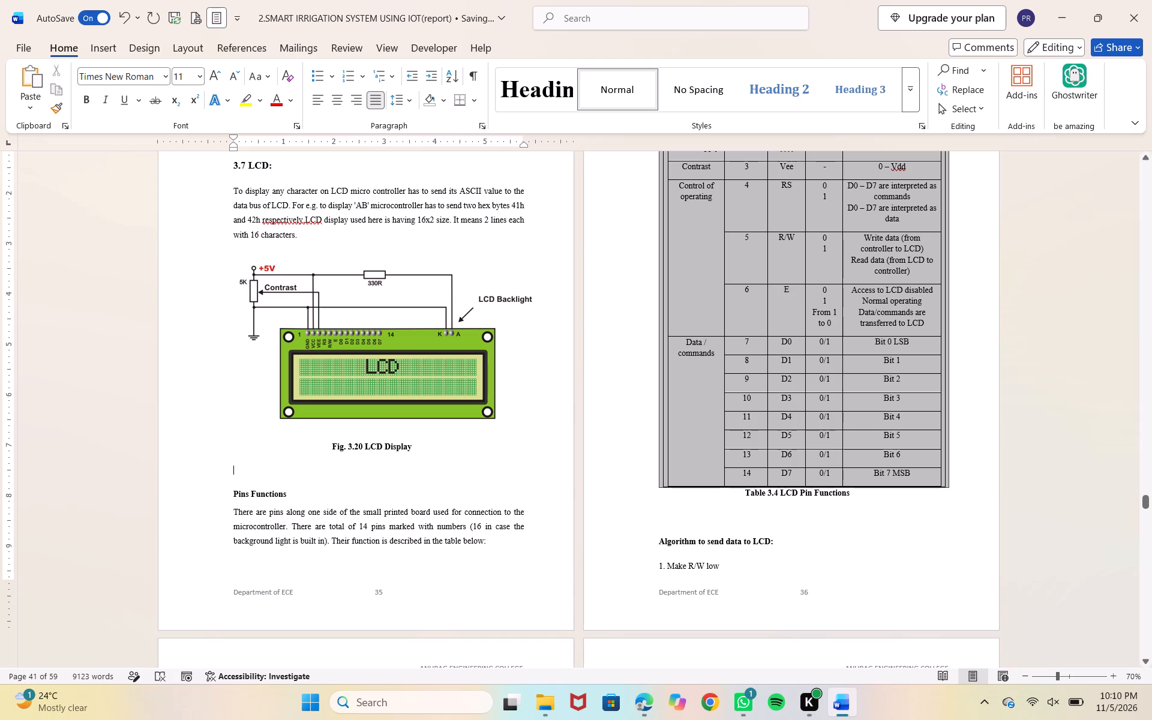
key("BackSpace")
In the list of figures, add page number 35 to the LCD Display entry, spaced out towards the page-number column.
scroll(269, 487, "up", 2)
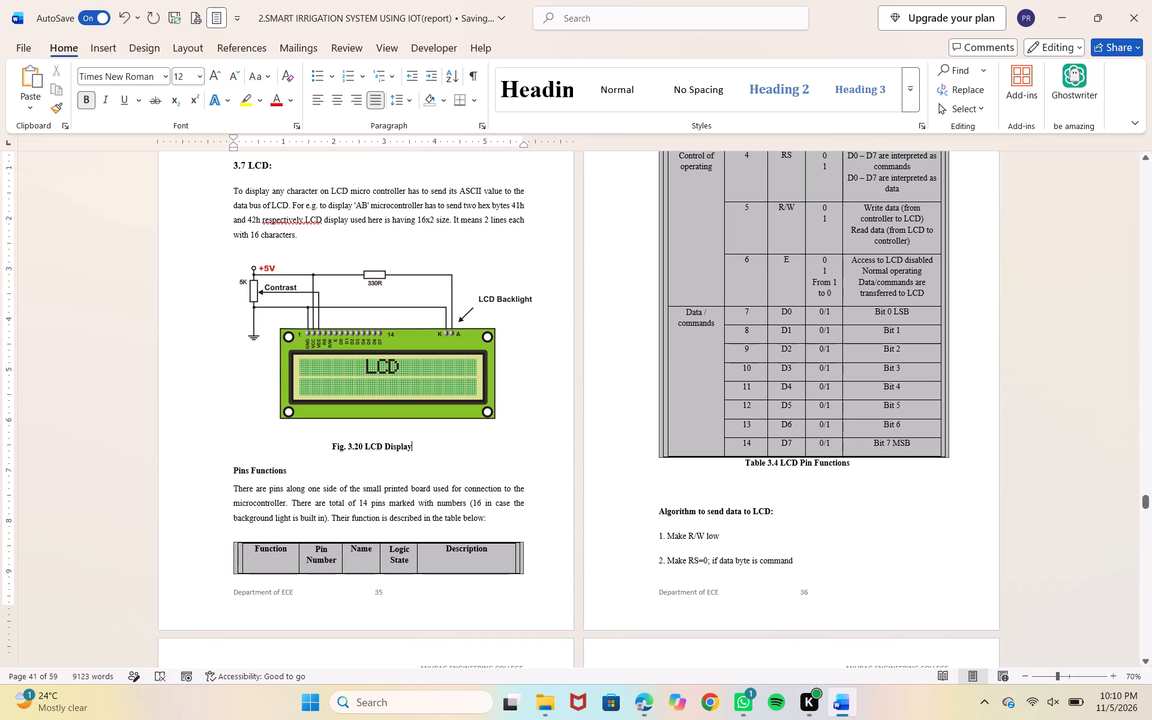
scroll(269, 487, "up", 4)
scroll(269, 487, "down", 9)
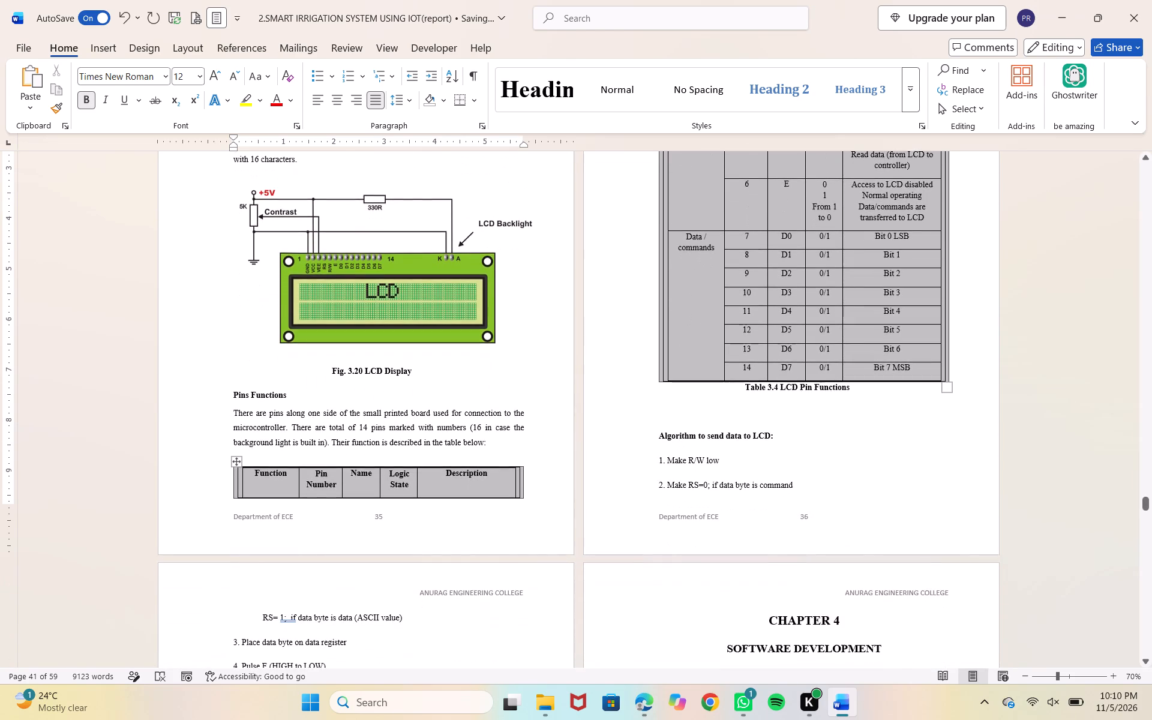
scroll(346, 506, "up", 20)
scroll(346, 506, "up", 2)
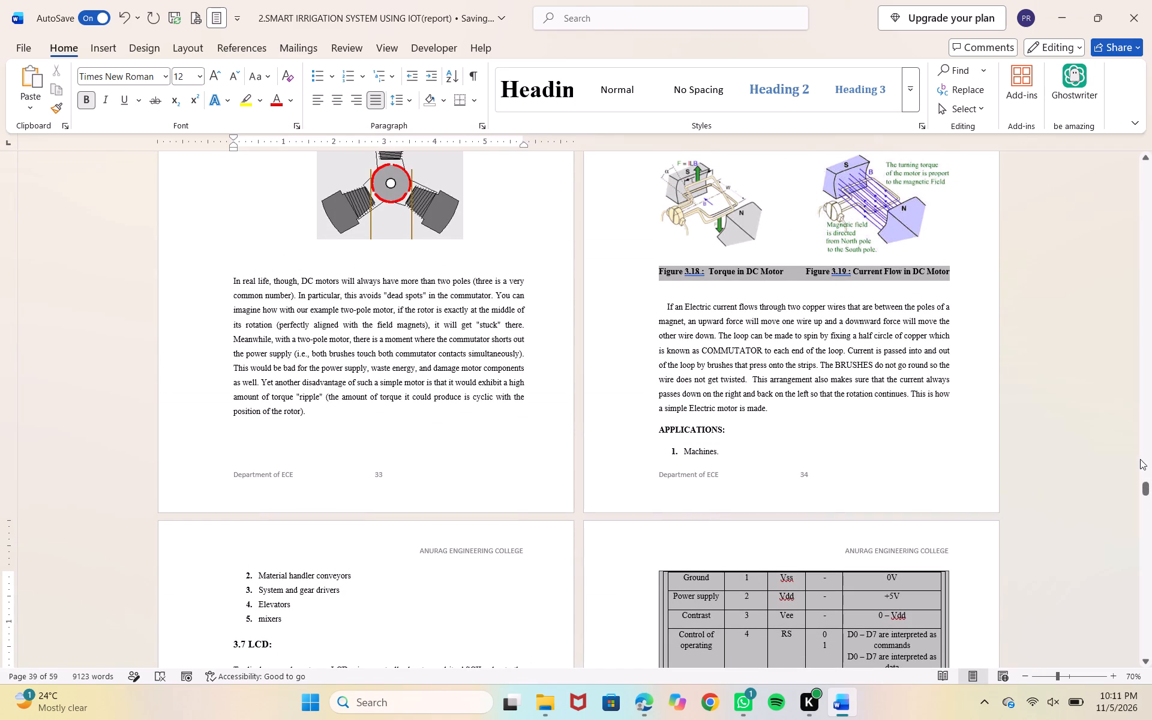
left_click_drag(1148, 488, 1132, 176)
left_click(898, 416)
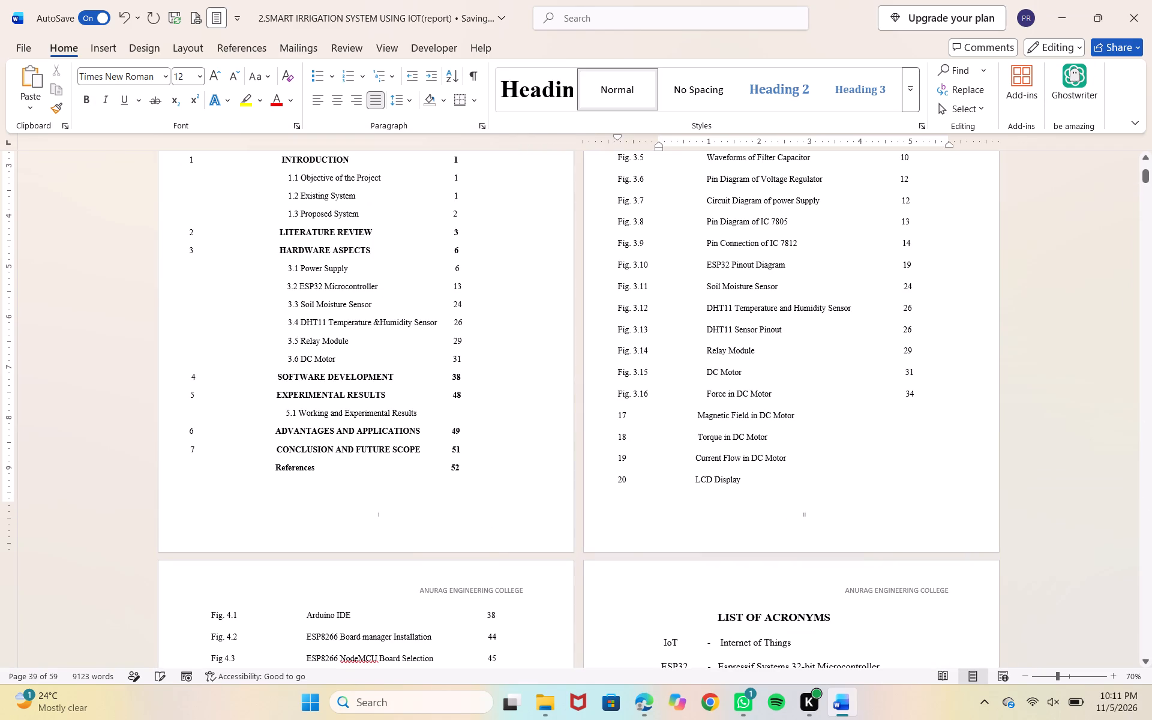
left_click(781, 484)
type("35")
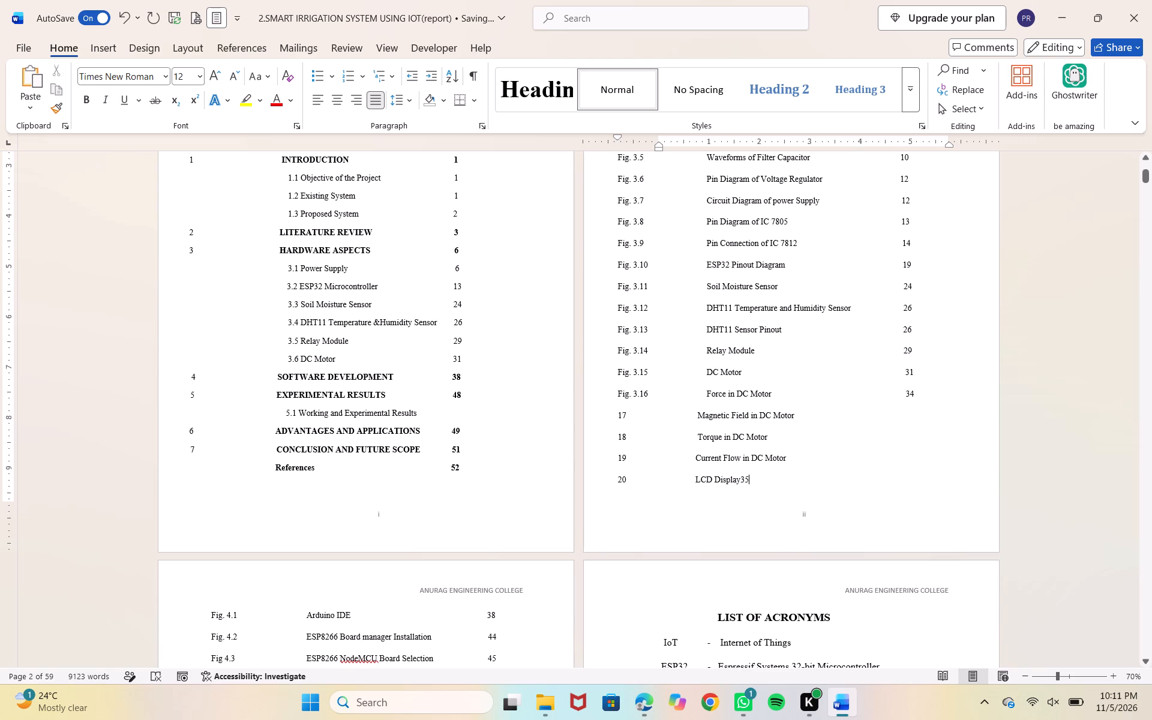
left_click(742, 479)
key("space")
key("space")
key("space")
key("space")
key("space")
key("space")
key("space")
key("space")
key("space")
key("space")
key("space")
key("space")
key("space")
key("space")
key("space")
key("space")
key("space")
key("space")
key("space")
key("space")
Add page number 34 after the Magnetic Field in DC Motor entry, separated from the name by spaces.
left_click(830, 409)
left_click(827, 418)
key("space")
key("space")
key("space")
key("space")
key("space")
key("space")
key("space")
key("space")
key("space")
key("space")
key("space")
type("34")
Add page number 34 after the Torque in DC Motor entry, spaced out towards the page-number column.
key("Down")
key("space")
key("space")
key("space")
key("space")
key("space")
key("space")
key("space")
key("space")
key("space")
key("space")
key("space")
key("space")
key("space")
key("space")
key("space")
key("space")
key("space")
key("space")
key("space")
key("space")
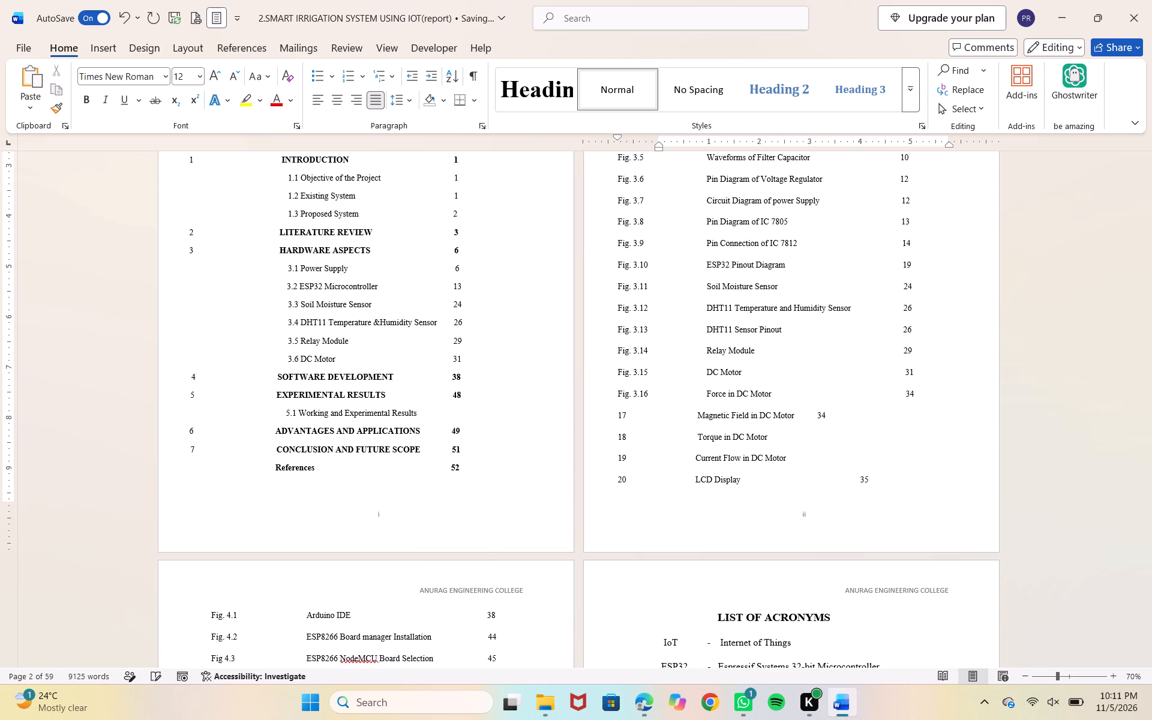
type("34")
Add page number 34 after the Current Flow in DC Motor entry, spaced out towards the page-number column.
key("Down")
key("space")
key("space")
key("space")
key("space")
key("space")
key("space")
key("space")
key("space")
key("space")
key("space")
key("space")
key("space")
key("space")
key("space")
key("space")
key("space")
key("space")
key("space")
key("space")
key("space")
type("34")
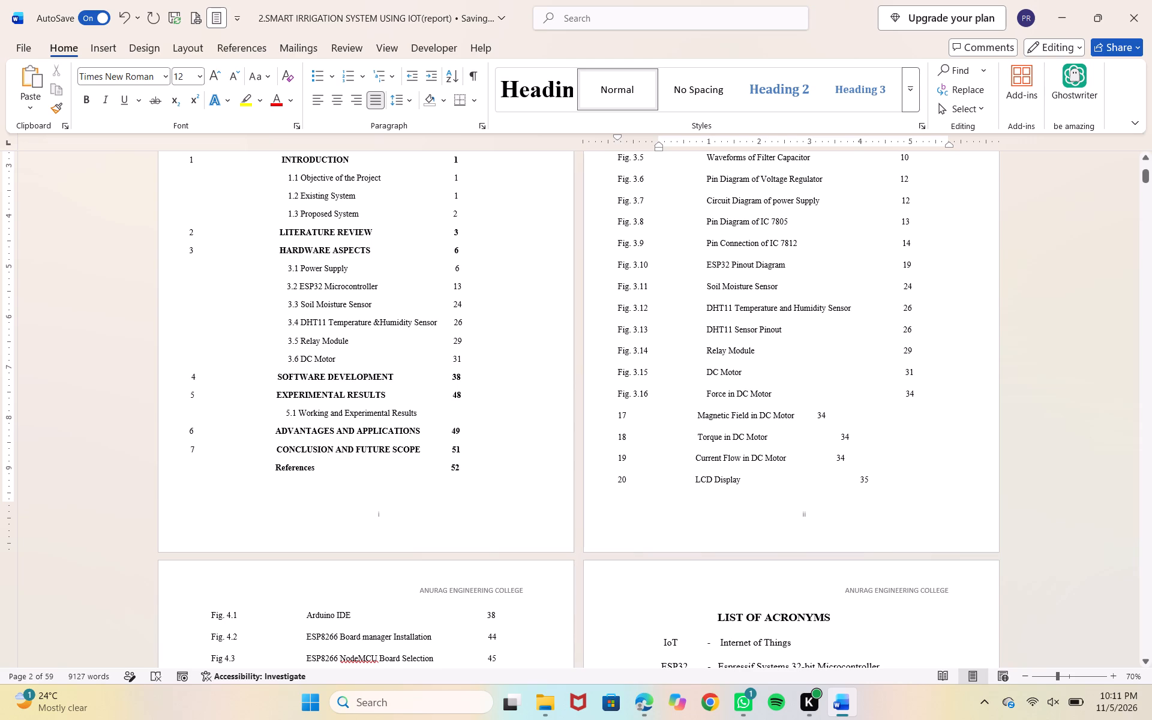
Prefix the Magnetic Field in DC Motor entry's number so that it reads "Fig. 3.17".
left_click(619, 418)
type("Fig.")
key("space")
type("3.")
Prefix the Torque in DC Motor entry's number so that it reads "Fig.3.18".
key("Down")
key("Left")
key("Left")
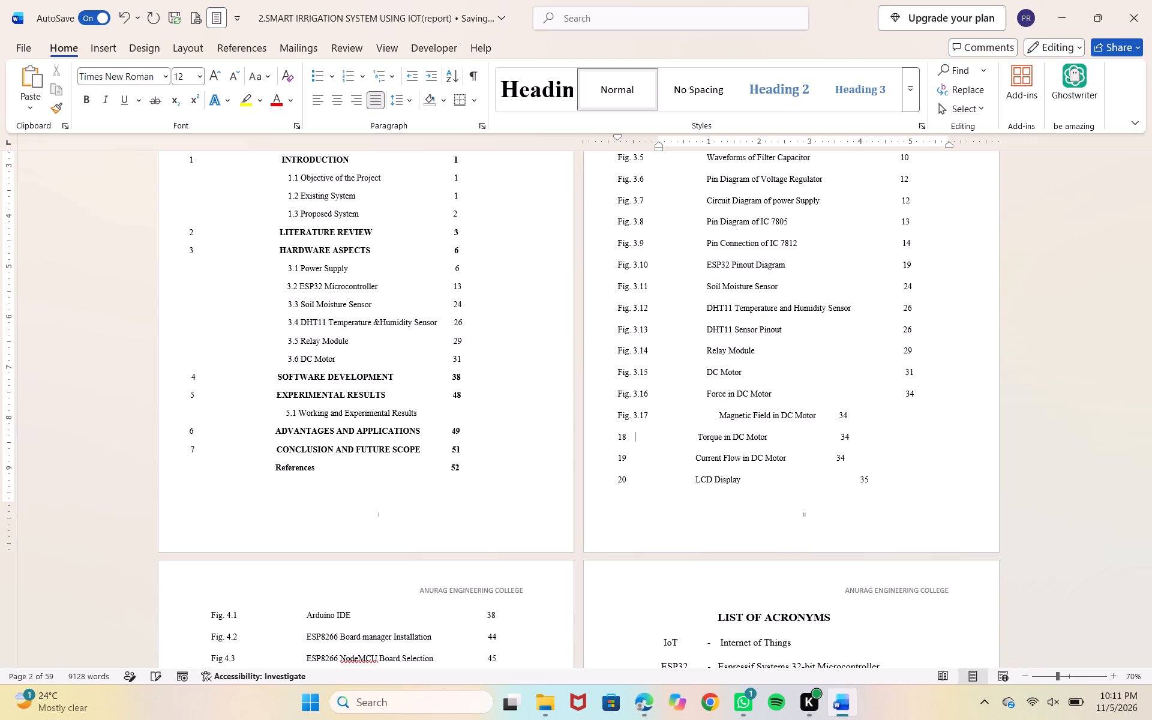
key("Left")
key("Left")
key("Left")
key("Left")
key("Left")
key("Left")
type("Fig.")
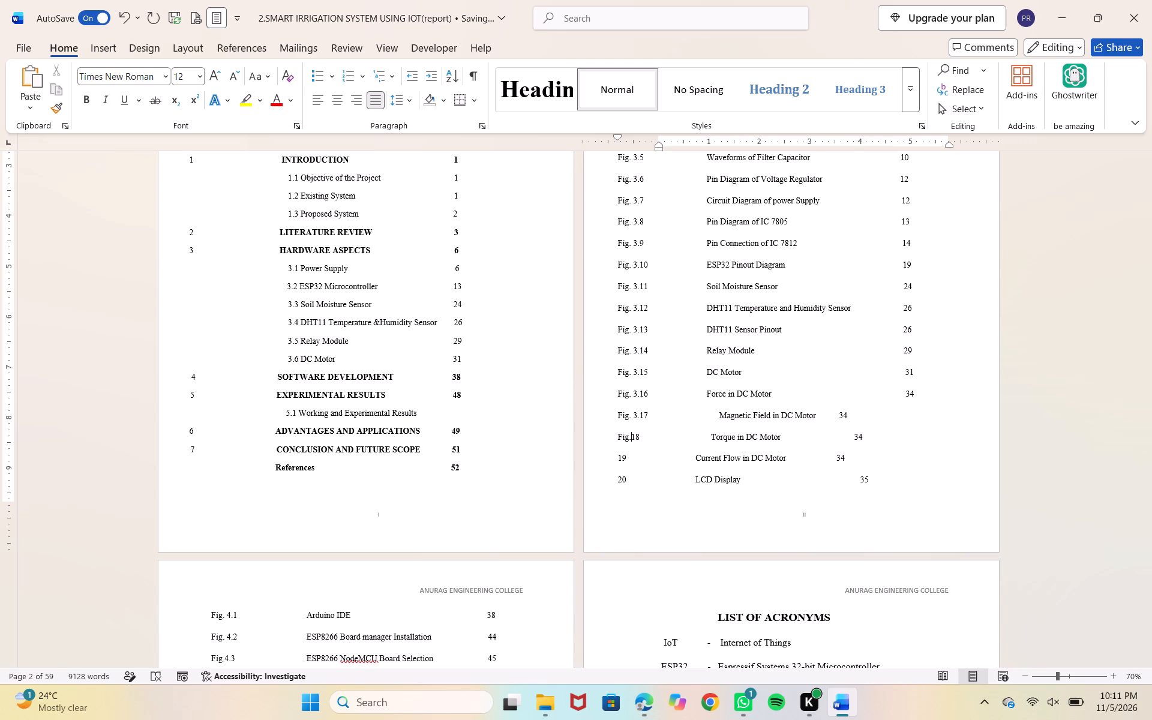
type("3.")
Prefix the Current Flow in DC Motor entry's number so that it reads "Fig. 3.19".
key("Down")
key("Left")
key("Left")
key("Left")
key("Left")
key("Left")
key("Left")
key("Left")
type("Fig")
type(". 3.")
Prefix the number 20 of the LCD Display entry in the same style as the entries above.
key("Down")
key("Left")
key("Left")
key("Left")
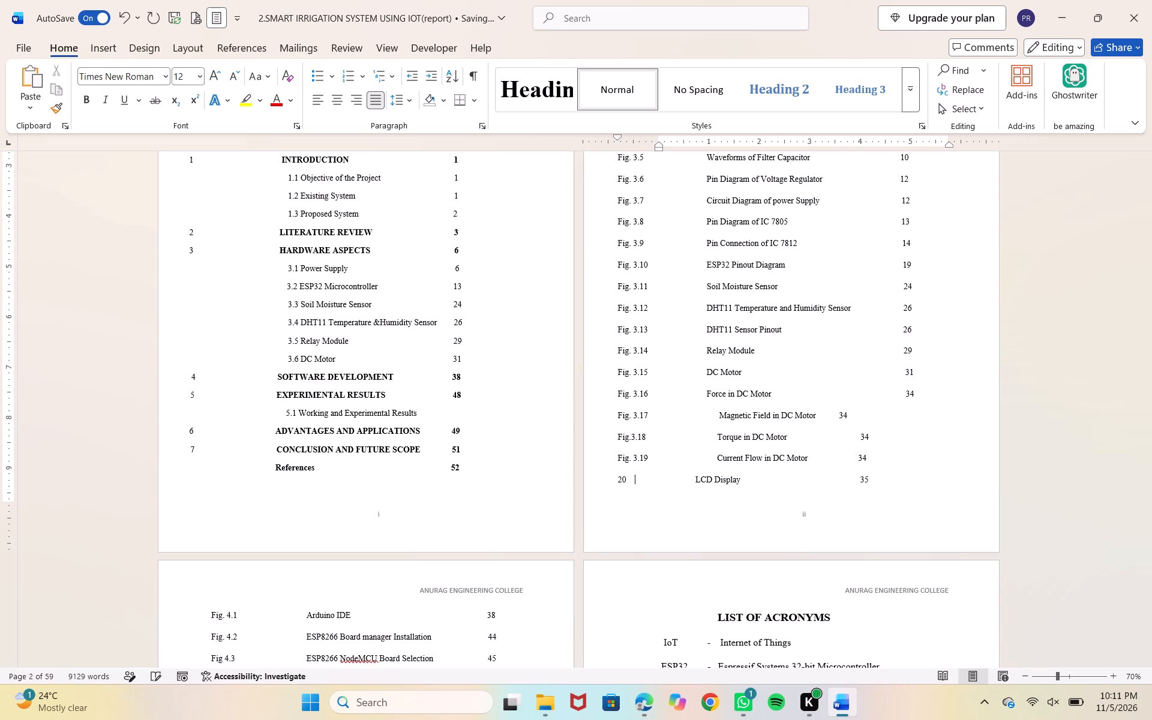
Prefix the LCD Display entry's number in the List of Figures so that it reads "Fig. 3.20".
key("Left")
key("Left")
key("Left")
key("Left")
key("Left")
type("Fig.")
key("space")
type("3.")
Remove extra spaces before the Magnetic Field in DC Motor title to bring it in line with the figure titles above.
left_click(716, 419)
key("Right")
key("BackSpace")
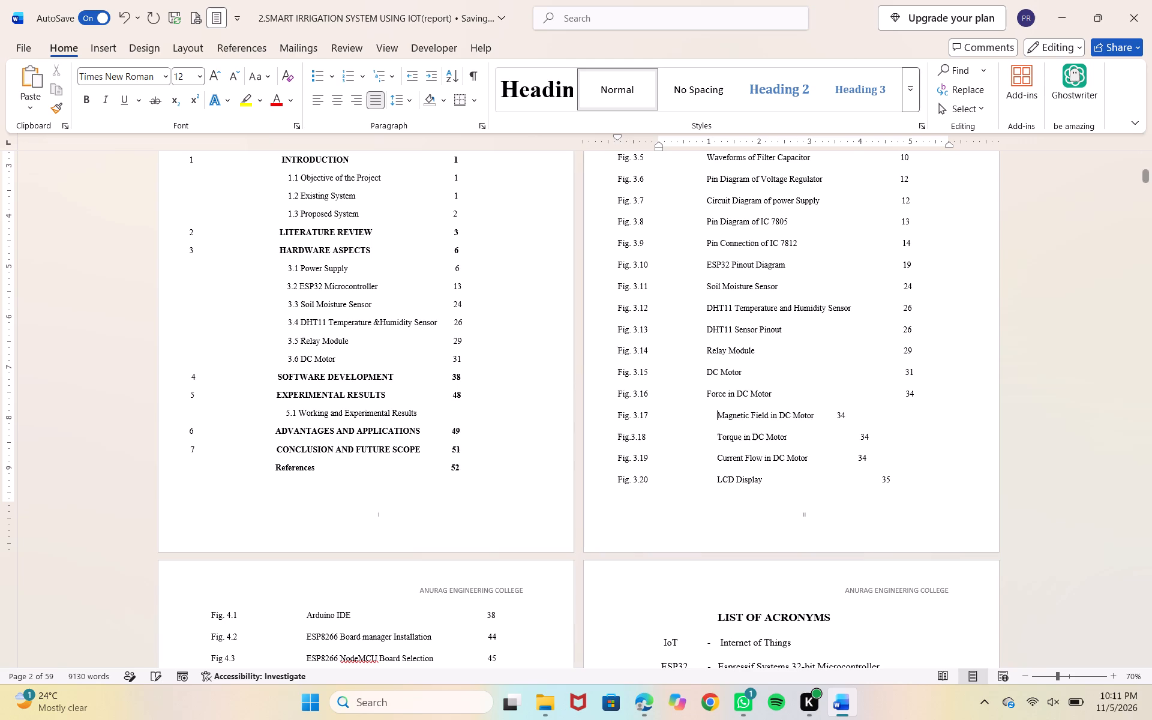
key("BackSpace")
key("BackSpace")
key("BackSpace")
key("BackSpace")
key("Up")
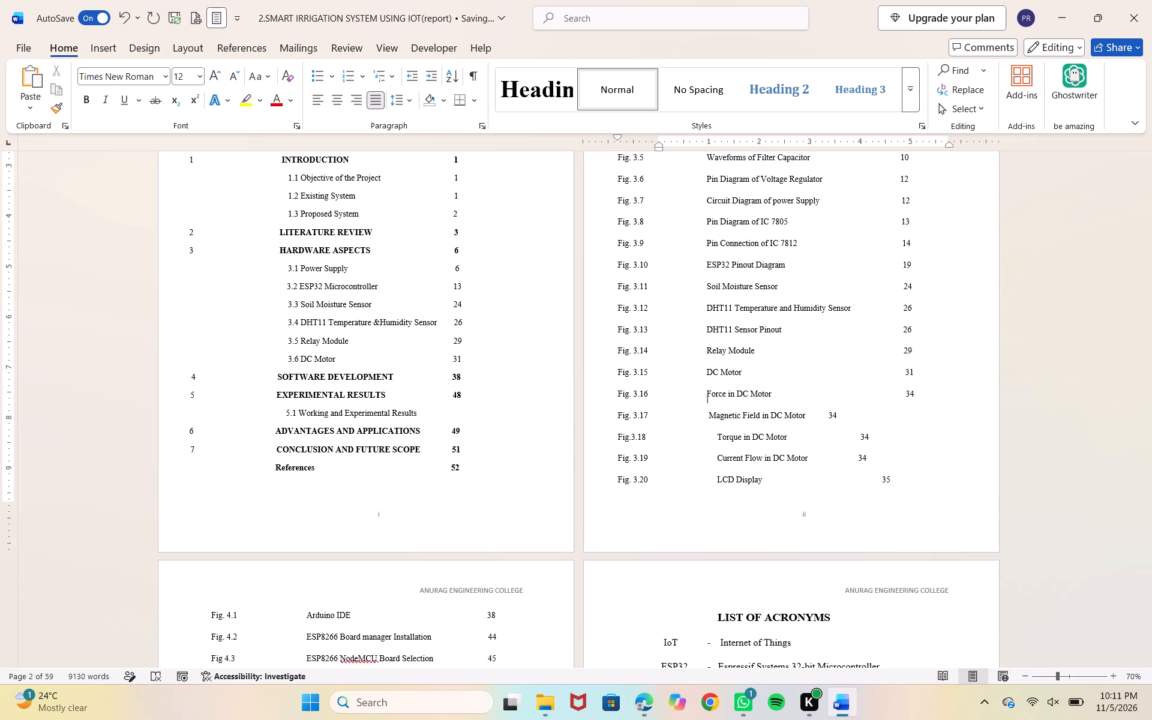
Remove the extra spacing before the Torque in DC Motor title to line it up with the figure titles above.
key("Down")
key("Down")
key("Right")
key("Right")
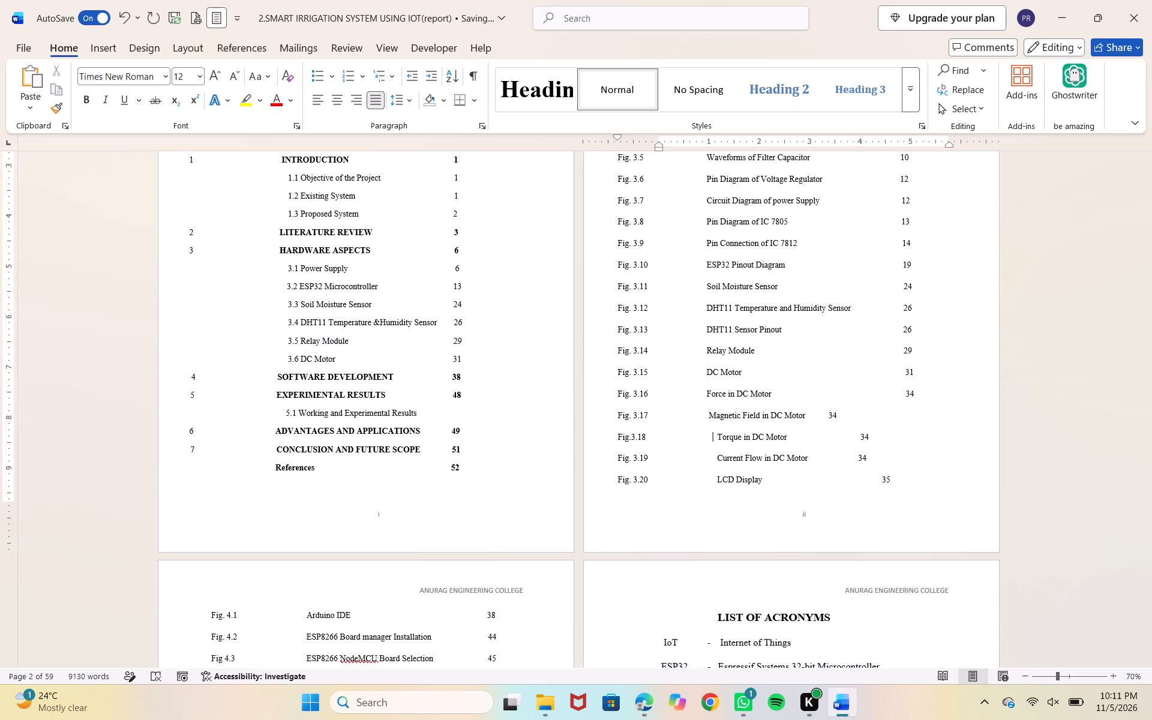
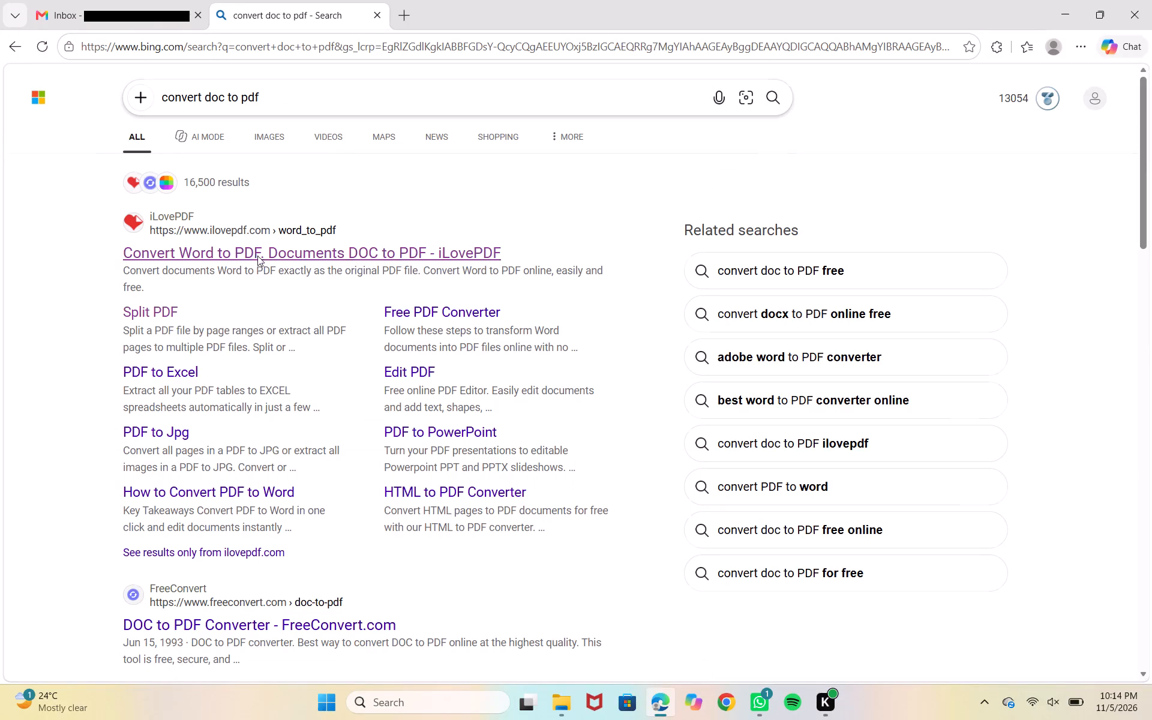
Start selecting the Word file to upload to iLovePDF's Word to PDF converter.
left_click(629, 268)
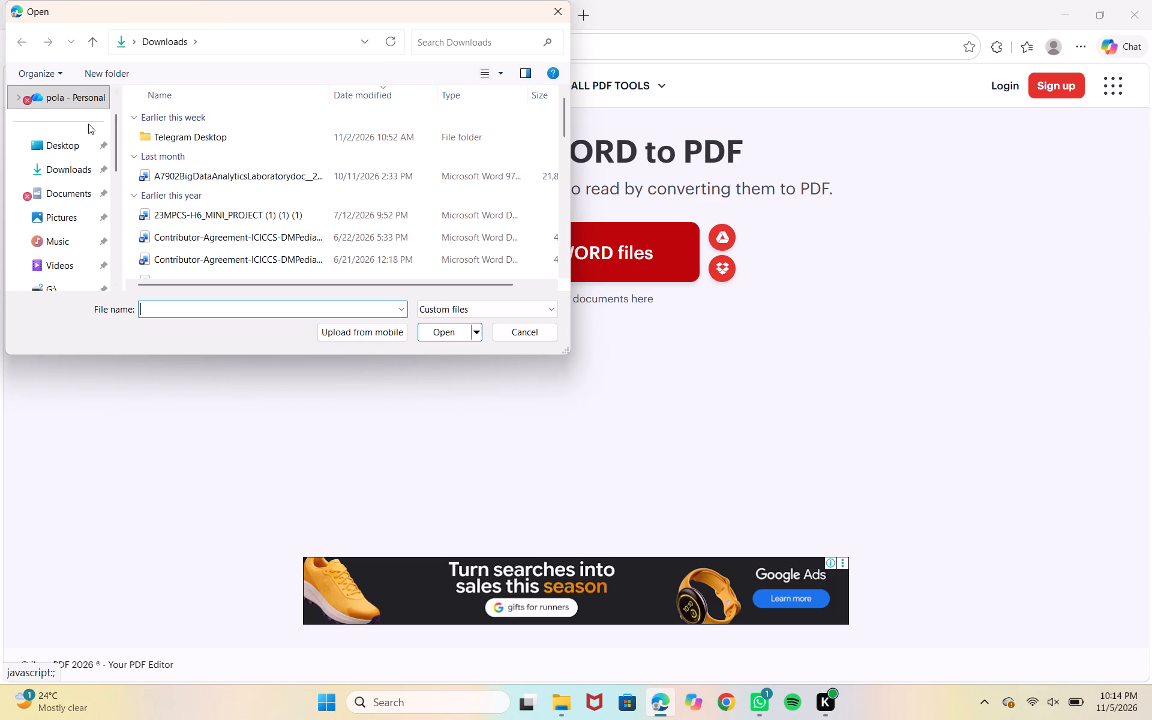
Load the 2.SMART IRRIGATION SYSTEM USING IOT Word document from the Smily(Doc) folder in Documents into the Word to PDF converter.
left_click(71, 191)
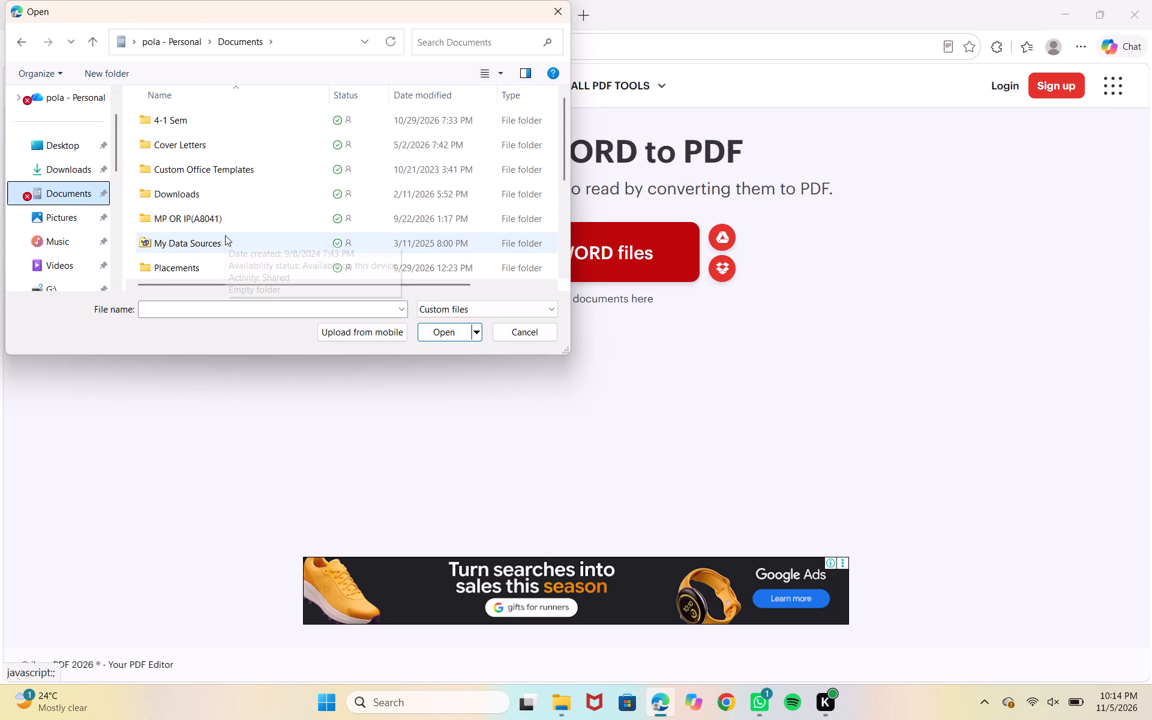
scroll(225, 235, "down", 1)
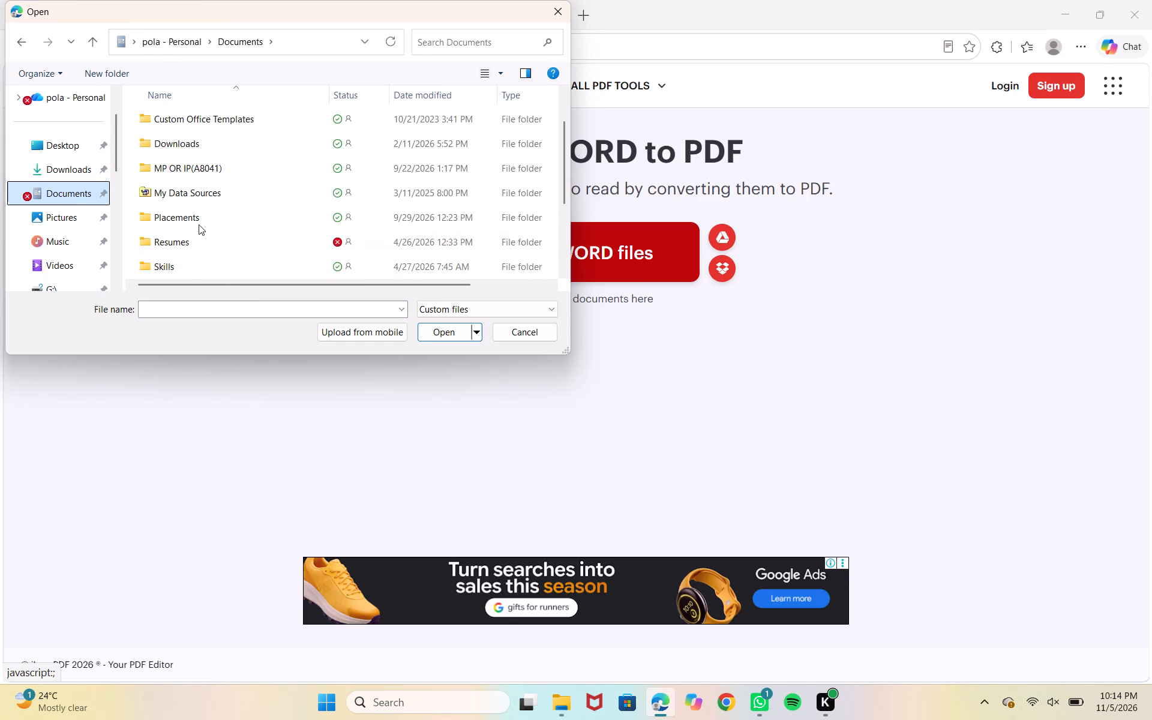
scroll(199, 224, "down", 1)
double_click(201, 220)
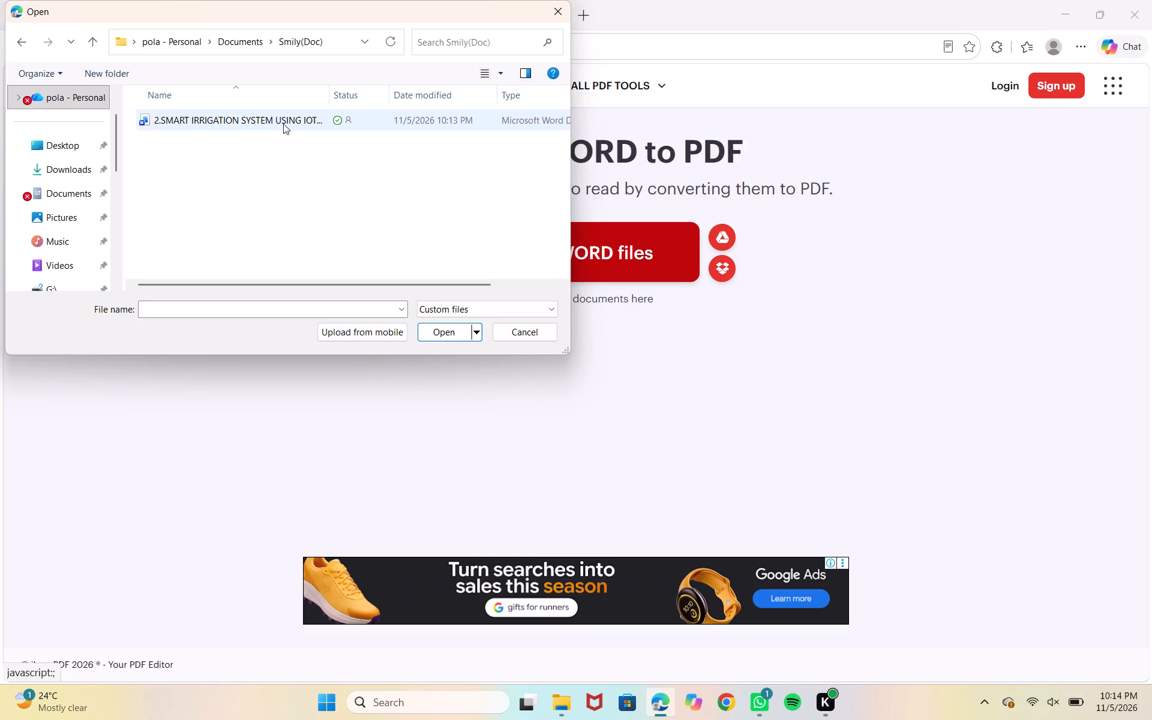
left_click(289, 121)
left_click(429, 330)
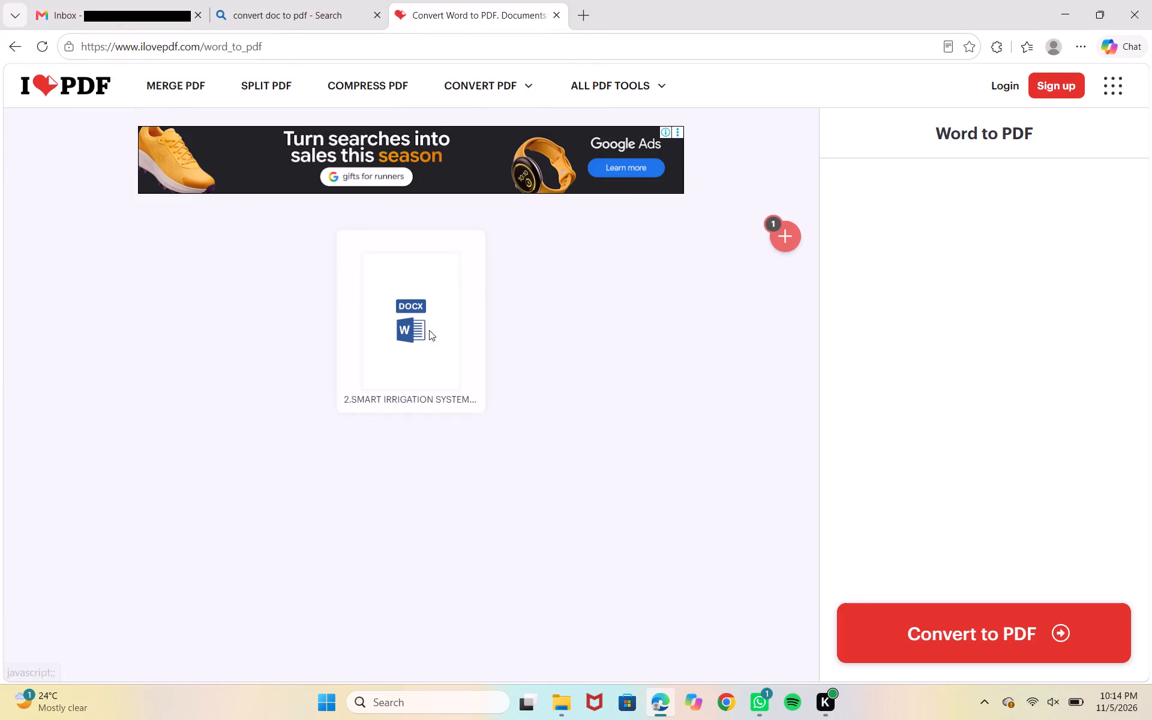
Convert the loaded Smart Irrigation System document to PDF.
left_click(943, 617)
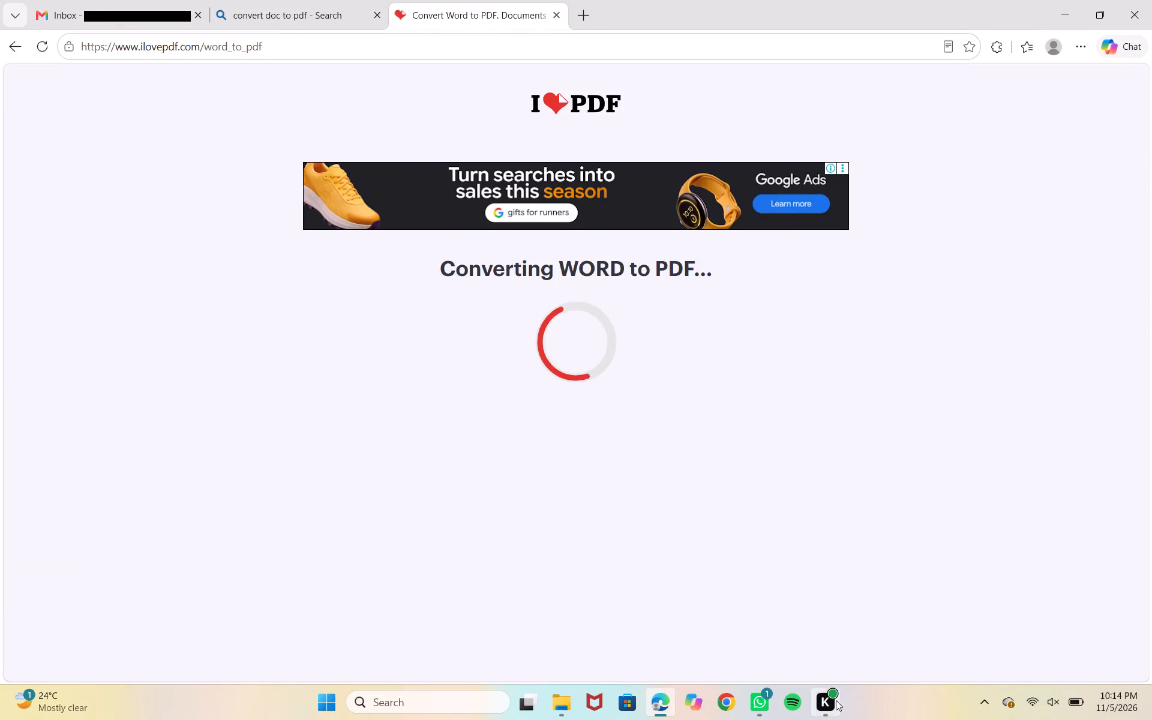